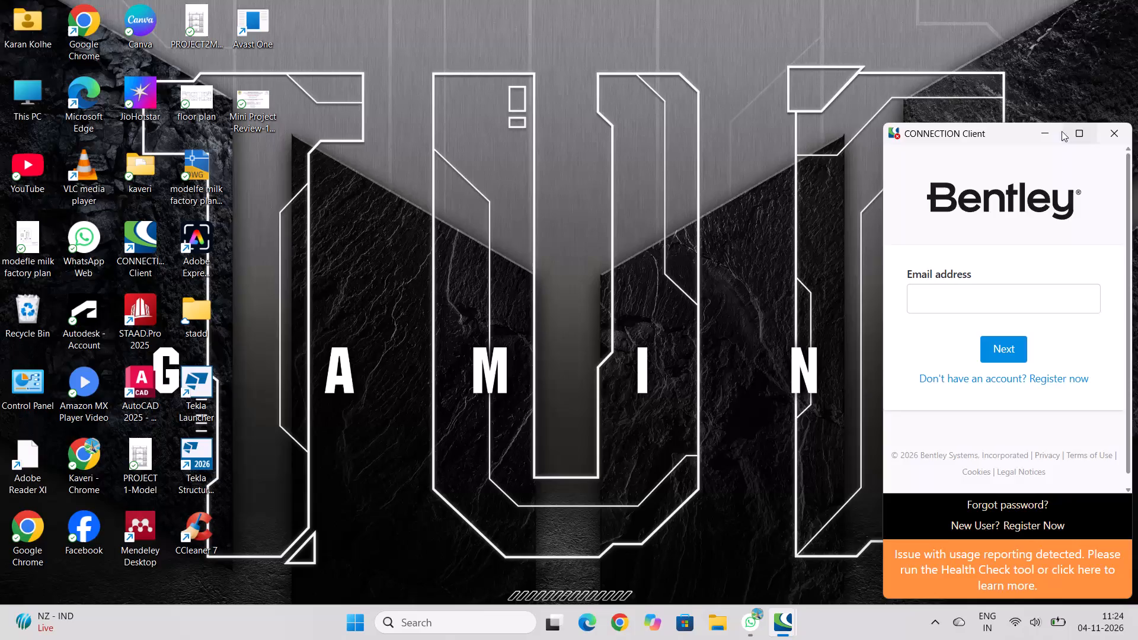
Minimize the CONNECTION Client sign-in window.
left_click(1055, 136)
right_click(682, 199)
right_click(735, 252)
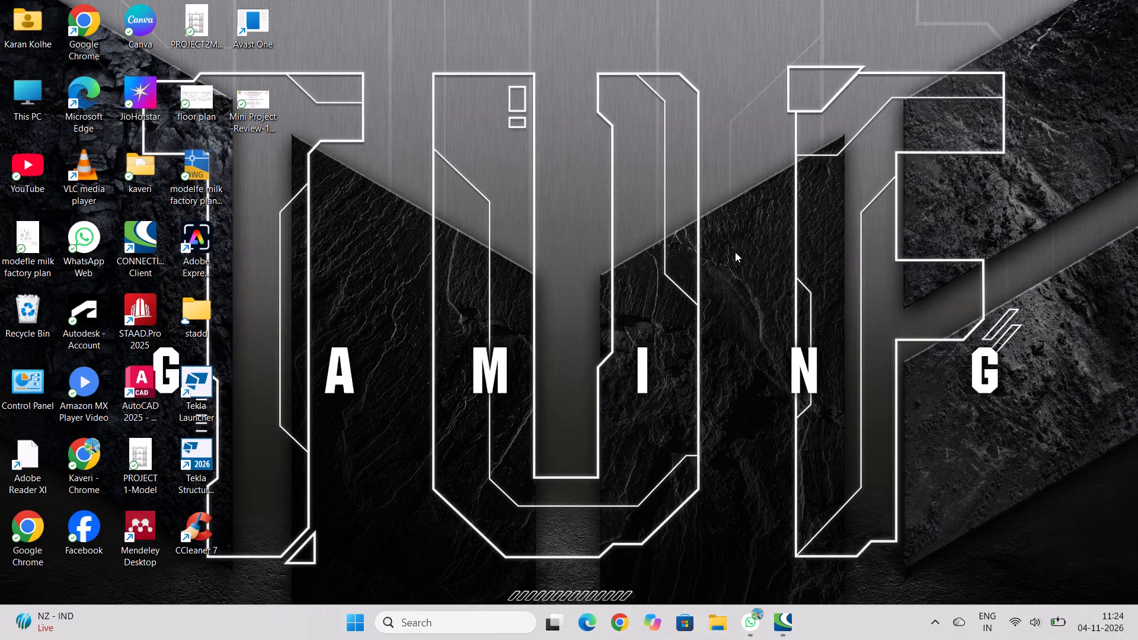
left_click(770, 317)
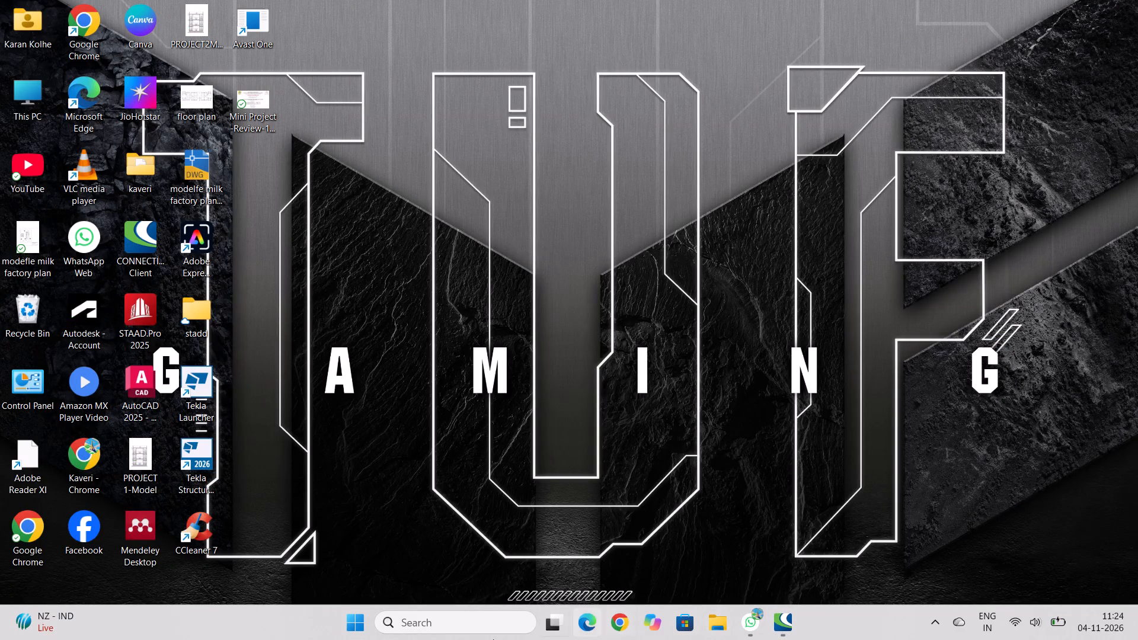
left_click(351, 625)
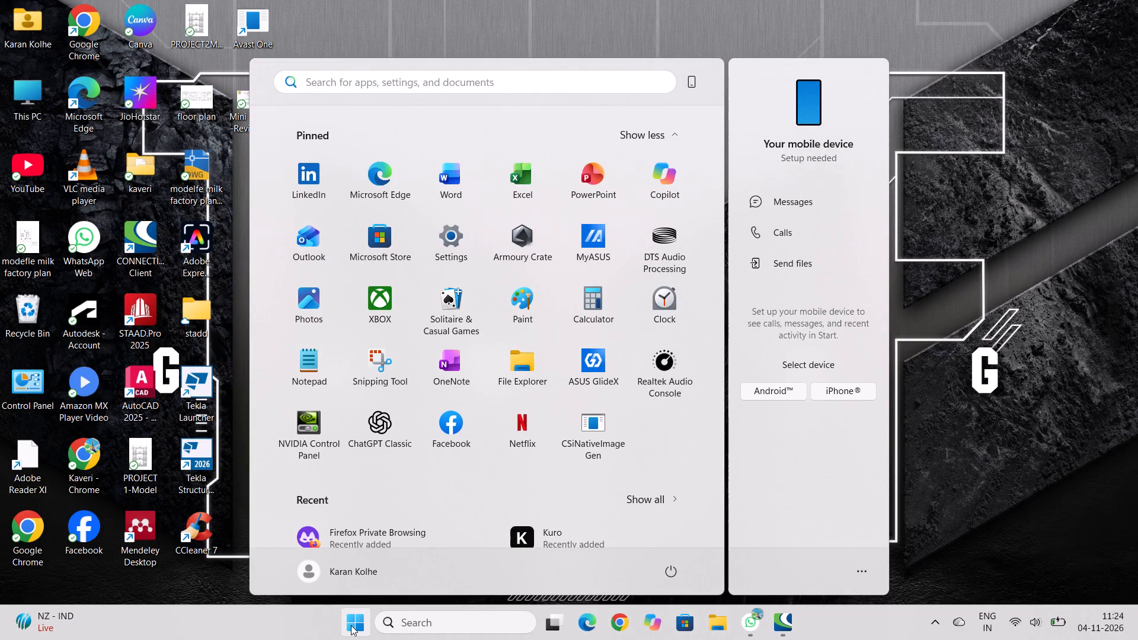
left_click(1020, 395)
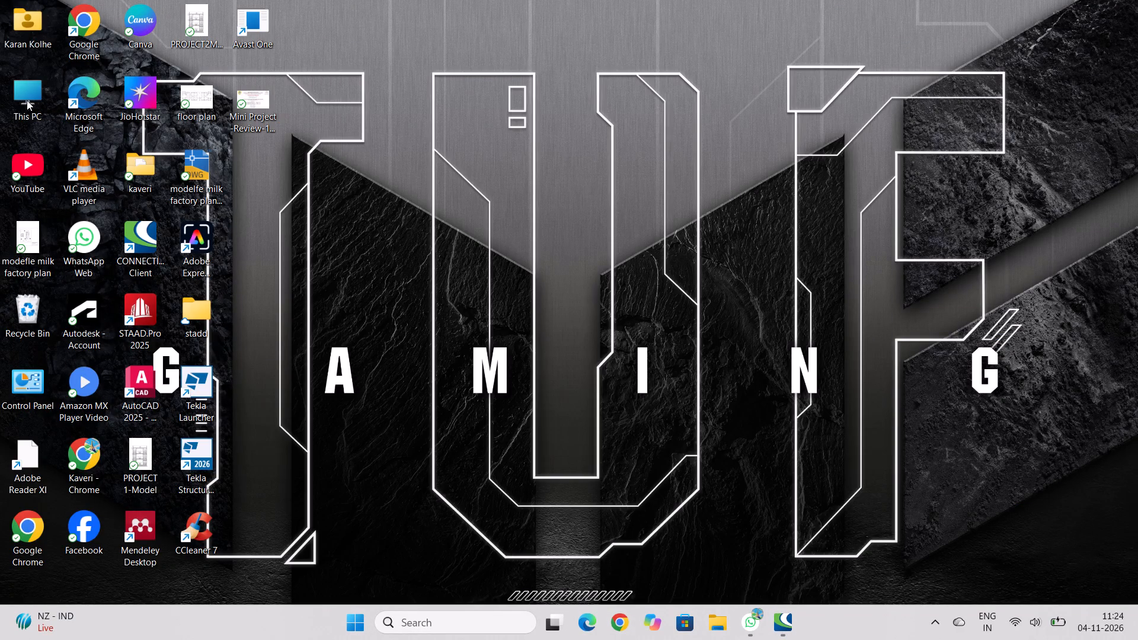
Open the Word document F123 (2) from the Downloads folder, look over its cover page and minimize it.
double_click(23, 90)
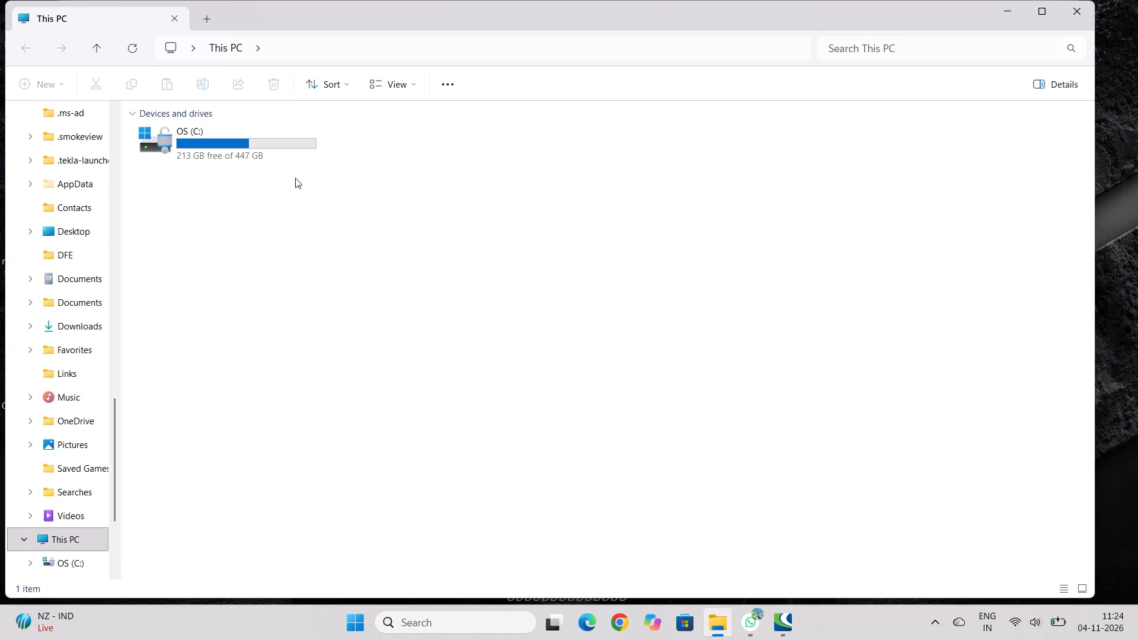
left_click(90, 321)
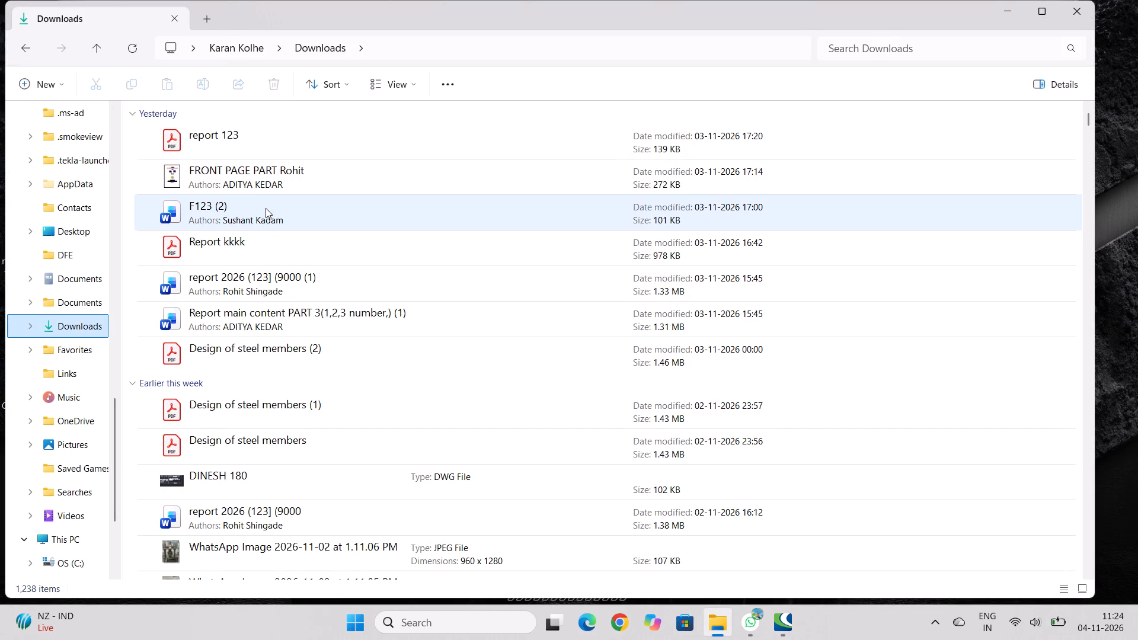
double_click(320, 212)
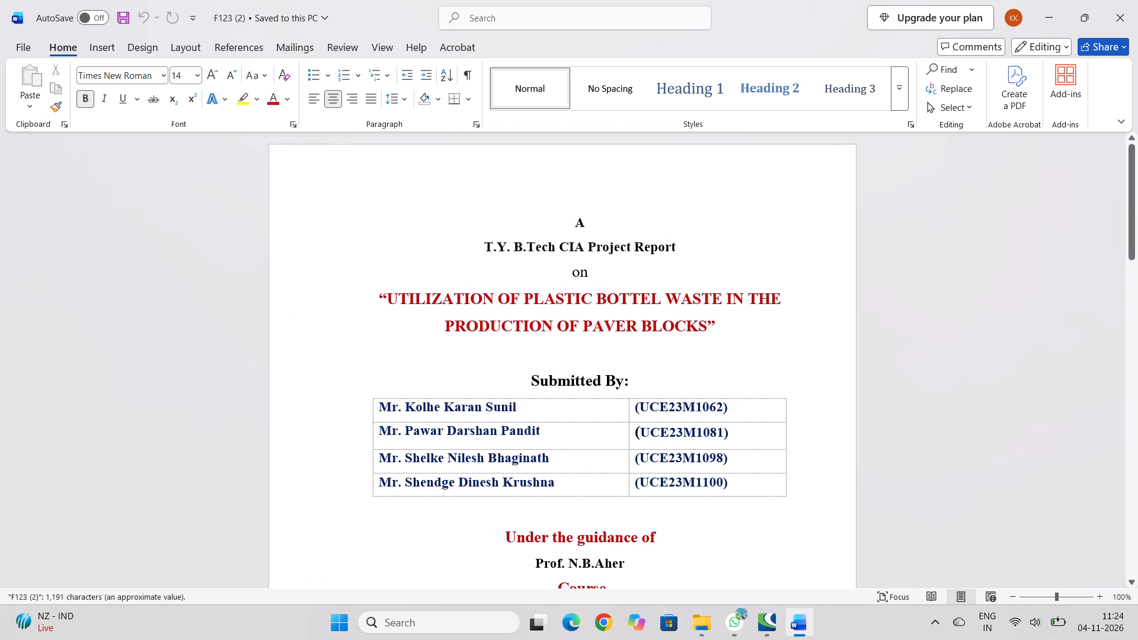
scroll(605, 214, "down", 2)
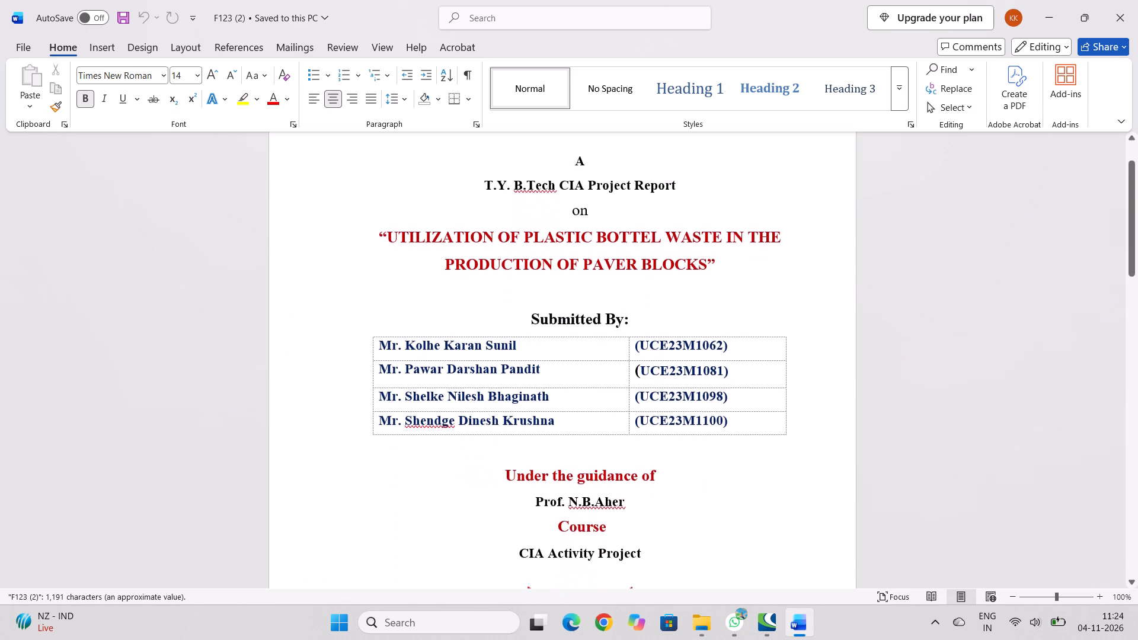
scroll(605, 214, "down", 3)
scroll(605, 214, "up", 10)
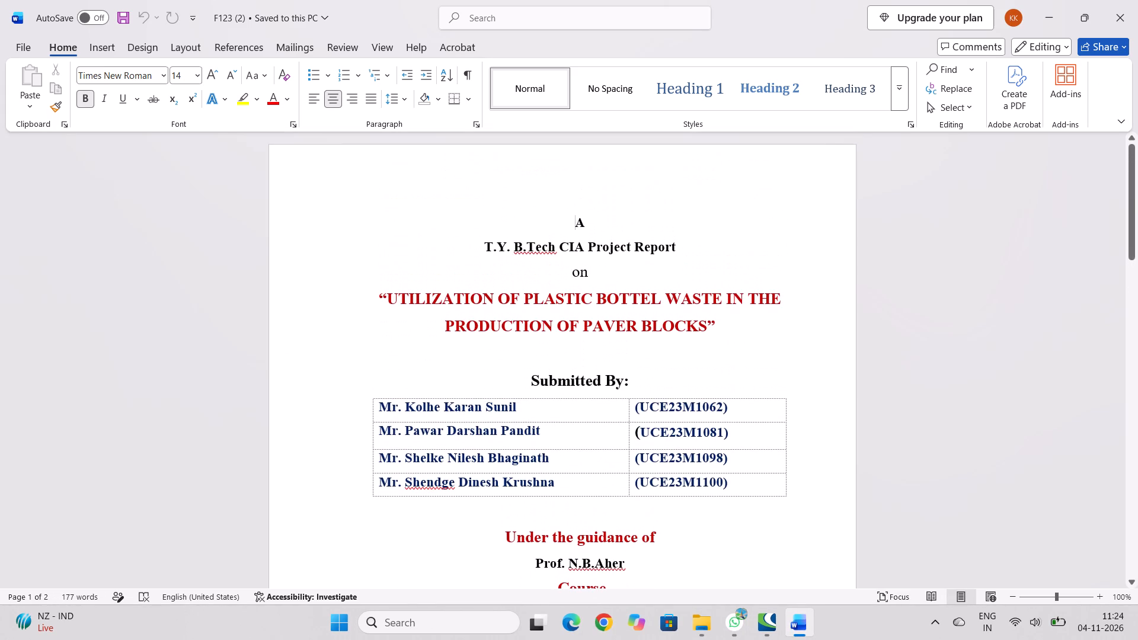
scroll(552, 230, "down", 3)
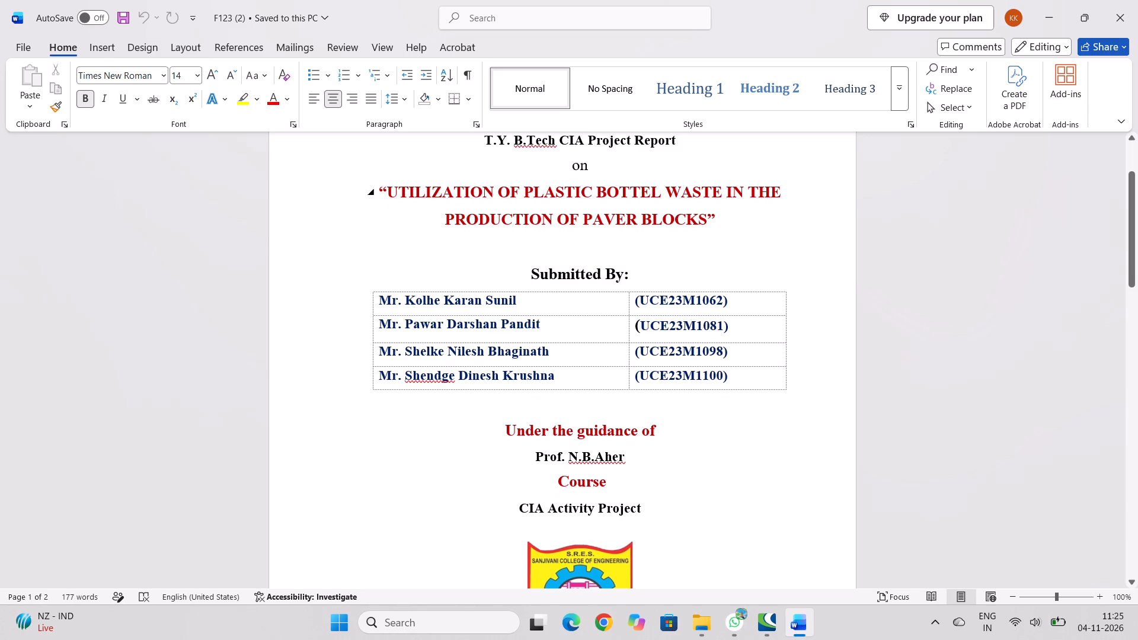
scroll(463, 201, "up", 2)
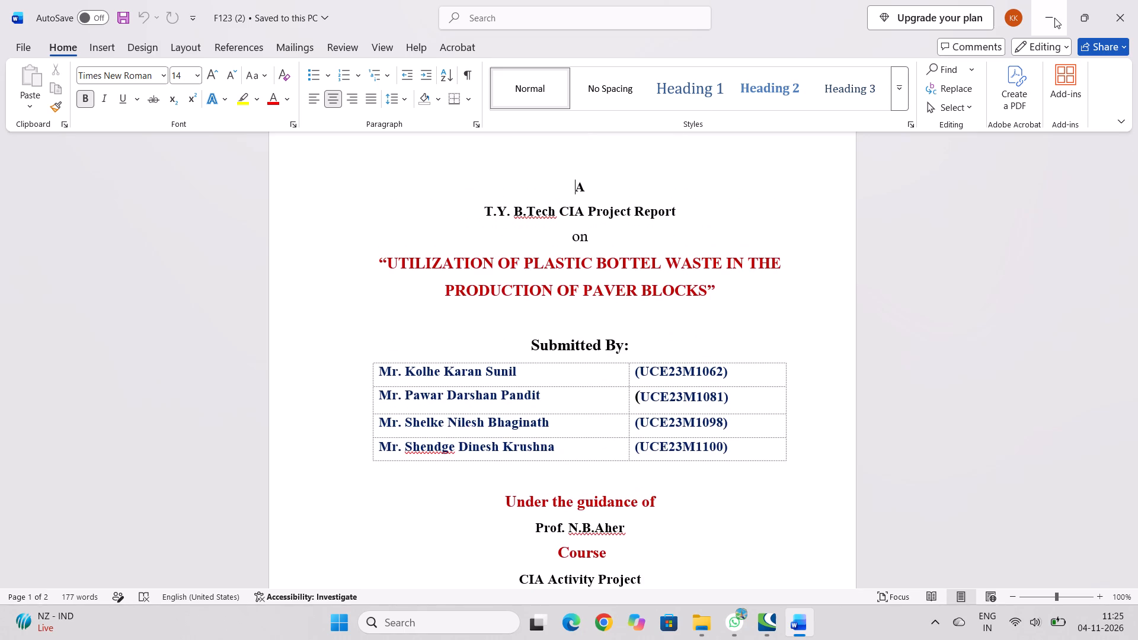
left_click(1051, 18)
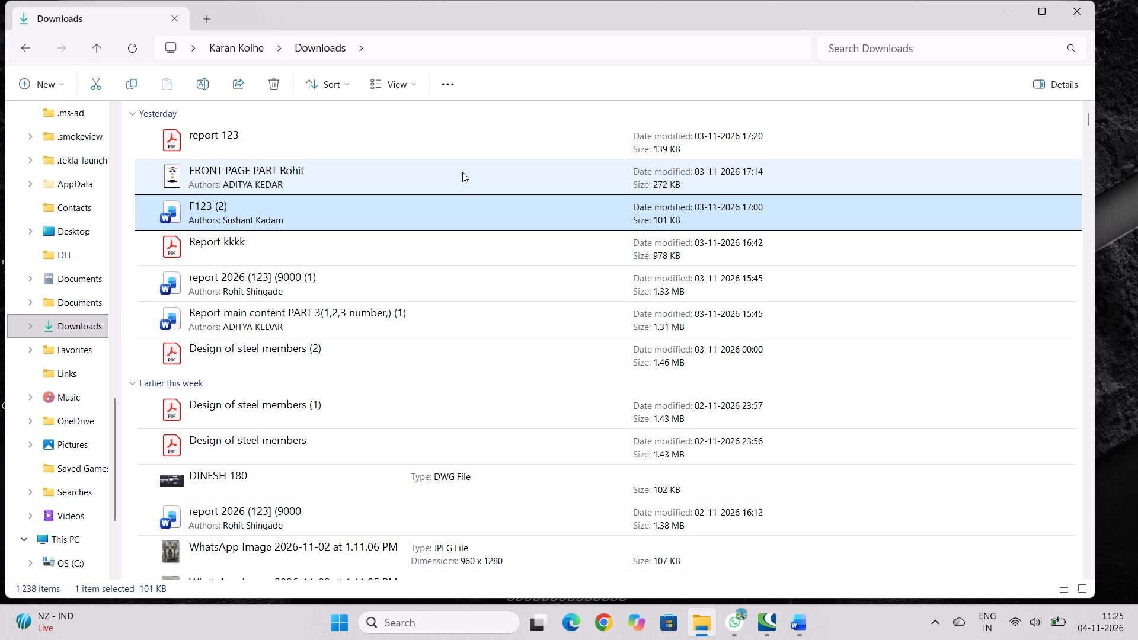
double_click(444, 129)
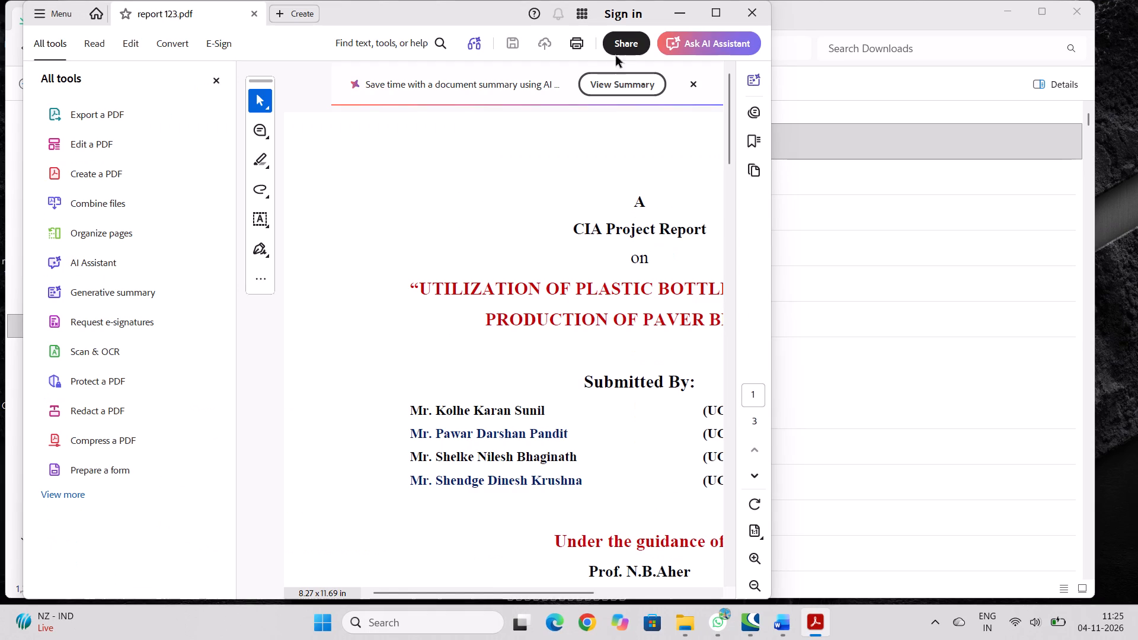
left_click(702, 17)
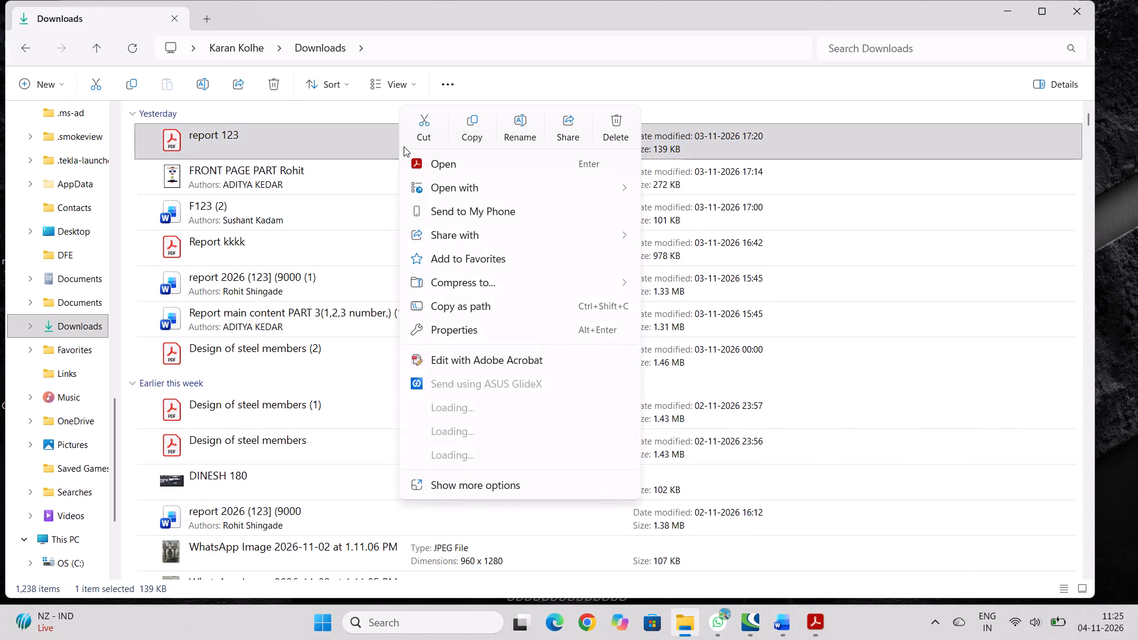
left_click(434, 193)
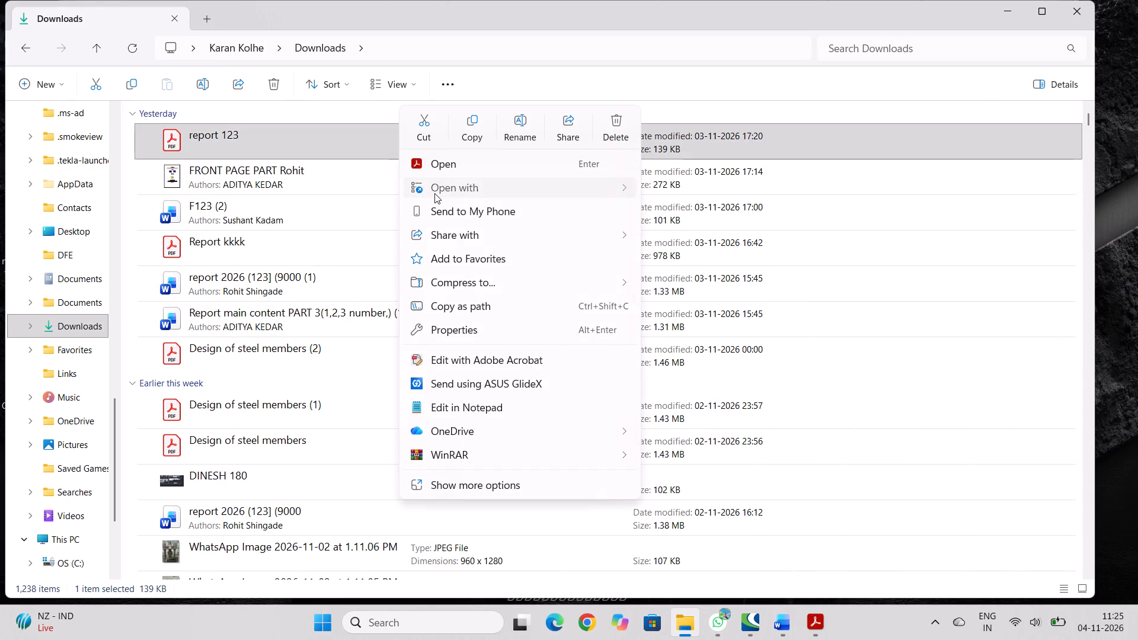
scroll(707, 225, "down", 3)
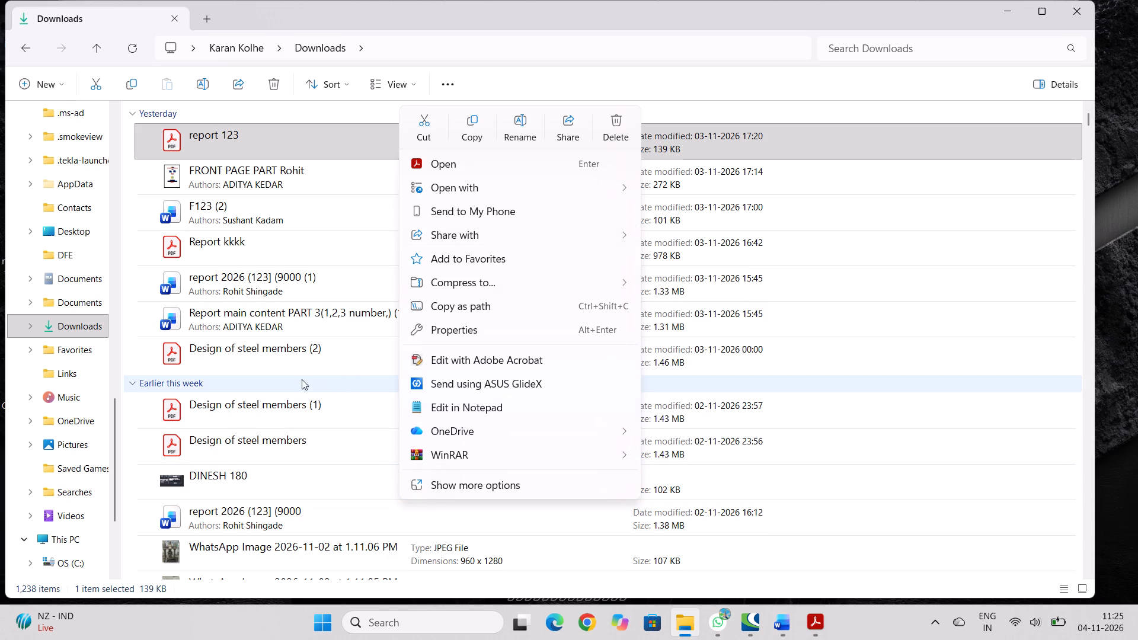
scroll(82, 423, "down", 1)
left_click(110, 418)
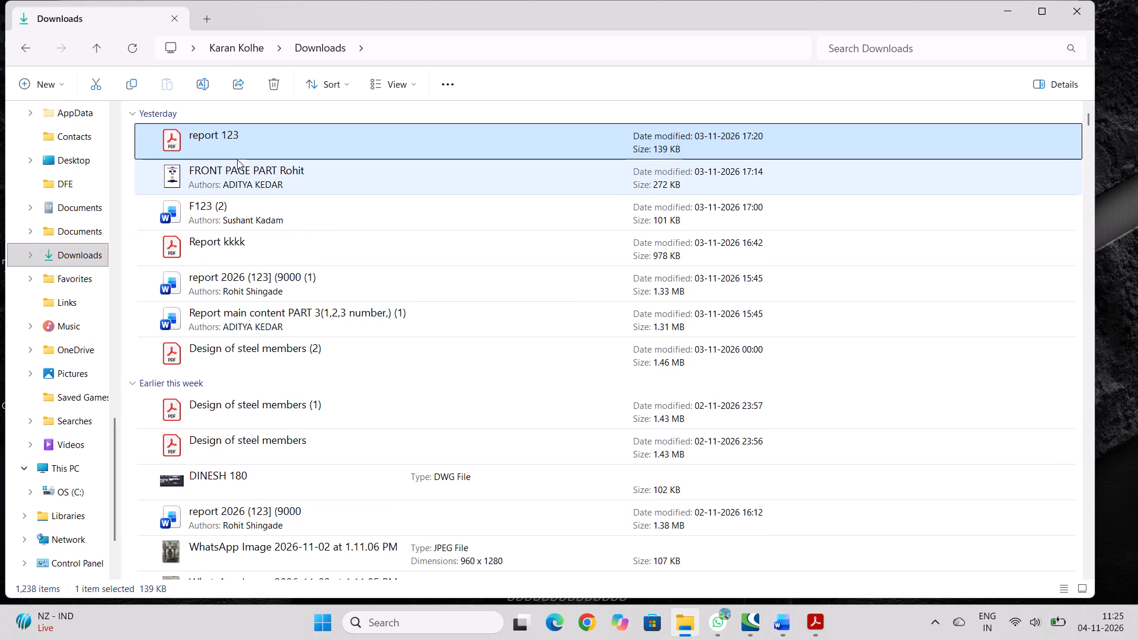
Return to the Word document F123 (2) and open the header on its cover page for editing.
double_click(250, 206)
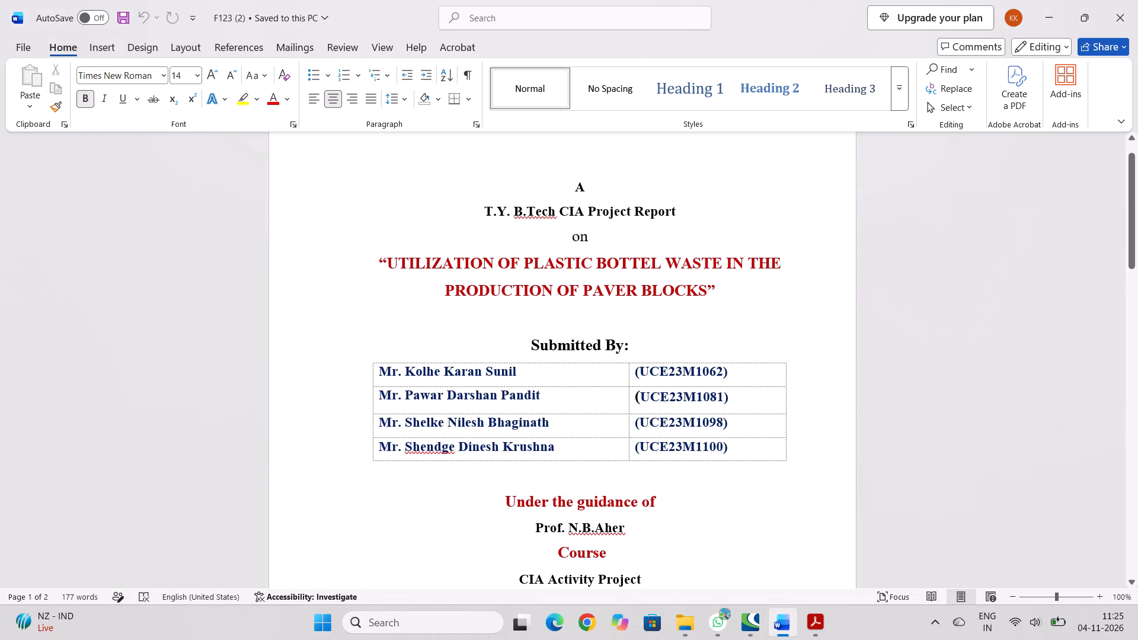
scroll(463, 265, "up", 5)
left_click(560, 171)
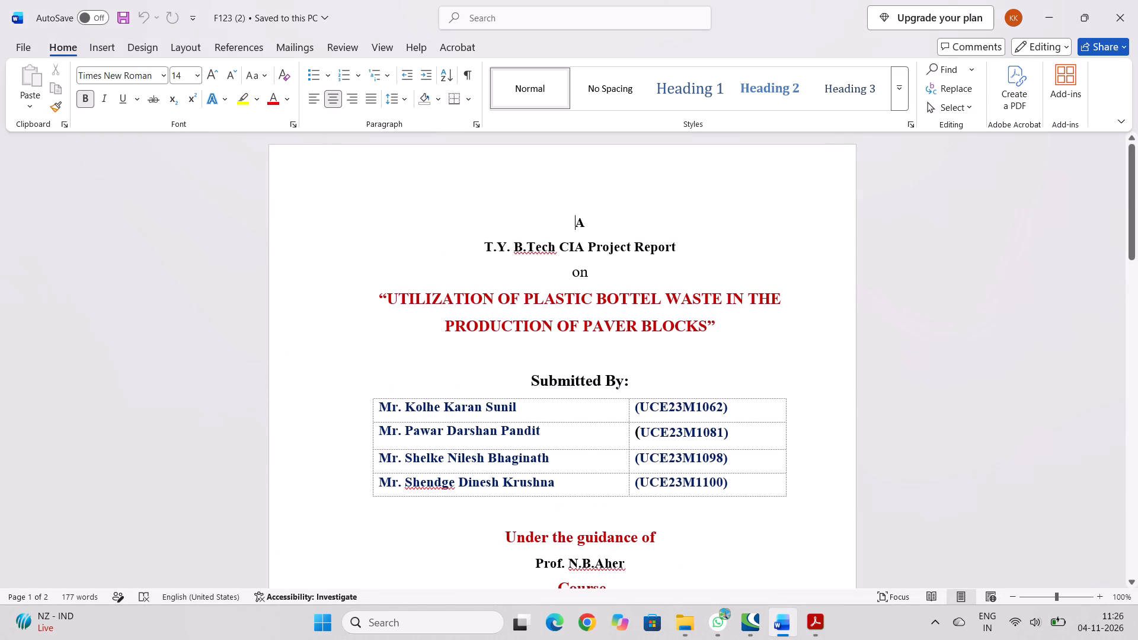
double_click(558, 197)
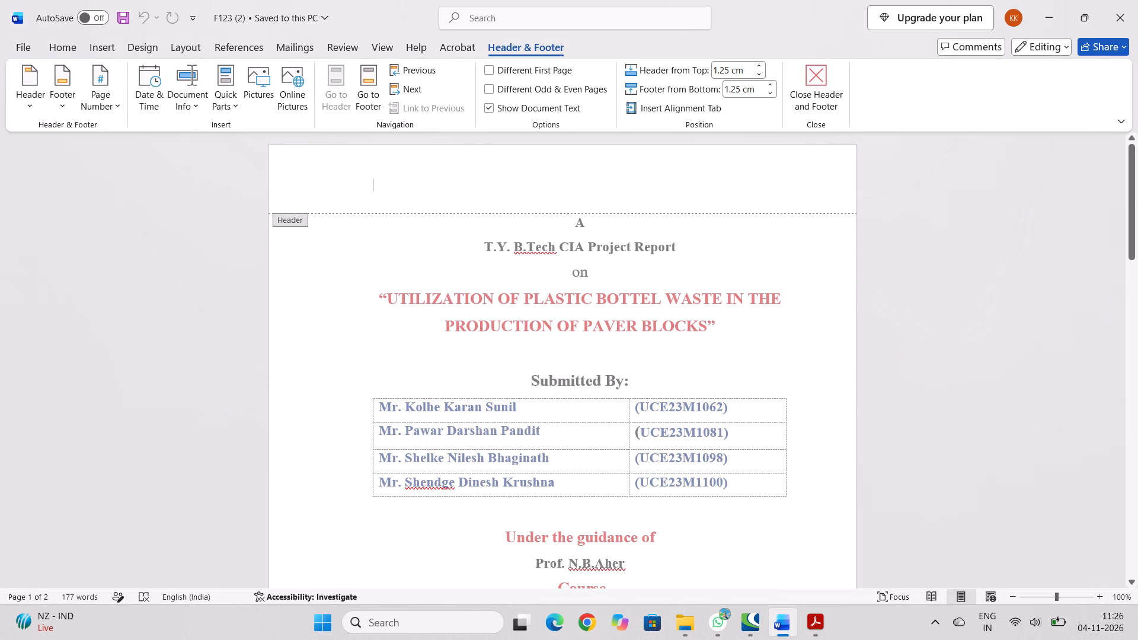
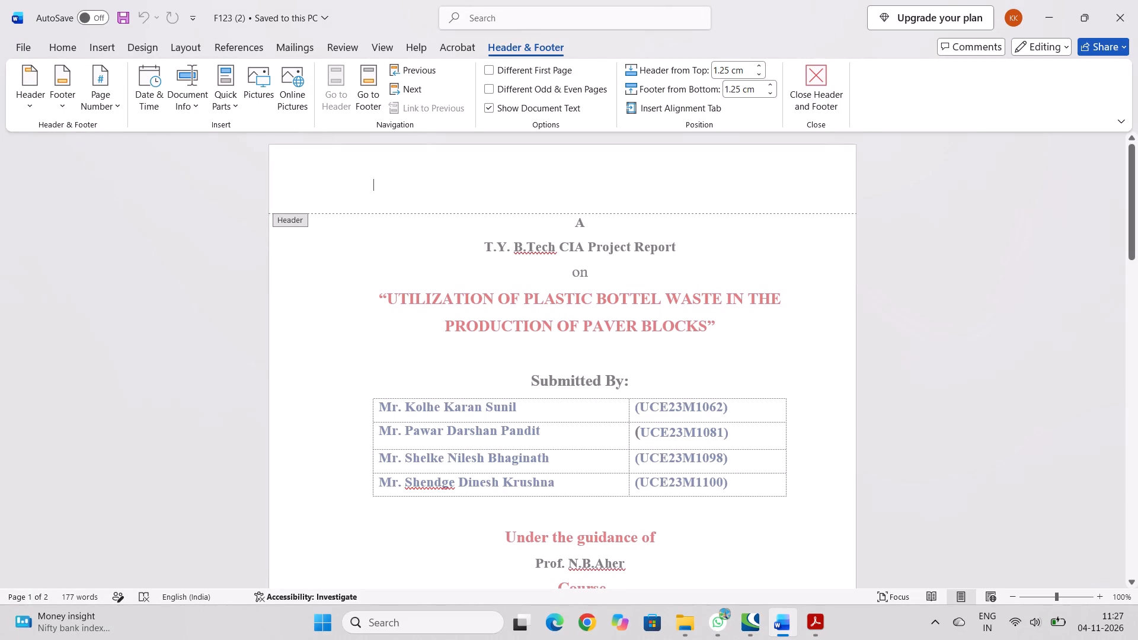
Leave header editing and return to the body of the cover page.
scroll(450, 199, "down", 5)
scroll(475, 194, "up", 4)
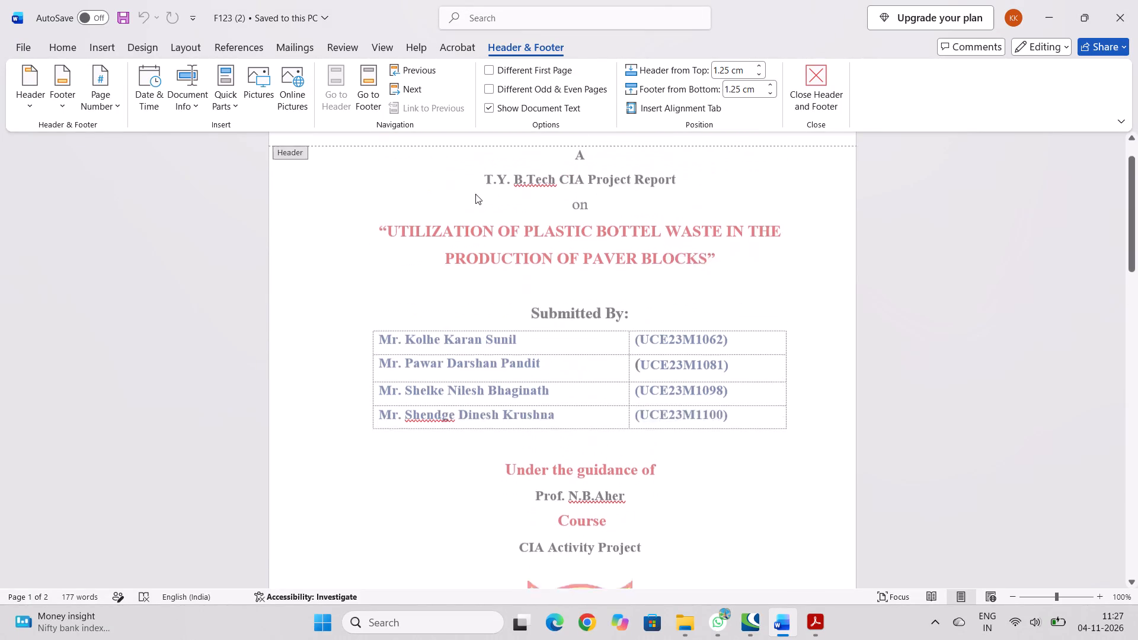
left_click(826, 70)
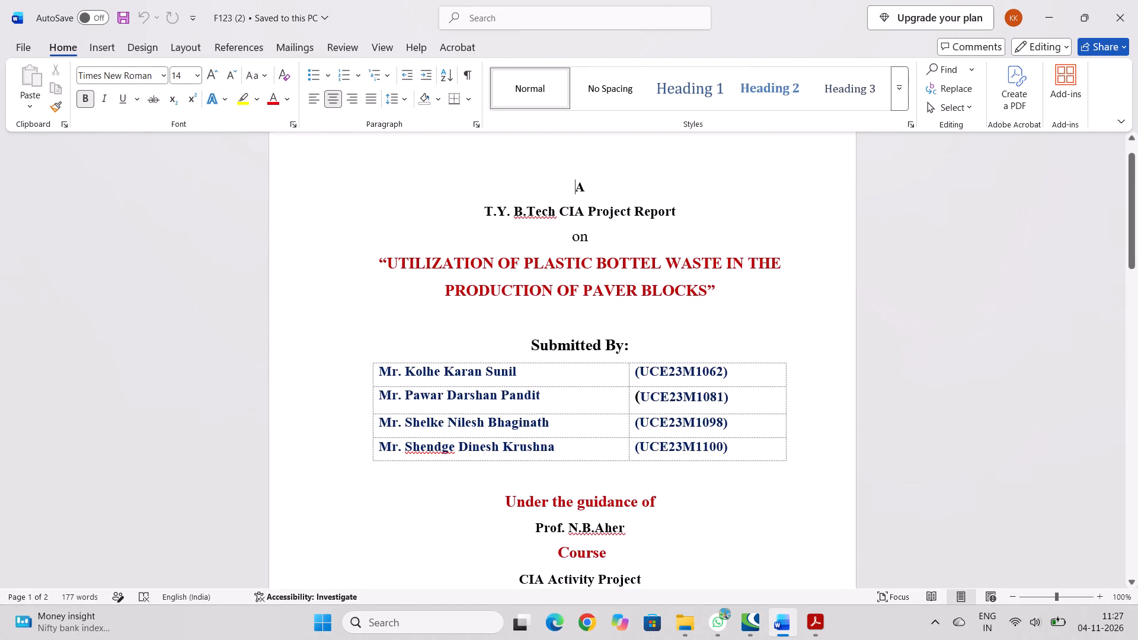
Reopen the Downloads copy of F123 (2) from the recent documents list.
scroll(670, 180, "up", 2)
left_click(24, 42)
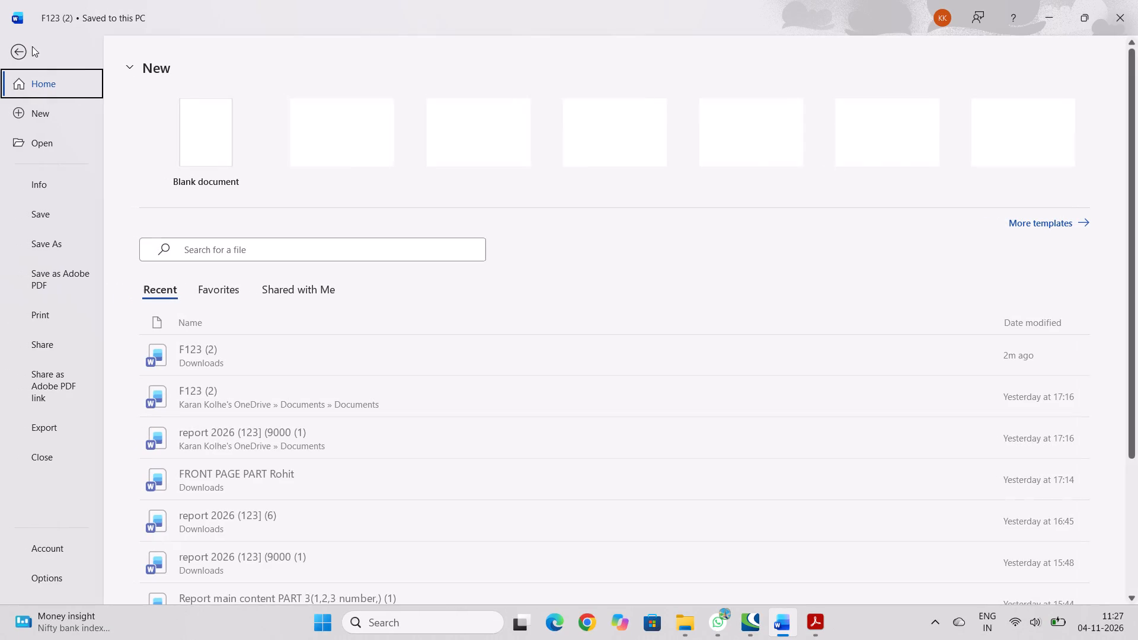
scroll(235, 196, "down", 1)
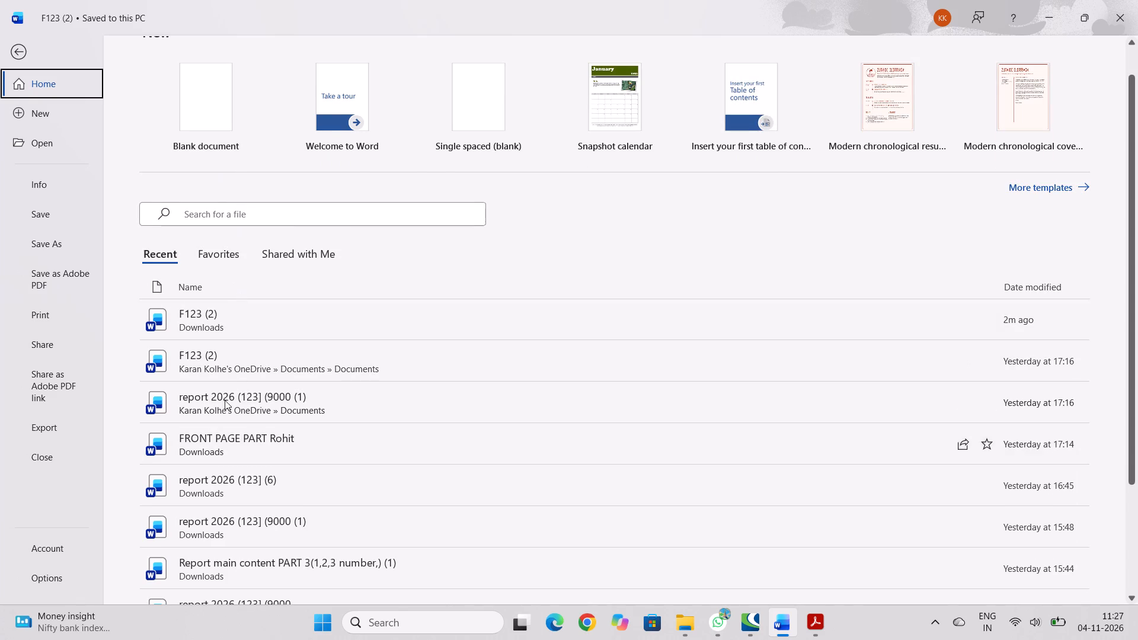
double_click(263, 312)
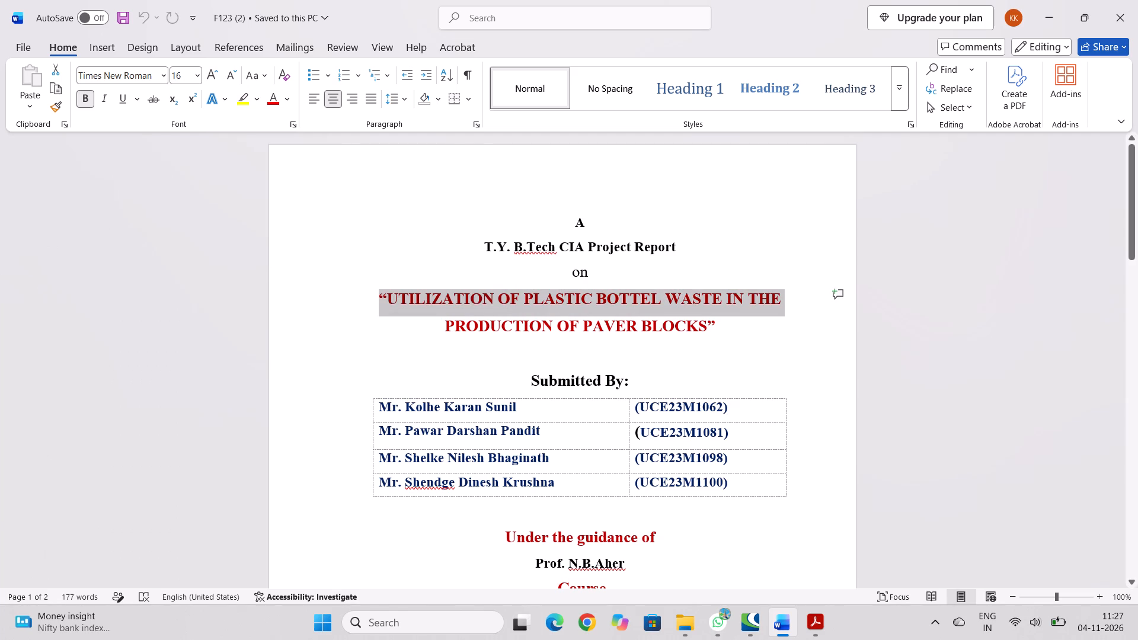
Copy the "Academic Year: 2026-2027" line from page 2 to below the university affiliation line on the cover page and select the pasted line.
scroll(309, 343, "down", 3)
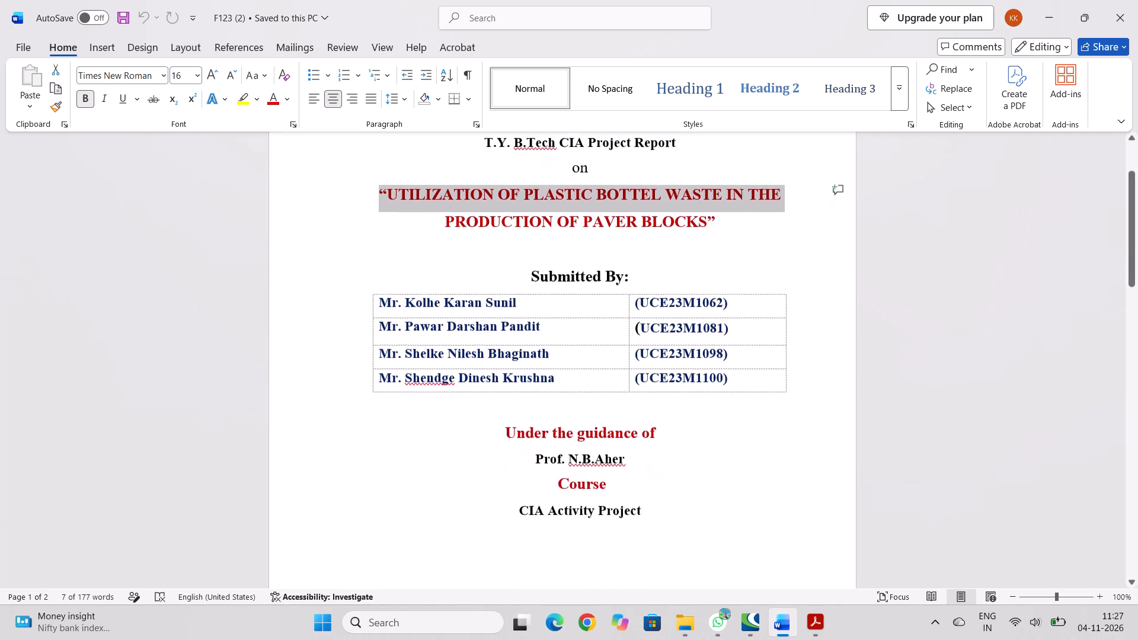
scroll(309, 341, "down", 14)
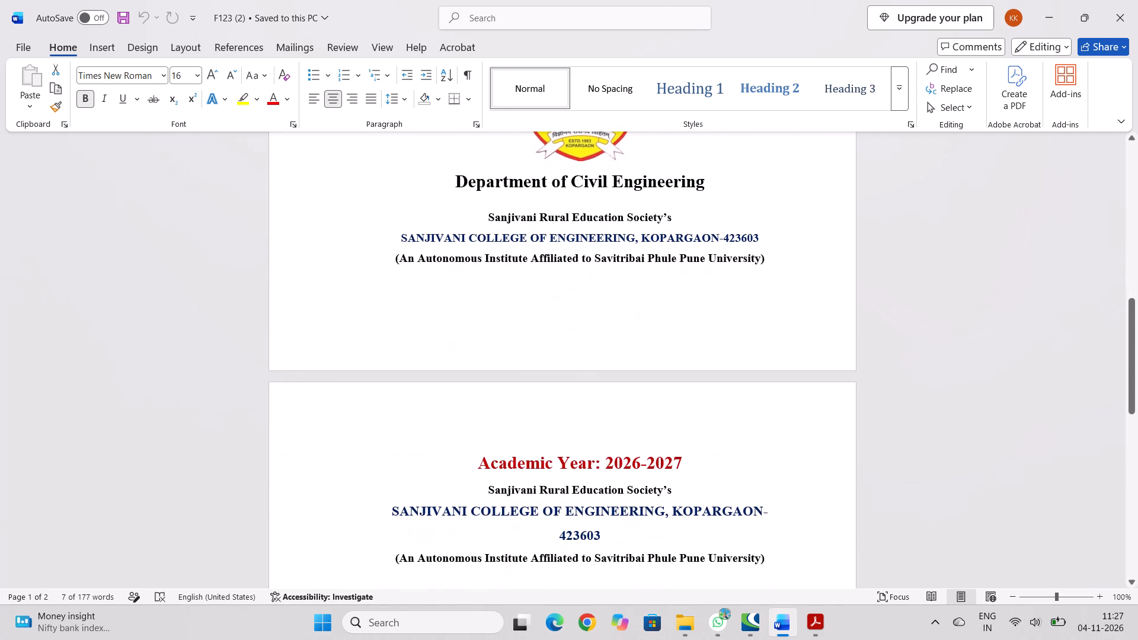
scroll(322, 345, "up", 2)
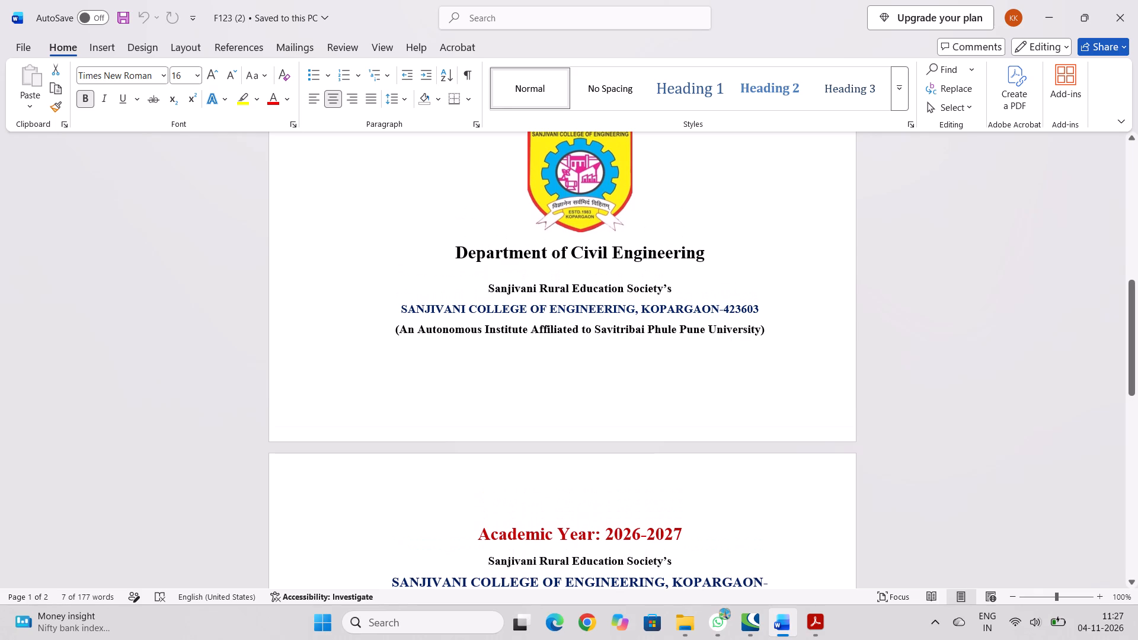
scroll(401, 415, "down", 2)
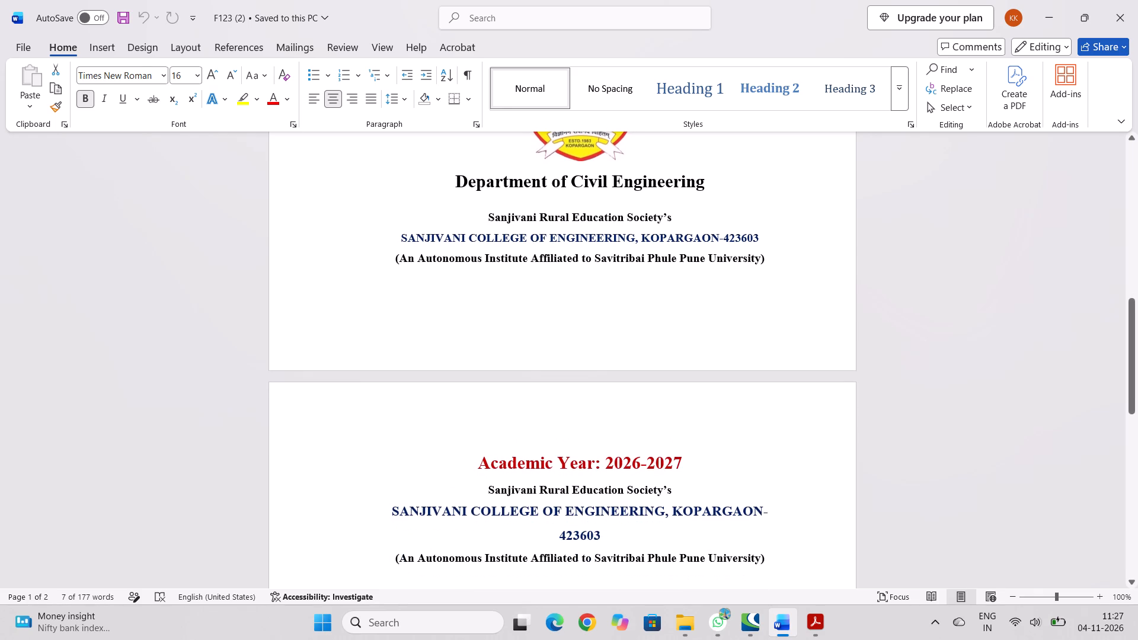
scroll(401, 415, "down", 1)
left_click_drag(478, 427, 691, 425)
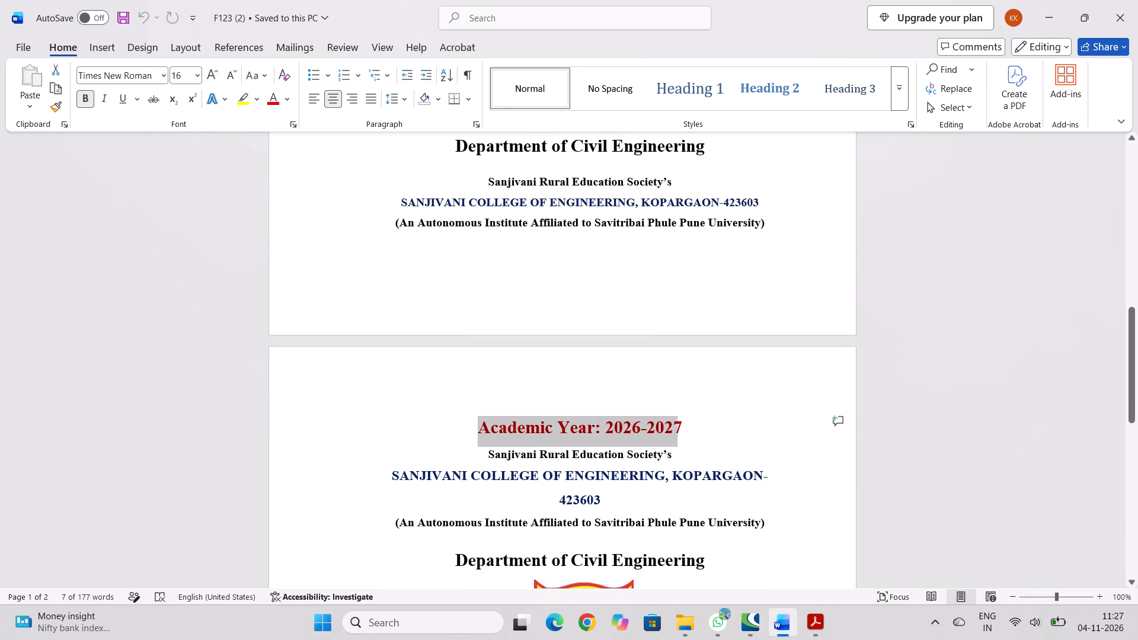
left_click_drag(691, 425, 716, 424)
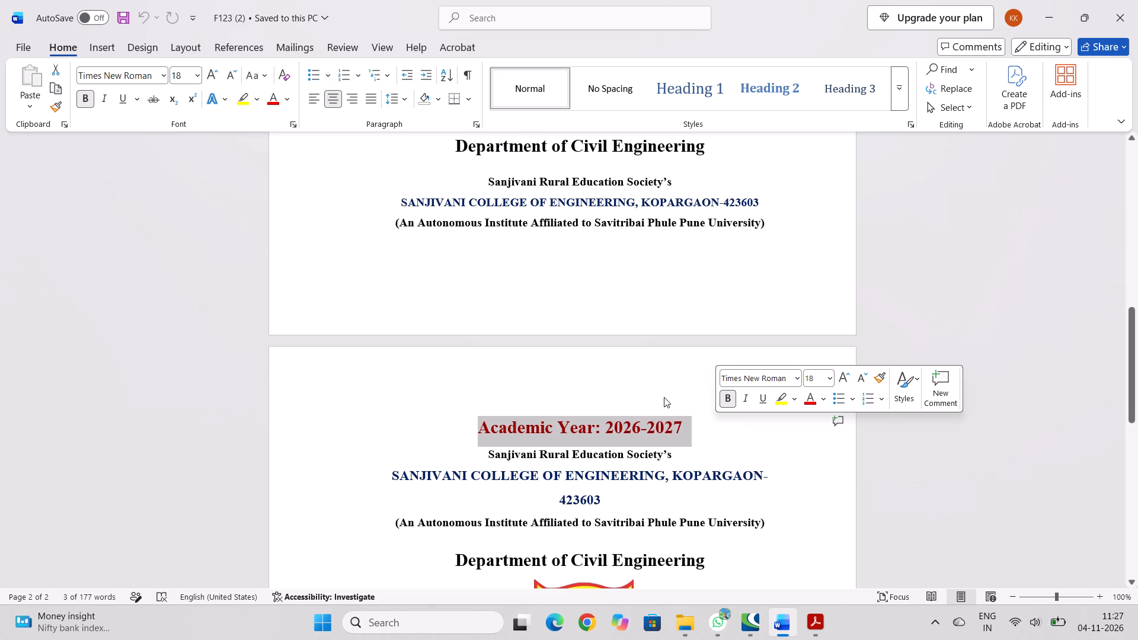
key("ctrl+c")
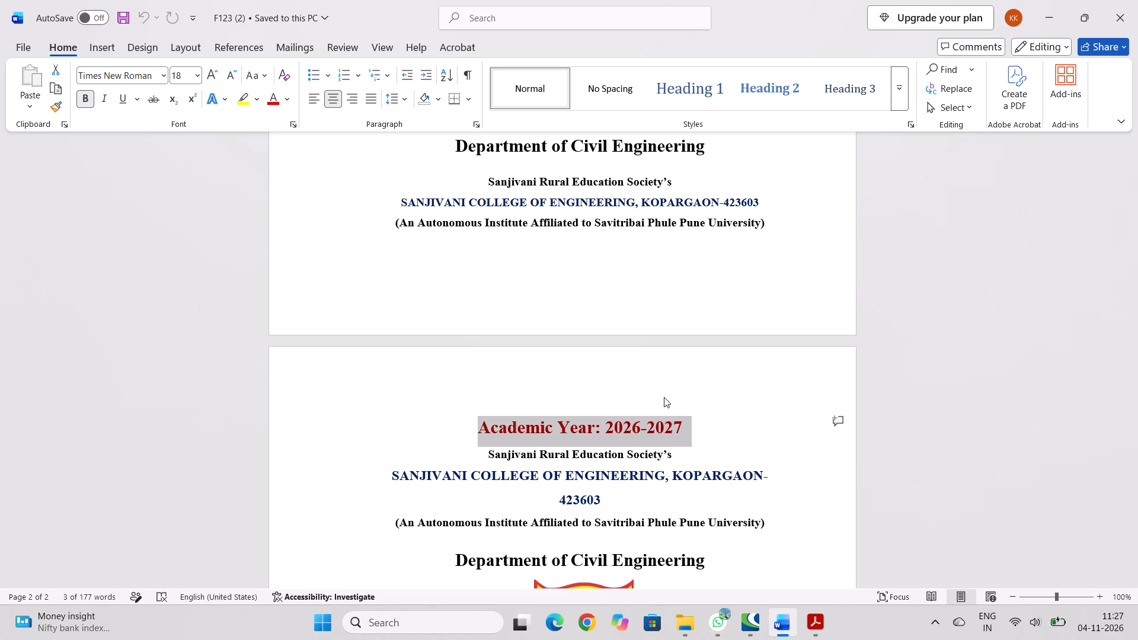
left_click(539, 280)
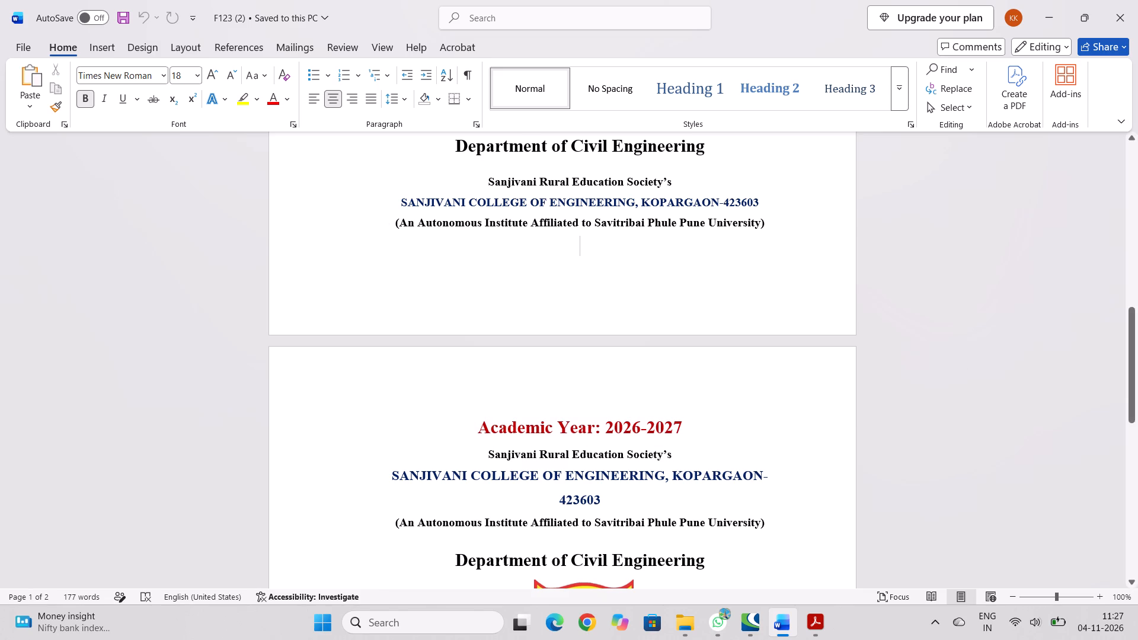
key("ctrl+v")
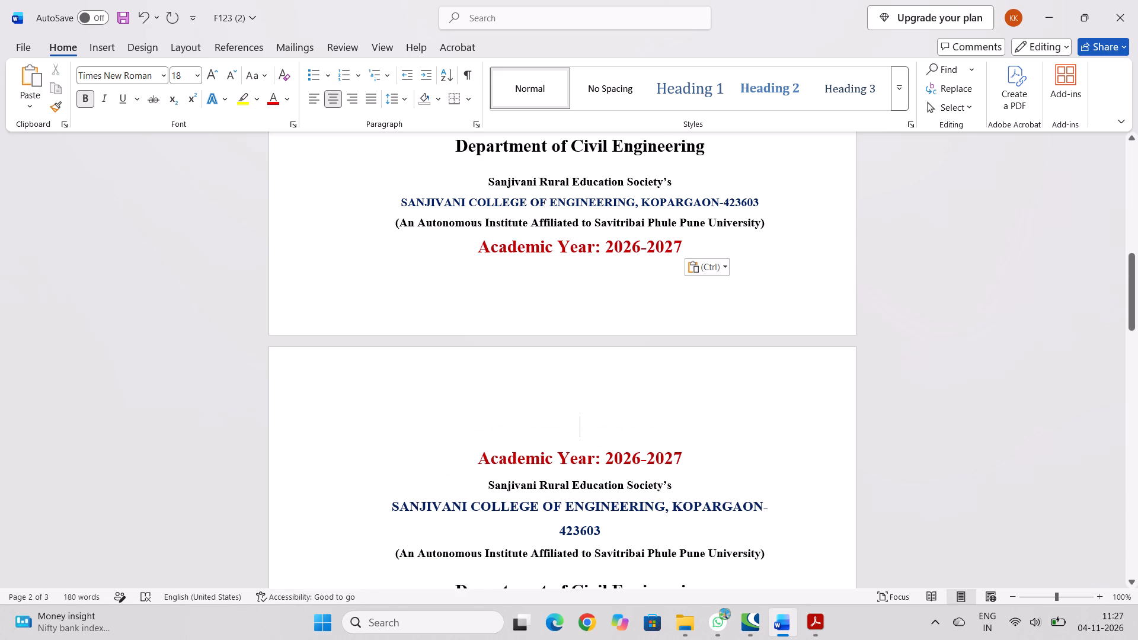
left_click_drag(546, 243, 546, 234)
left_click(548, 260)
left_click_drag(480, 245, 481, 245)
left_click_drag(481, 245, 677, 253)
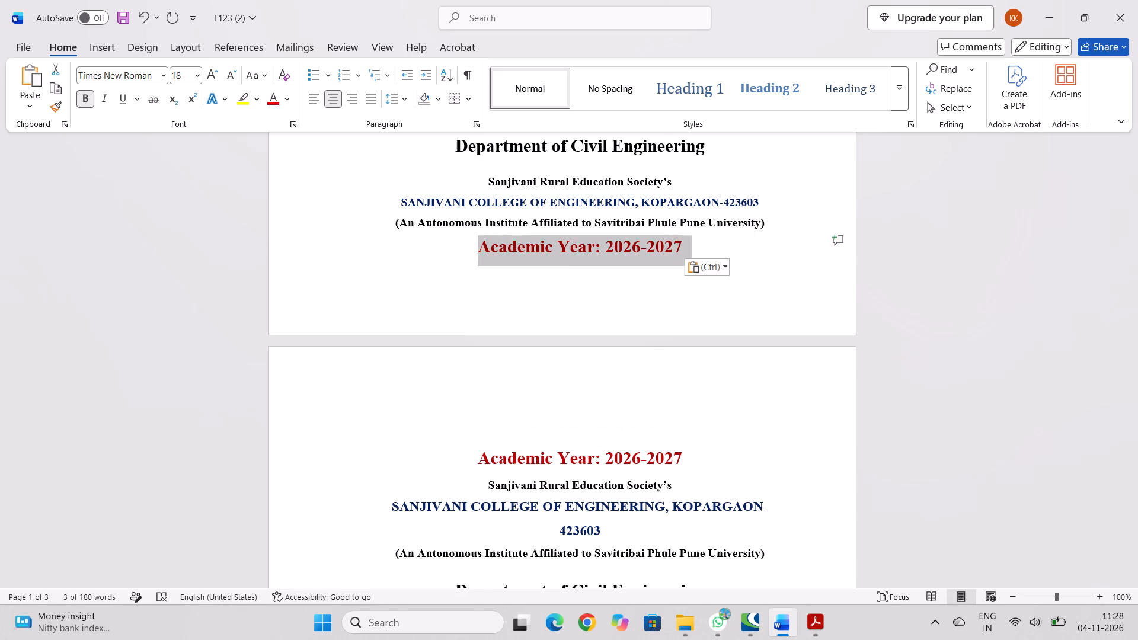
Set the font size of the "Academic Year: 2026-2027" line on the cover page to 16.
left_click(193, 72)
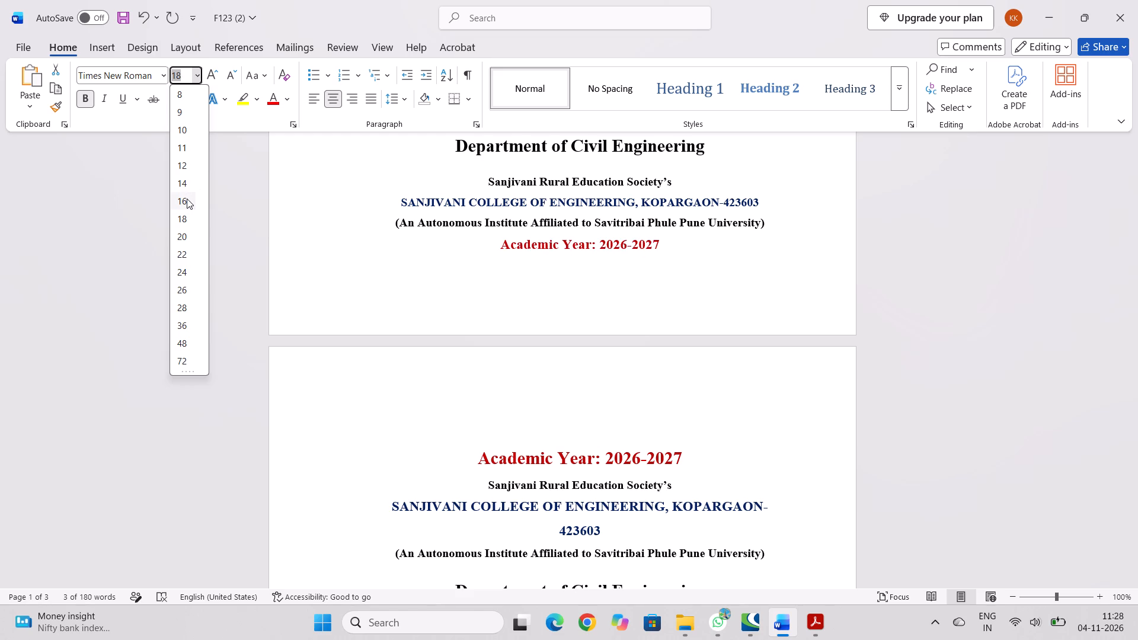
left_click(187, 199)
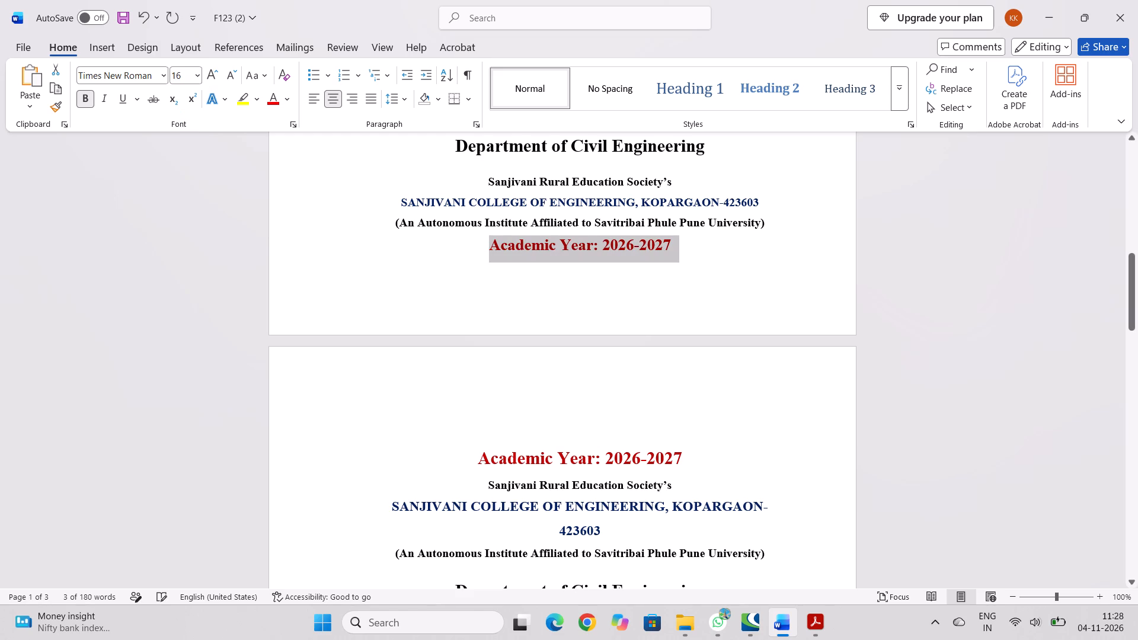
left_click(431, 263)
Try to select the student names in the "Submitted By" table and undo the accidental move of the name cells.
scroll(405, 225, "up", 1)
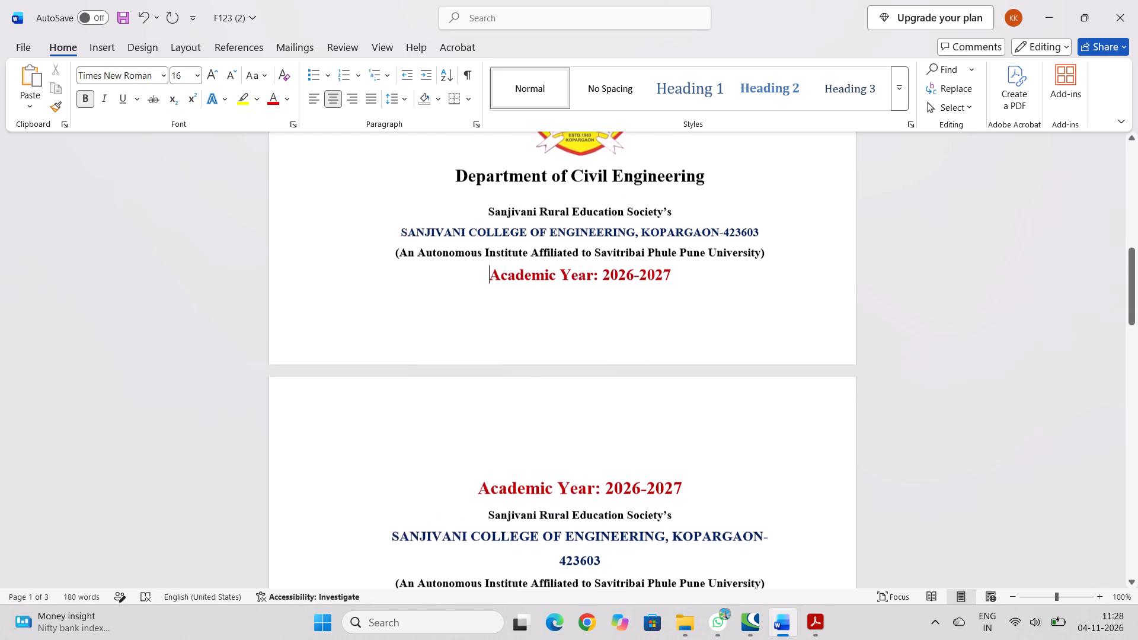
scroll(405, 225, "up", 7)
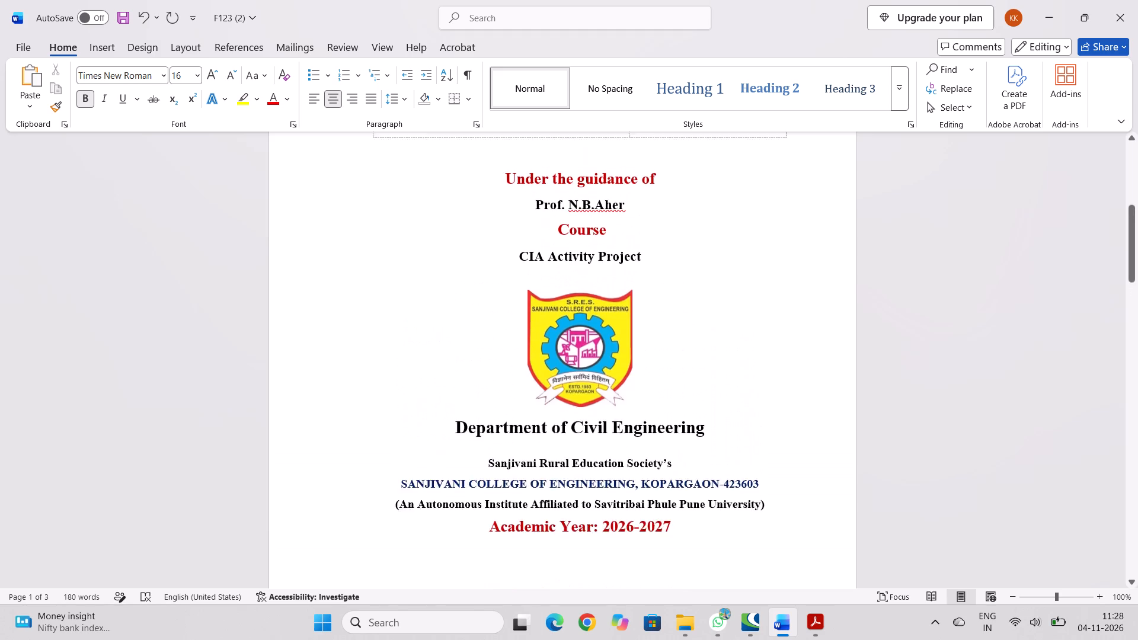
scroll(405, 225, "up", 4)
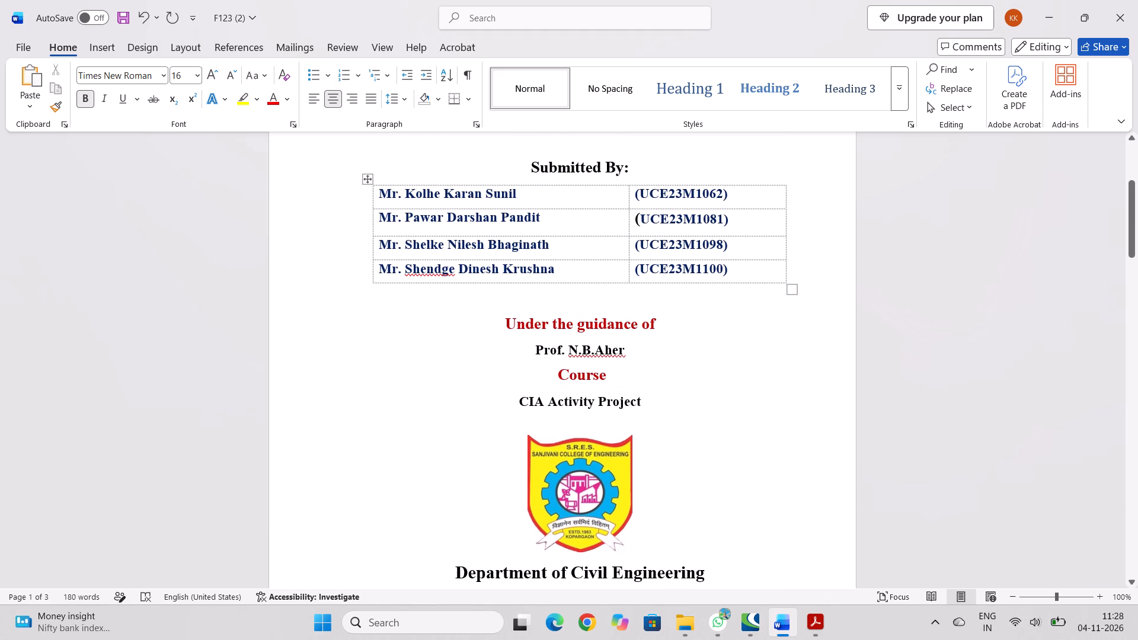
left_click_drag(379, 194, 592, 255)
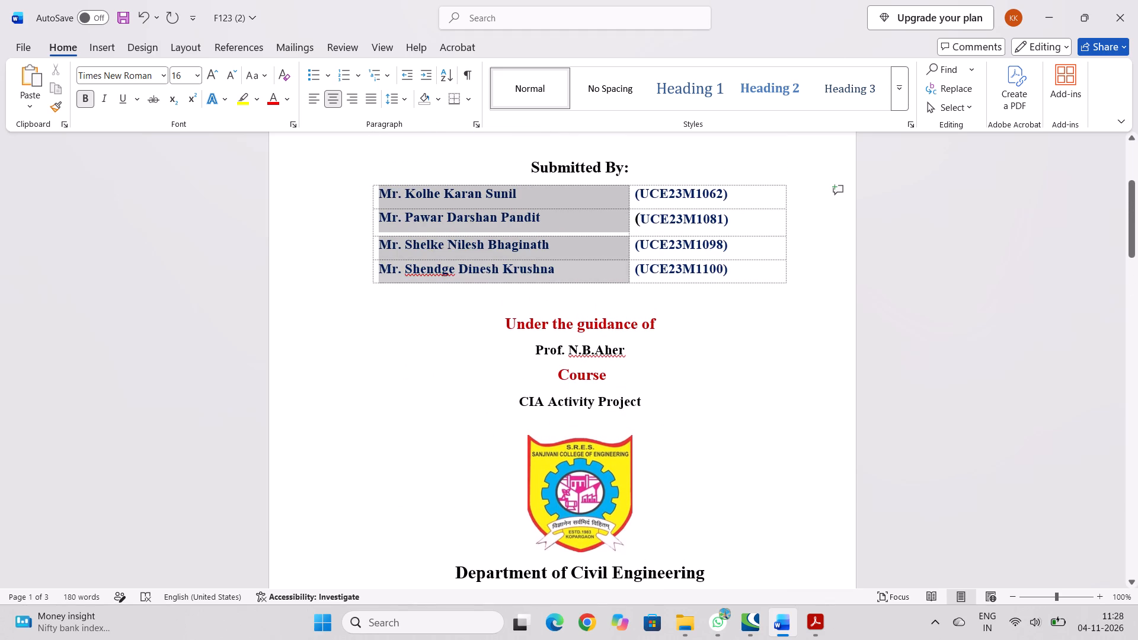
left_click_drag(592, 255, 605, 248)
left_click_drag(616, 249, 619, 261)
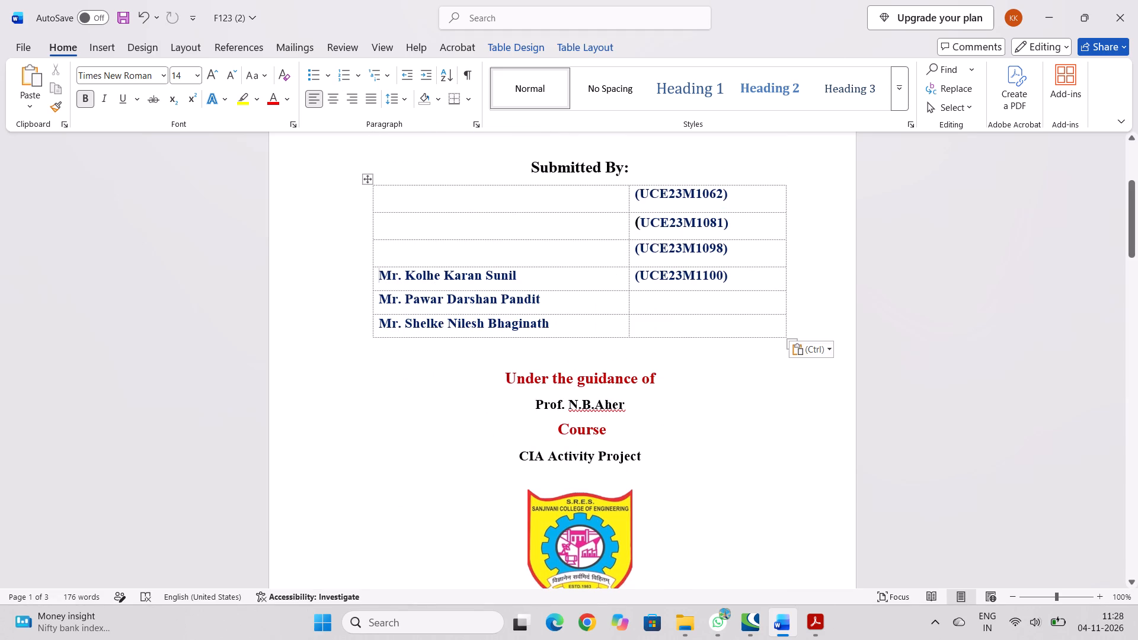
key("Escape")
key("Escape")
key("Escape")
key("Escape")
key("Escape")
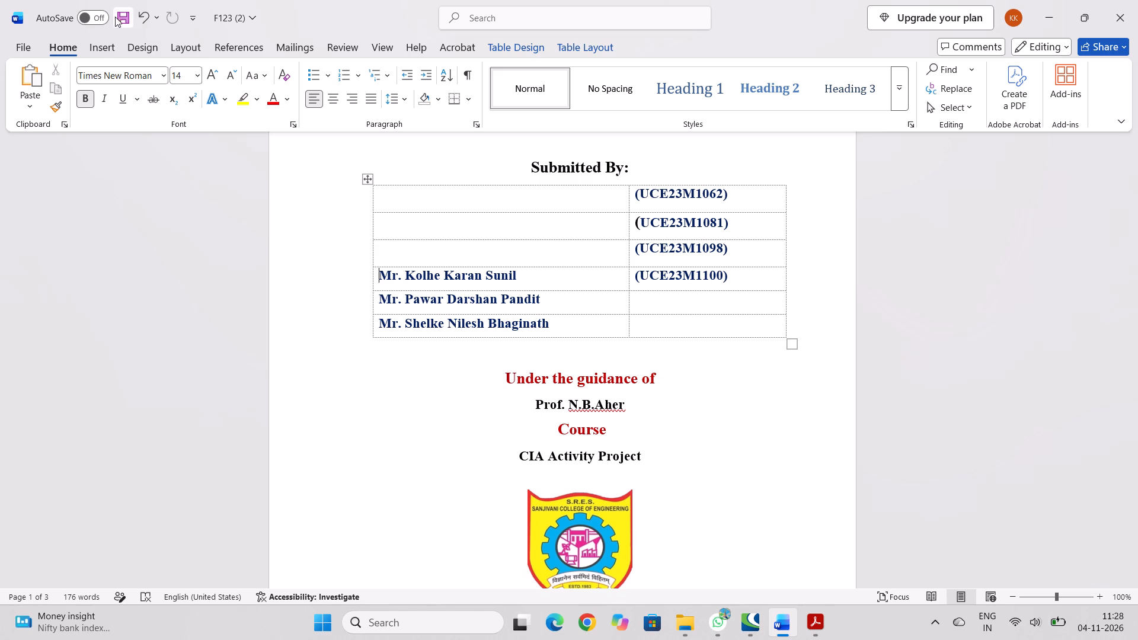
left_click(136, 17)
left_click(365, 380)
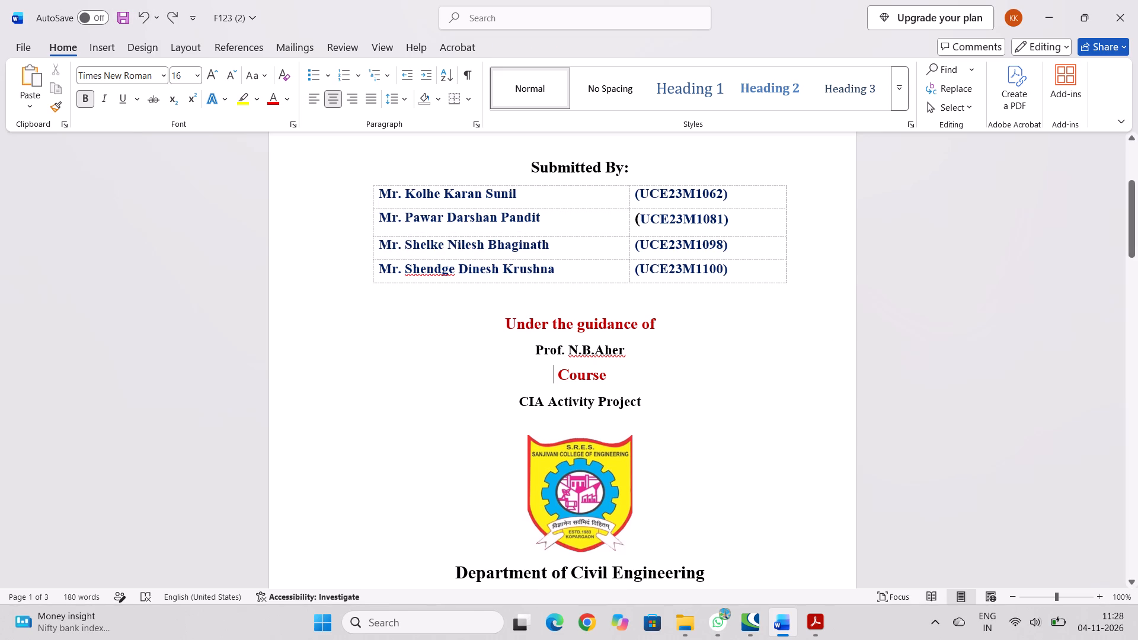
Set the font size of all names and roll numbers in the cover page's "Submitted By" table to 12.
left_click_drag(367, 191, 461, 276)
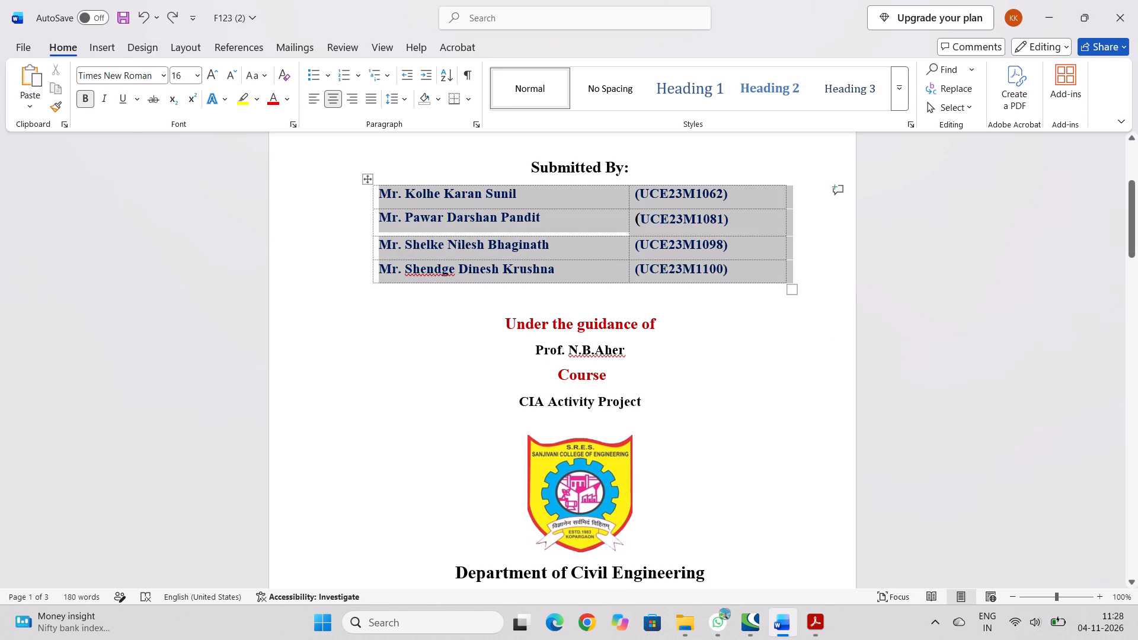
left_click_drag(461, 276, 465, 283)
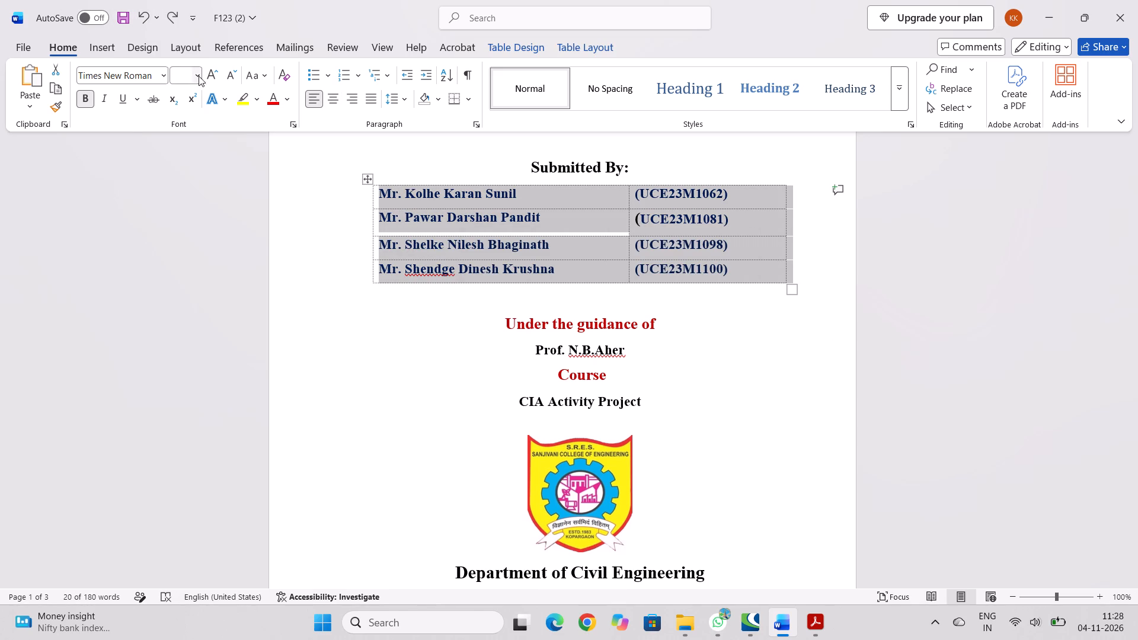
left_click(196, 73)
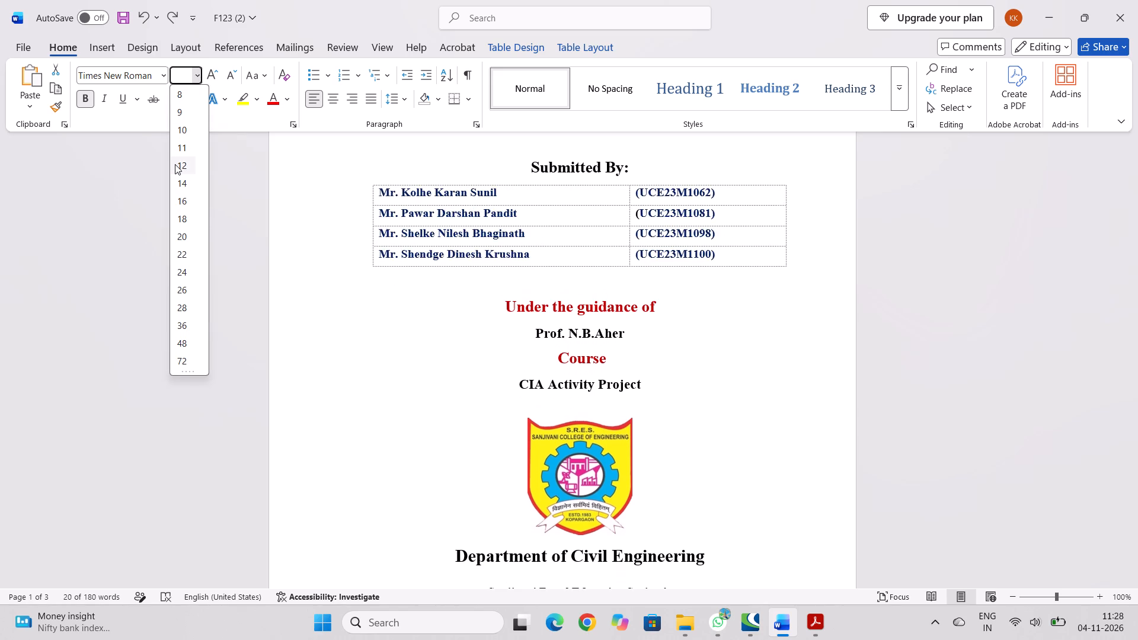
left_click(175, 164)
left_click(293, 251)
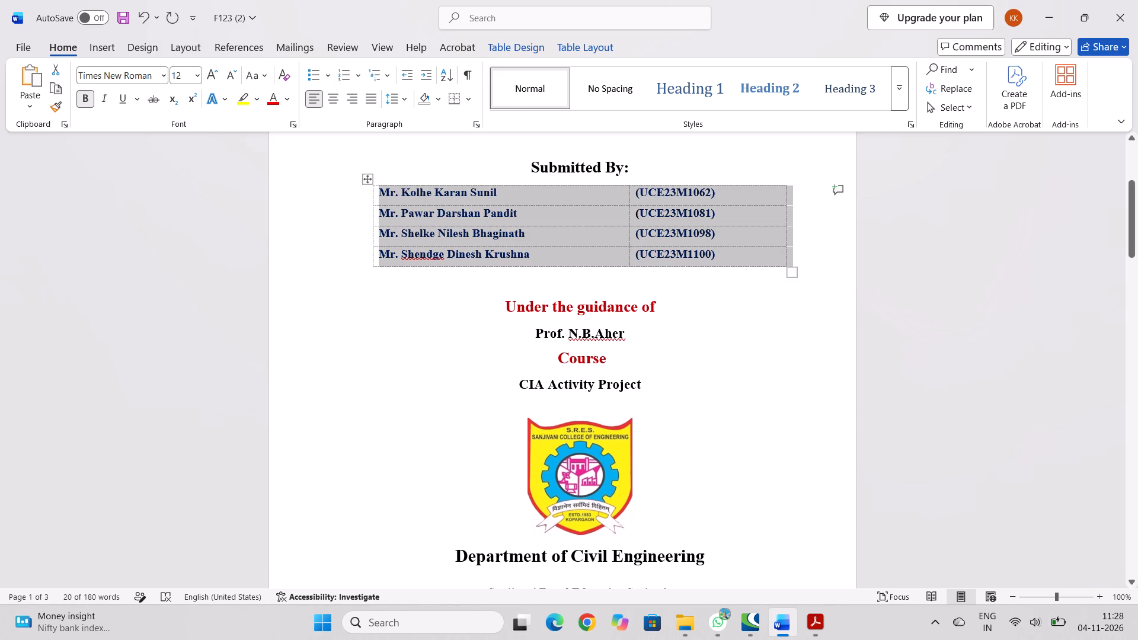
left_click(312, 308)
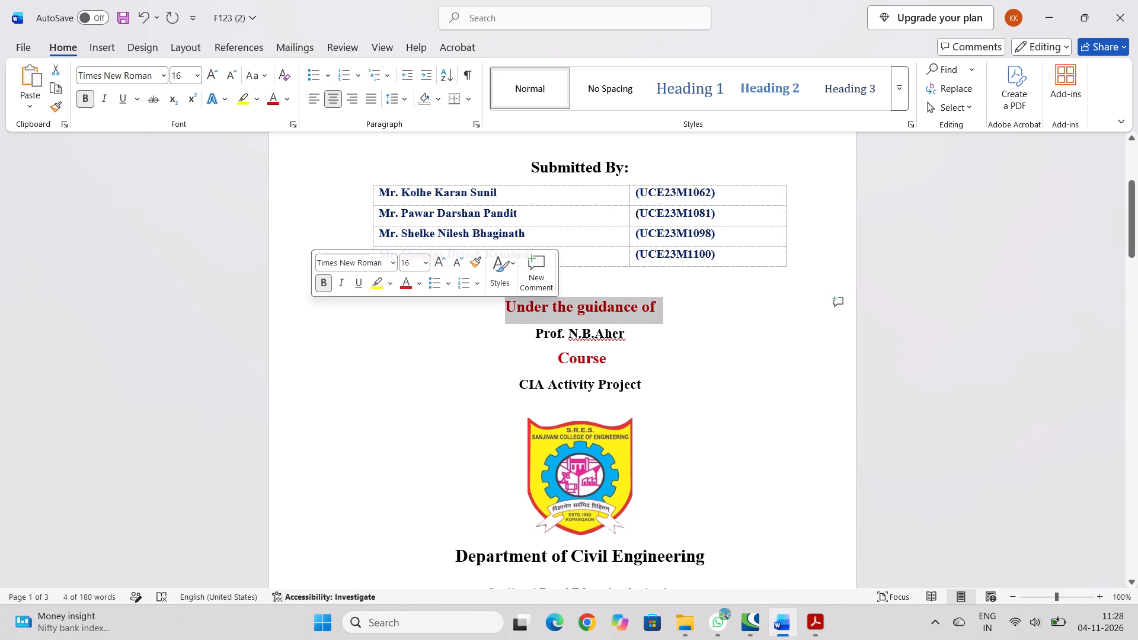
key("Escape")
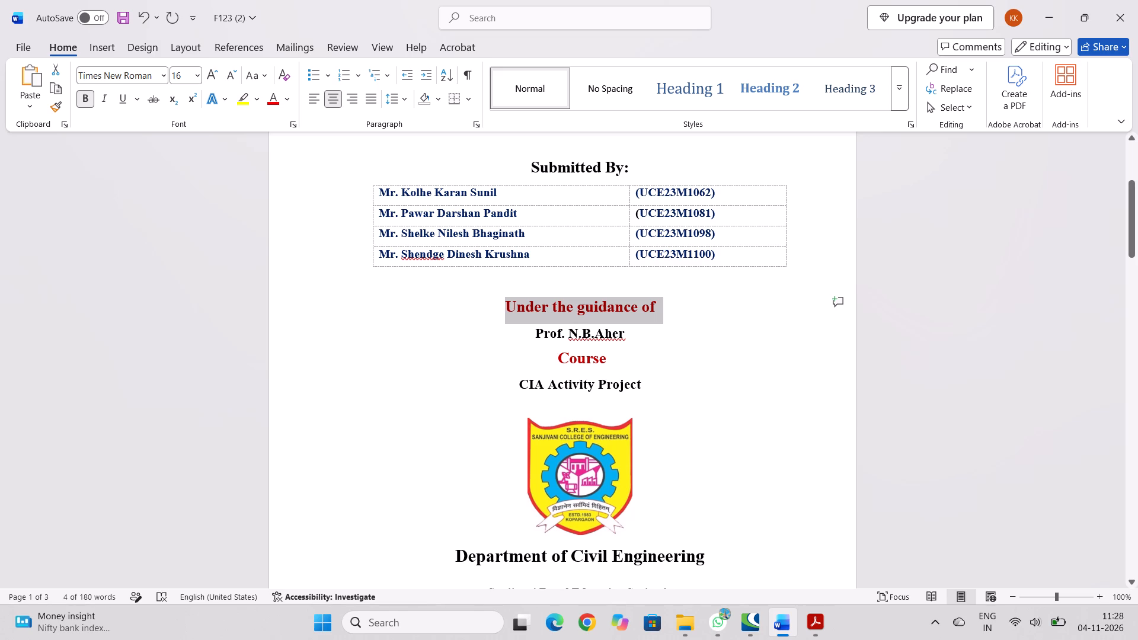
Delete "T.Y. B.Tech" from the report heading so the line reads "CIA Project Report".
scroll(292, 265, "up", 3)
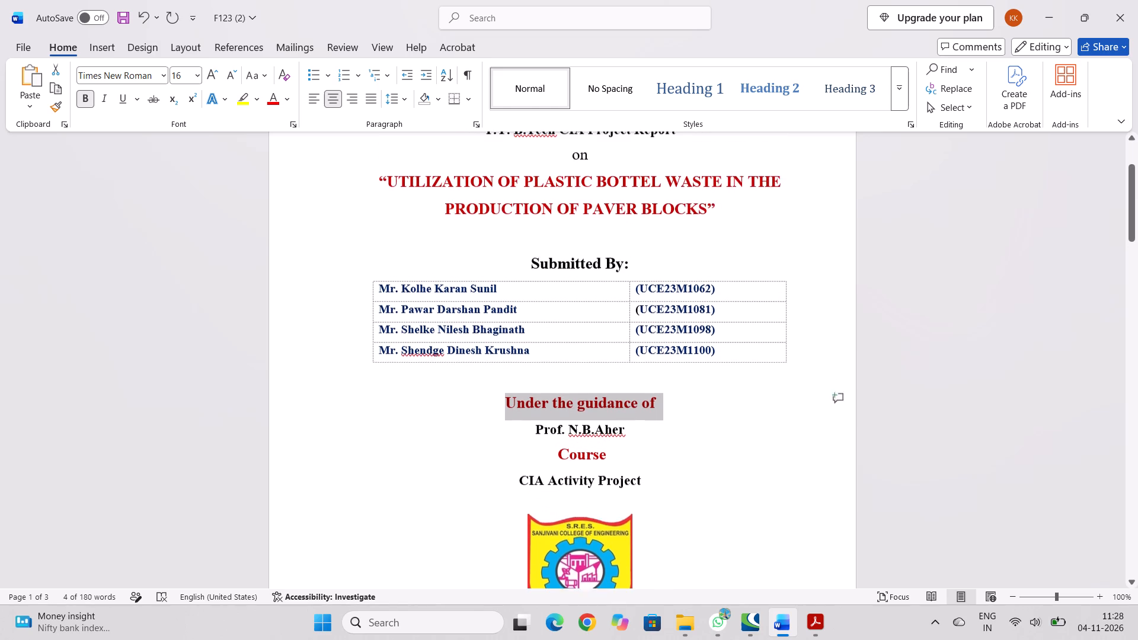
scroll(293, 268, "up", 3)
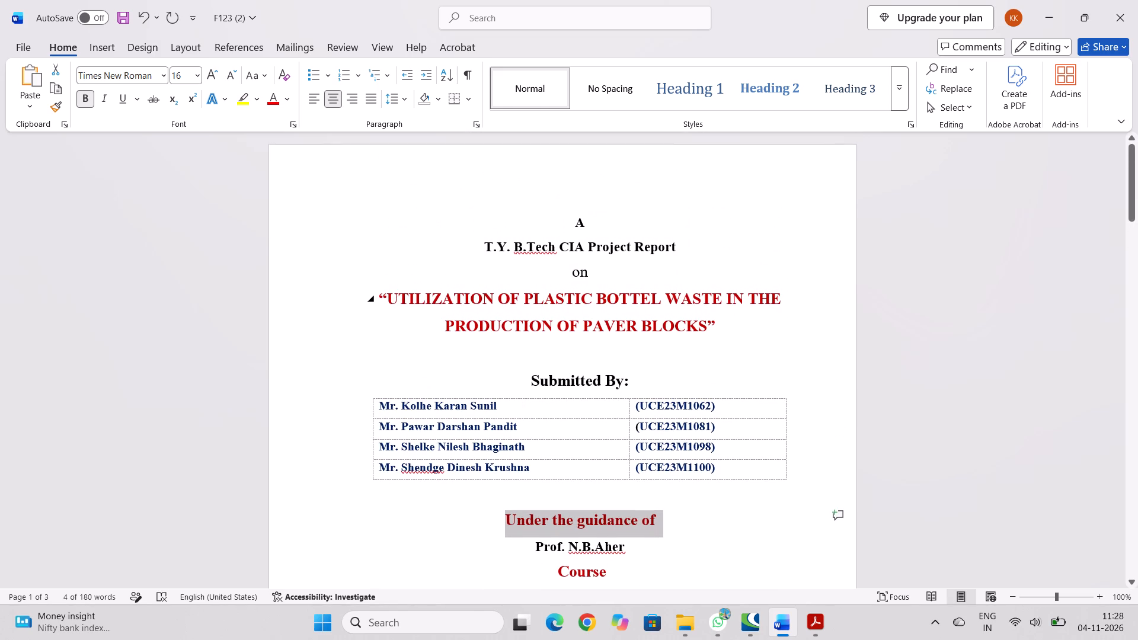
scroll(575, 279, "up", 1)
left_click_drag(483, 244, 530, 246)
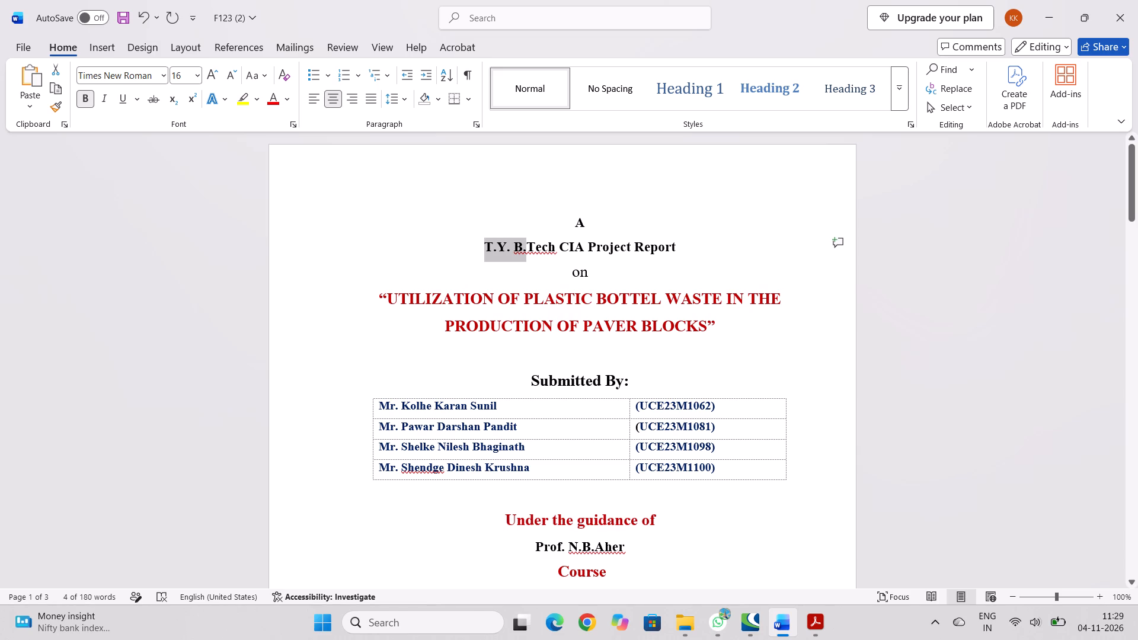
left_click_drag(530, 246, 536, 245)
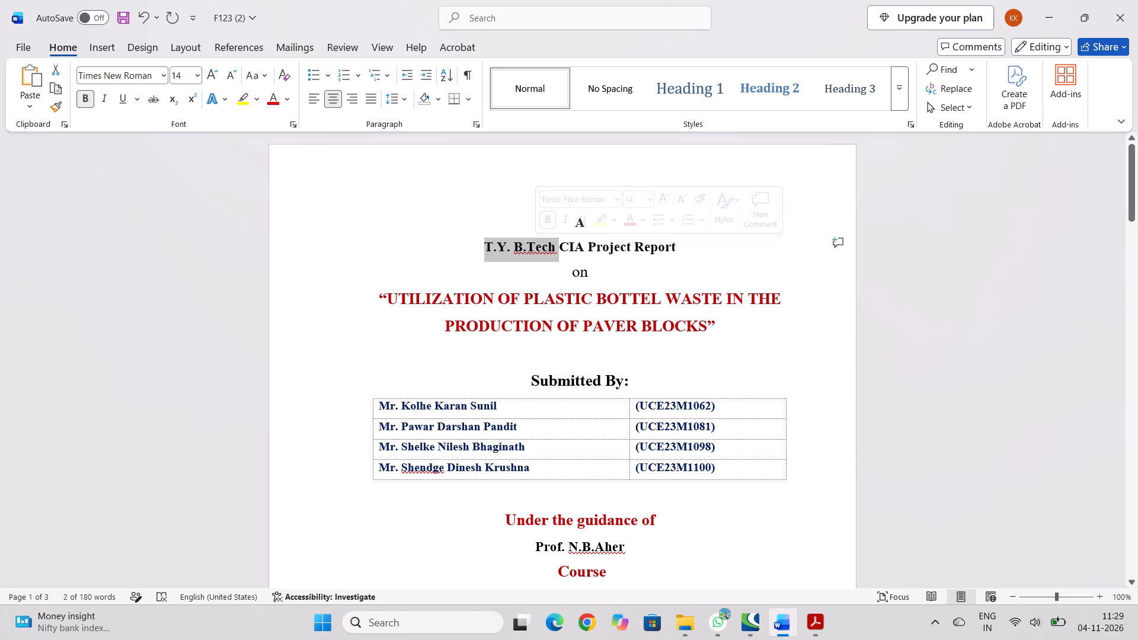
key("Escape")
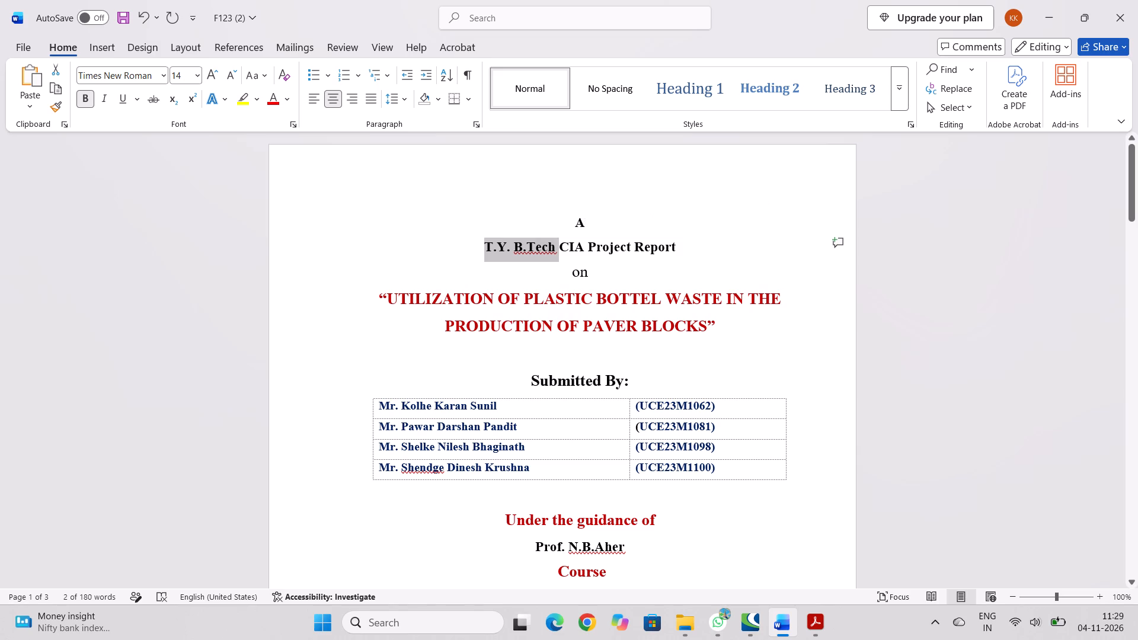
key("BackSpace")
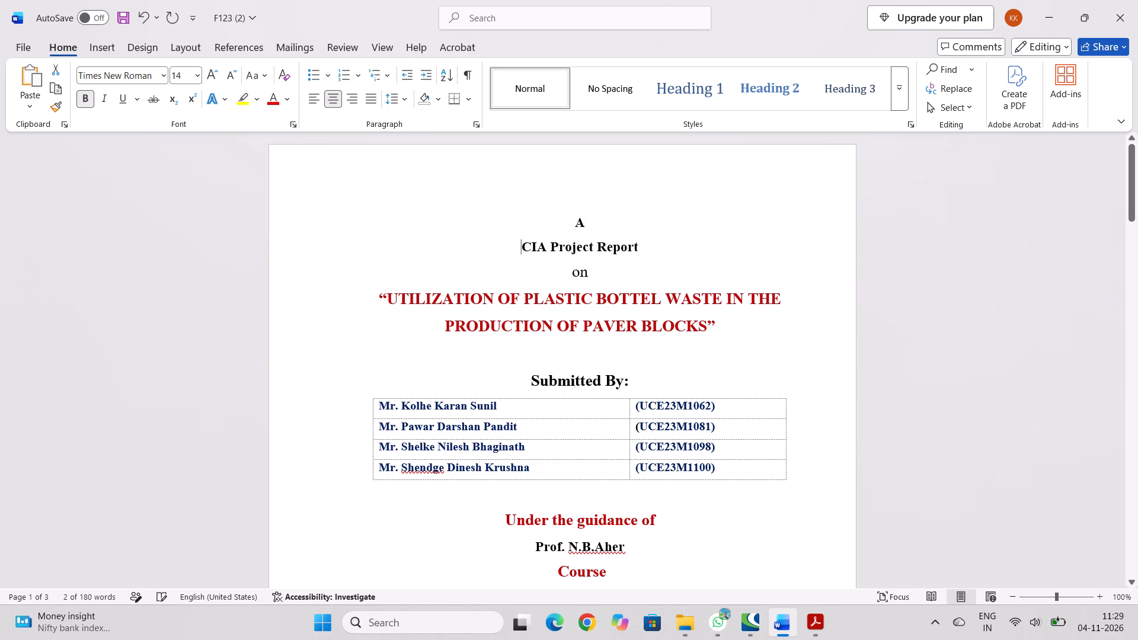
scroll(496, 284, "up", 1)
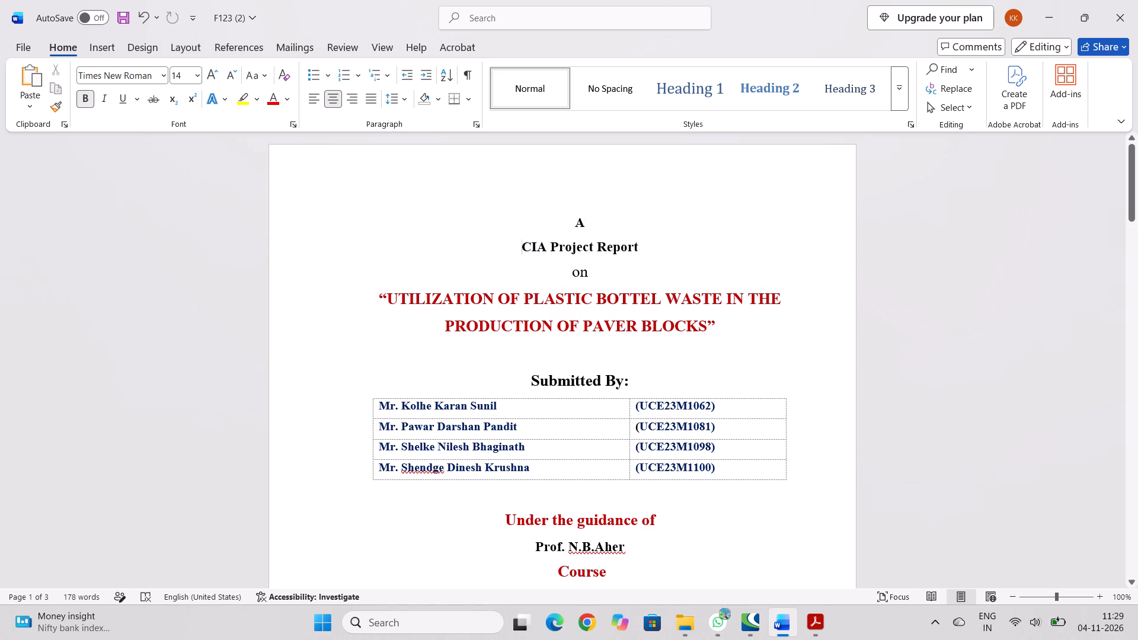
Remove the centred alignment from the "CIA Project Report" line and pad it with leading spaces until it sits roughly centred under "A".
key("space")
key("BackSpace")
key("BackSpace")
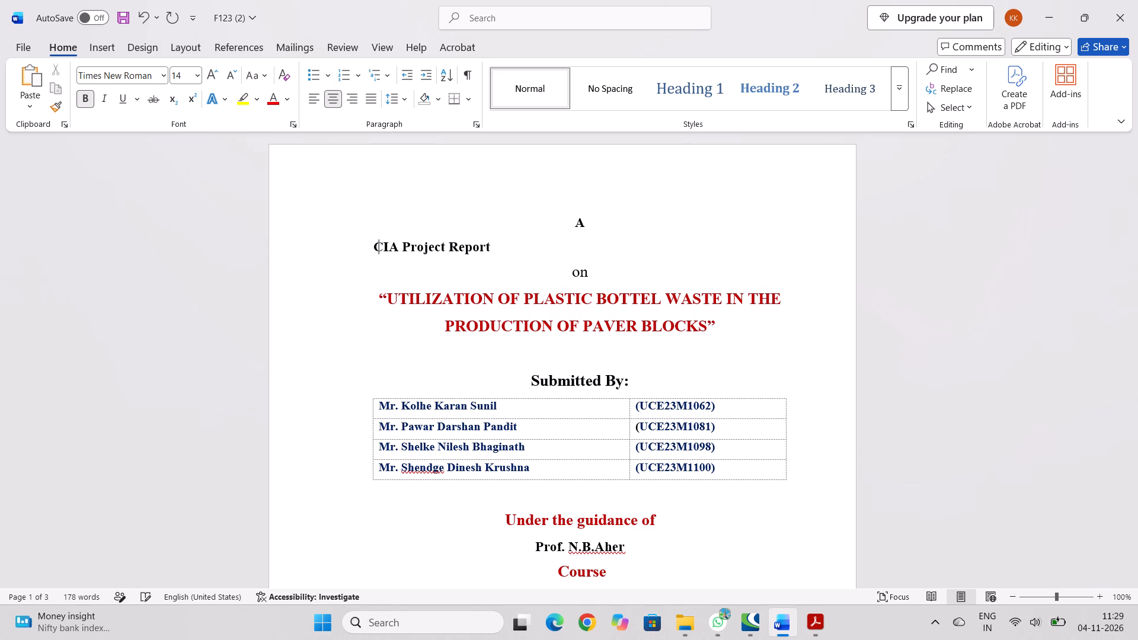
key("space")
key("space")
key("space")
key("space")
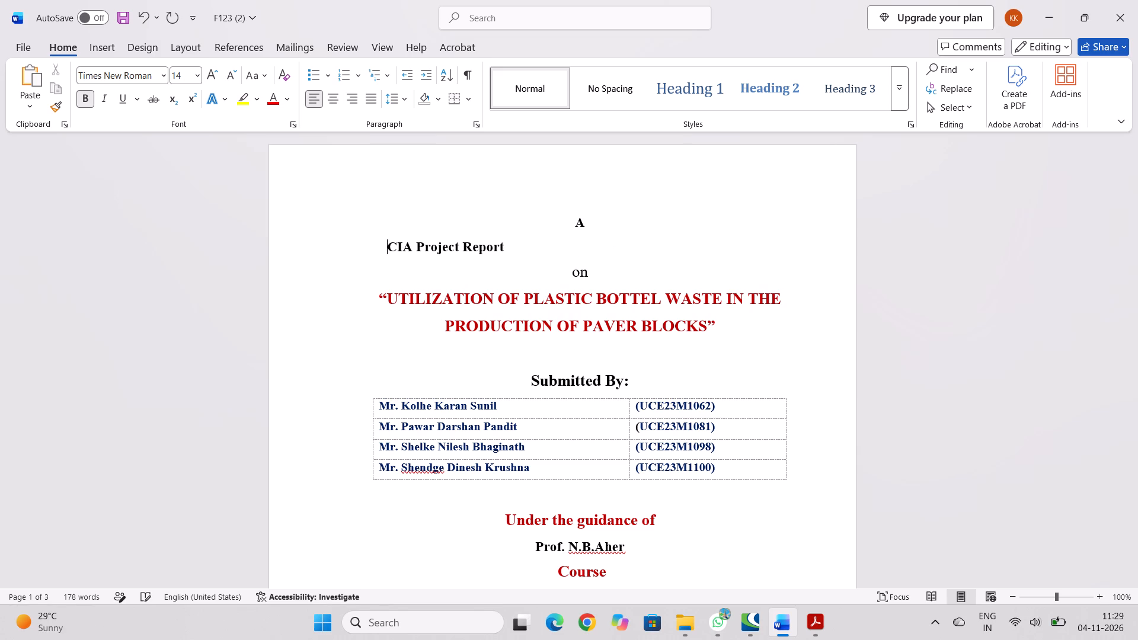
key("space")
key("space")
key("space")
key("space")
key("space")
key("space")
key("space")
key("space")
key("space")
key("space")
key("space")
key("space")
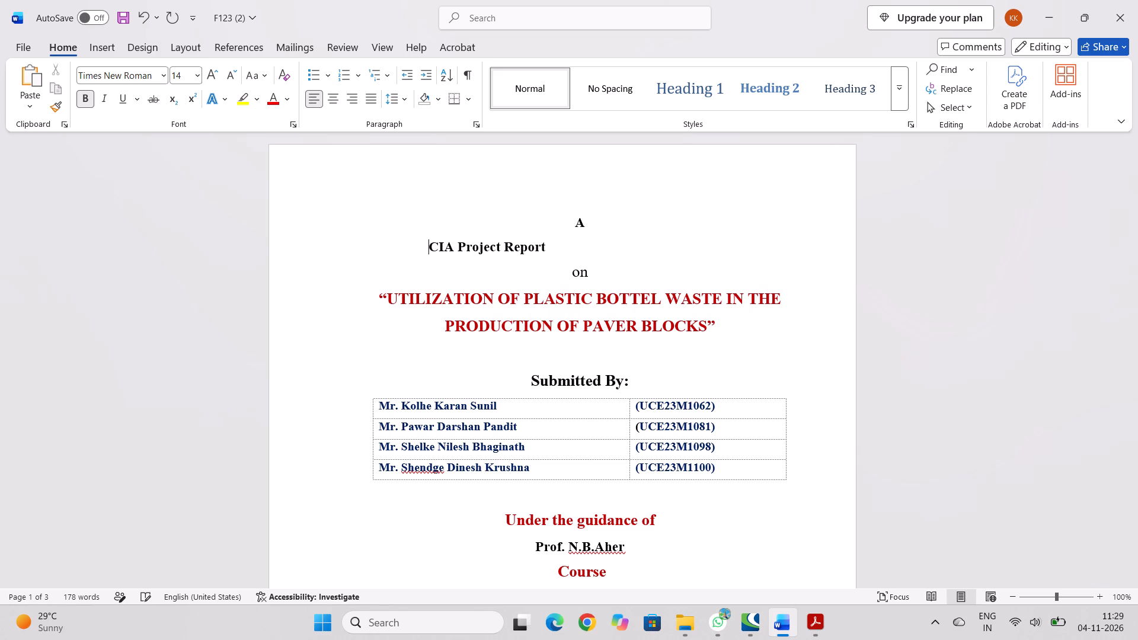
key("space")
key("space")
key("space")
key("space")
key("space")
key("space")
key("space")
key("space")
key("space")
key("space")
key("space")
key("space")
key("space")
key("space")
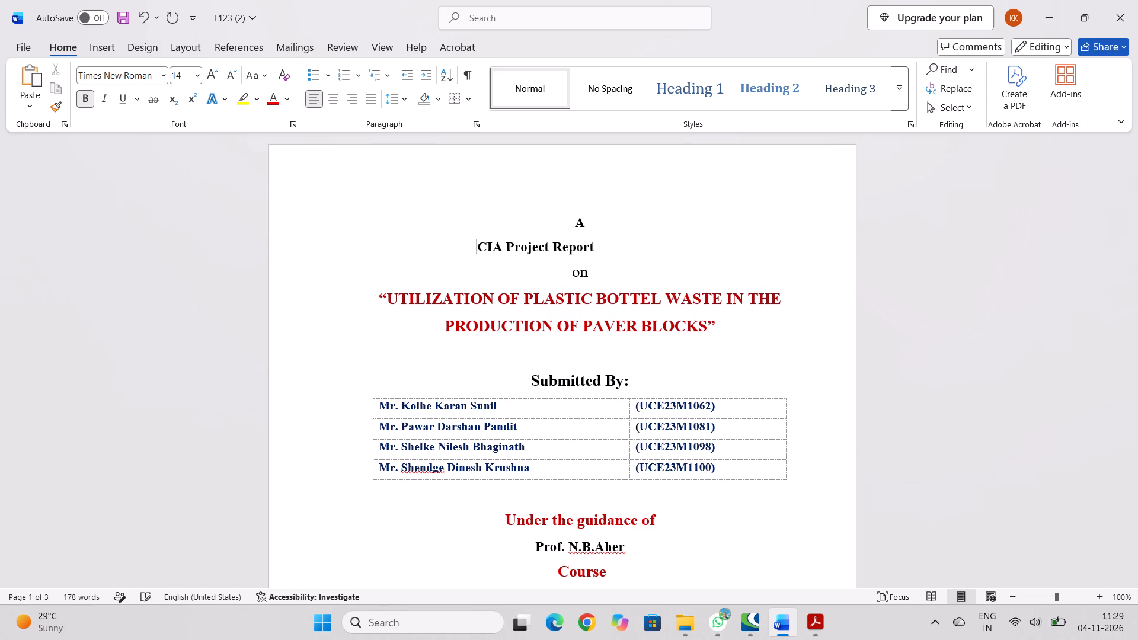
key("space")
key("space")
key("space")
key("space")
key("space")
key("space")
key("space")
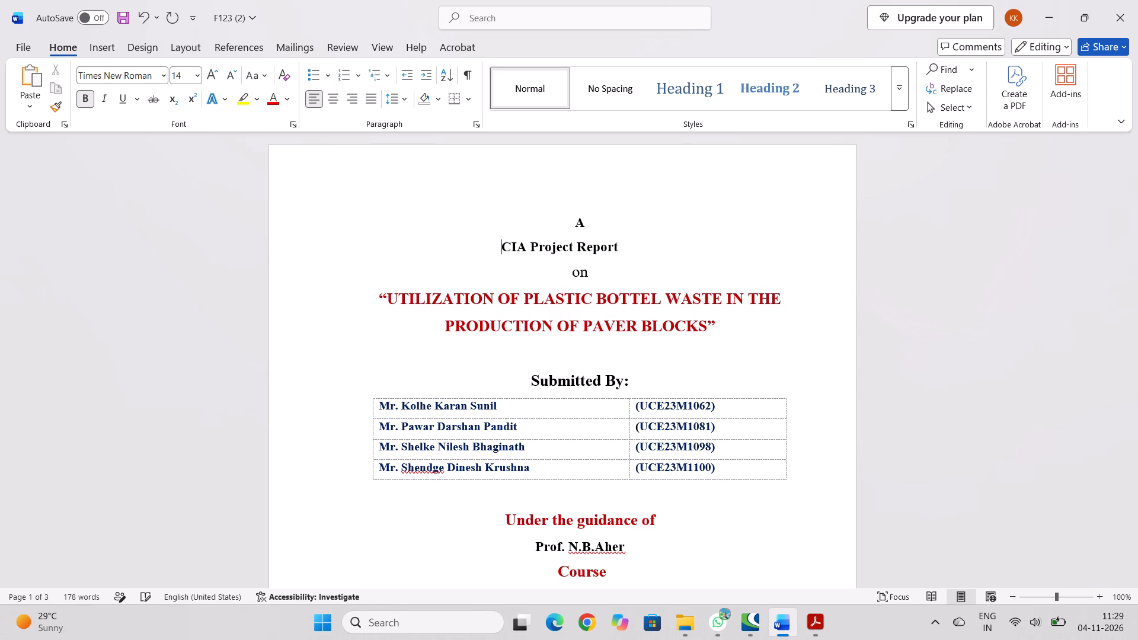
key("space")
key("space")
key("space")
key("space")
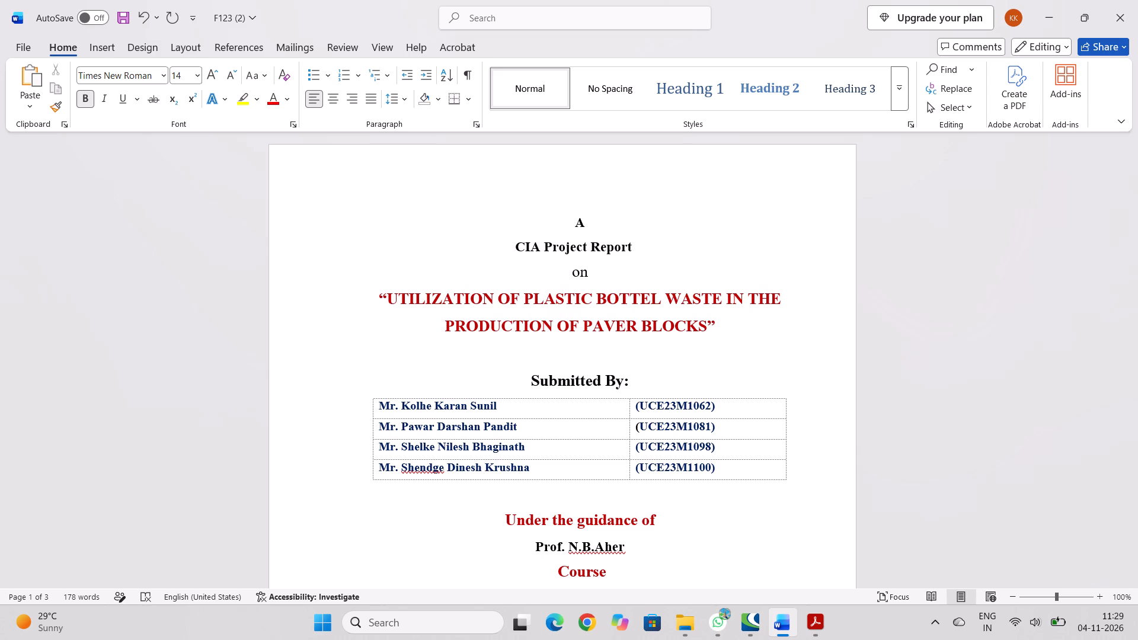
key("space")
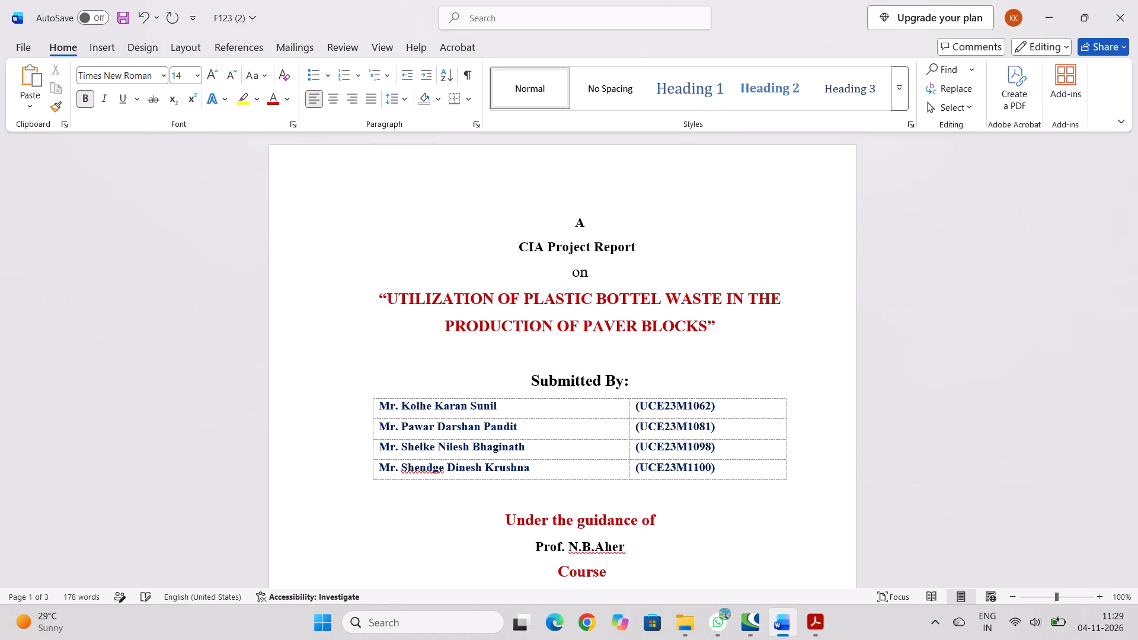
Delete the red title "UTILIZATION OF PLASTIC BOTTEL WASTE IN THE PRODUCTION OF PAVER BLOCKS" below "on", including its quotation marks.
left_click_drag(378, 293, 398, 297)
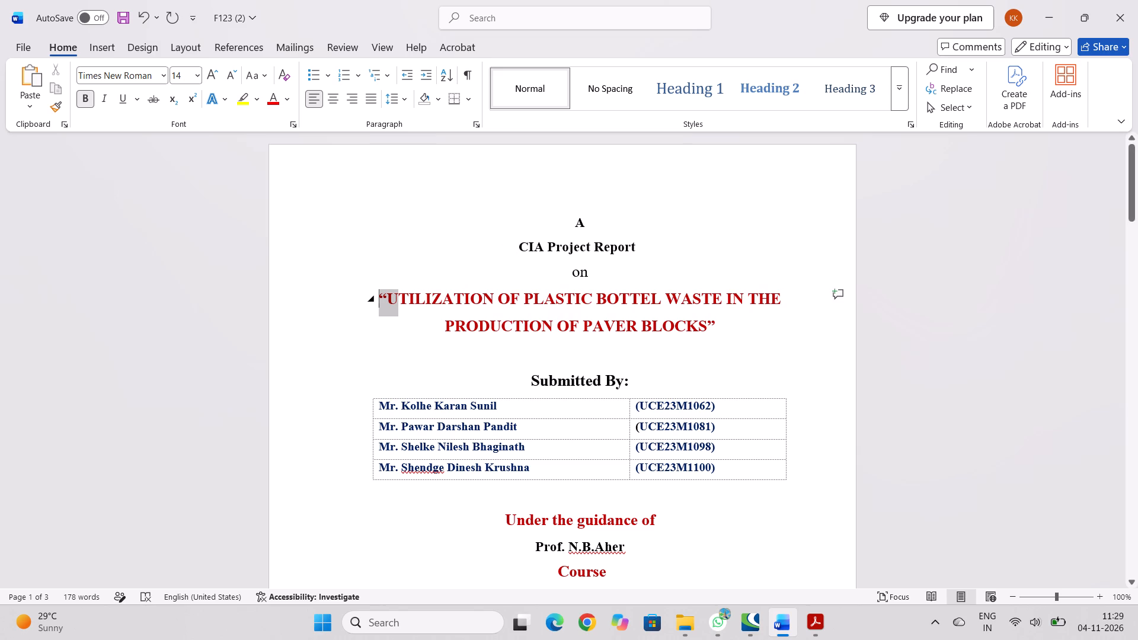
left_click_drag(398, 297, 514, 349)
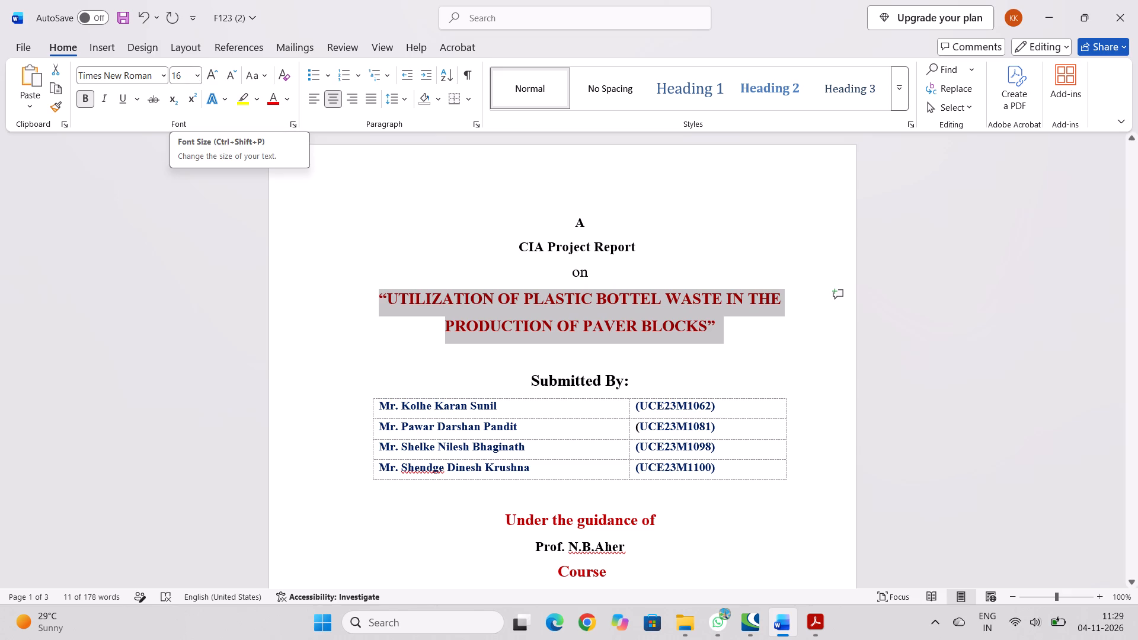
left_click(419, 314)
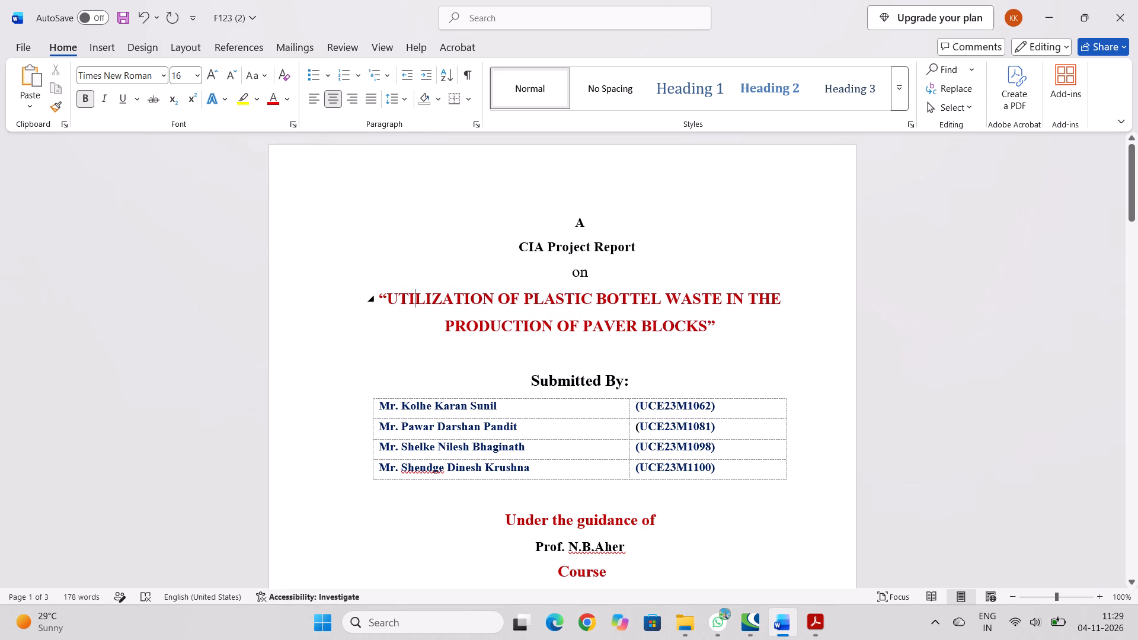
left_click(702, 322)
left_click(707, 327)
key("BackSpace")
key("BackSpace")
key("BackSpace")
key("BackSpace")
key("BackSpace")
key("BackSpace")
key("BackSpace")
key("BackSpace")
key("BackSpace")
key("BackSpace")
key("BackSpace")
key("BackSpace")
key("BackSpace")
key("BackSpace")
key("BackSpace")
key("BackSpace")
key("BackSpace")
key("BackSpace")
key("BackSpace")
key("BackSpace")
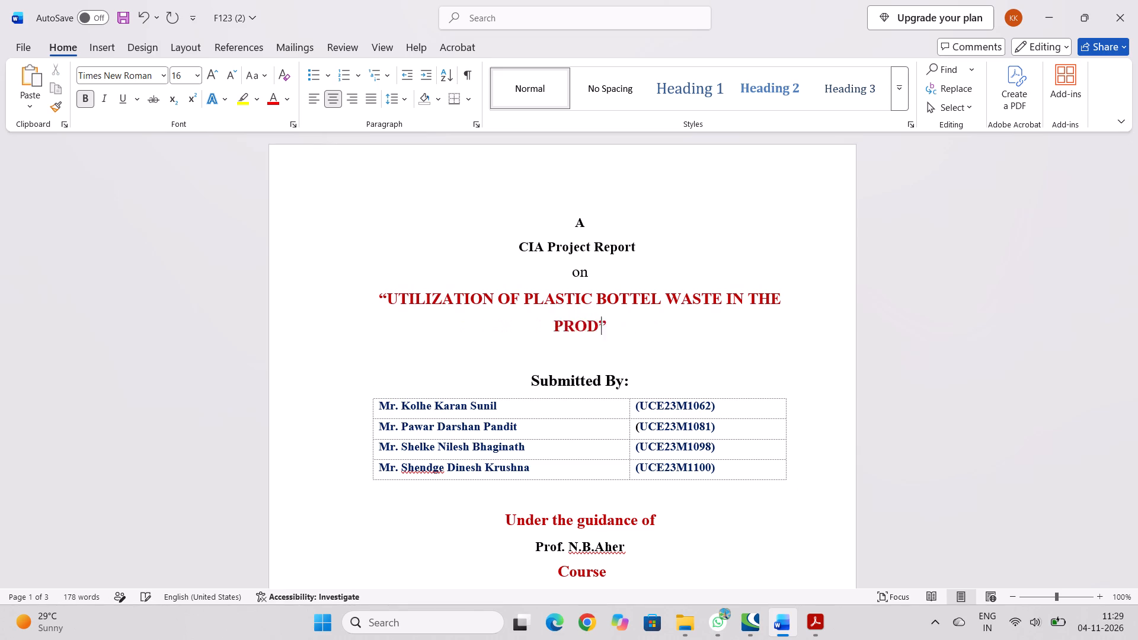
key("BackSpace")
key("BackSpace")
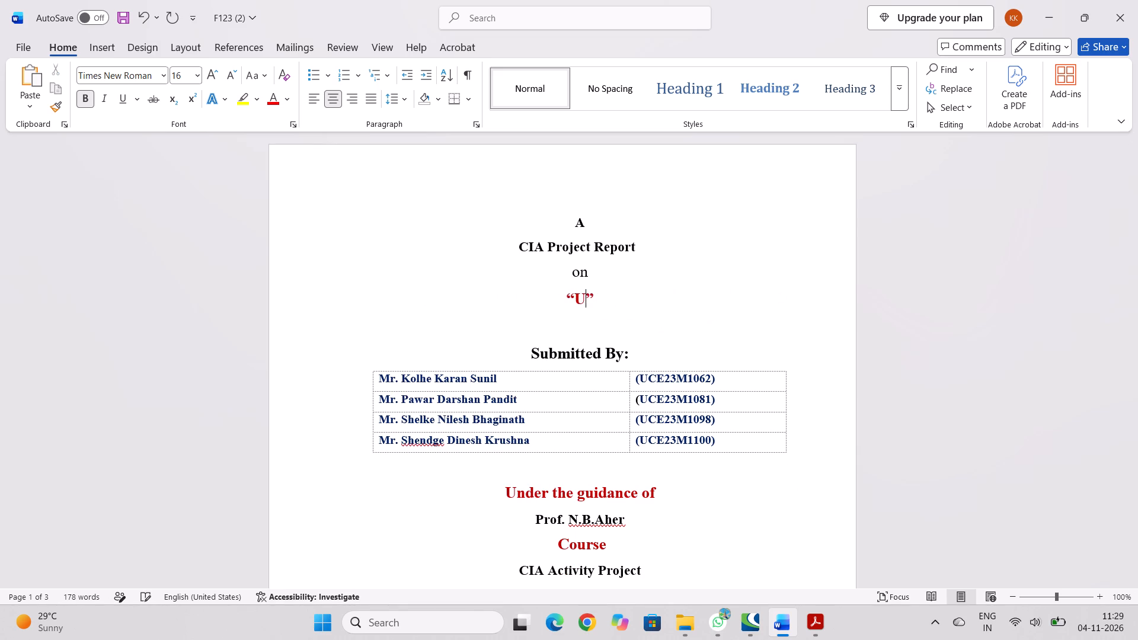
key("BackSpace")
key("Right")
key("BackSpace")
key("BackSpace")
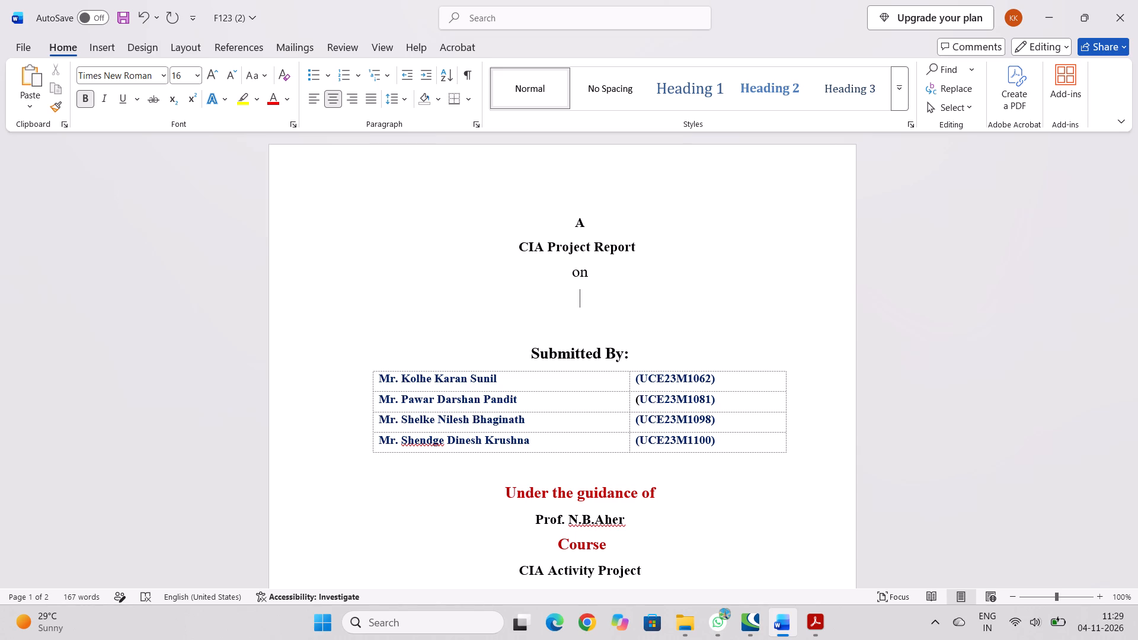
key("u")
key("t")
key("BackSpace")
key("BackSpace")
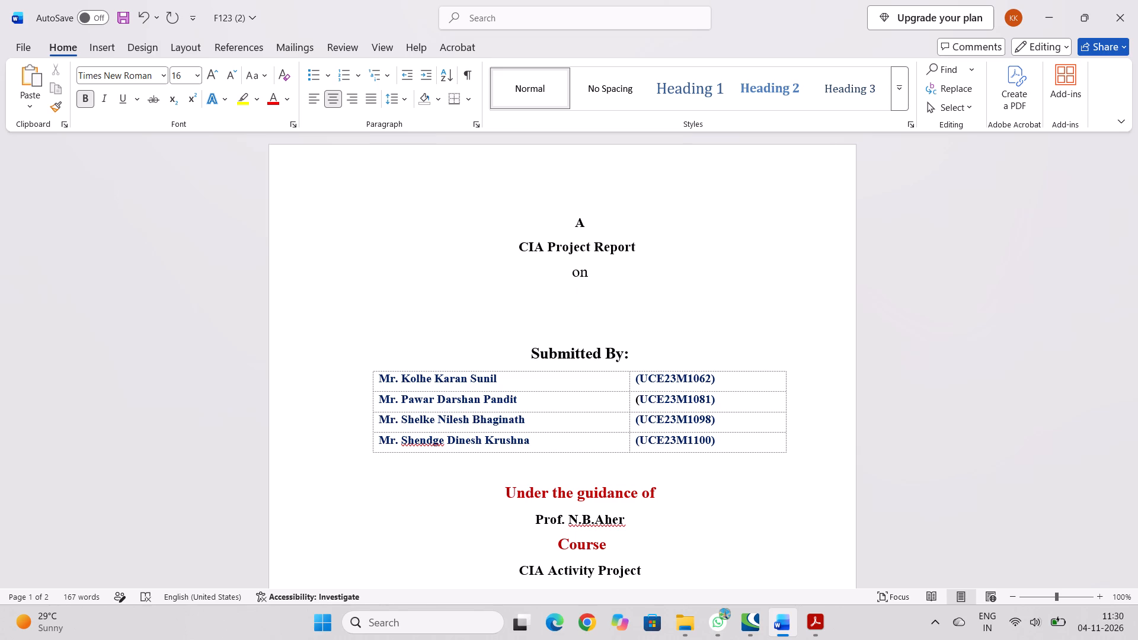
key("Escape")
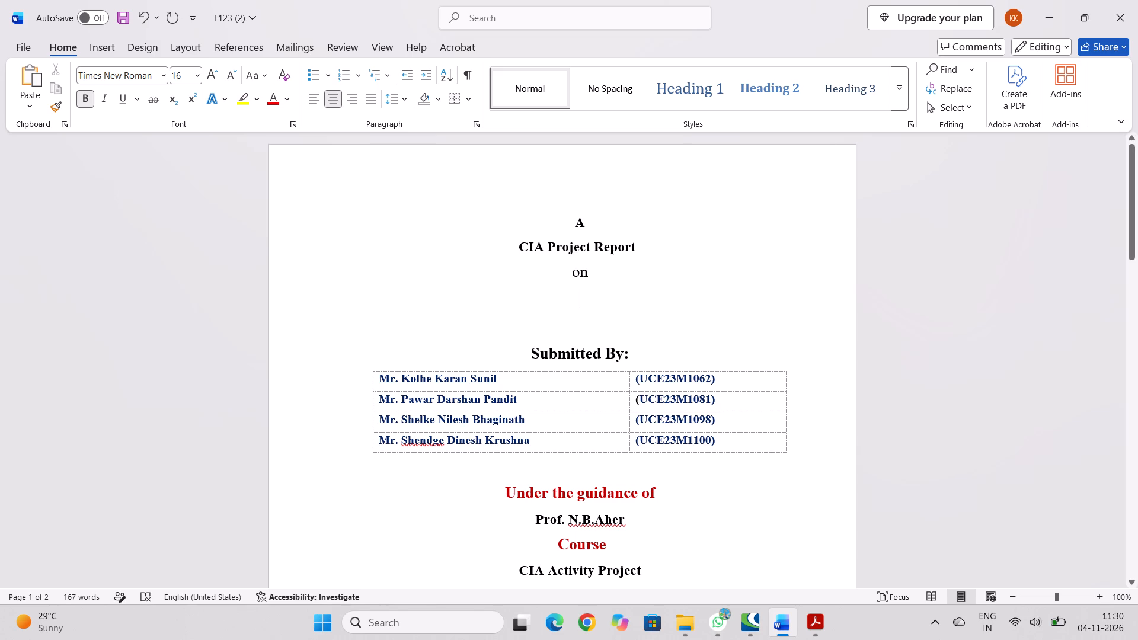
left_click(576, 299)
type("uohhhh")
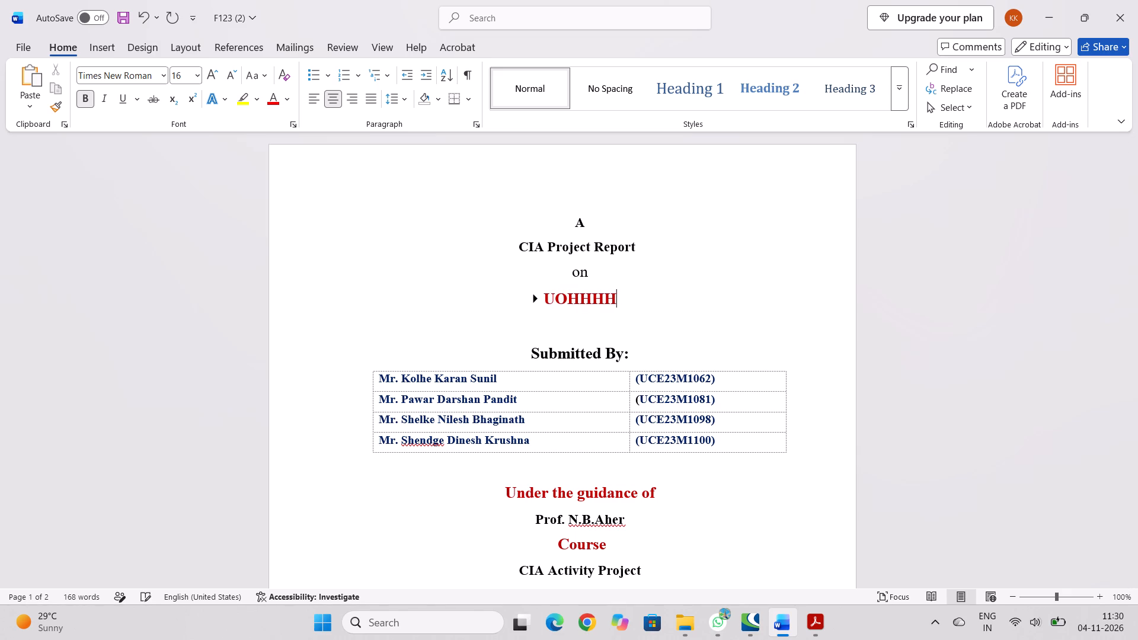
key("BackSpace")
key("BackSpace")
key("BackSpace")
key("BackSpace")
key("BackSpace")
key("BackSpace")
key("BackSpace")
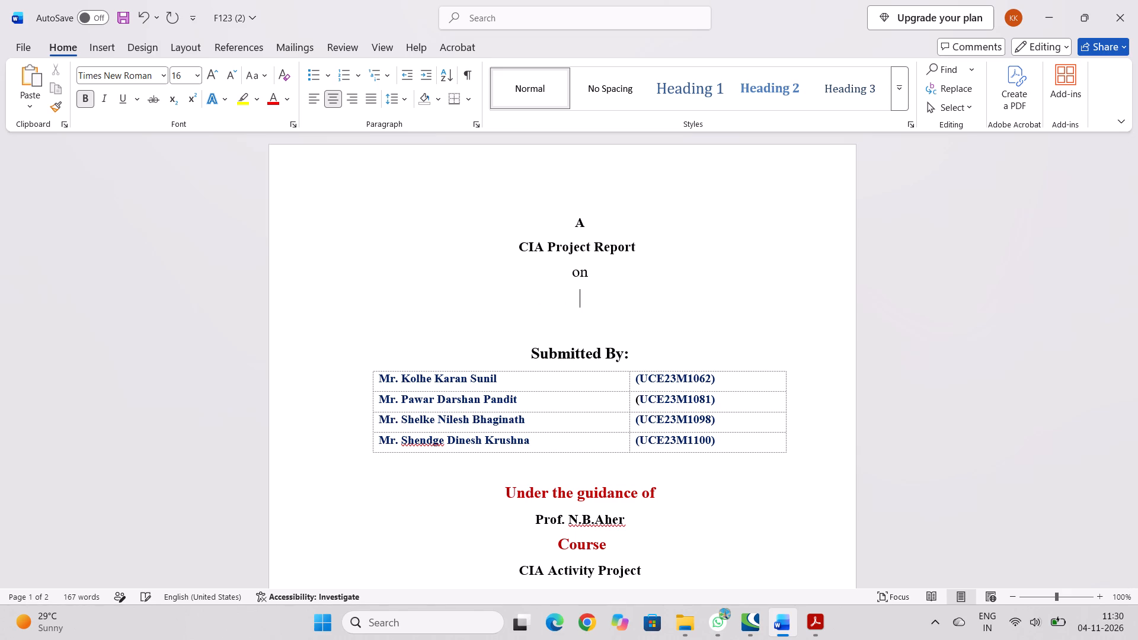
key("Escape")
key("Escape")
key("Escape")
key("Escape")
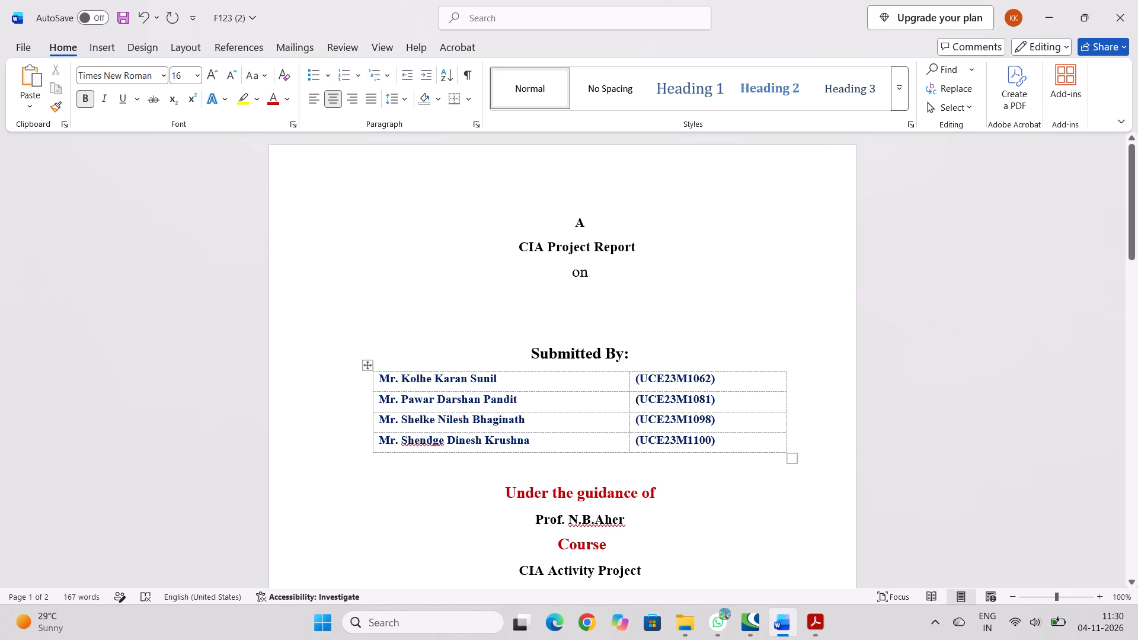
Open the cover page header for editing and set its distance from the top of the page to 1 cm.
scroll(525, 273, "down", 1)
scroll(525, 273, "up", 1)
left_click(443, 183)
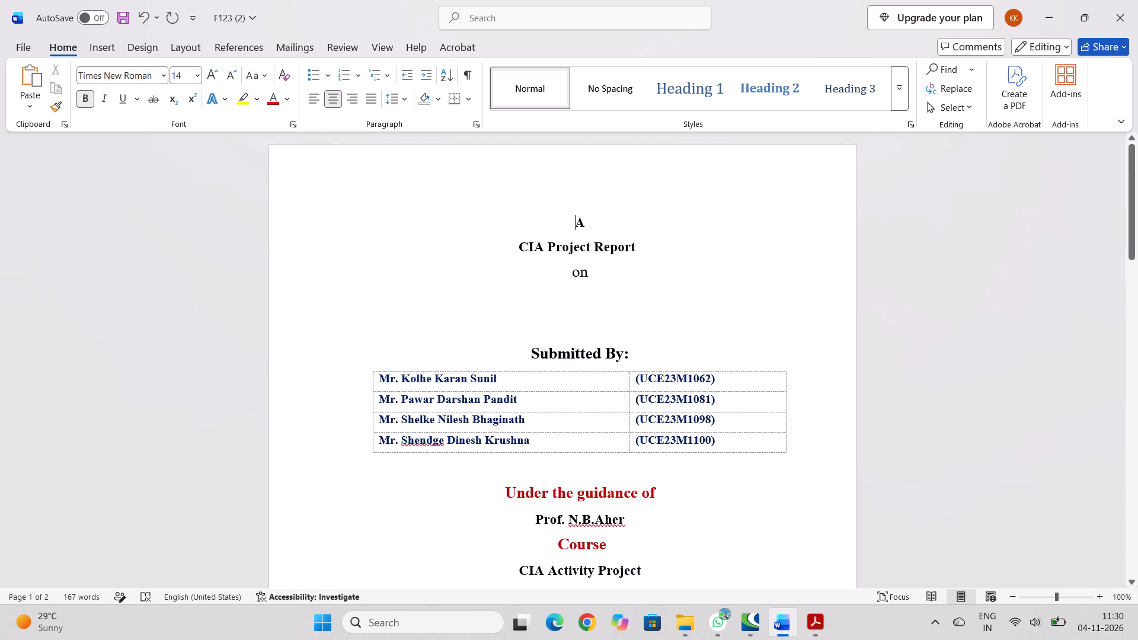
double_click(484, 190)
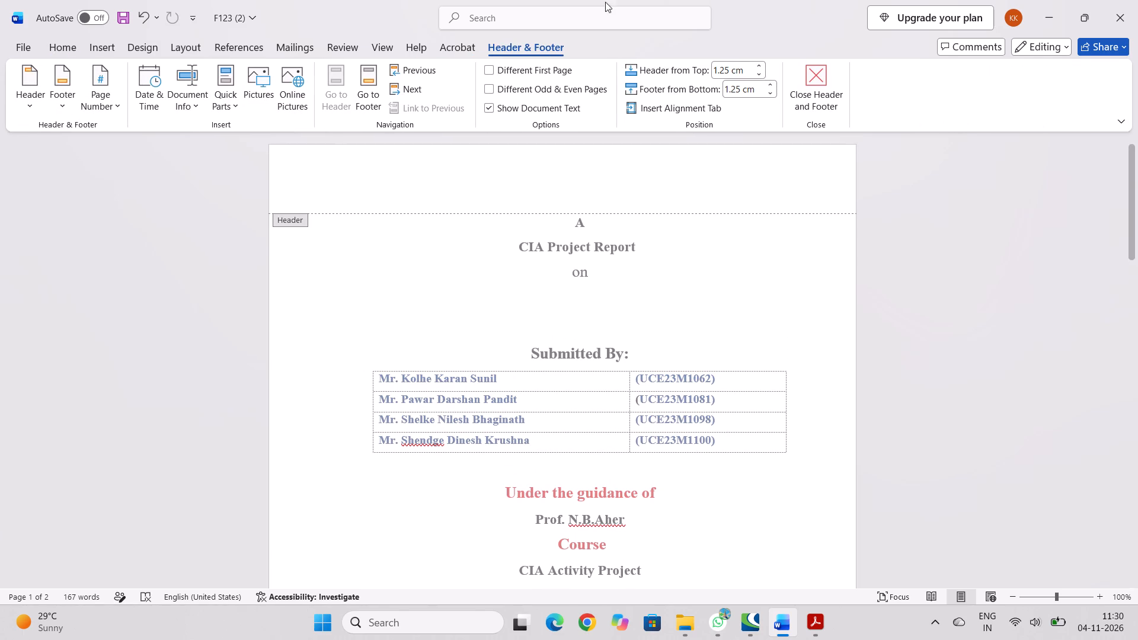
left_click(759, 68)
left_click(759, 68)
left_click(760, 66)
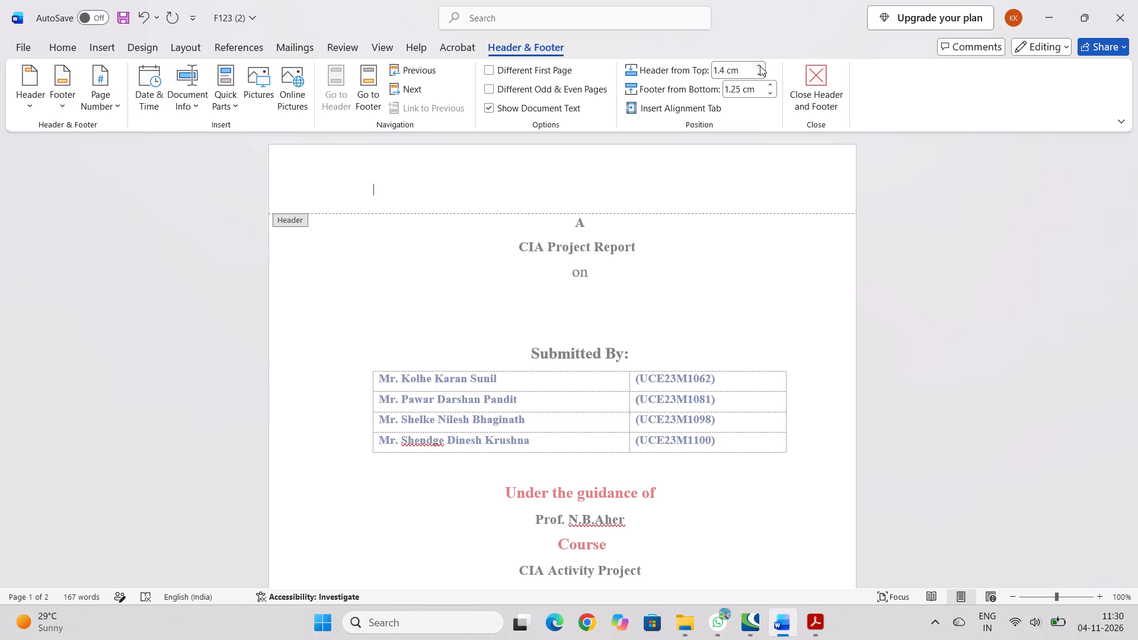
triple_click(760, 66)
left_click(760, 66)
double_click(760, 66)
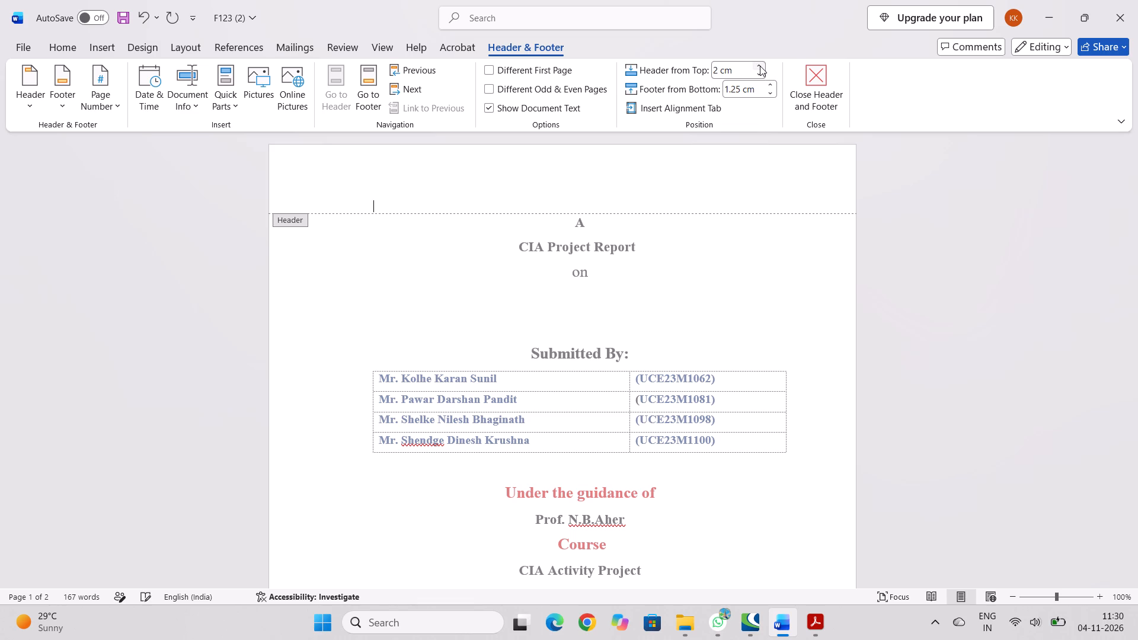
triple_click(760, 71)
triple_click(760, 71)
triple_click(760, 71)
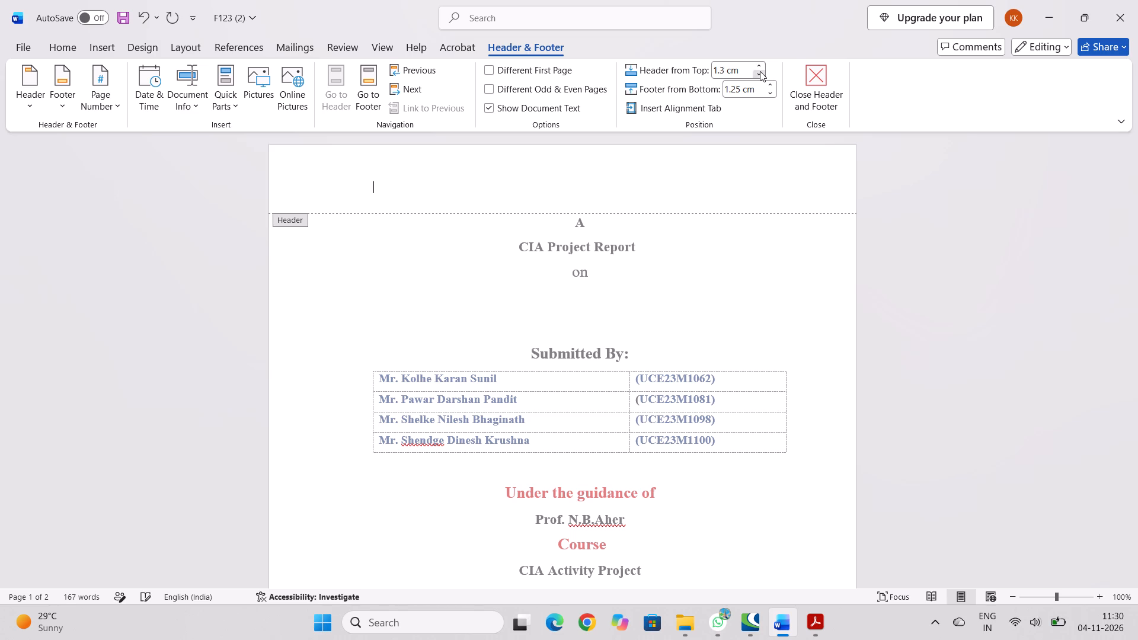
left_click(760, 71)
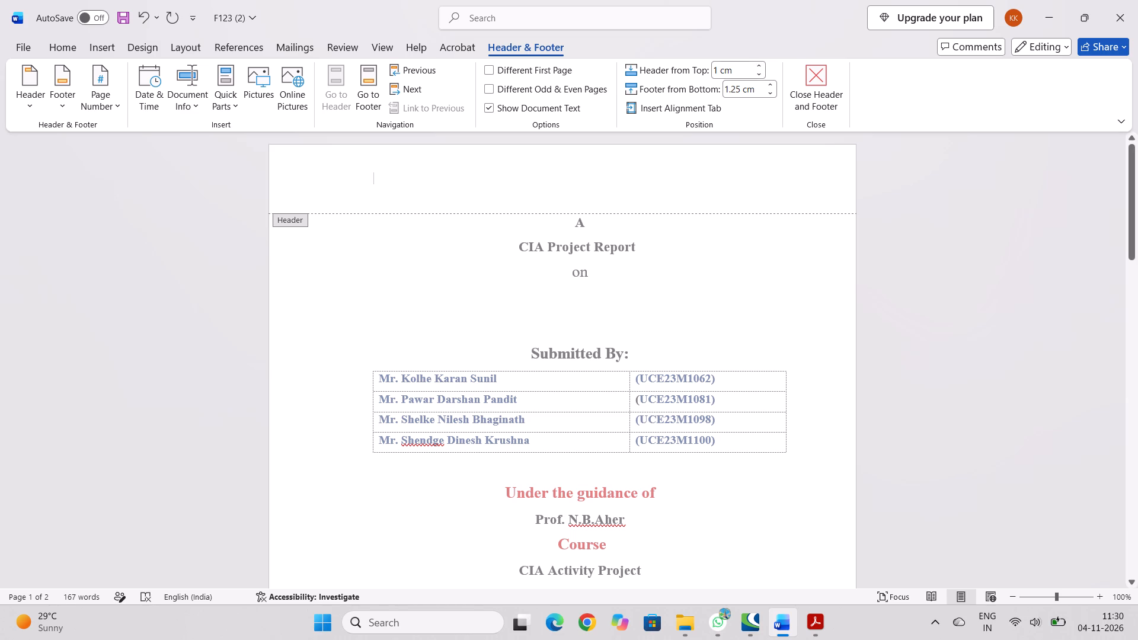
key("Return")
Set the footer's distance from the bottom of the page to 1 cm and check the cover page's footer area.
triple_click(767, 94)
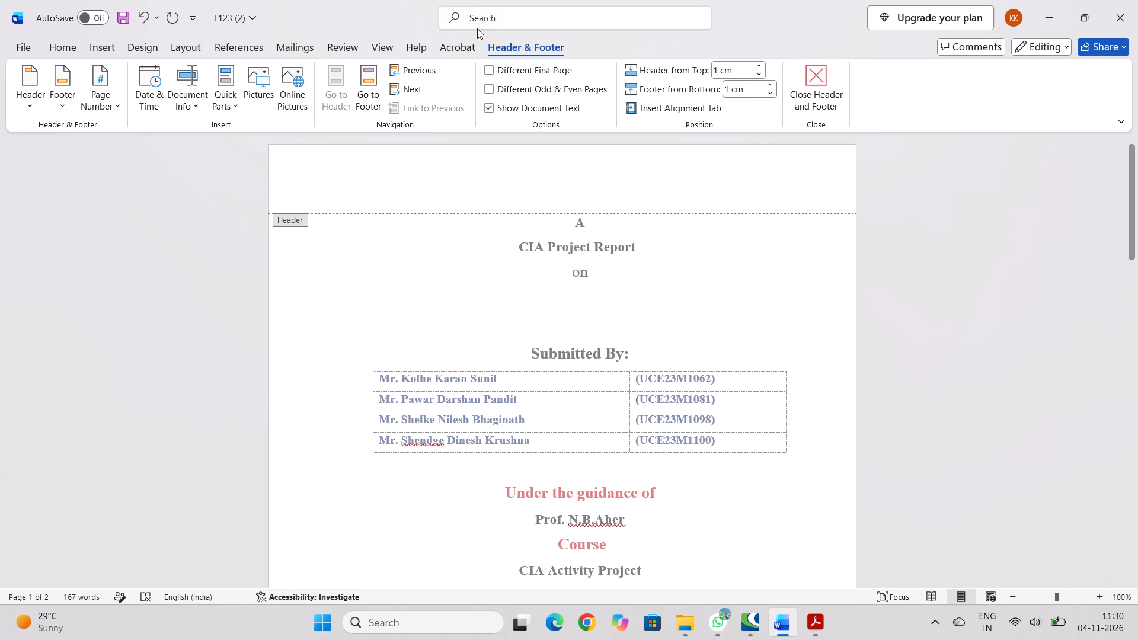
scroll(503, 269, "down", 14)
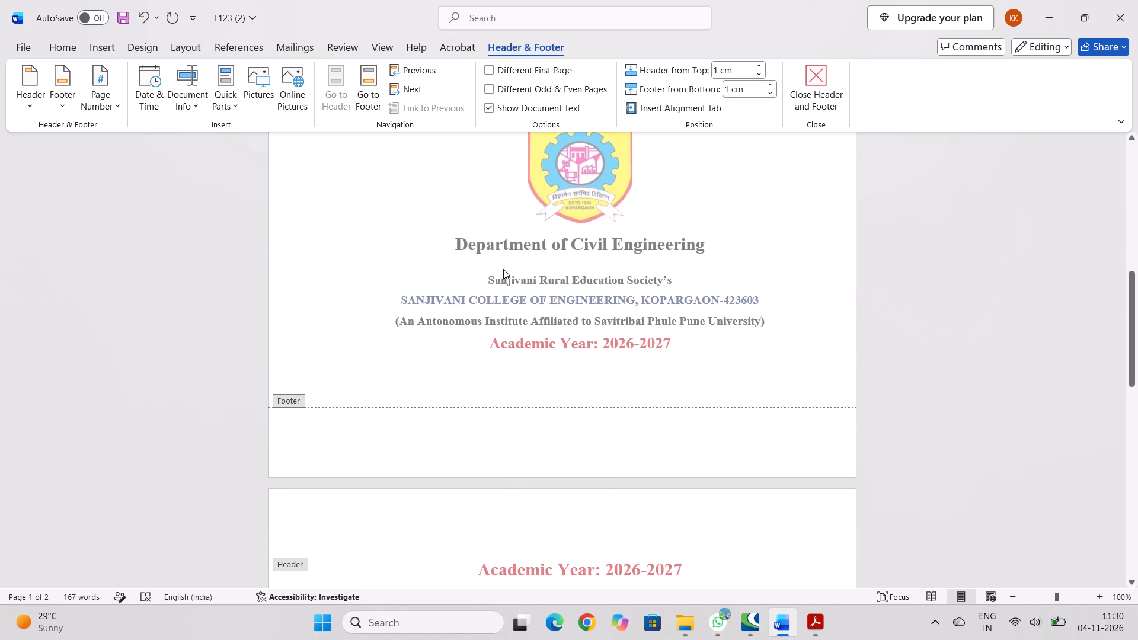
left_click(351, 404)
scroll(399, 409, "up", 3)
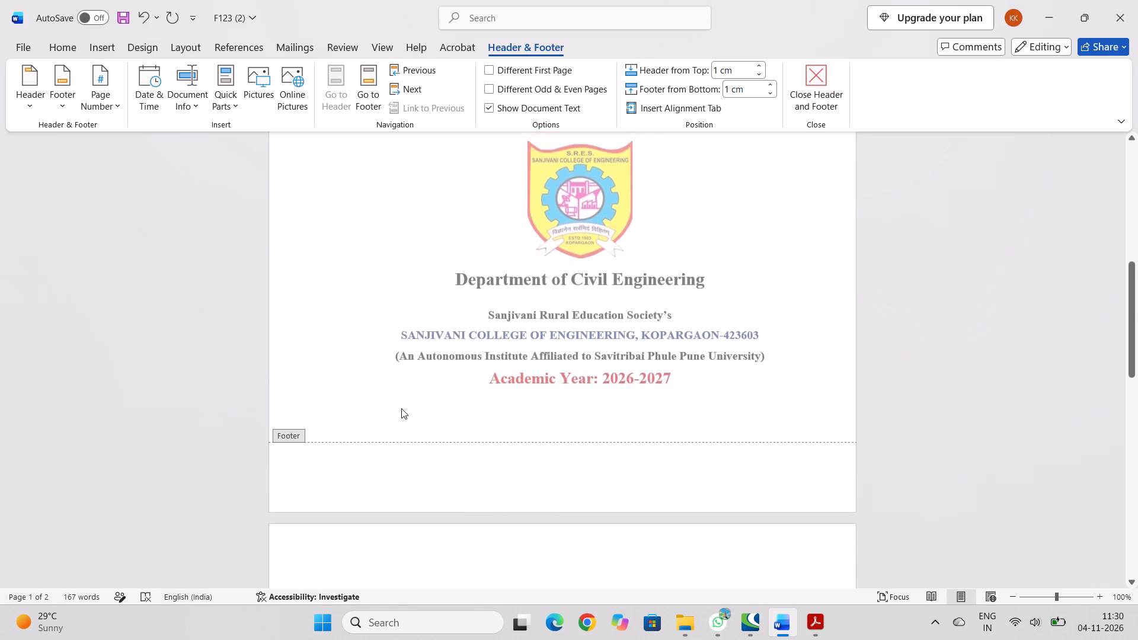
scroll(401, 408, "up", 13)
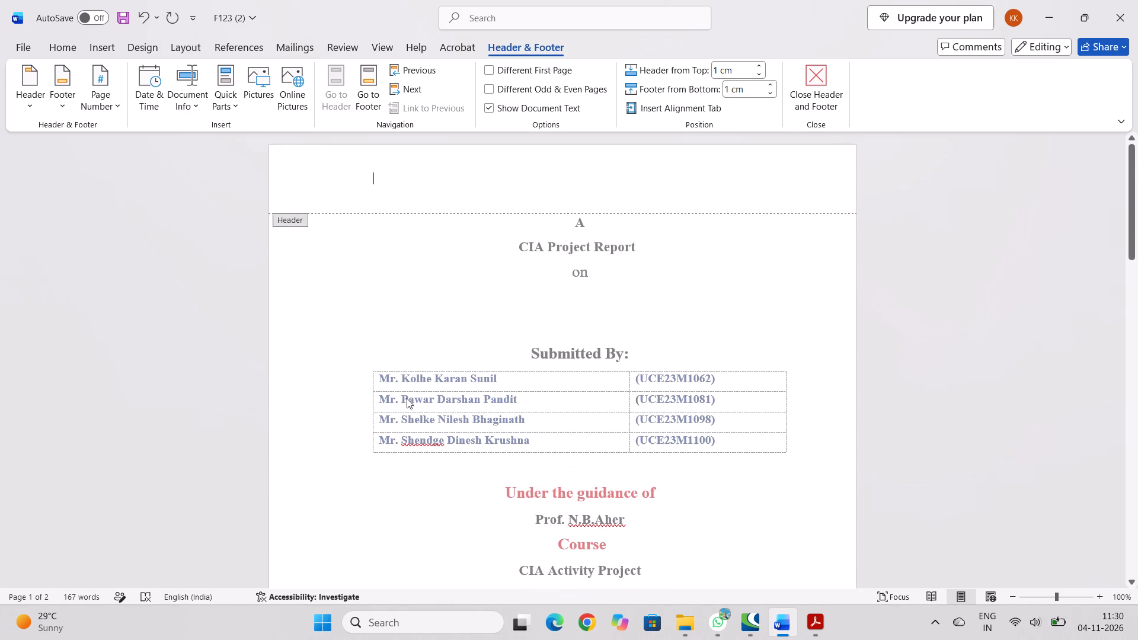
Close header and footer editing and return to the cover page's body text.
scroll(406, 398, "up", 2)
left_click(289, 214)
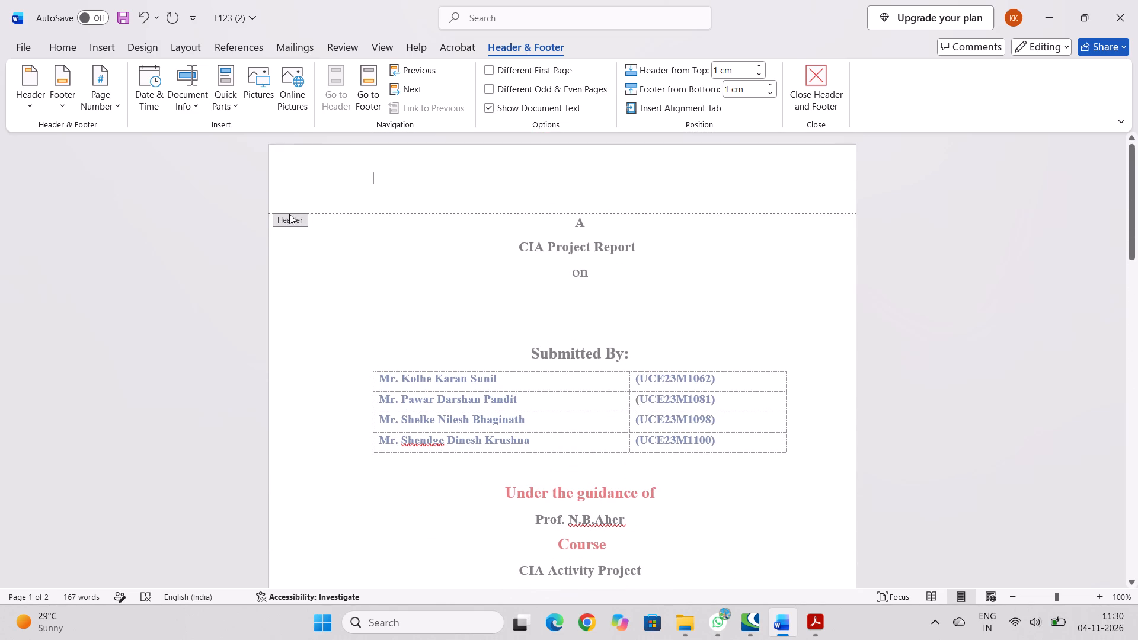
left_click(290, 214)
left_click(564, 198)
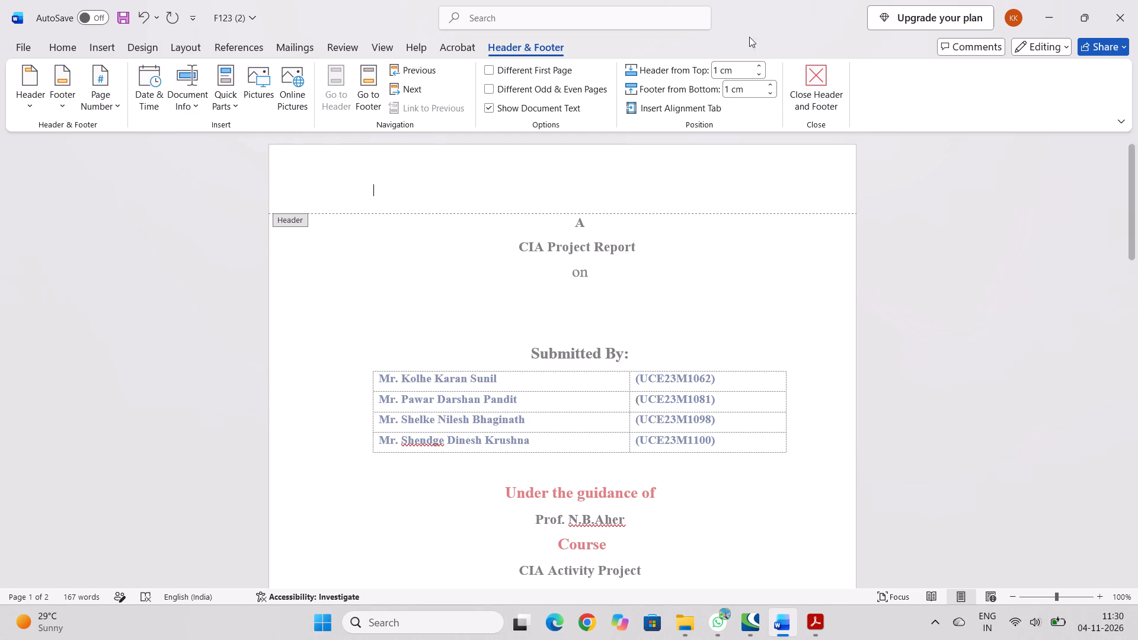
left_click(808, 71)
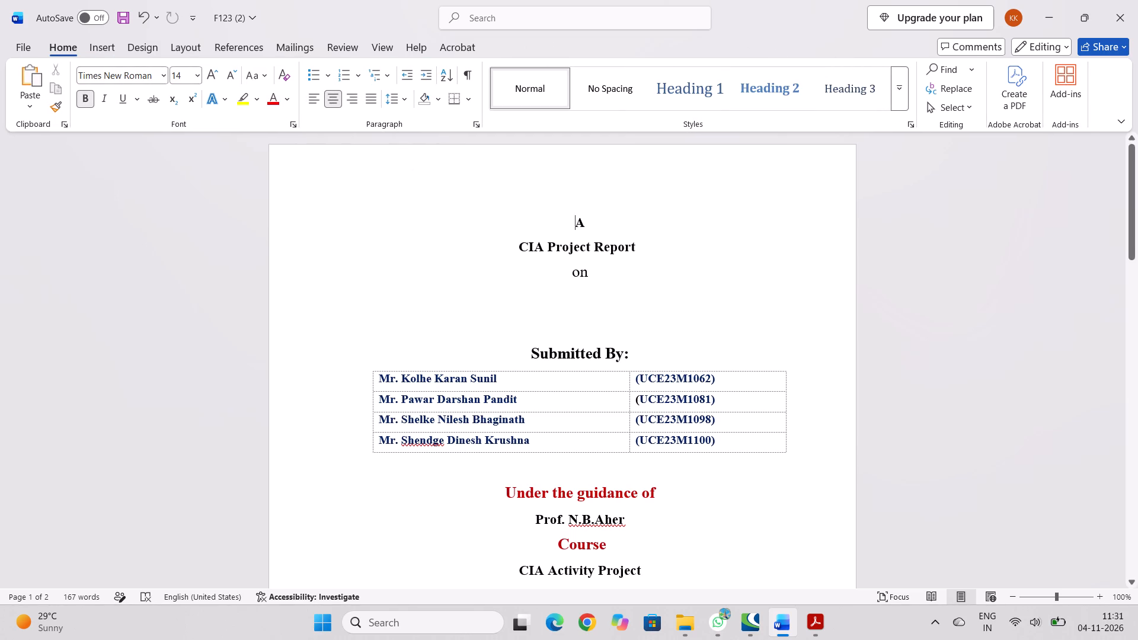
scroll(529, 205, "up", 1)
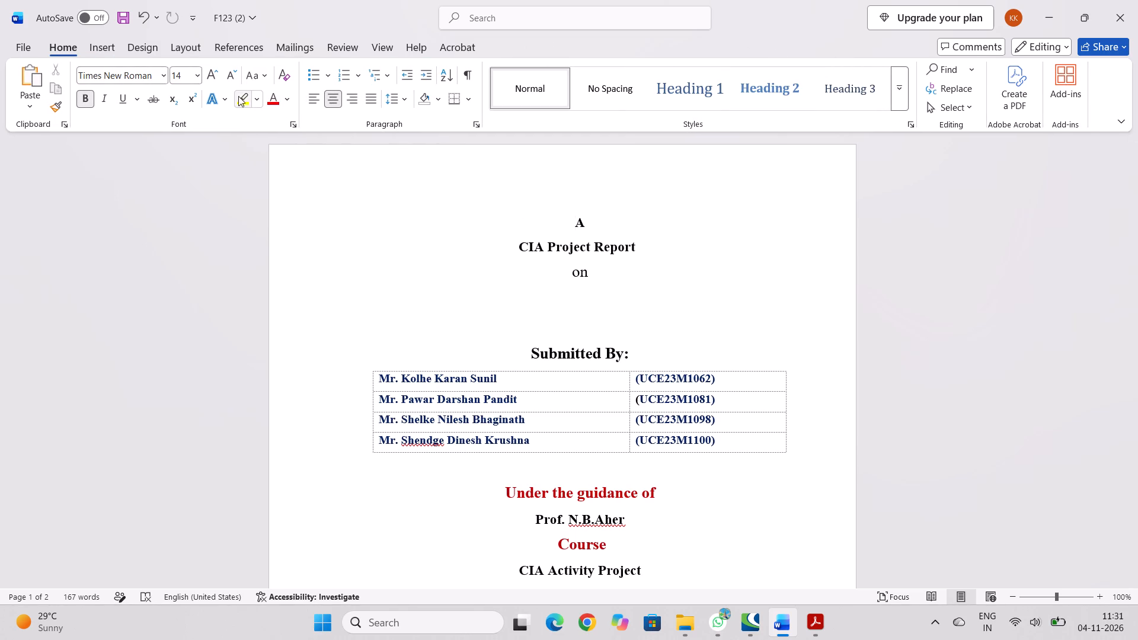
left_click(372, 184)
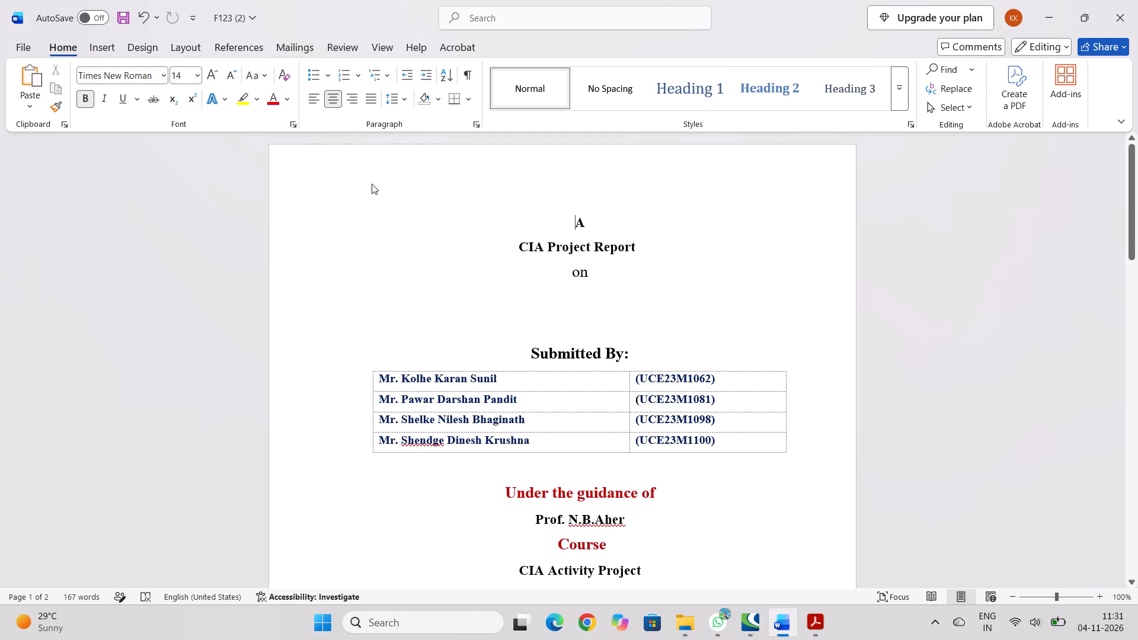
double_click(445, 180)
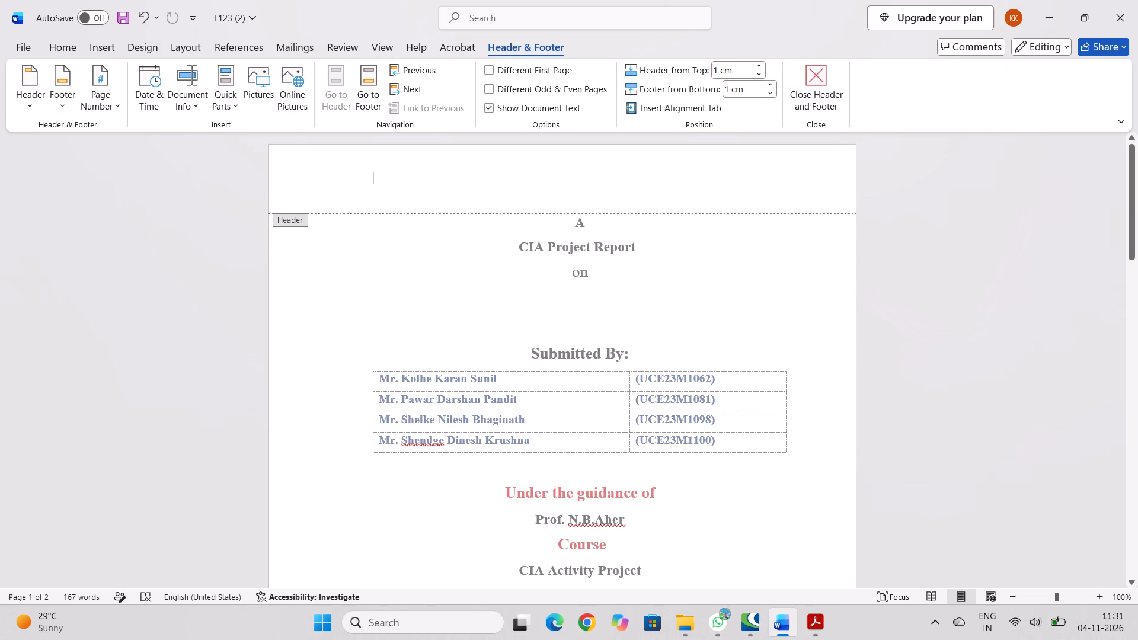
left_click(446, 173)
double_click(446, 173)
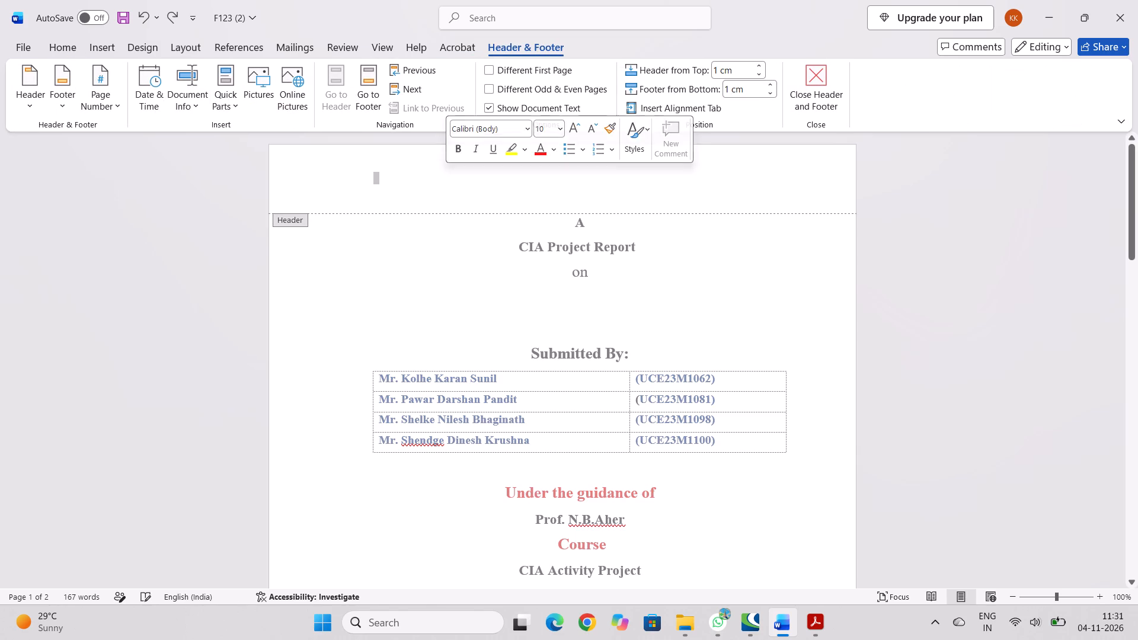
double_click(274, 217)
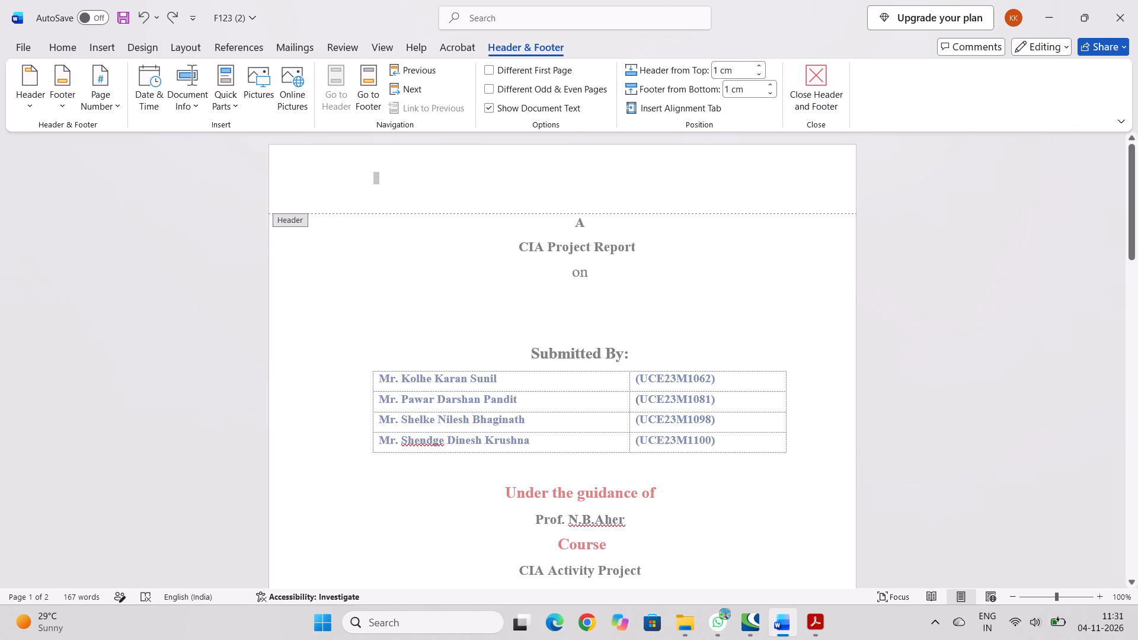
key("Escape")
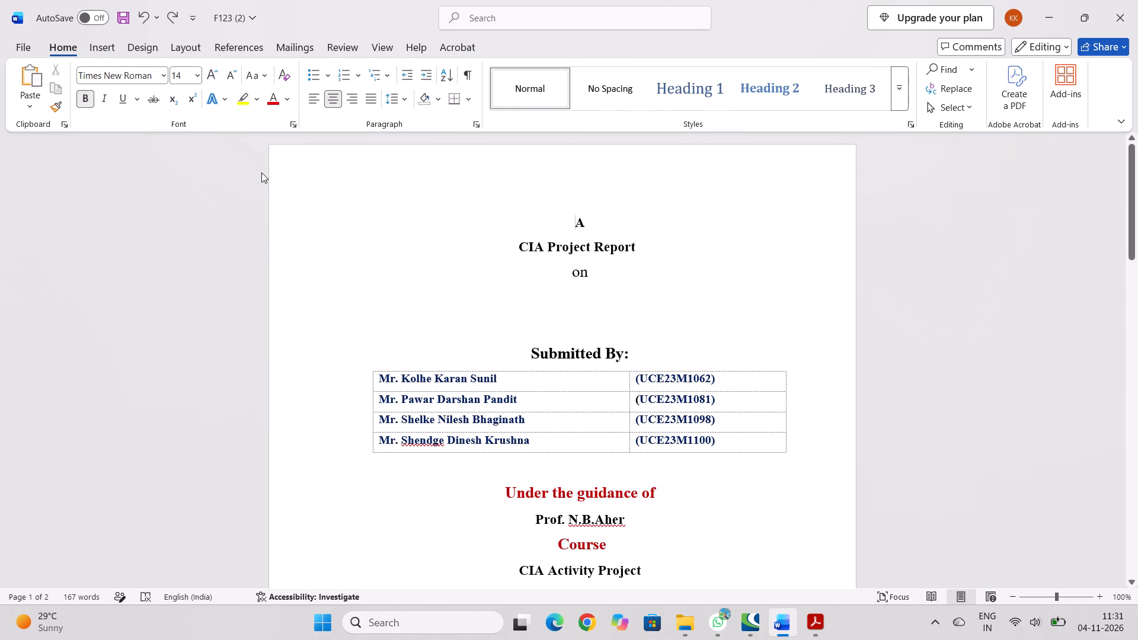
Enter "UTILIZATION OF PLASTIC BOTTLE WASTE IN THE" on the empty title line below "on".
left_click(569, 297)
double_click(578, 298)
left_click(564, 297)
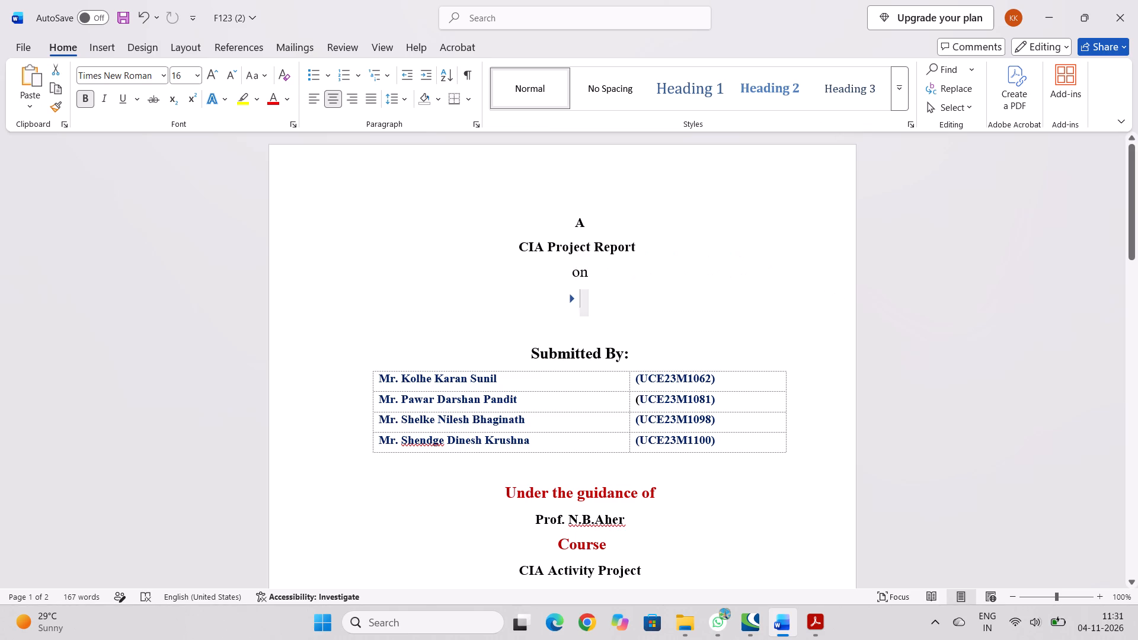
double_click(565, 296)
left_click(565, 296)
left_click(573, 296)
key("u")
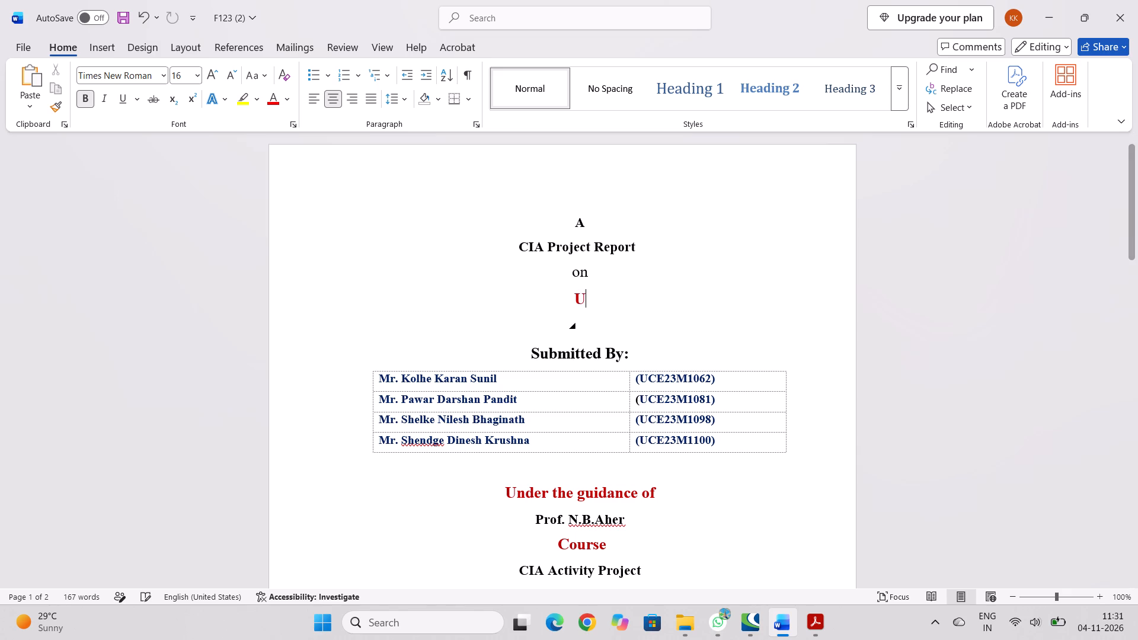
key("t")
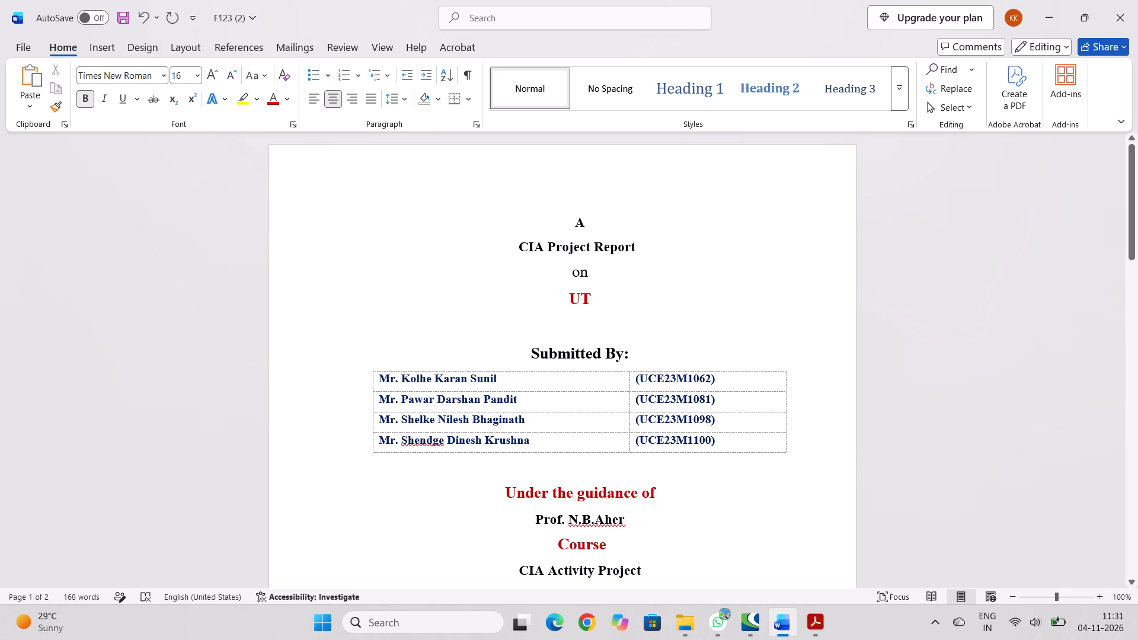
type("il")
type("ization")
key("space")
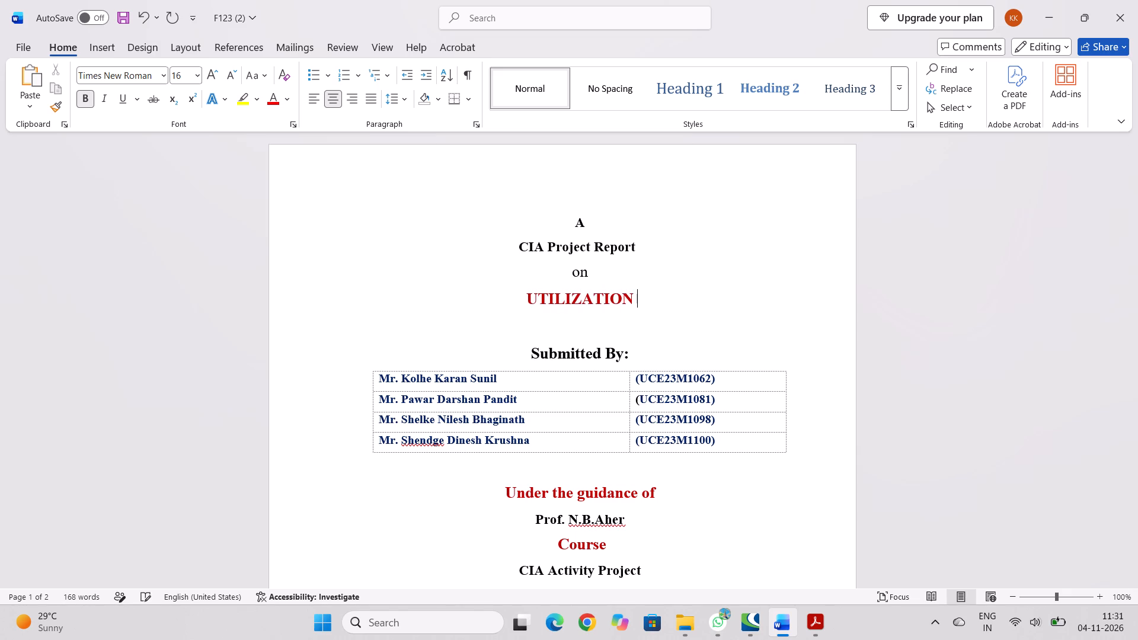
type("of plad")
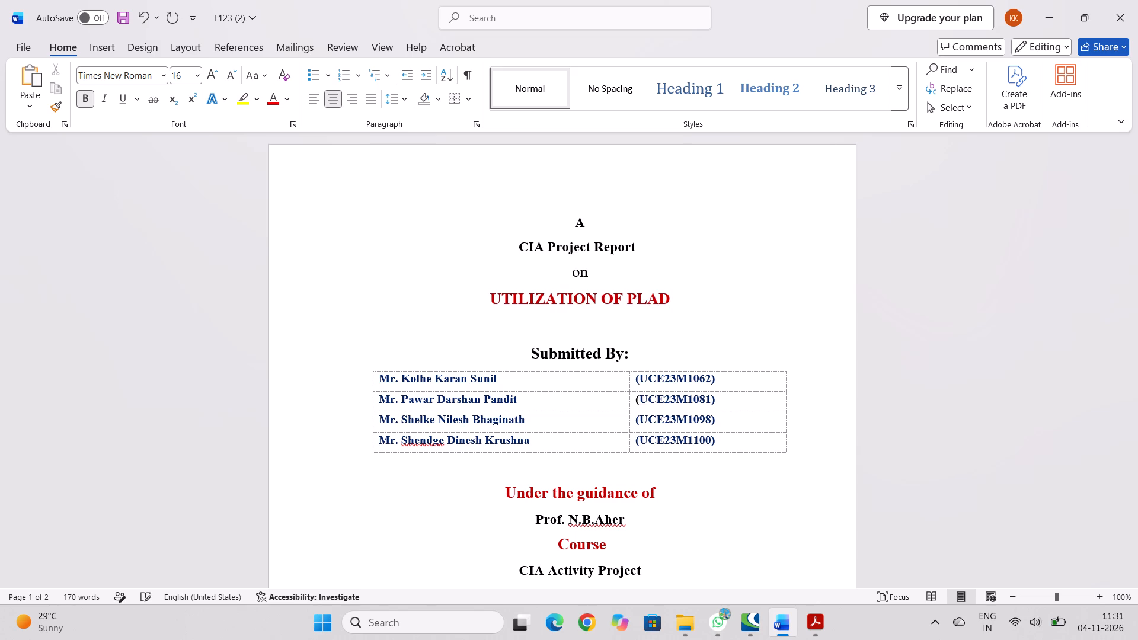
key("BackSpace")
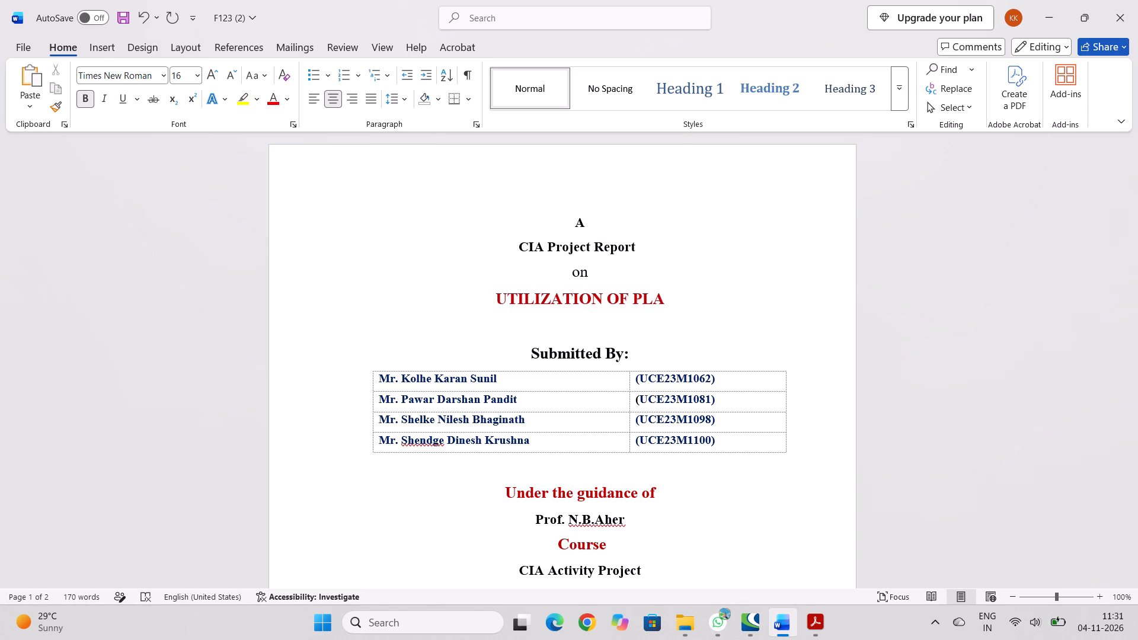
type("stic")
key("space")
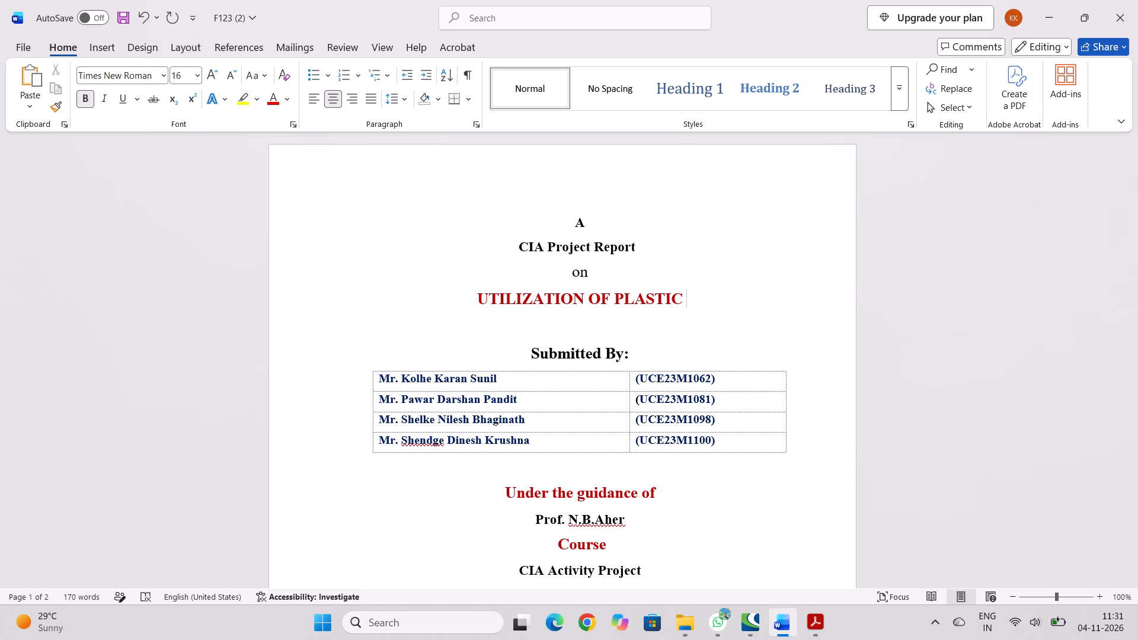
scroll(1025, 400, "right", 1)
type("bo")
type("ttle")
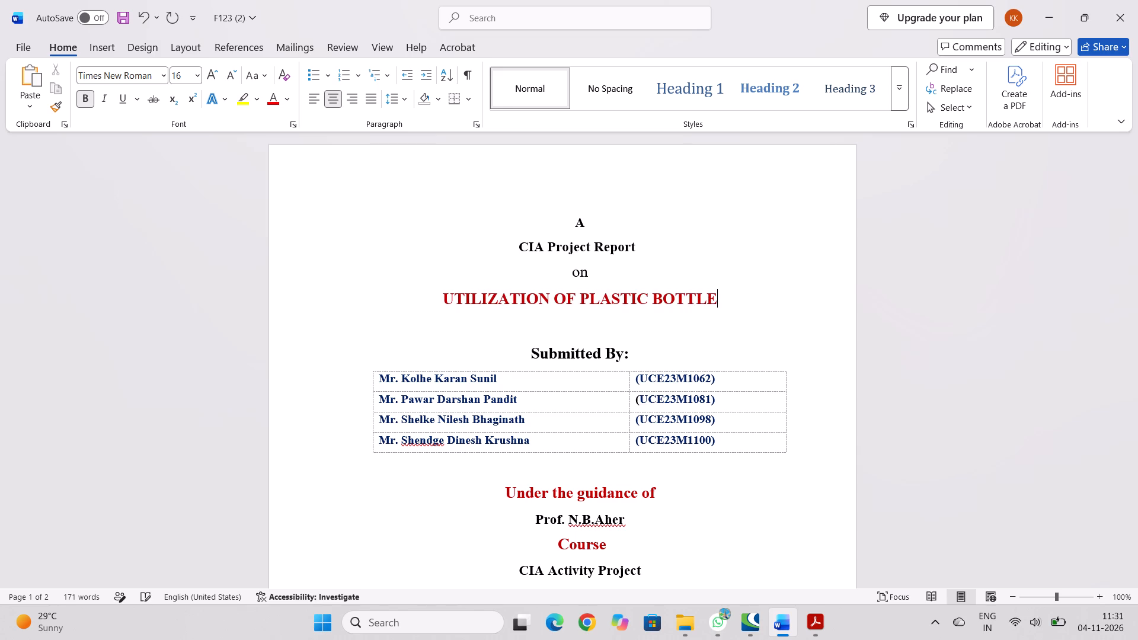
key("space")
type("waste")
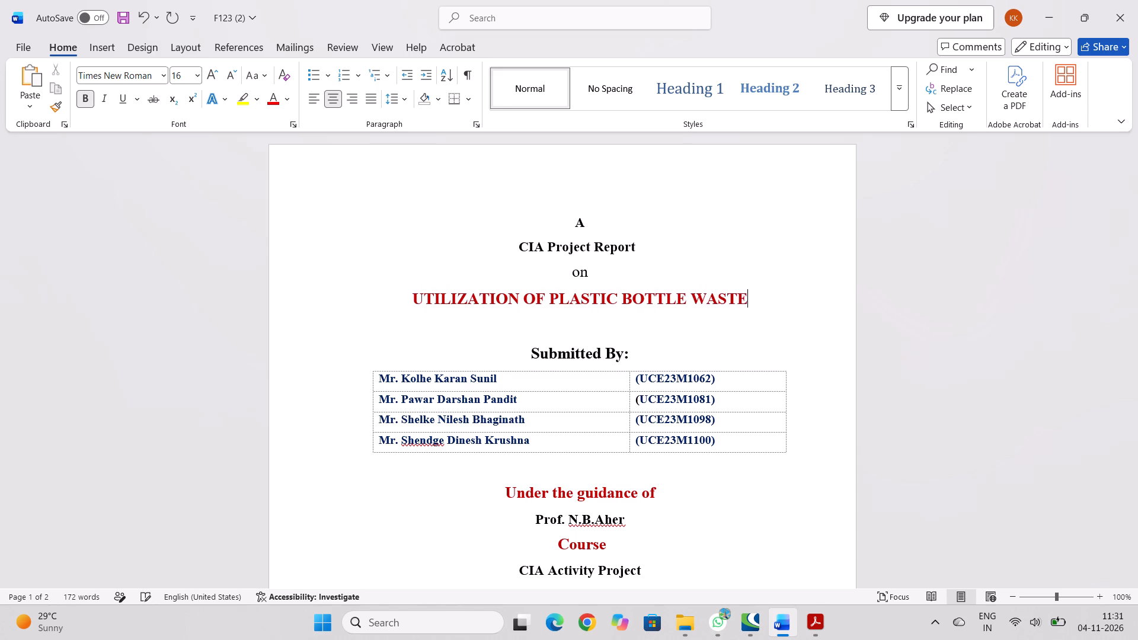
key("space")
type("in the")
key("space")
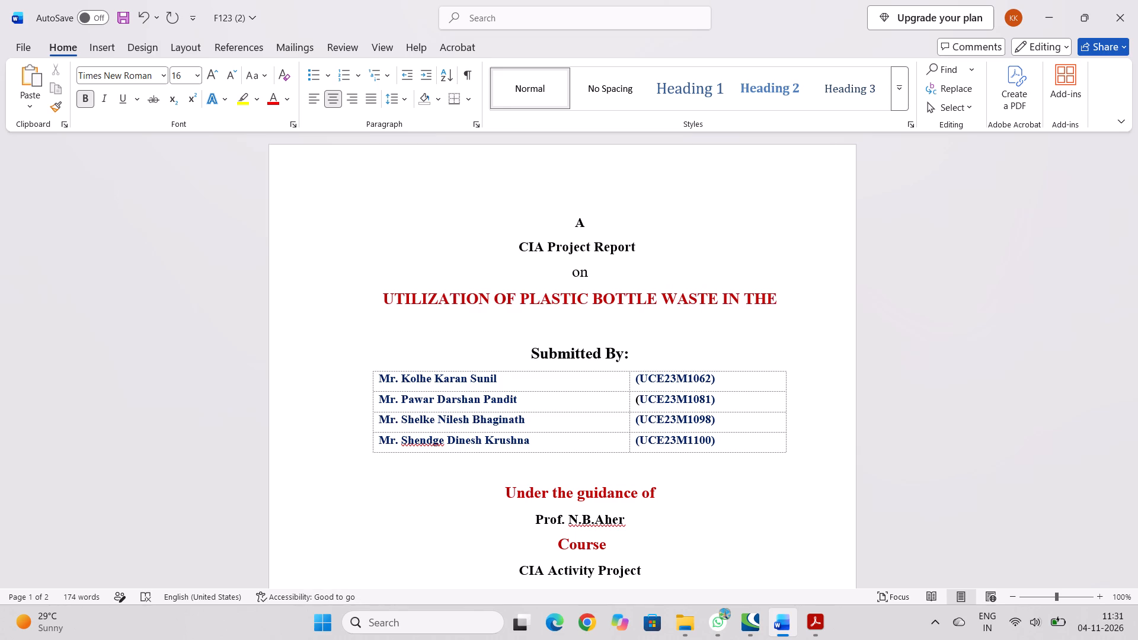
Complete the red cover title with the words "PRODUCTION OF PAVER BLOCKS".
key("p")
type("ri")
key("BackSpace")
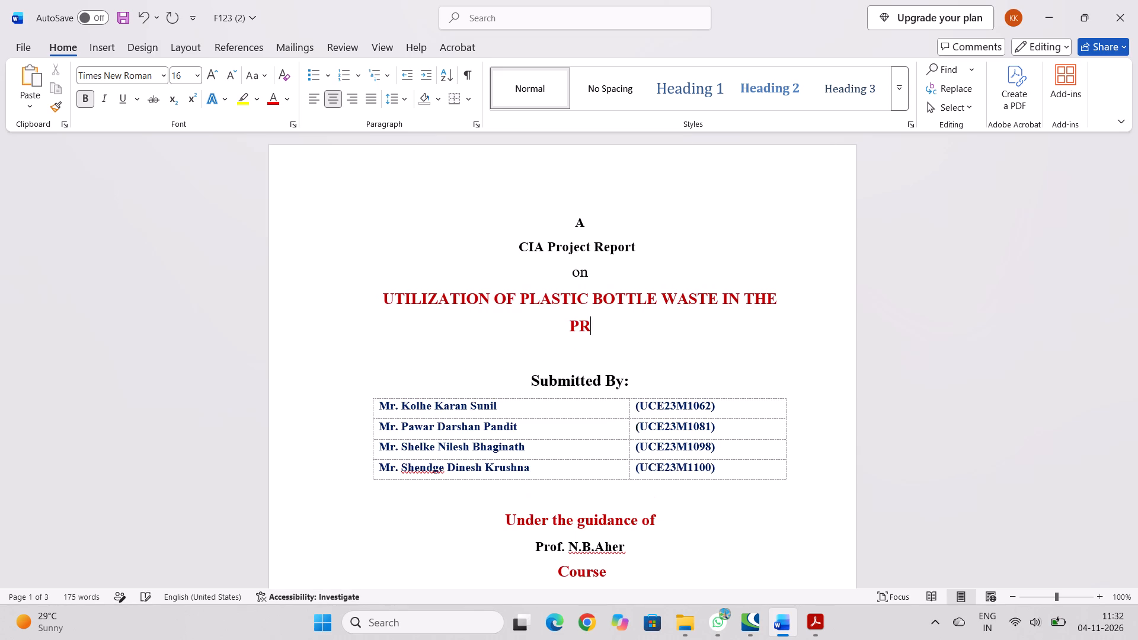
key("o")
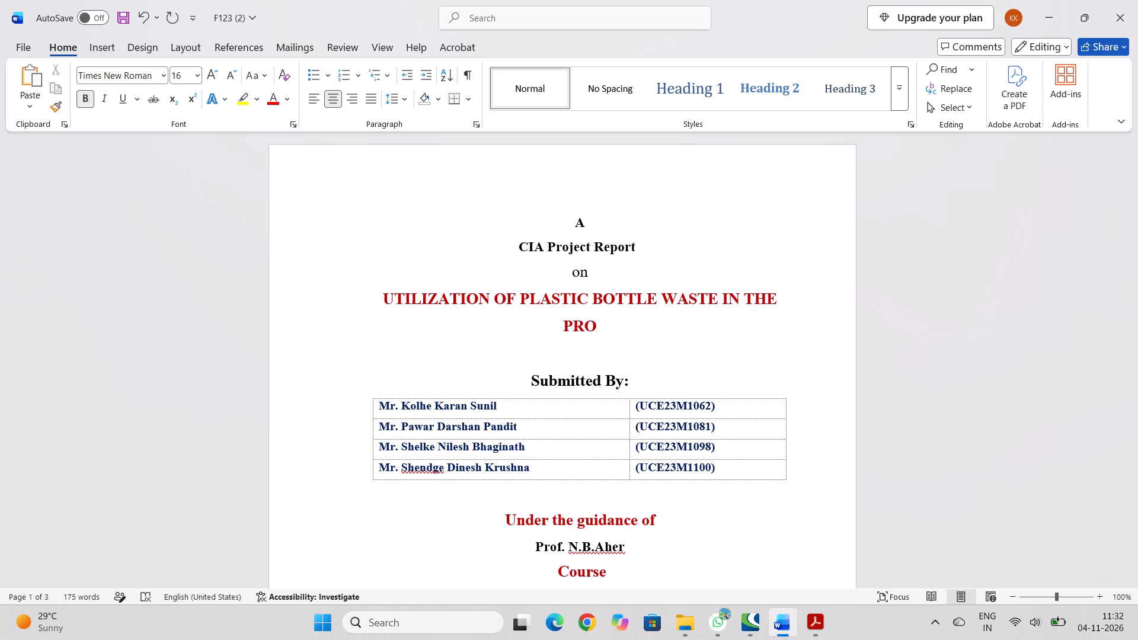
key("d")
type("uction")
key("space")
type("of")
key("space")
type("paver")
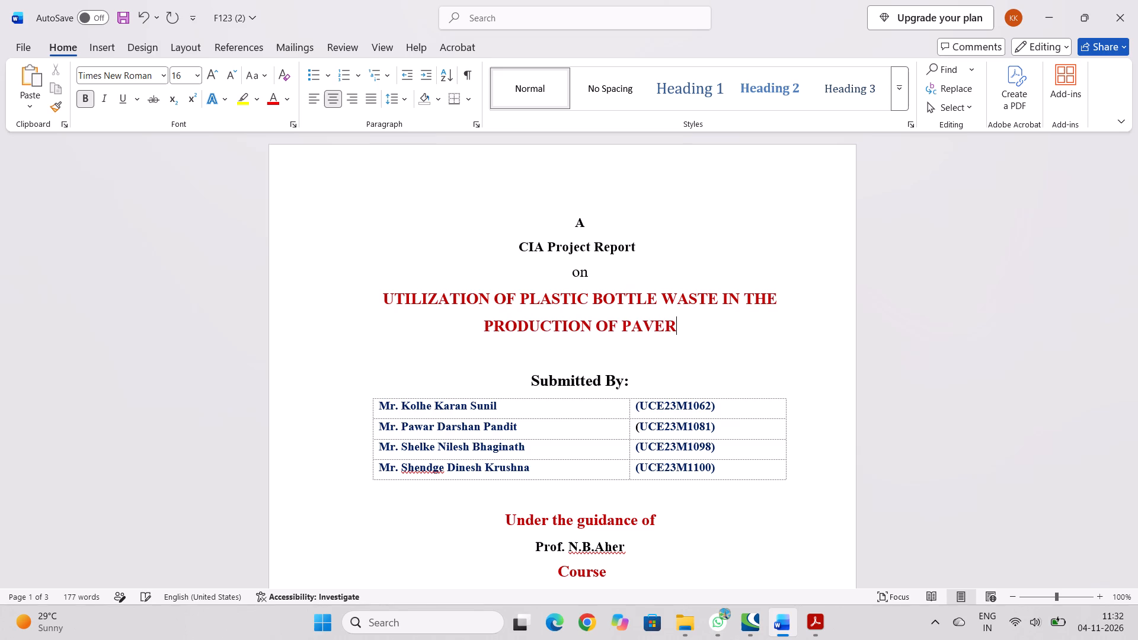
key("space")
type("block")
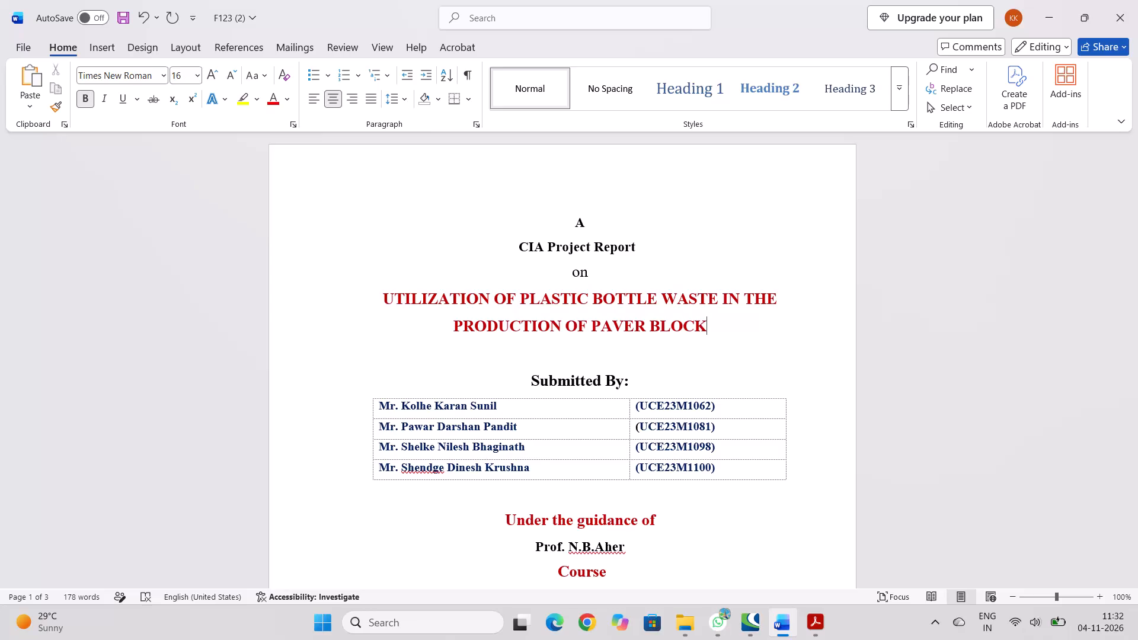
key("s")
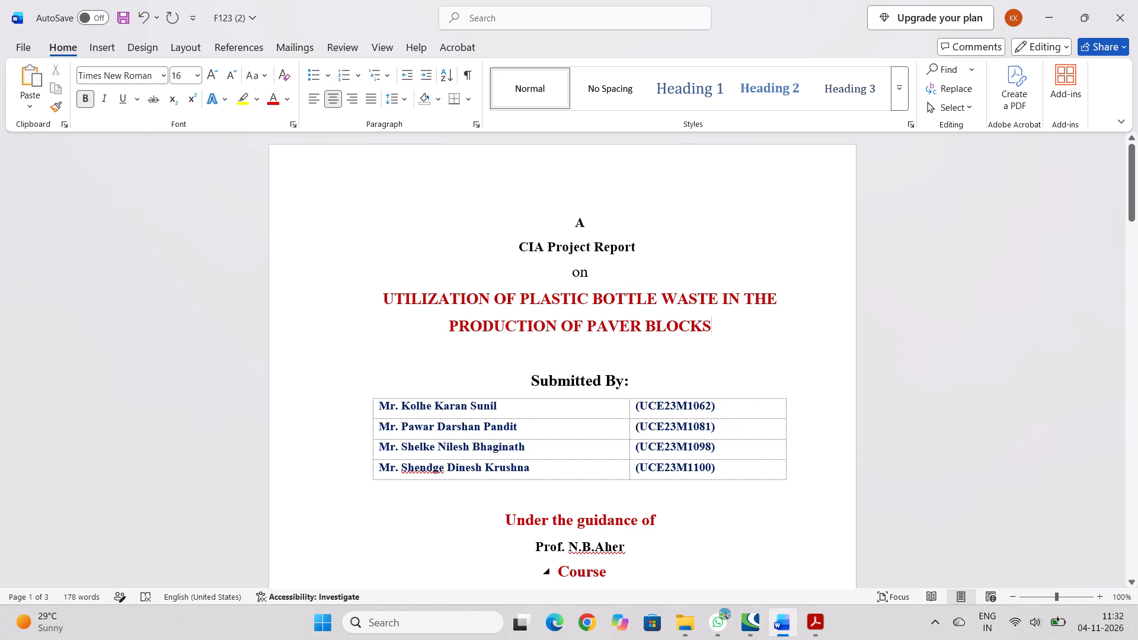
Delete the red "Academic Year: 2026-2027" heading at the top of the second page.
scroll(758, 532, "down", 4)
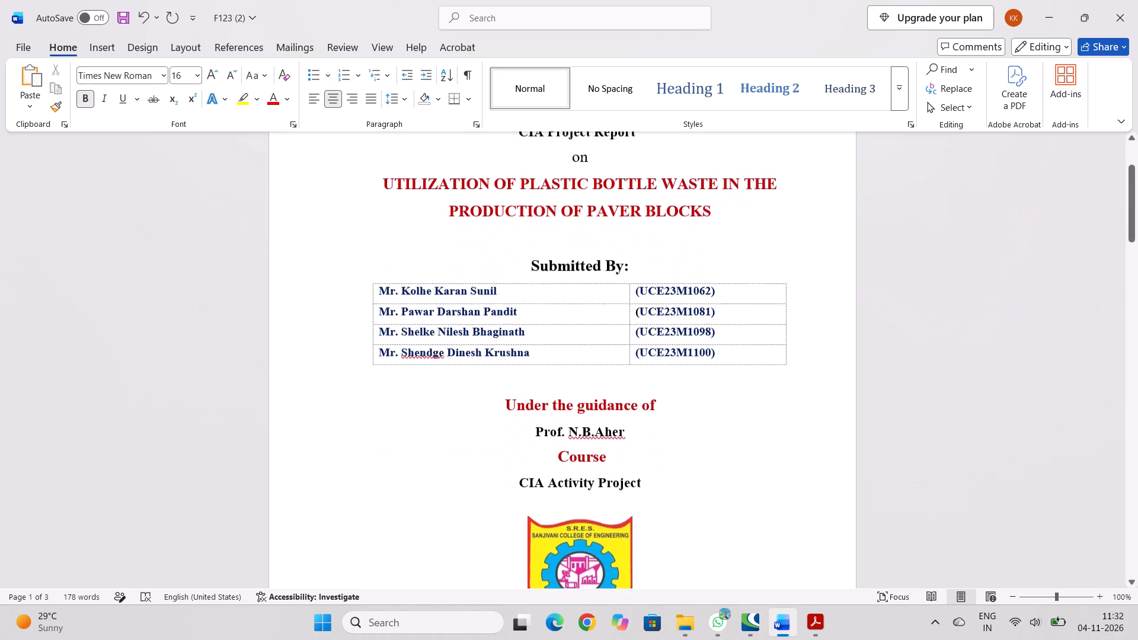
scroll(758, 532, "down", 1)
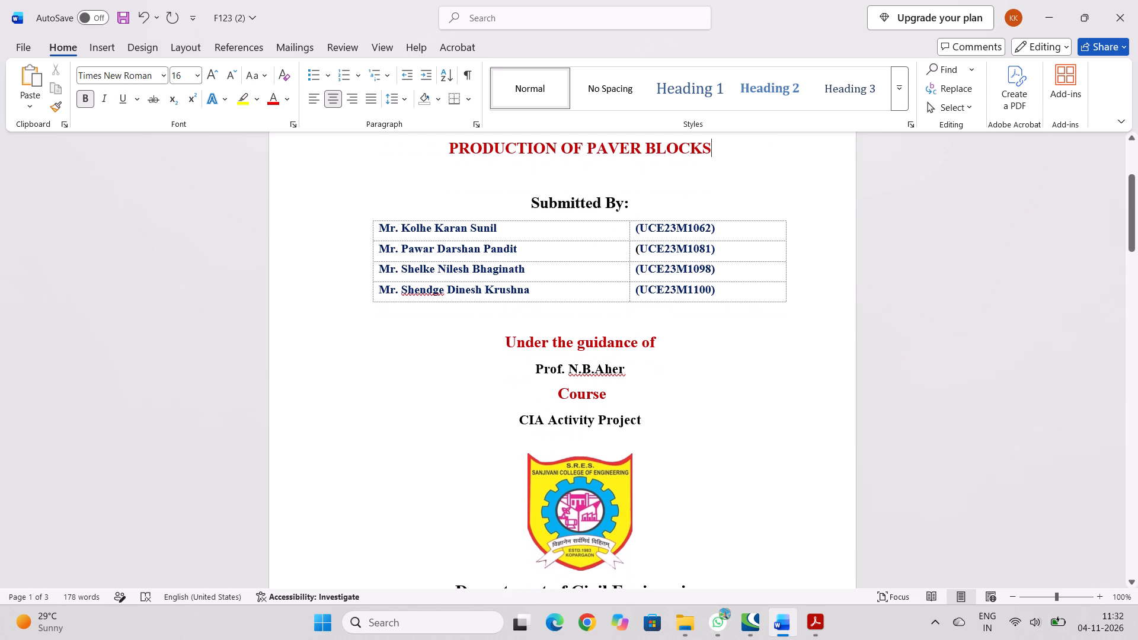
scroll(758, 532, "down", 4)
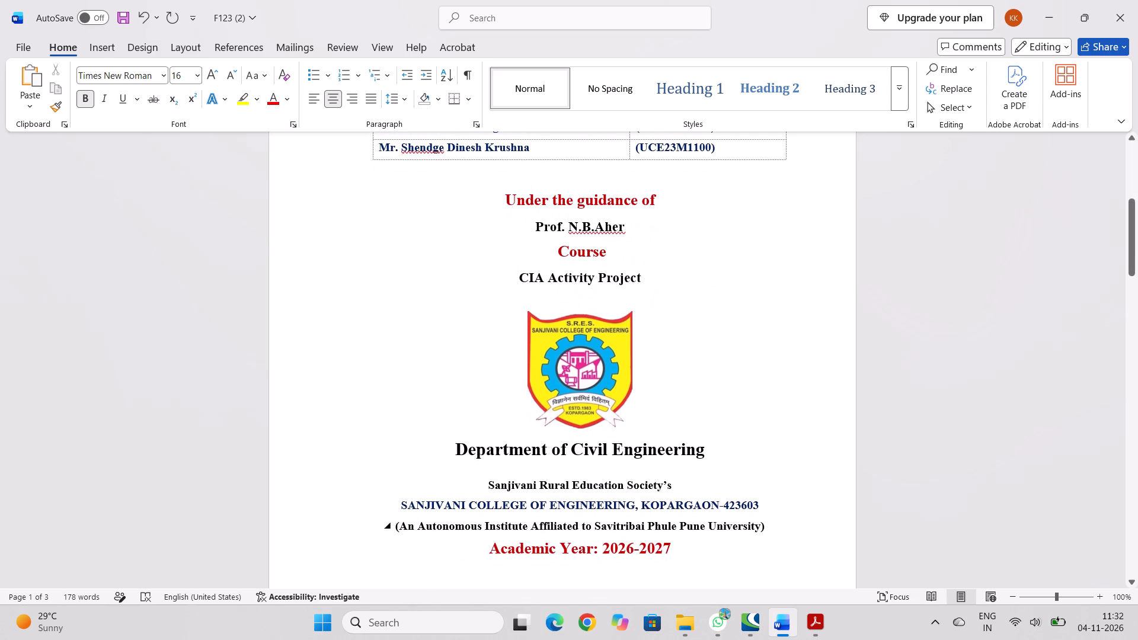
scroll(758, 532, "down", 11)
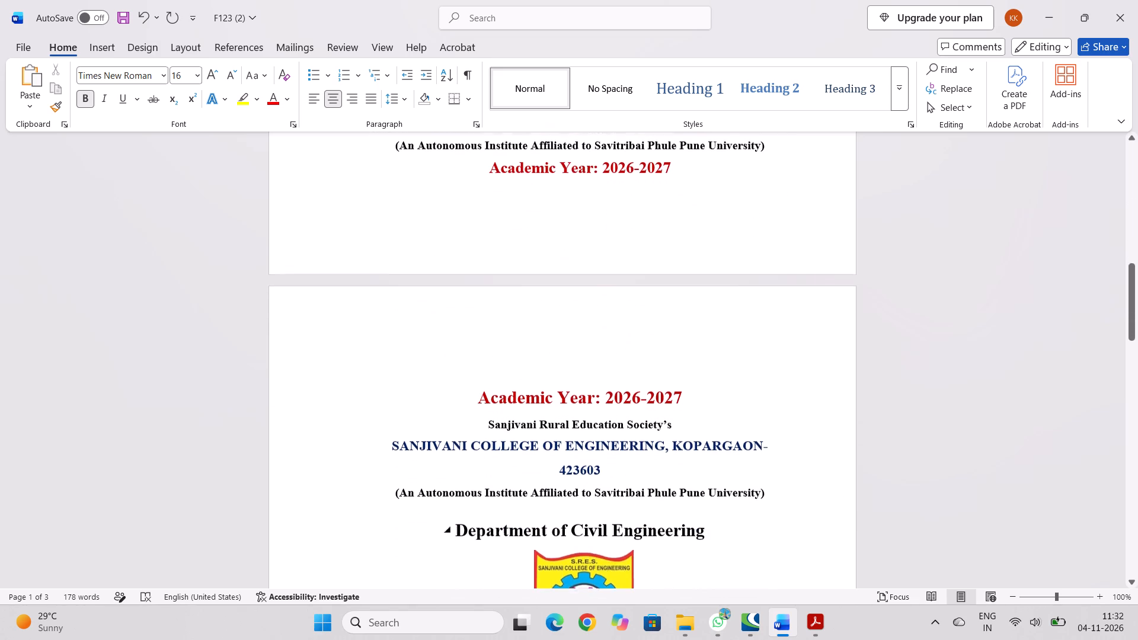
scroll(758, 532, "down", 1)
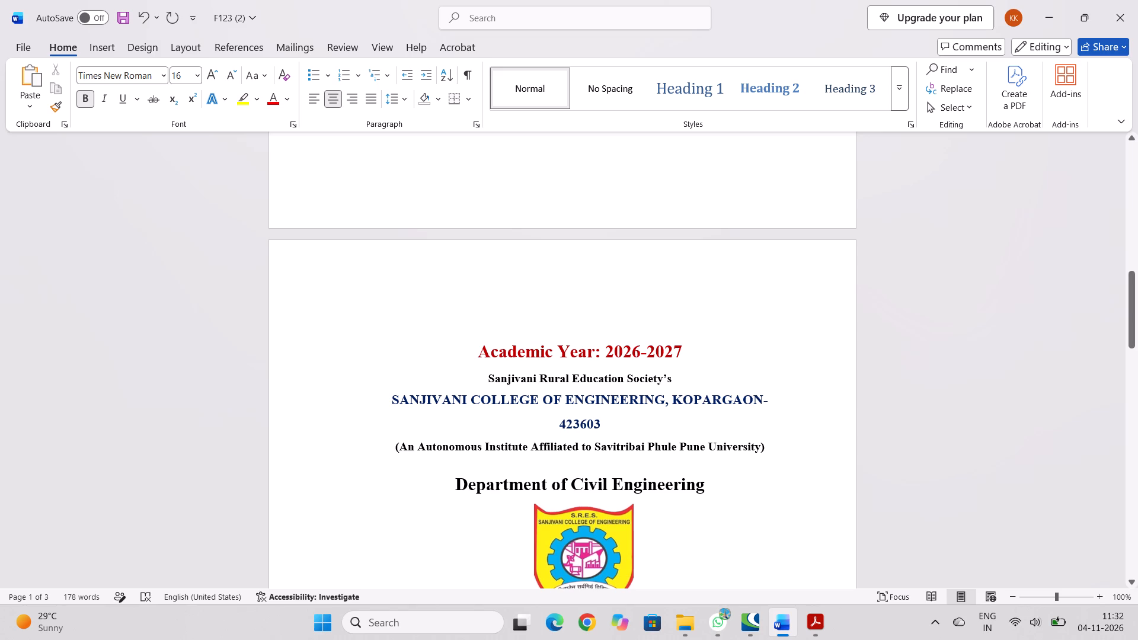
left_click_drag(480, 350, 684, 351)
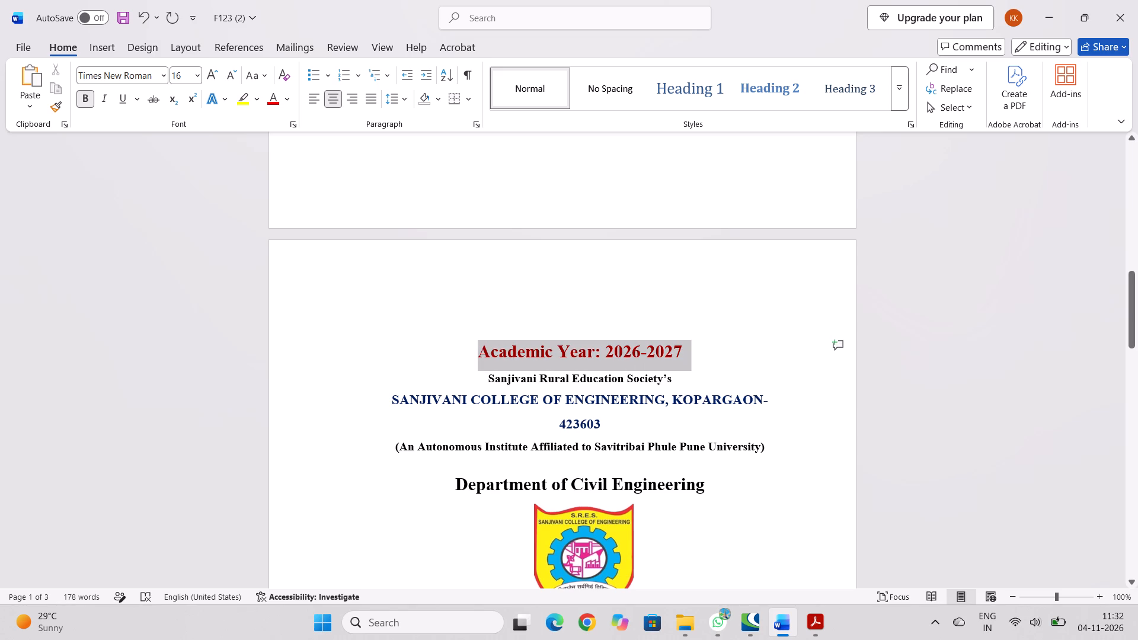
left_click_drag(684, 351, 685, 351)
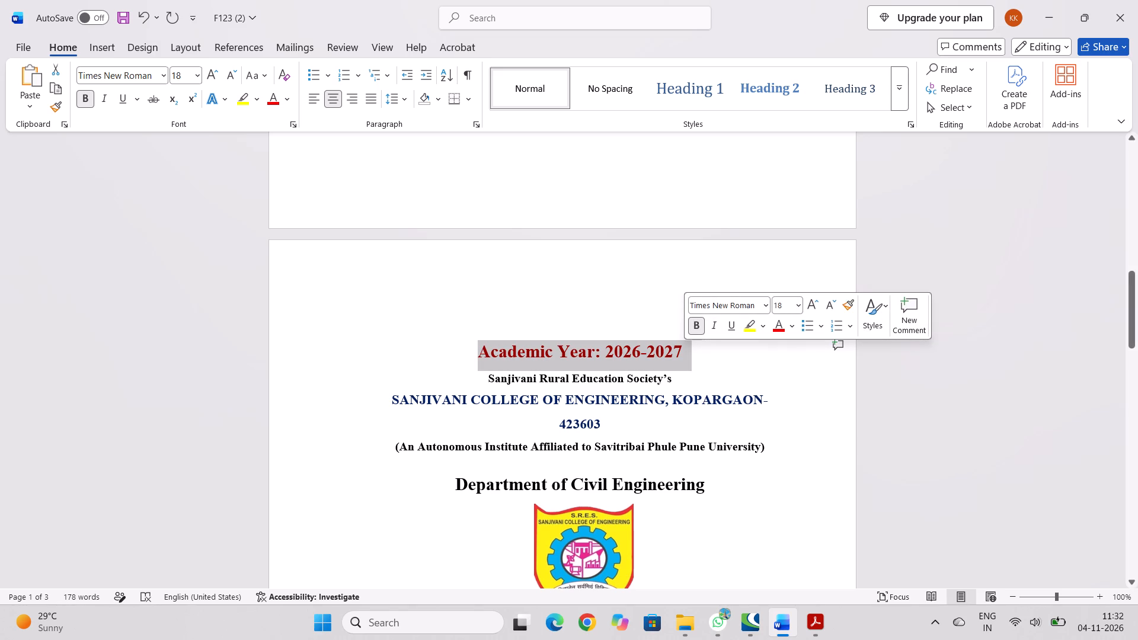
key("Return")
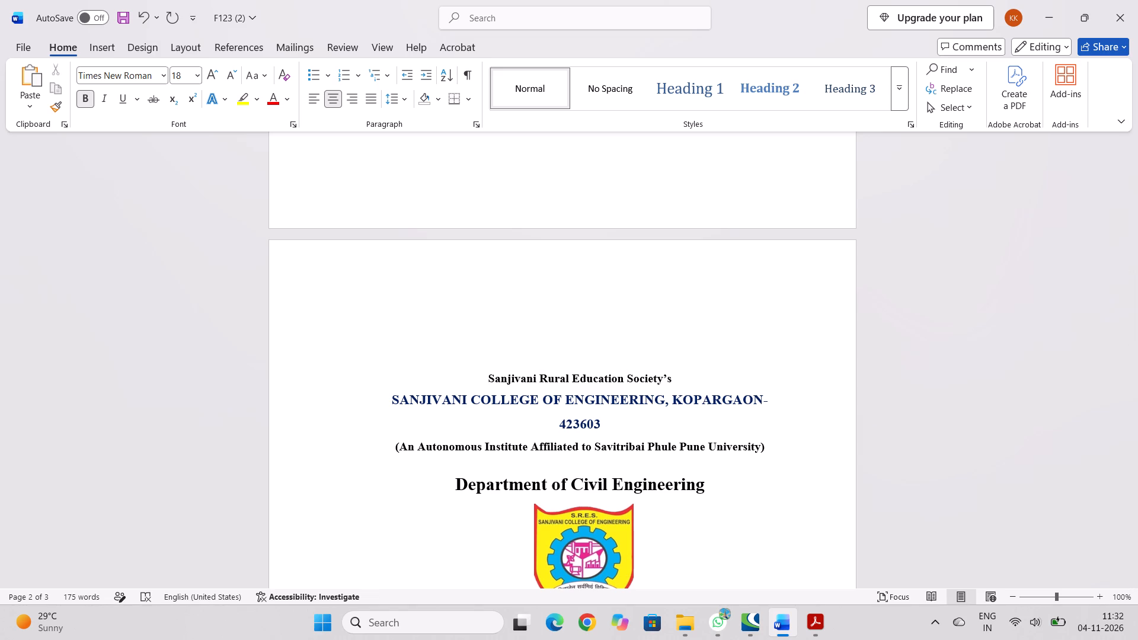
Remove the surplus blank space between the cover page's academic year line and the certificate page.
left_click(540, 337)
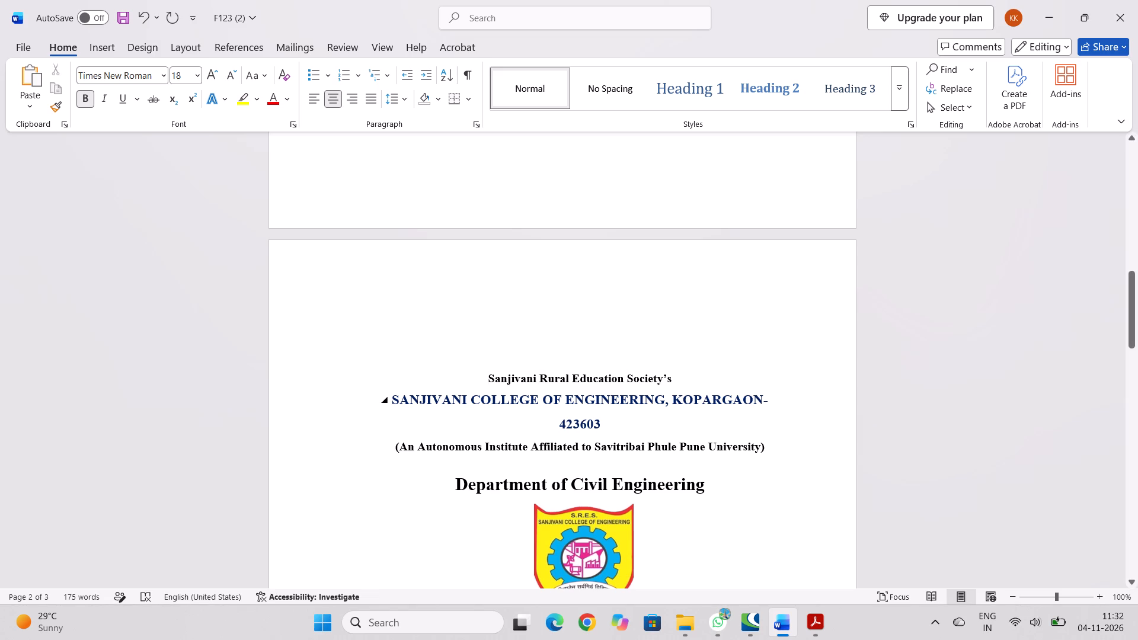
key("BackSpace")
key("BackSpace")
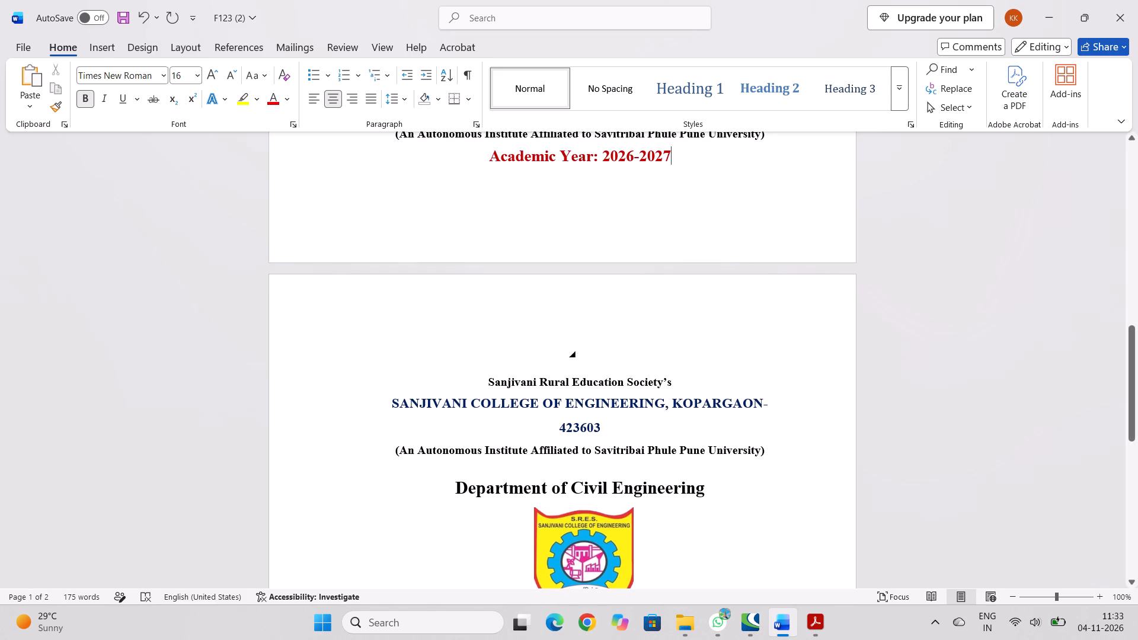
Open the certificate page's header and footer areas to examine them, and return to the body text.
double_click(597, 304)
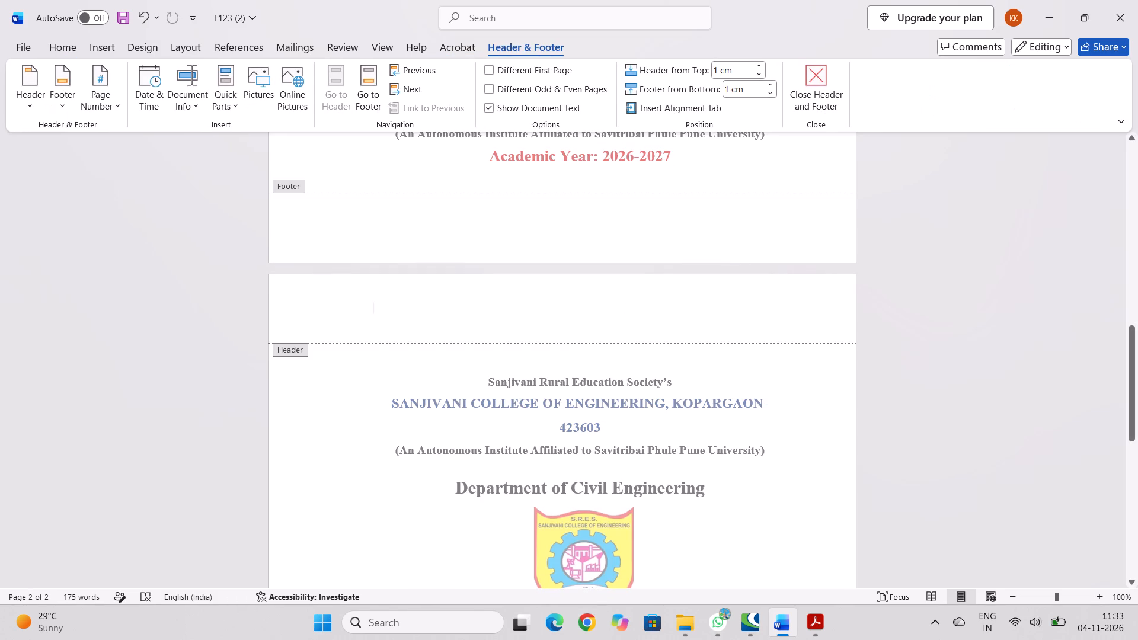
scroll(762, 348, "down", 5)
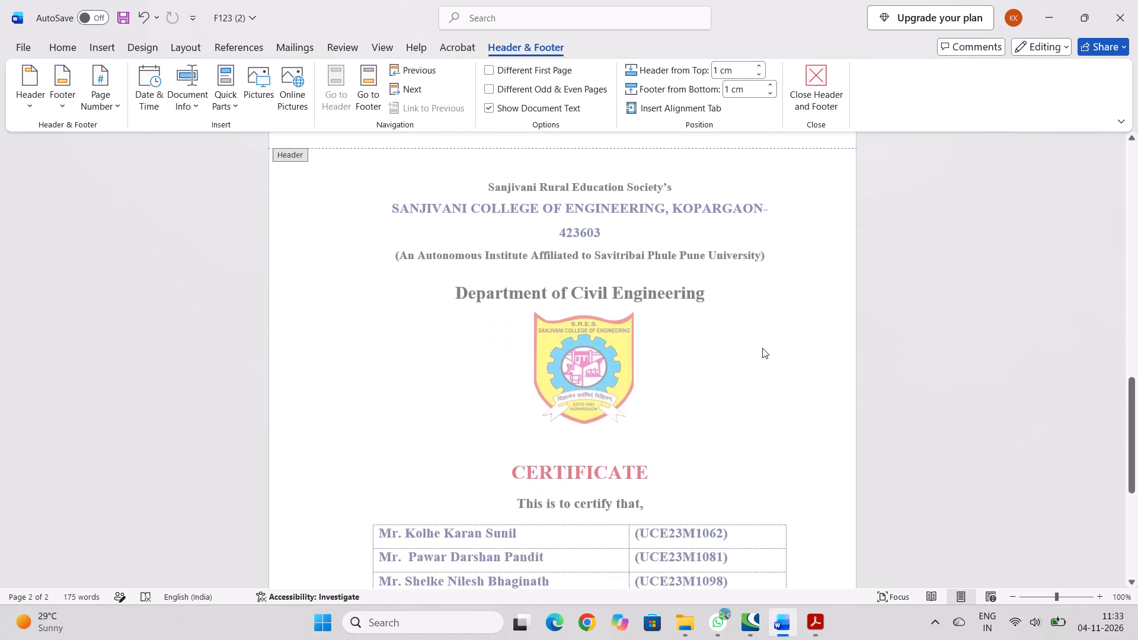
scroll(762, 348, "down", 15)
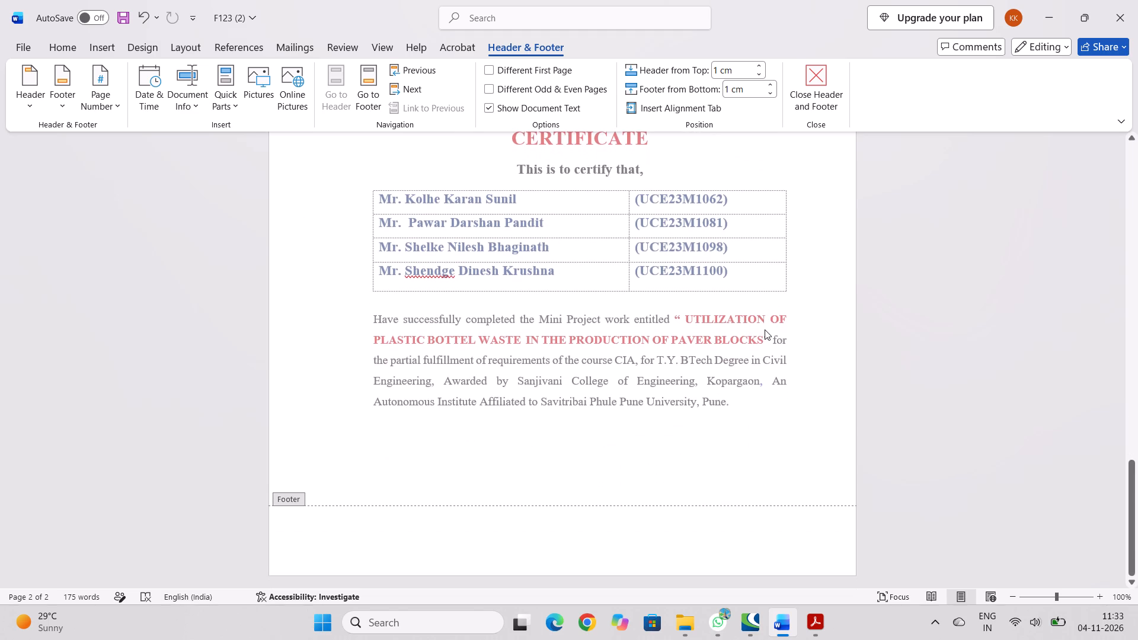
left_click(662, 556)
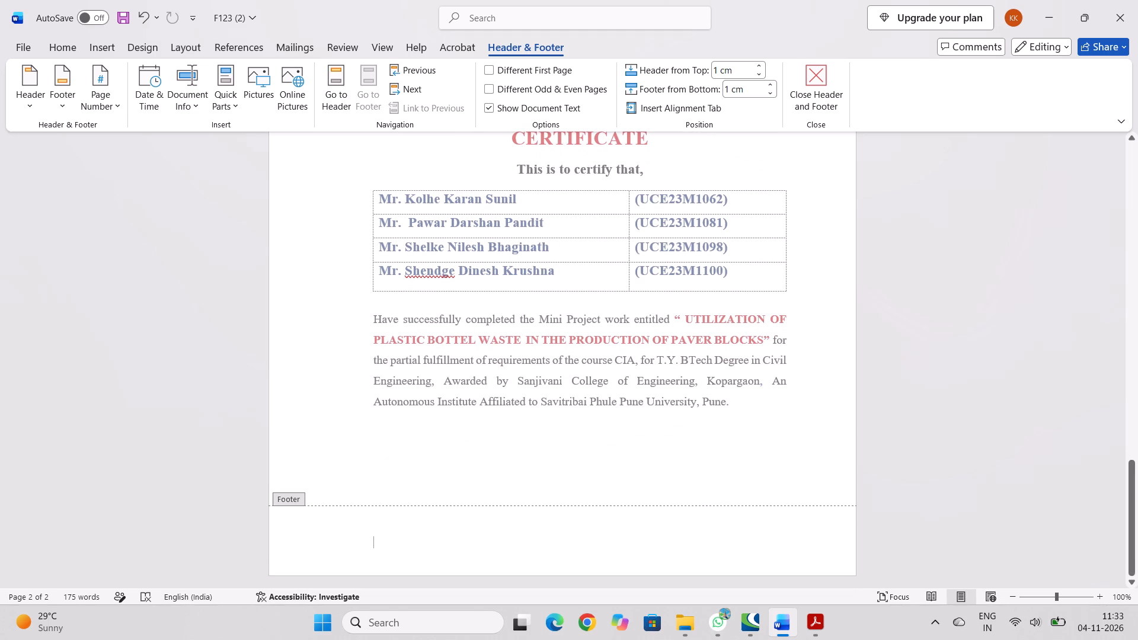
scroll(662, 546, "up", 15)
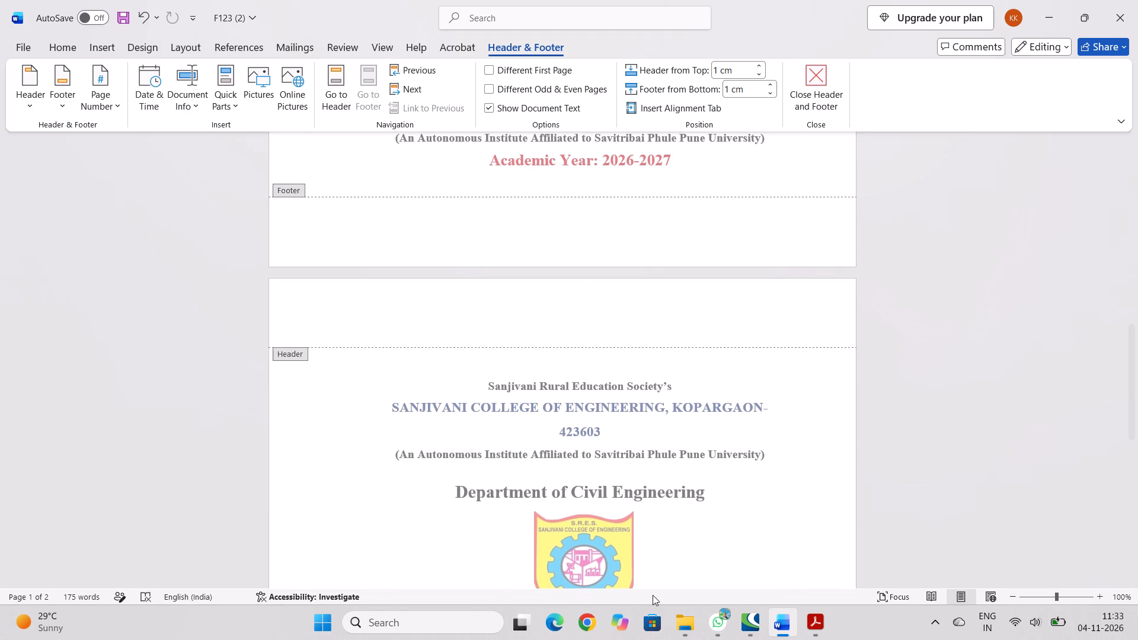
key("BackSpace")
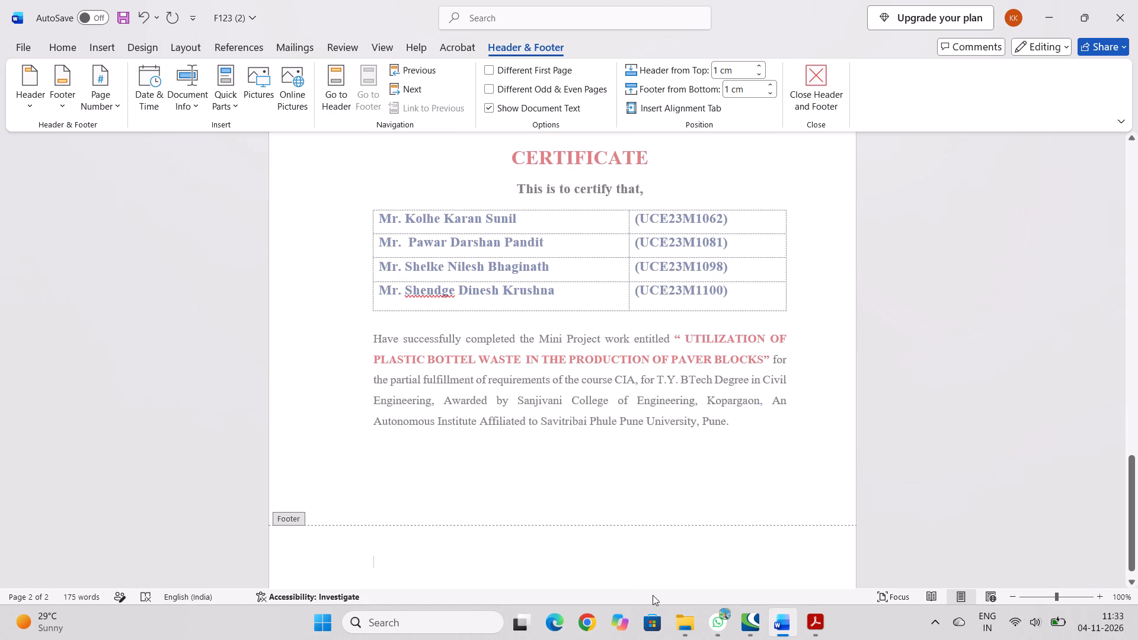
key("Escape")
left_click_drag(1047, 37, 993, 87)
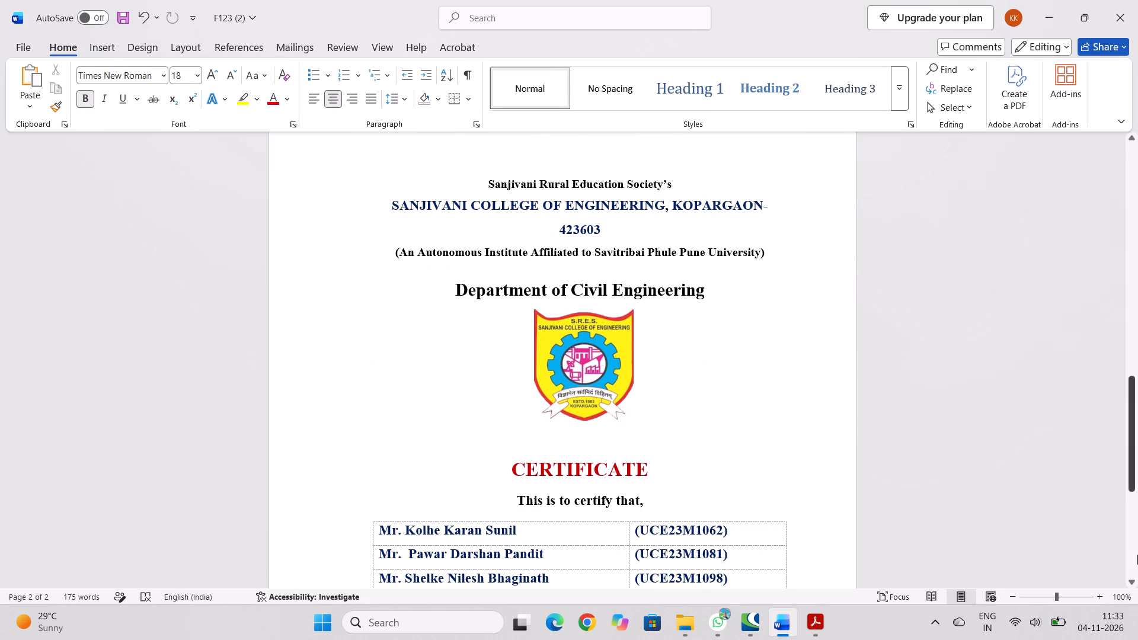
Delete the empty line above "Sanjivani Rural Education Society's" and join that line to the cover page's academic year line, trimmed to "2026-202".
key("BackSpace")
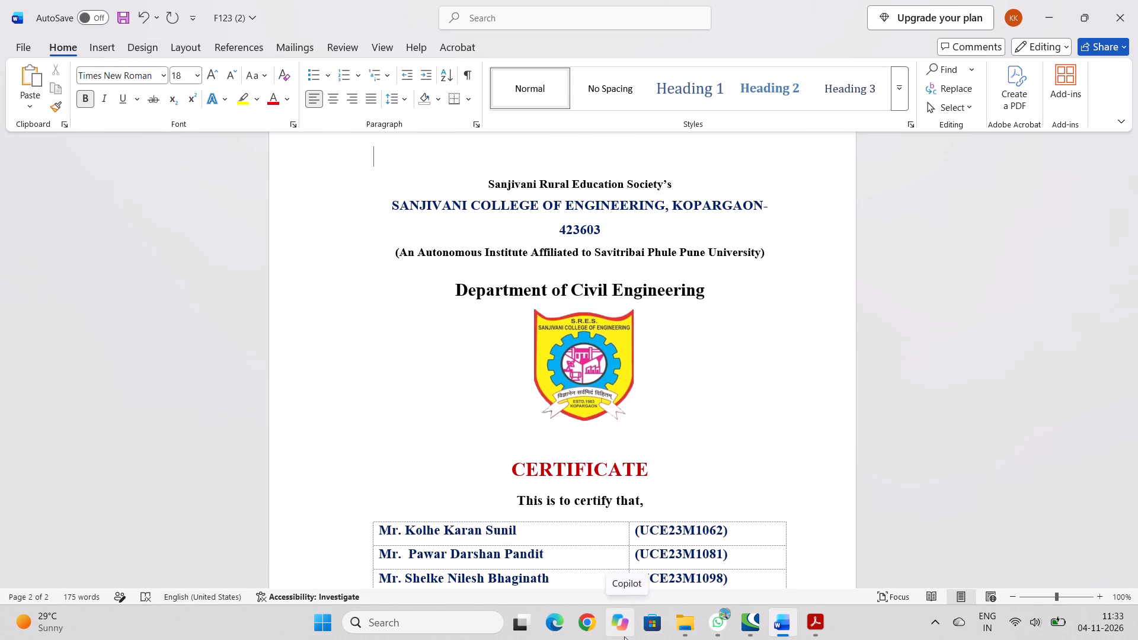
key("BackSpace")
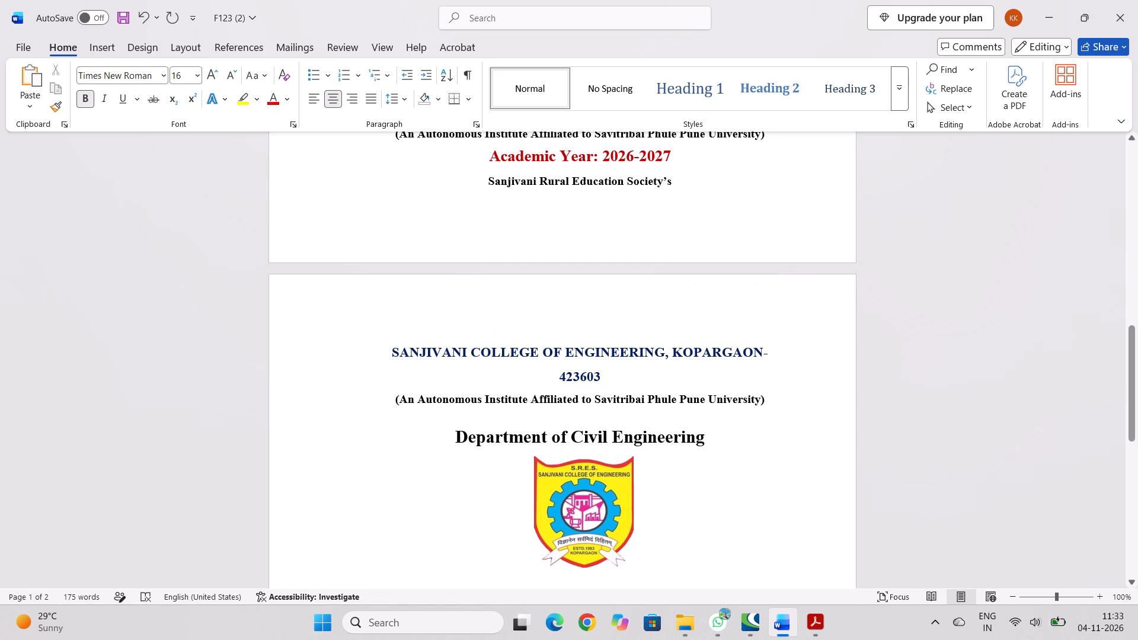
left_click_drag(441, 260, 481, 267)
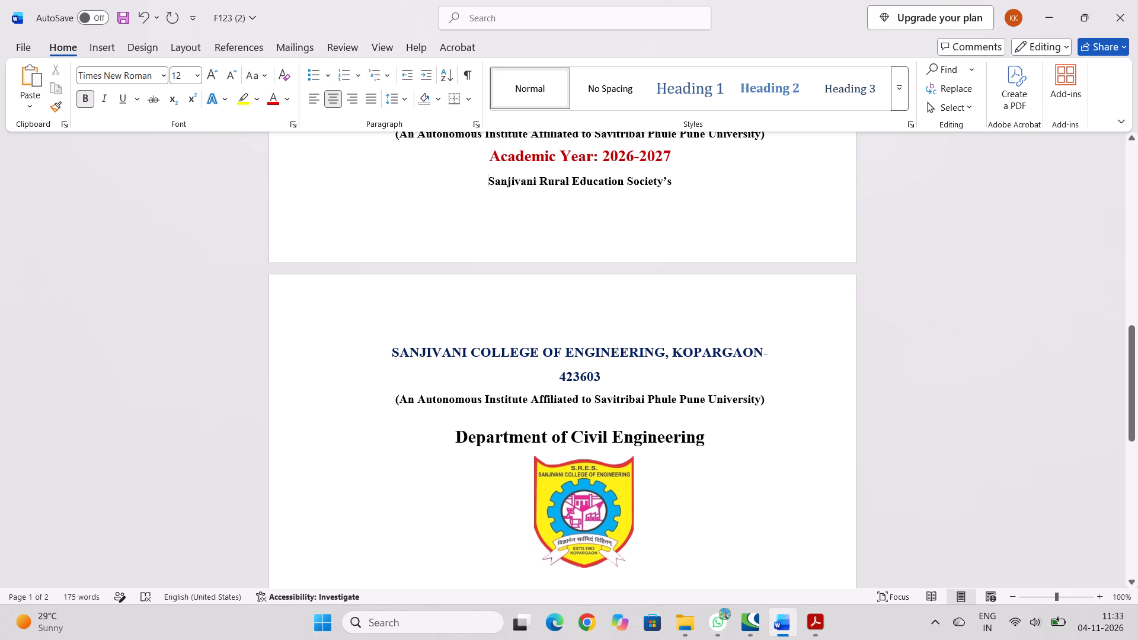
key("BackSpace")
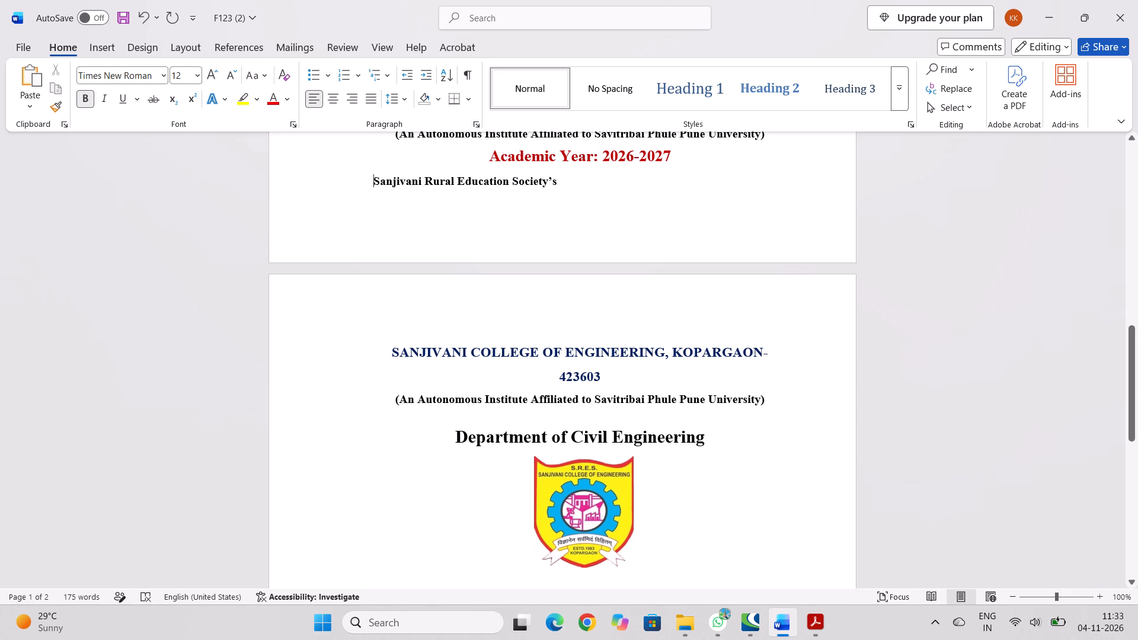
key("BackSpace")
key("BackSpace")
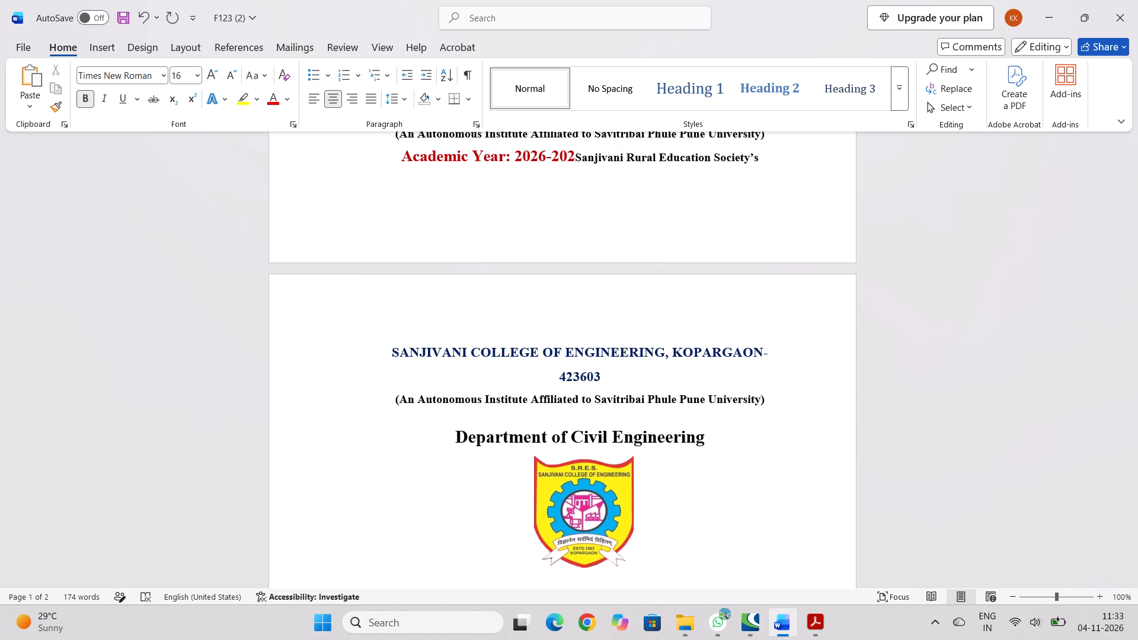
Insert six spaces and two line breaks before "Sanjivani Rural Education Society's" so that it starts the certificate page.
key("space")
key("space")
key("space")
key("space")
key("space")
key("space")
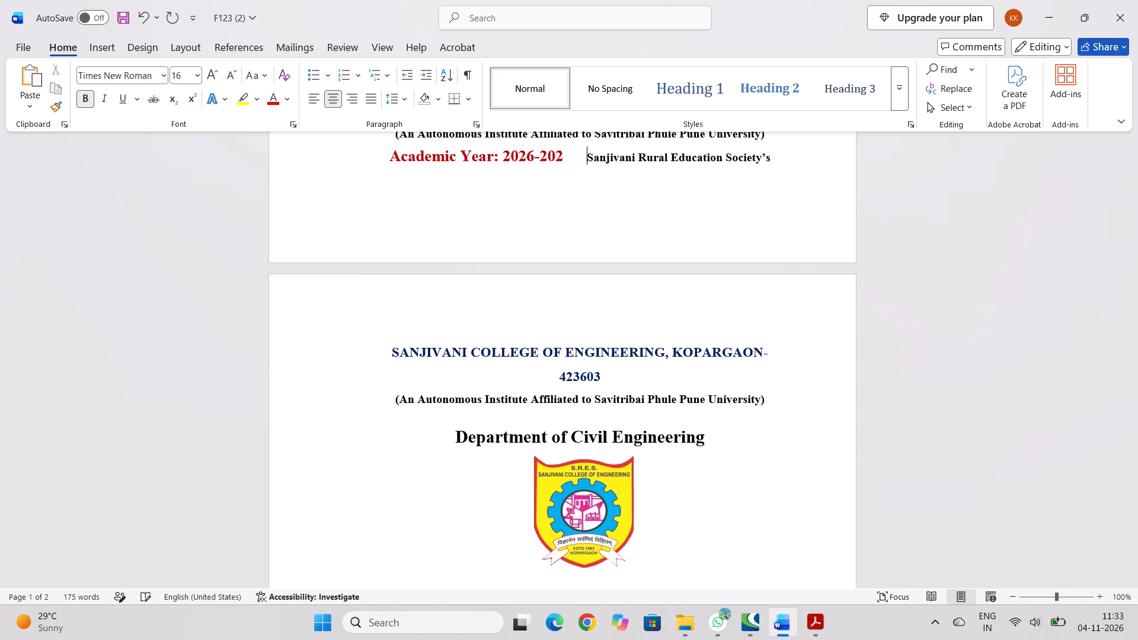
key("Return")
key("Return")
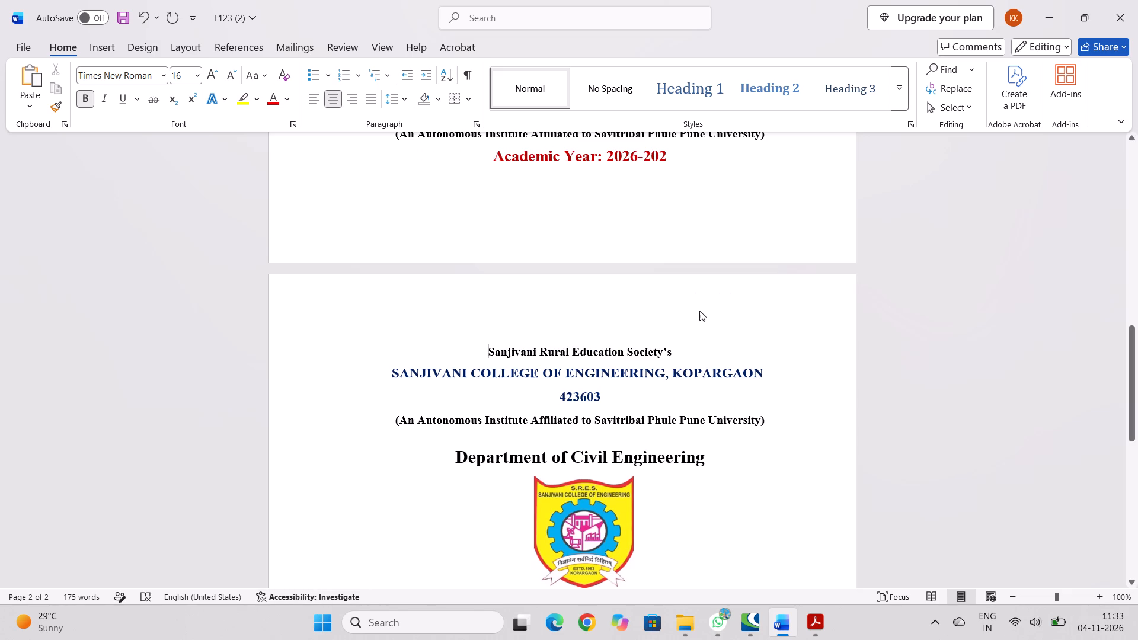
left_click(513, 357)
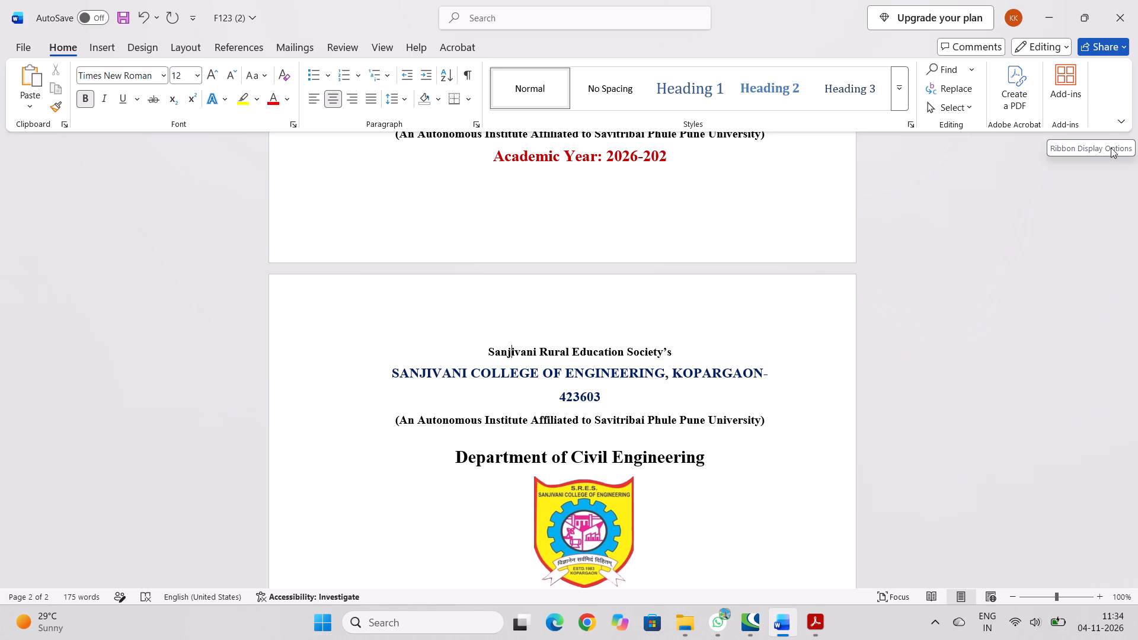
Set the certificate page's "Department of Civil Engineering" heading to font size 12.
scroll(787, 258, "down", 1)
scroll(756, 303, "down", 1)
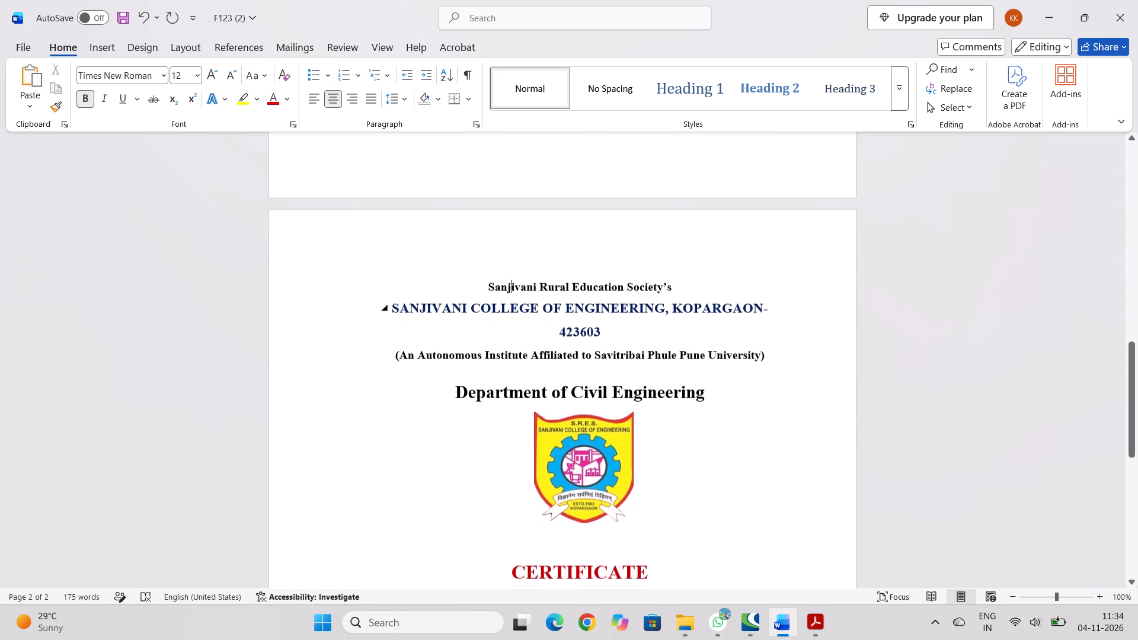
scroll(756, 301, "down", 4)
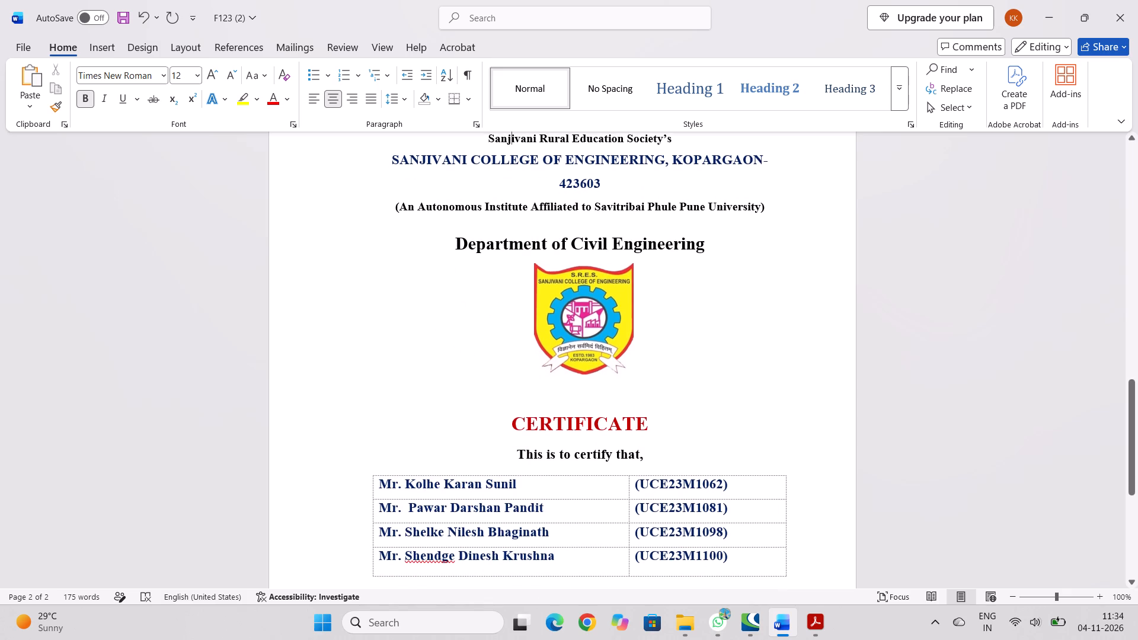
left_click(460, 236)
left_click_drag(457, 244, 624, 247)
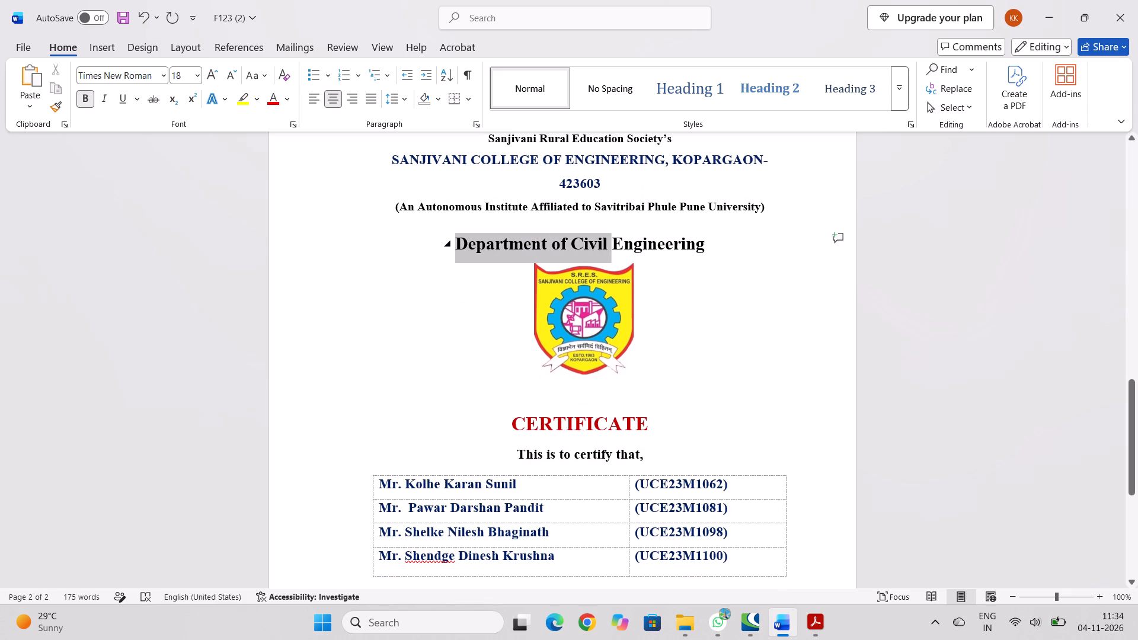
left_click_drag(624, 247, 694, 249)
left_click(192, 75)
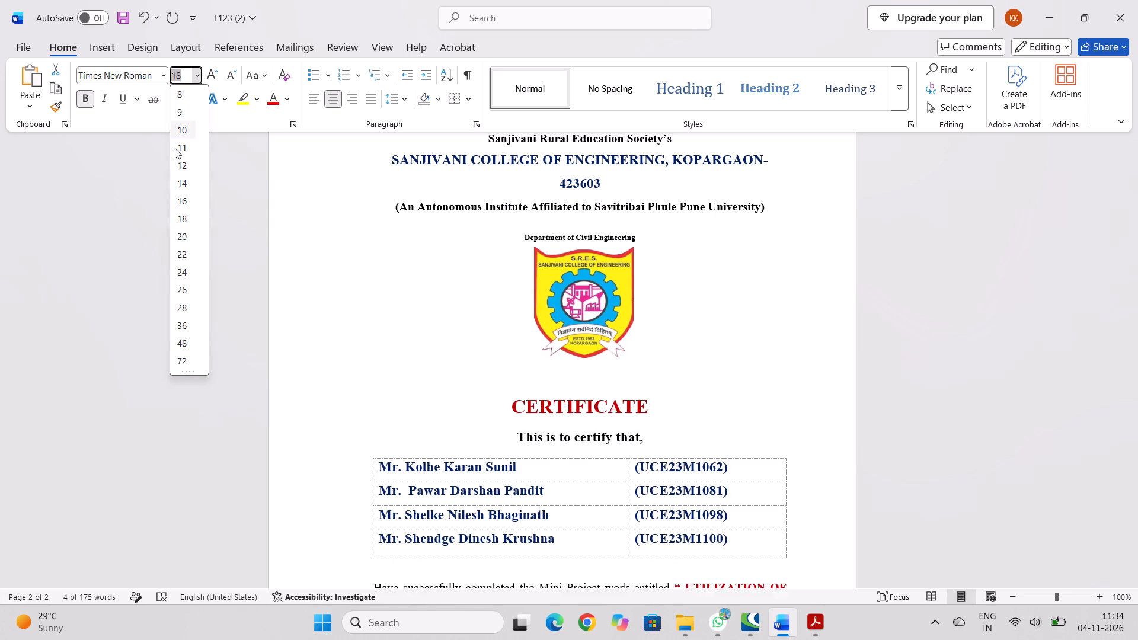
left_click(184, 164)
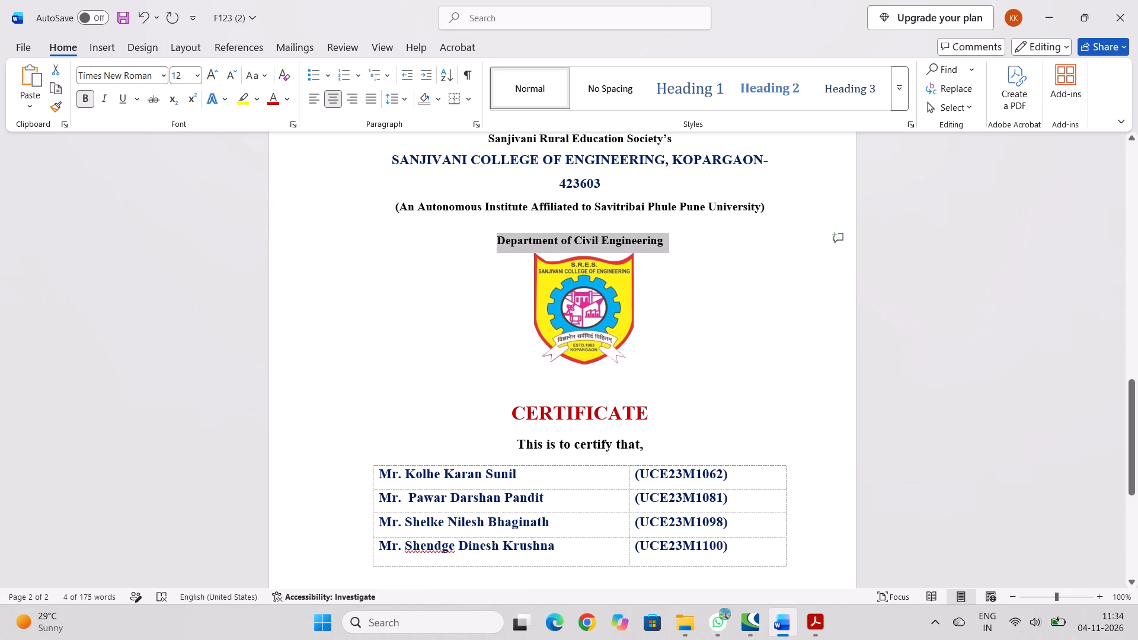
left_click(705, 255)
Check the font sizes of the college name and the "CERTIFICATE" heading on the certificate page.
scroll(452, 175, "up", 1)
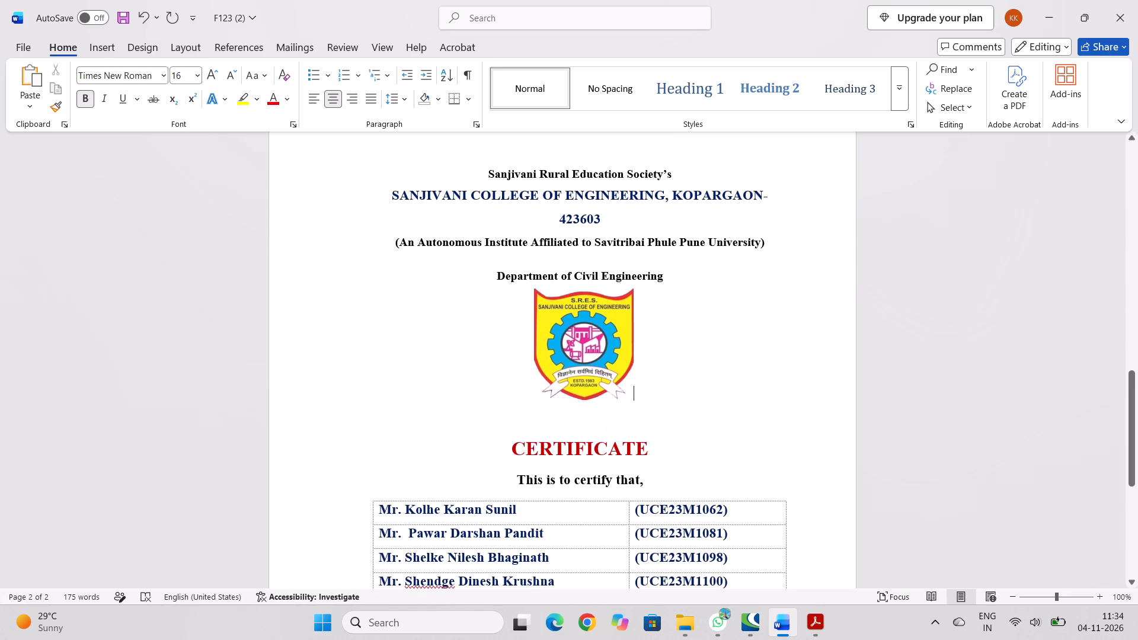
left_click(433, 190)
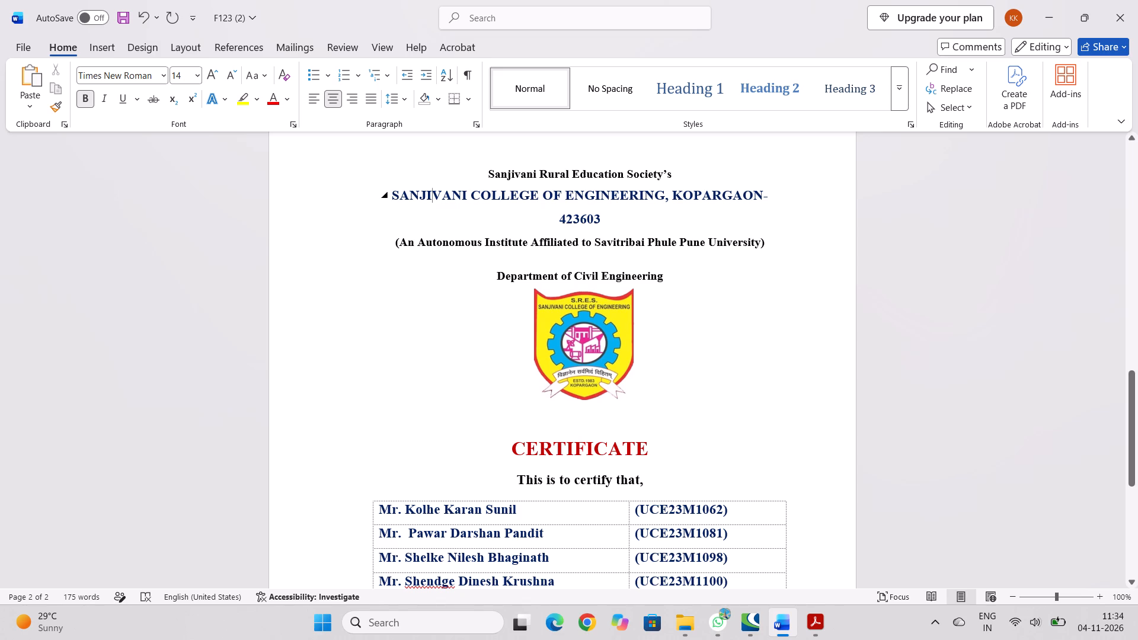
scroll(437, 203, "down", 4)
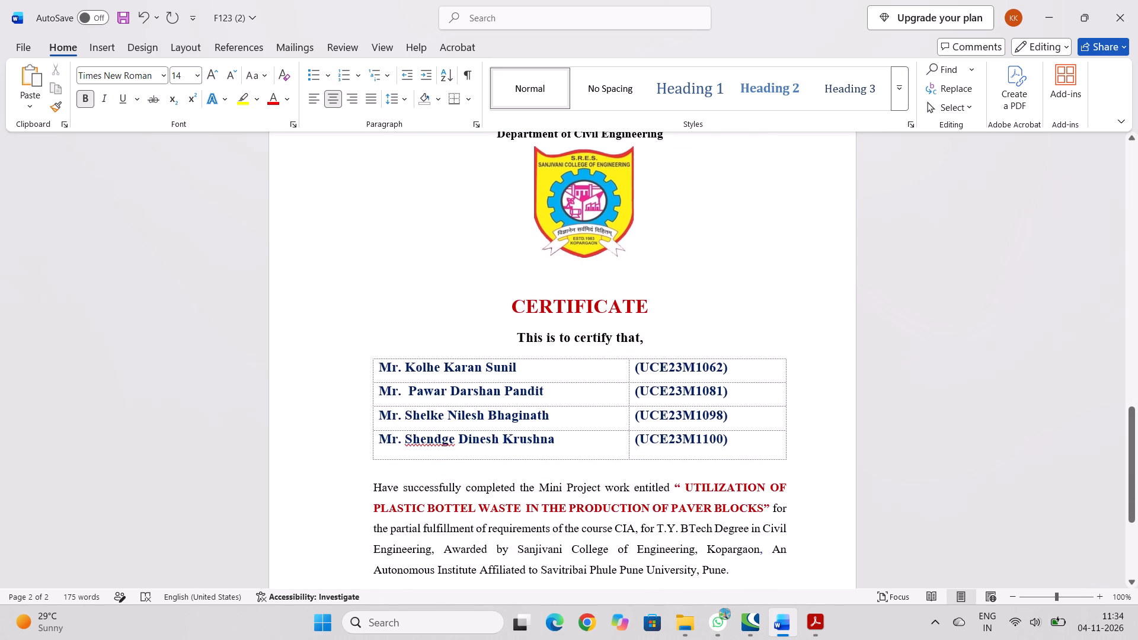
left_click(564, 302)
Set the certificate page's "CERTIFICATE" heading to font size 16.
left_click_drag(510, 302, 658, 304)
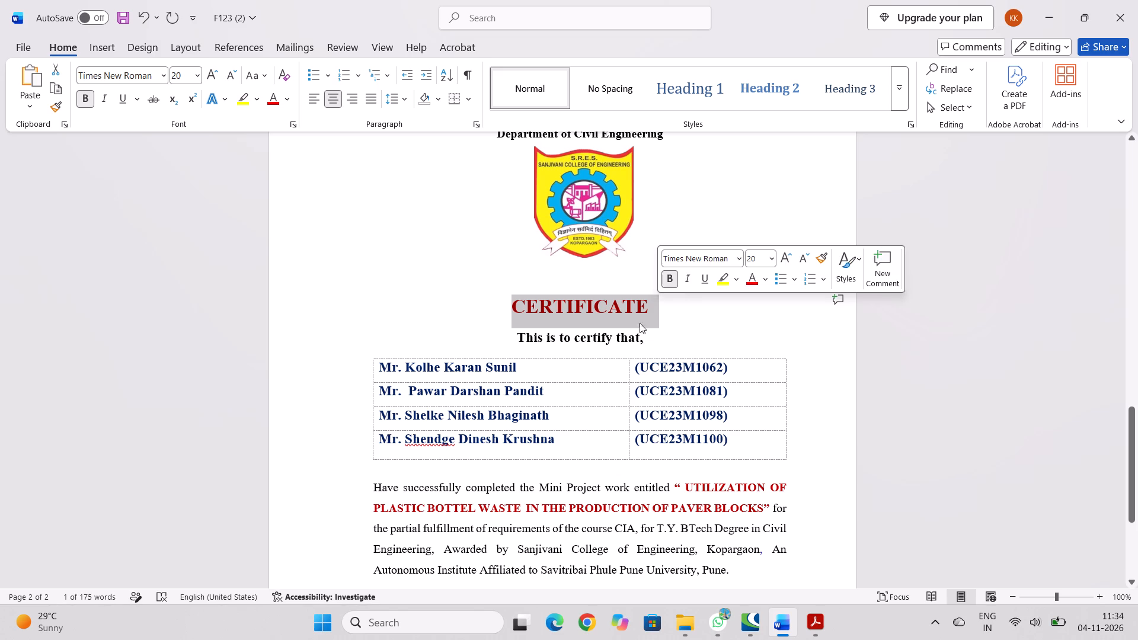
left_click(193, 74)
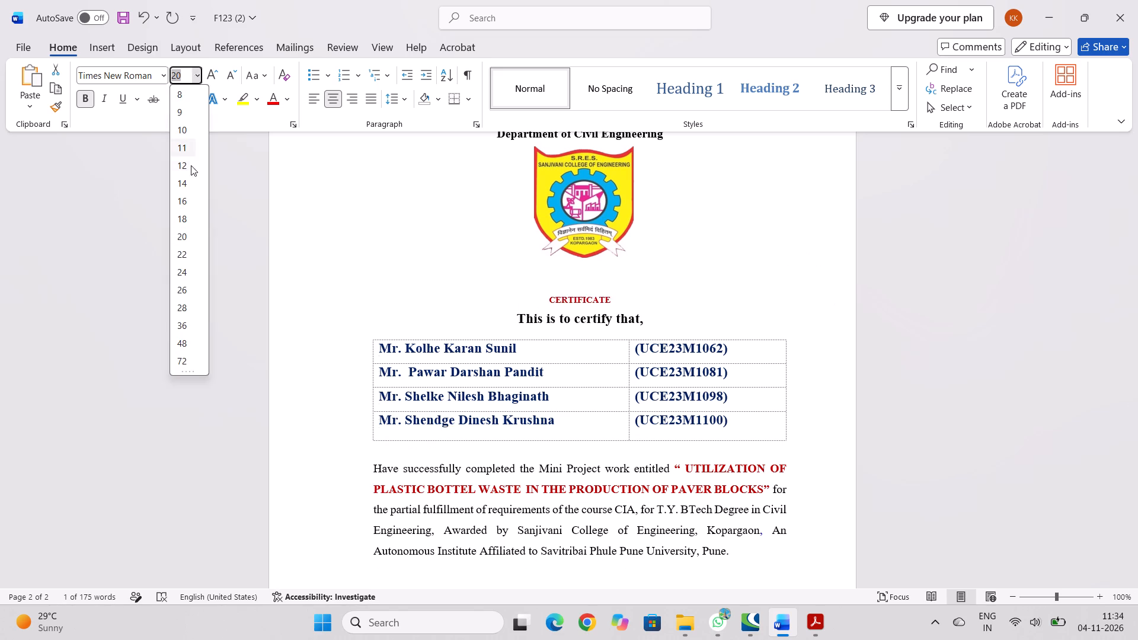
left_click(191, 197)
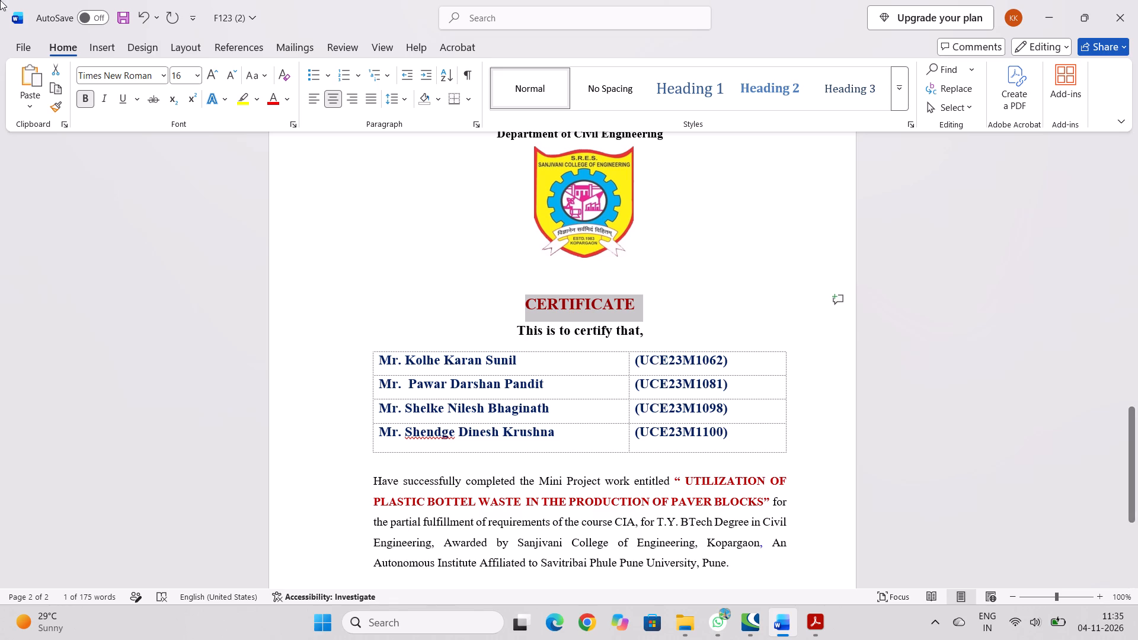
Set the line "This is to certify that" below the "CERTIFICATE" heading to font size 12.
left_click(570, 334)
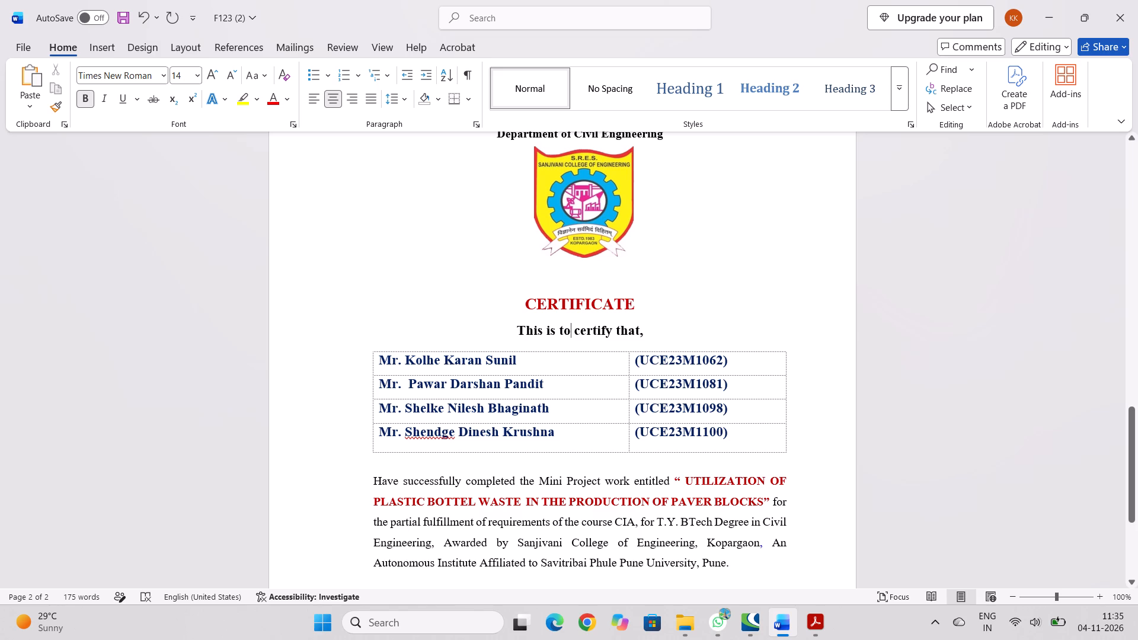
left_click(523, 327)
left_click_drag(523, 327, 634, 334)
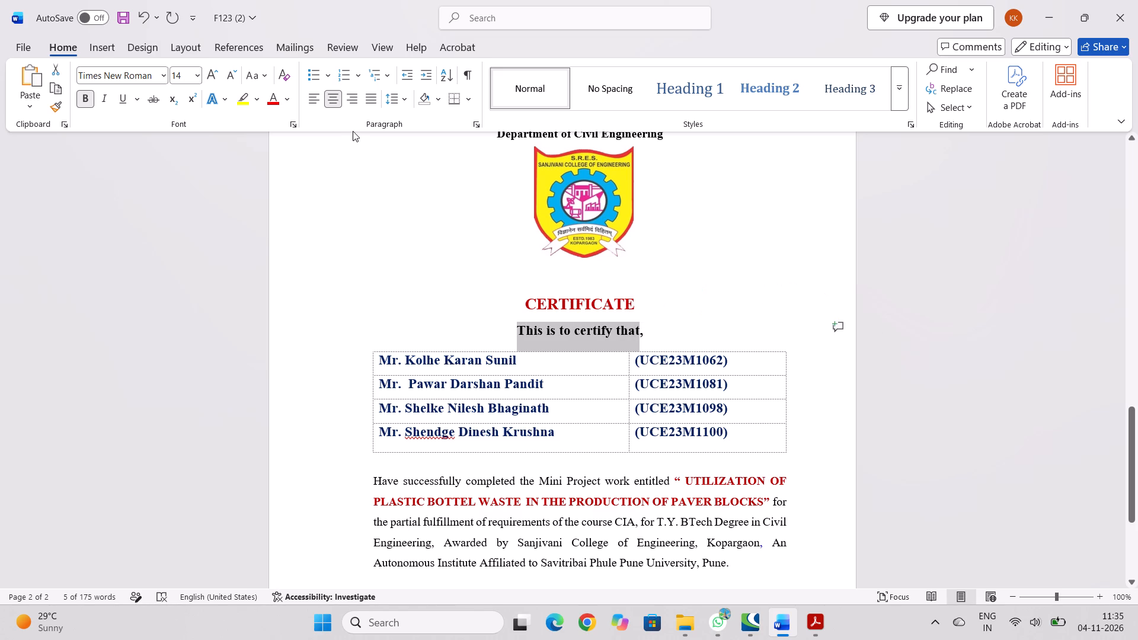
left_click(196, 77)
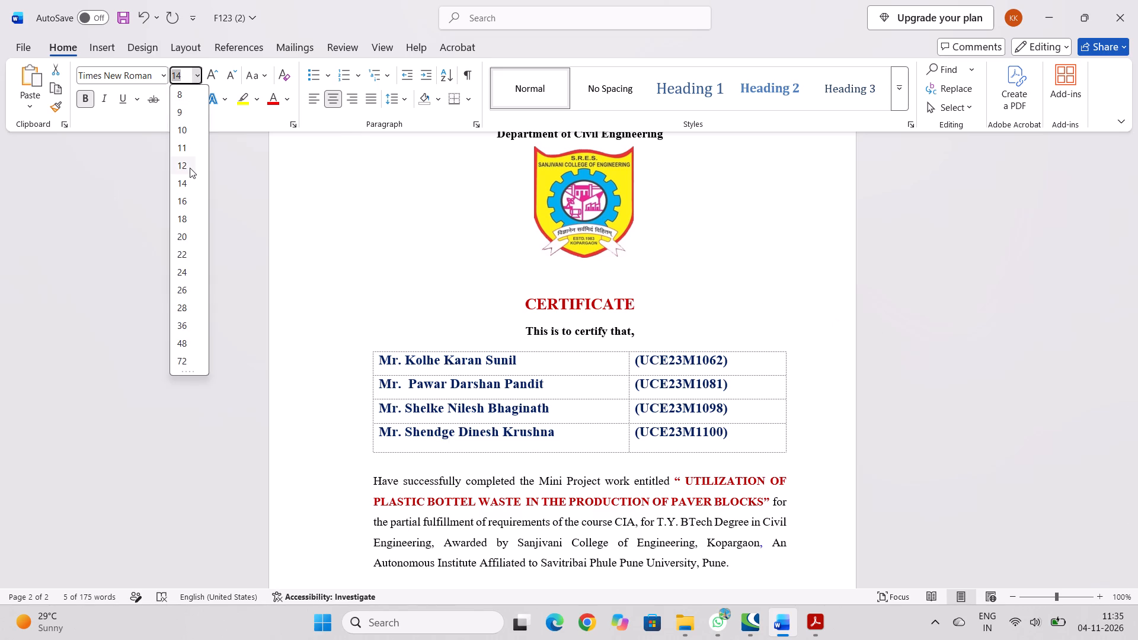
left_click(189, 168)
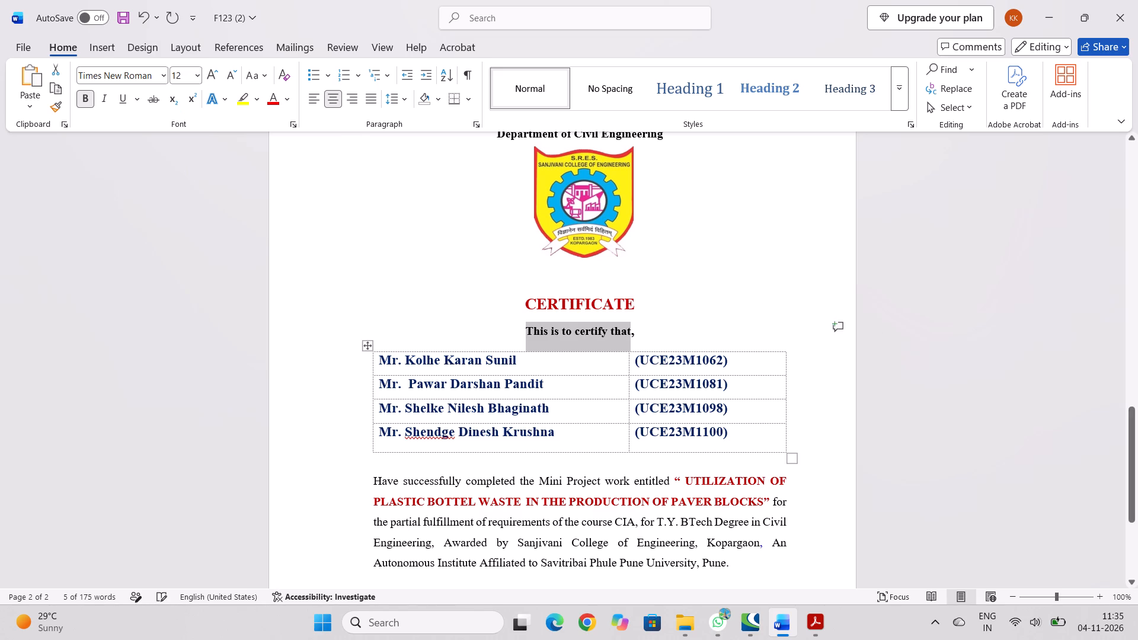
Set all text in the certificate page's table of student names and enrolment numbers to font size 12.
left_click(435, 308)
left_click_drag(374, 359, 433, 373)
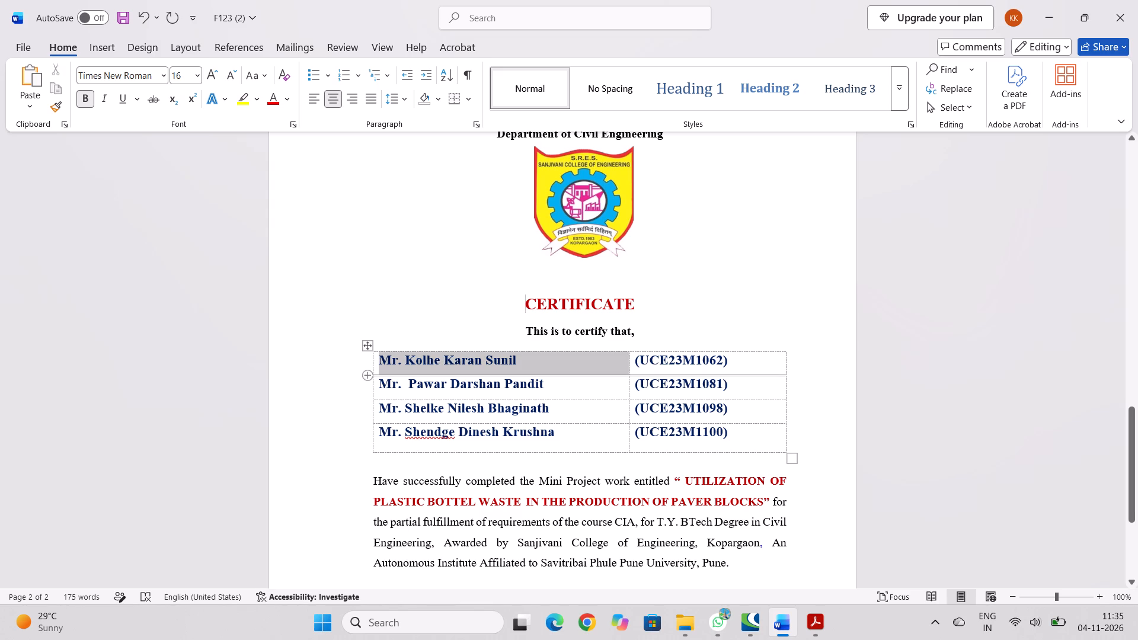
left_click_drag(433, 373, 591, 459)
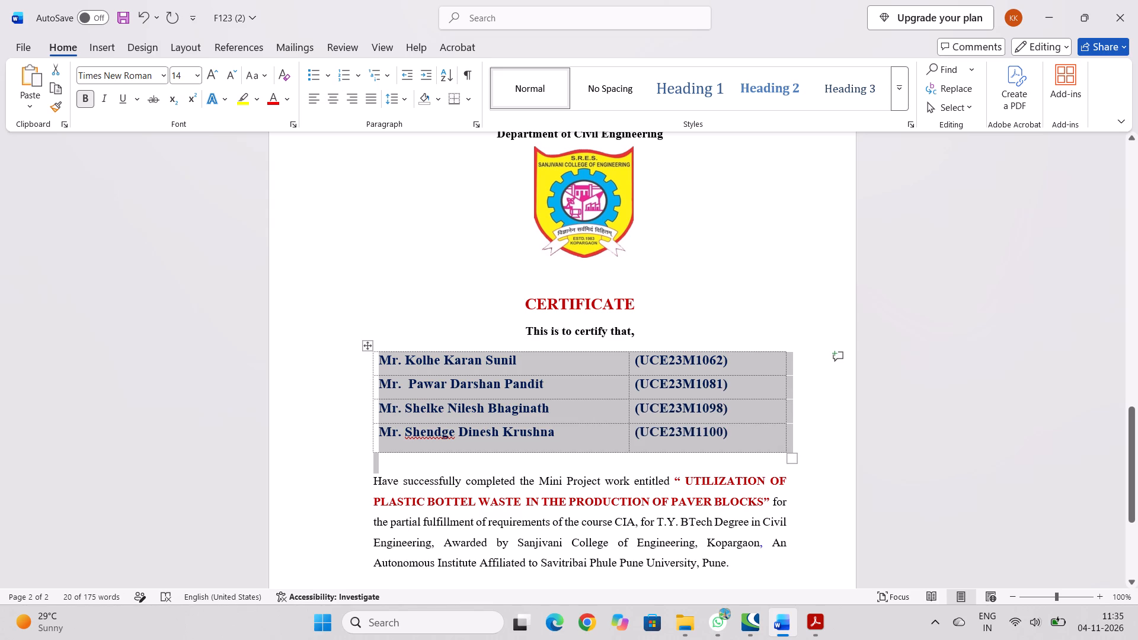
left_click(197, 74)
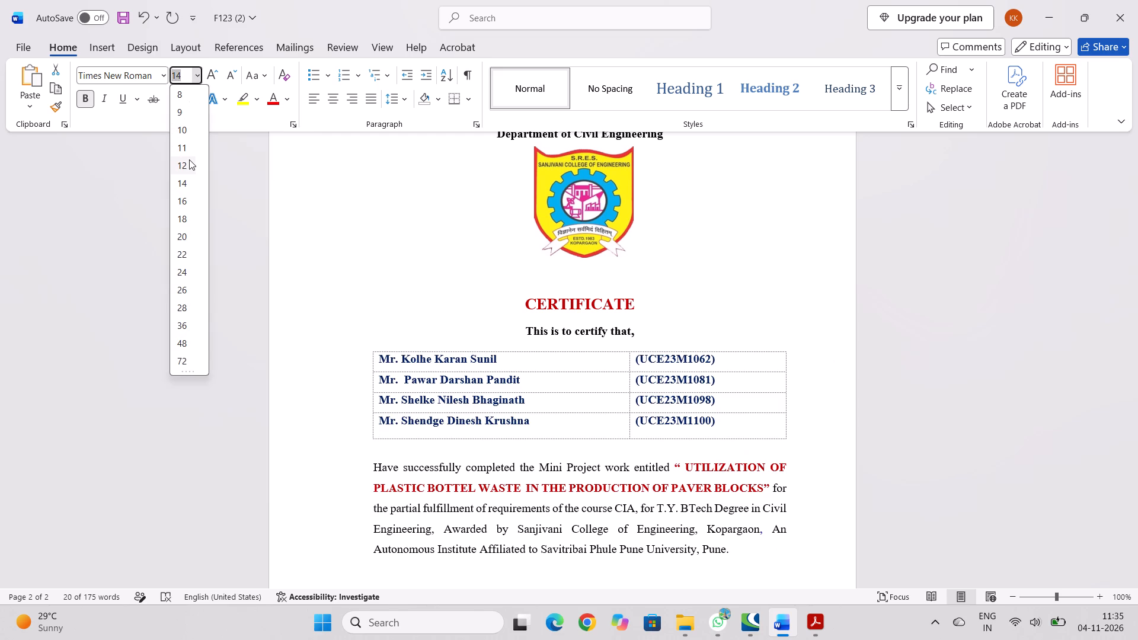
left_click(189, 159)
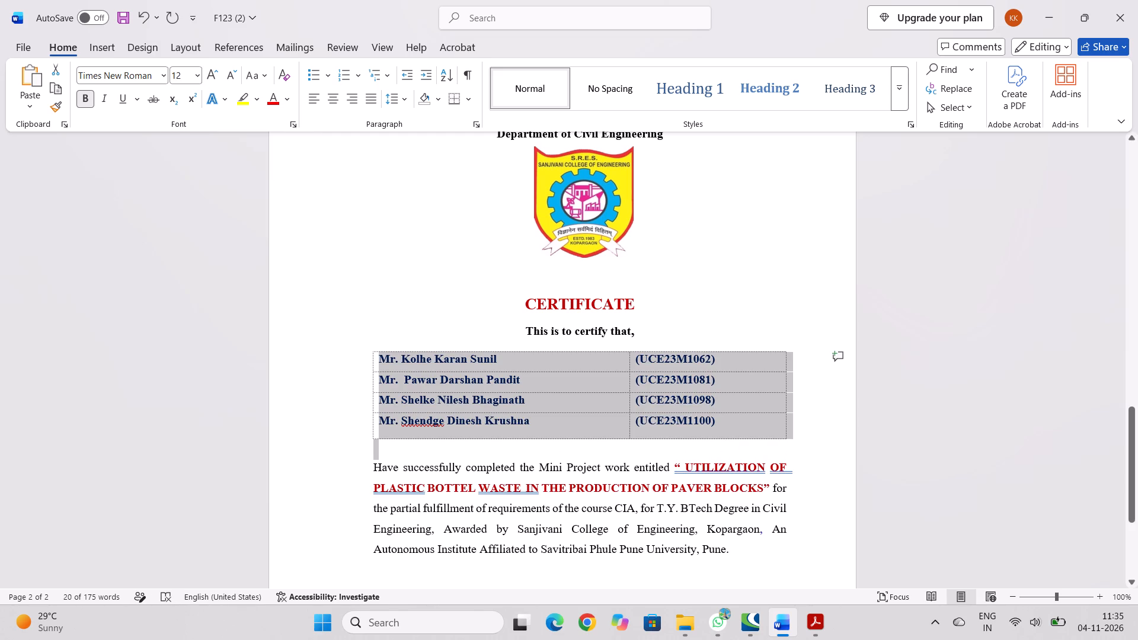
left_click(452, 261)
Remove the bold formatting from the red project title in the certificate paragraph, leaving out its closing quotation mark.
scroll(452, 261, "down", 3)
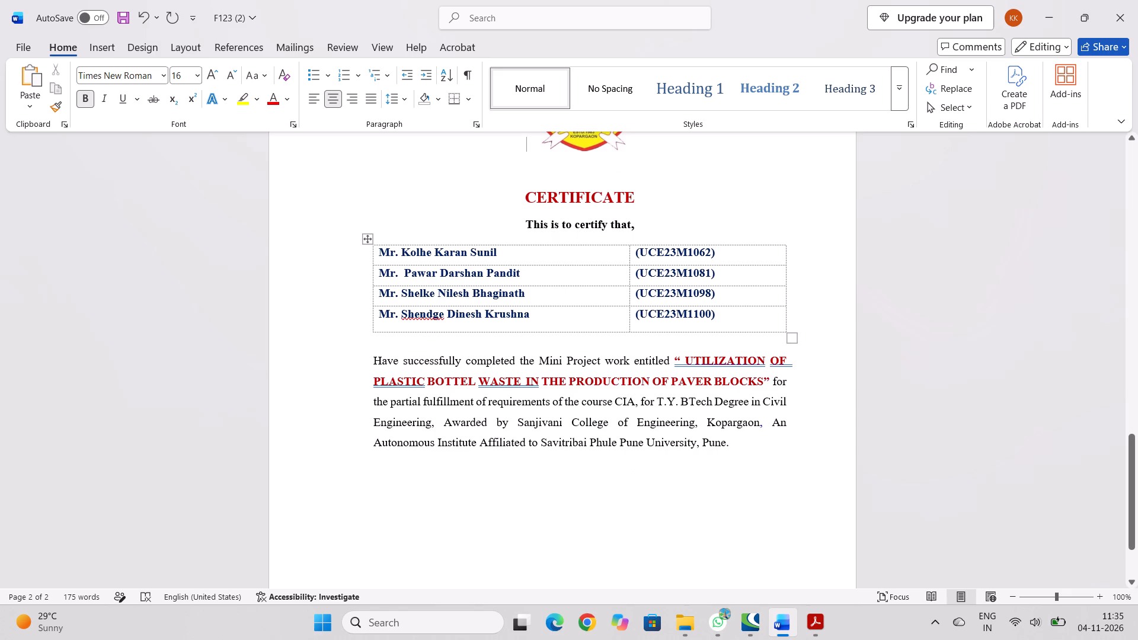
left_click_drag(678, 360, 707, 378)
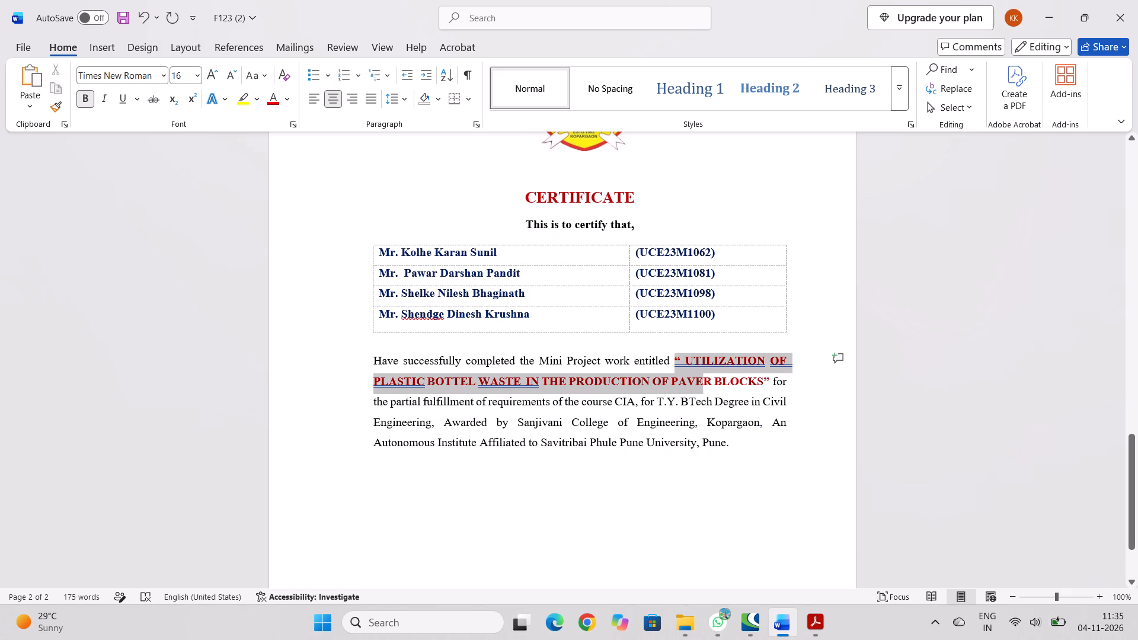
left_click_drag(707, 378, 757, 376)
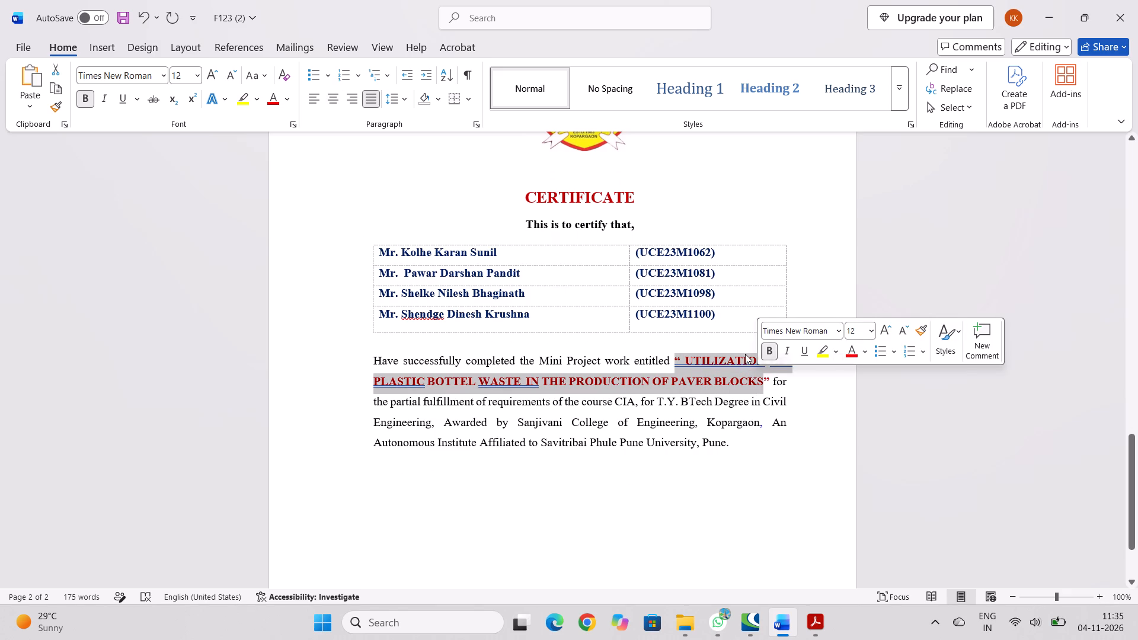
left_click(772, 352)
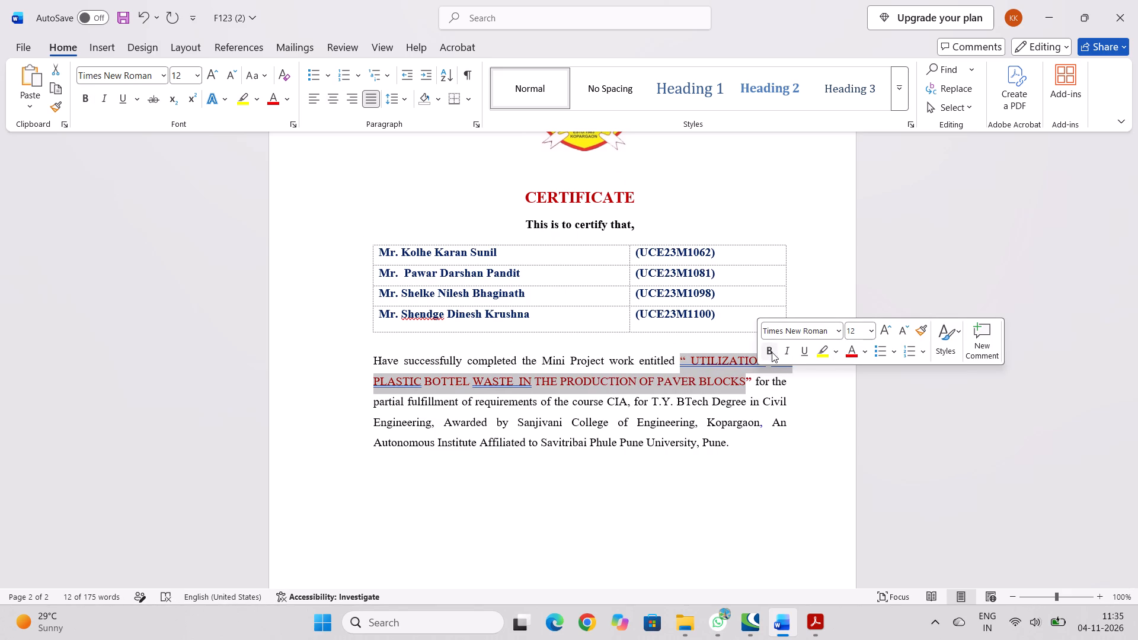
left_click(772, 352)
left_click(772, 352)
left_click(822, 286)
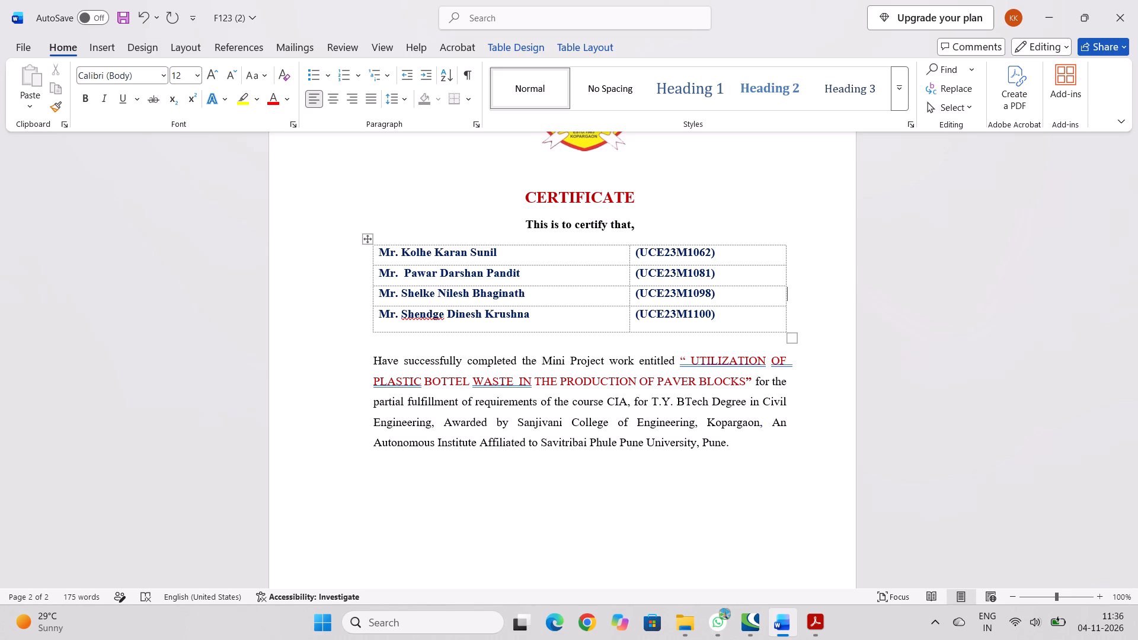
Check the certificate paragraph's font size and the layout of the lower part of the certificate page.
scroll(712, 369, "down", 1)
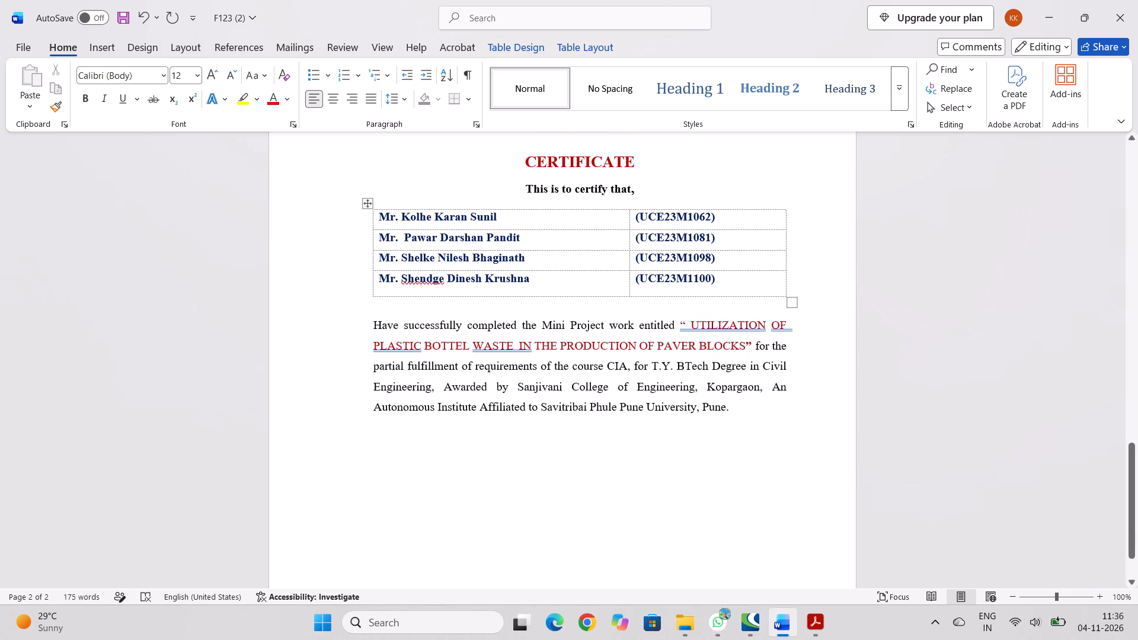
left_click(660, 393)
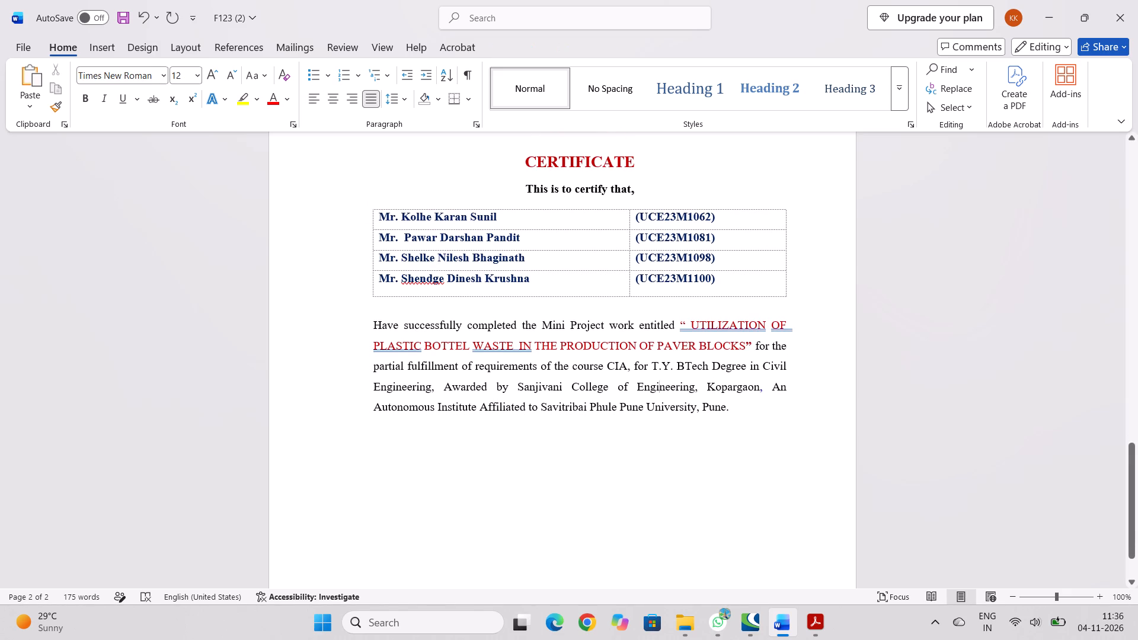
scroll(660, 393, "down", 7)
scroll(660, 391, "up", 4)
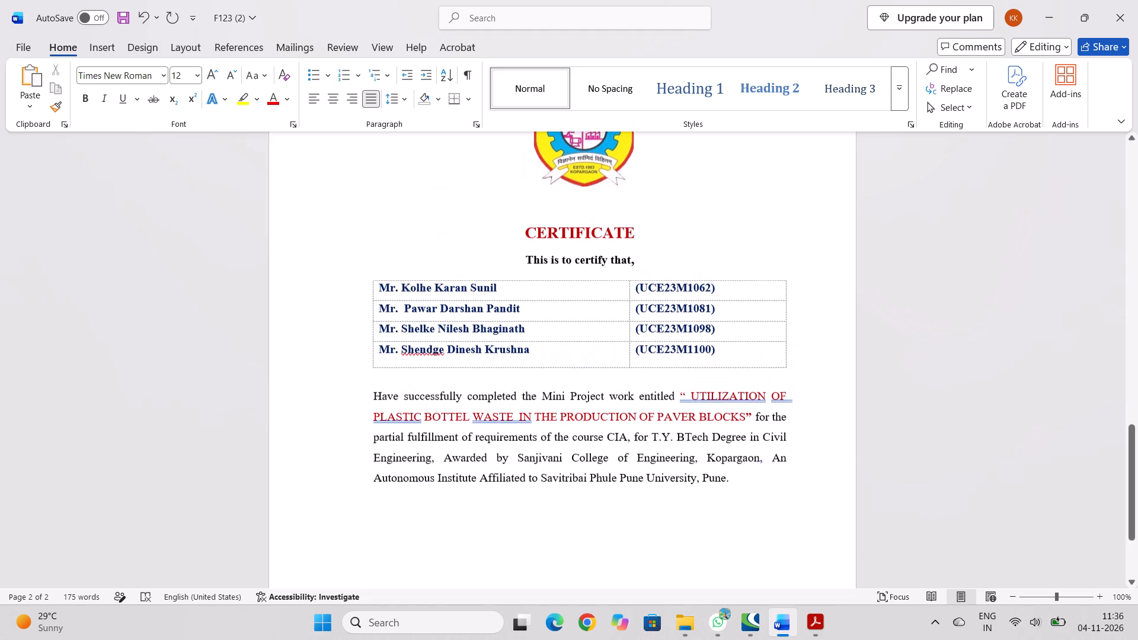
scroll(660, 376, "down", 6)
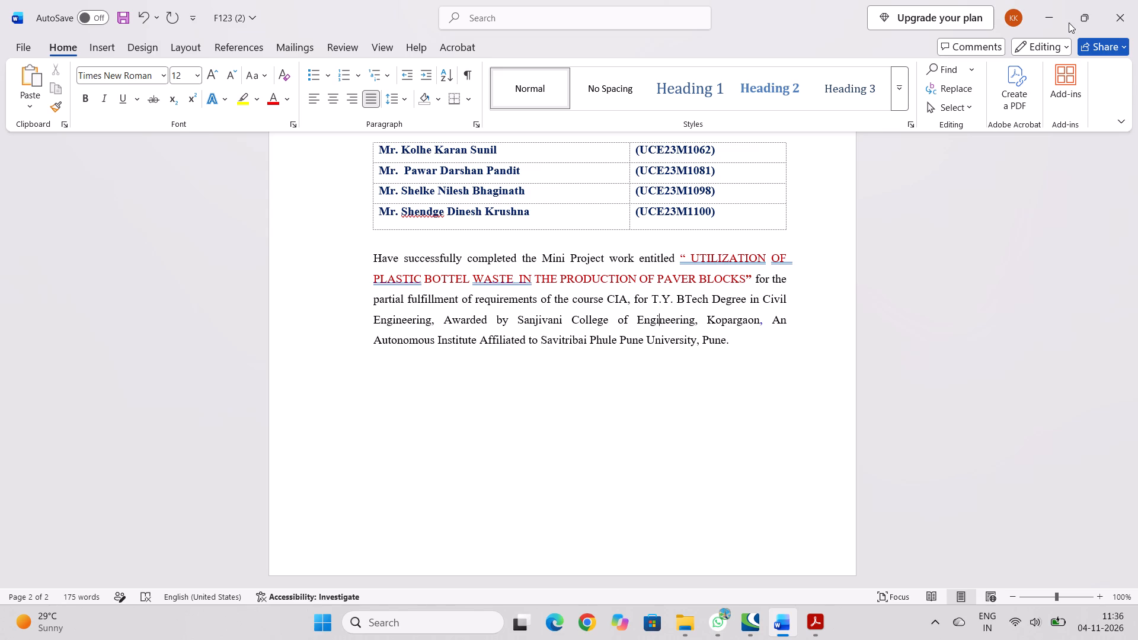
Open "report 2026 (123] (9000 (1)" from the Downloads folder in File Explorer and look through its acknowledgement and contents pages.
left_click(1053, 23)
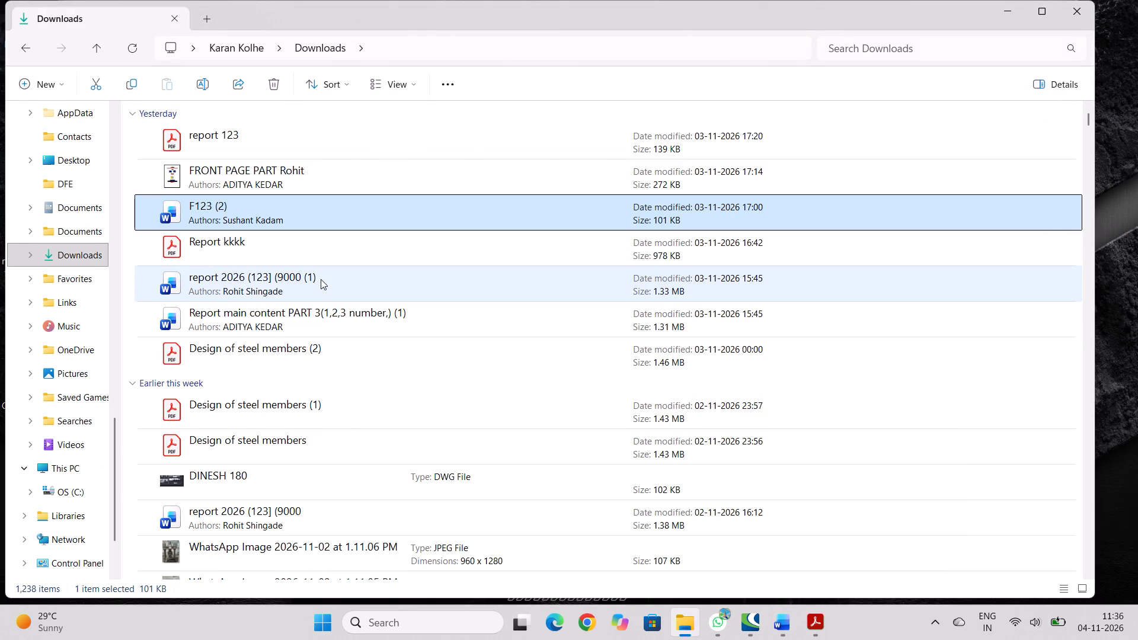
scroll(321, 279, "up", 1)
double_click(351, 289)
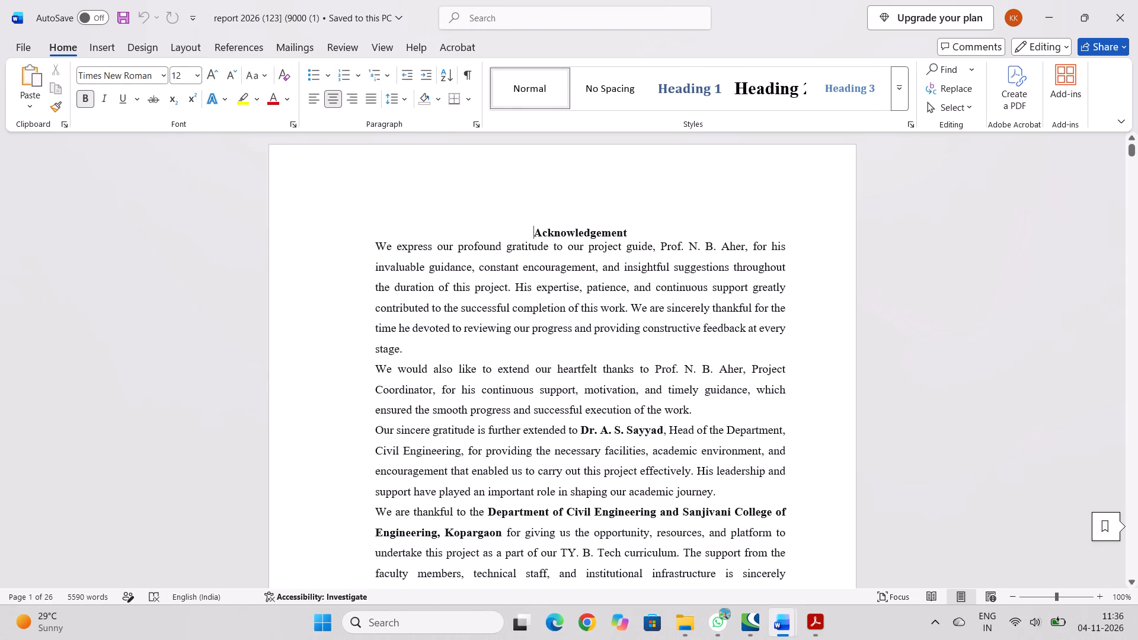
scroll(351, 289, "down", 8)
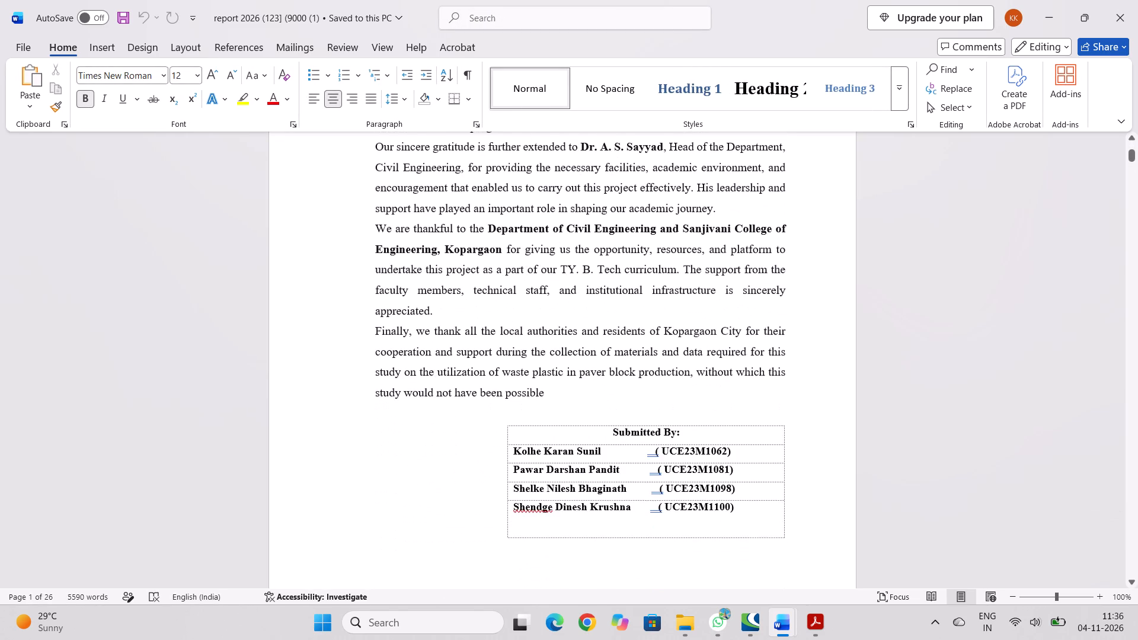
scroll(351, 287, "down", 8)
scroll(351, 287, "up", 1)
scroll(351, 287, "down", 3)
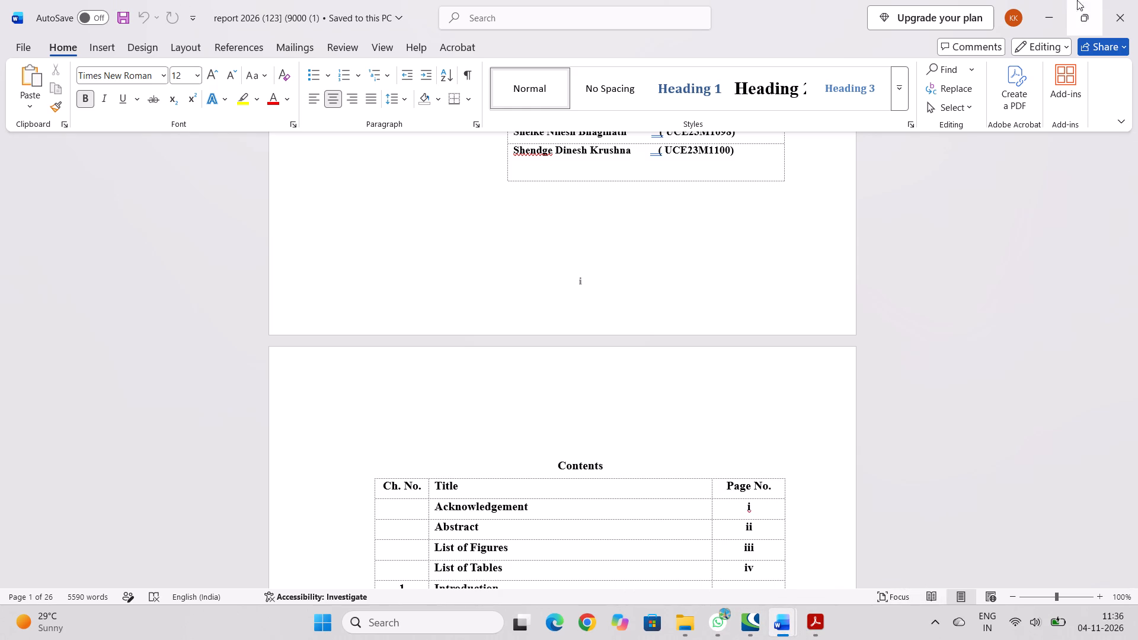
left_click(1047, 28)
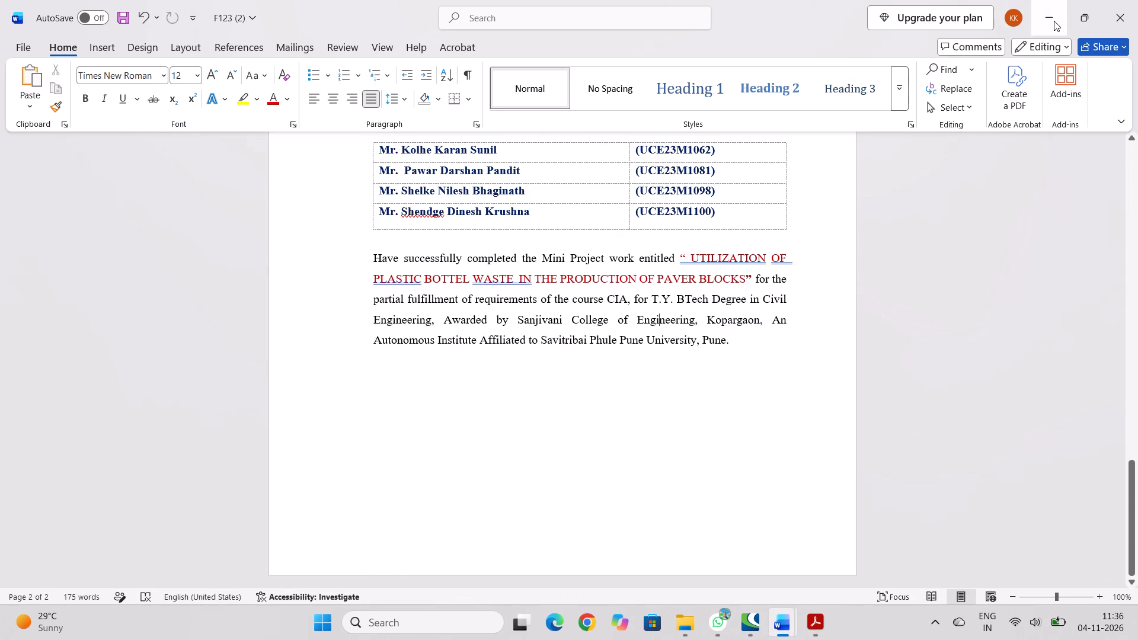
Open "Report main content PART 3(1,2,3 number,) (1)" from the Downloads folder and look through its introduction, literature review and methodology chapters.
left_click(1054, 21)
scroll(424, 344, "down", 2)
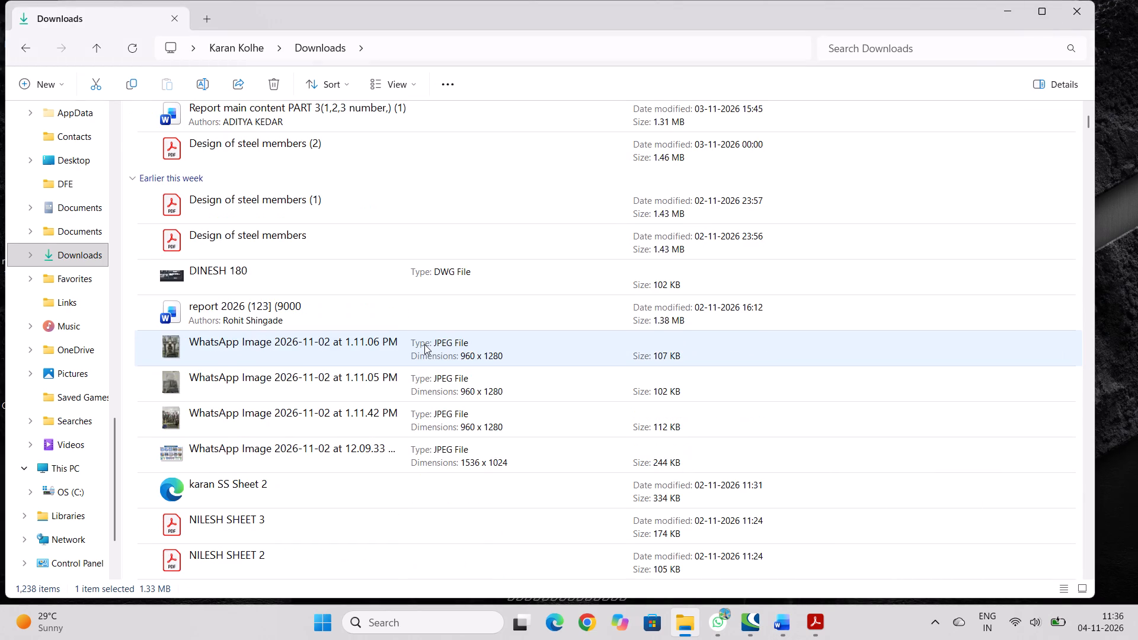
scroll(424, 344, "up", 2)
double_click(414, 299)
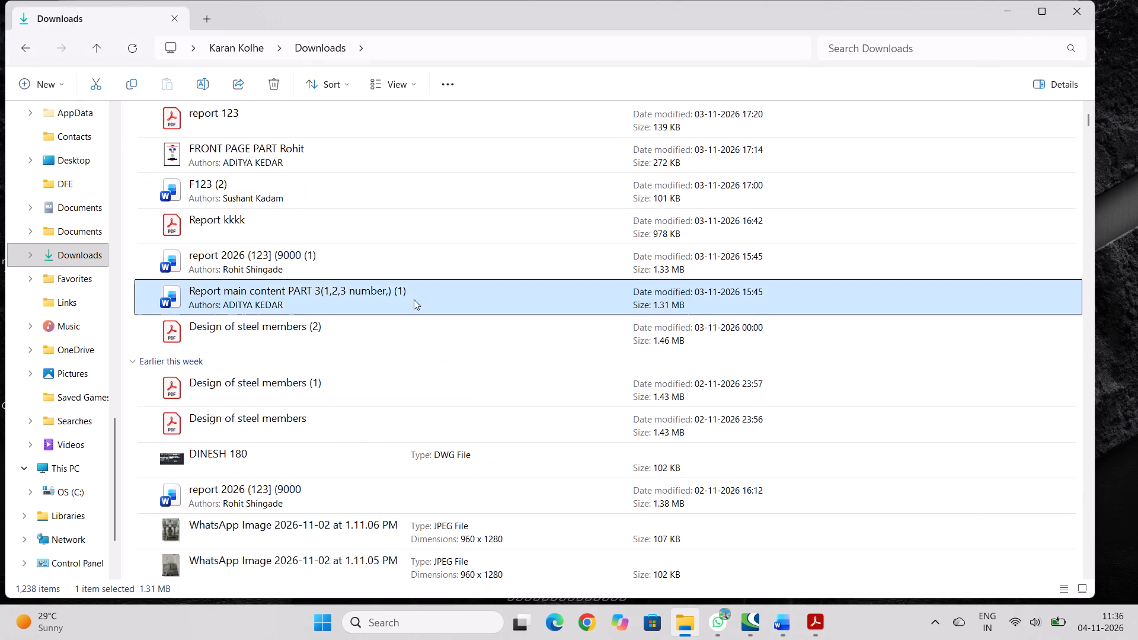
scroll(523, 374, "up", 5)
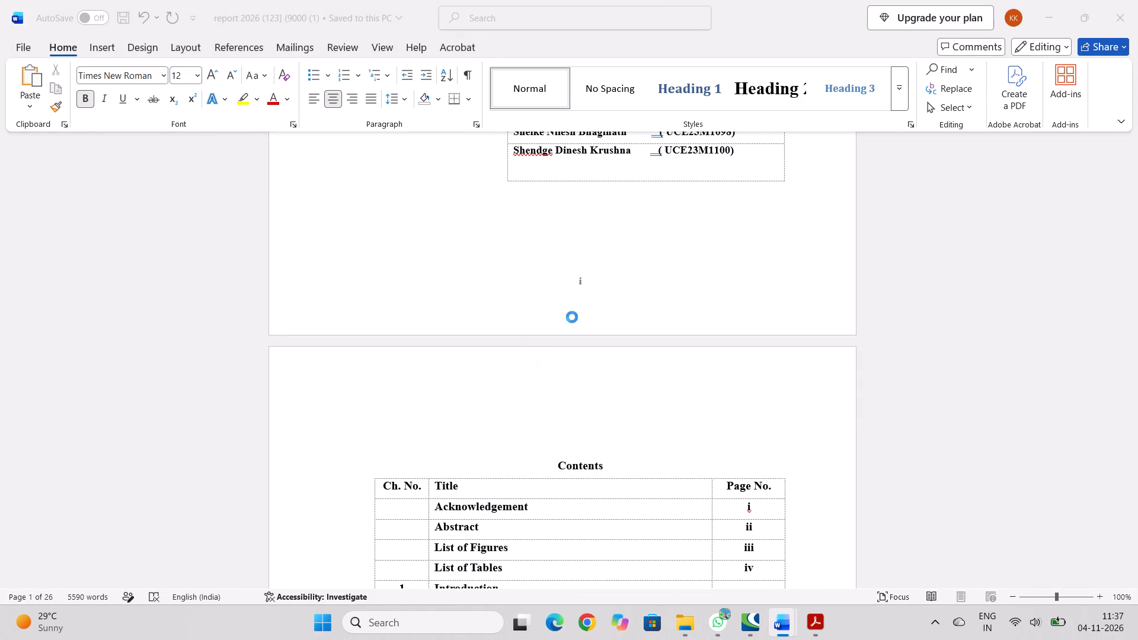
scroll(747, 171, "down", 3)
scroll(608, 327, "down", 3)
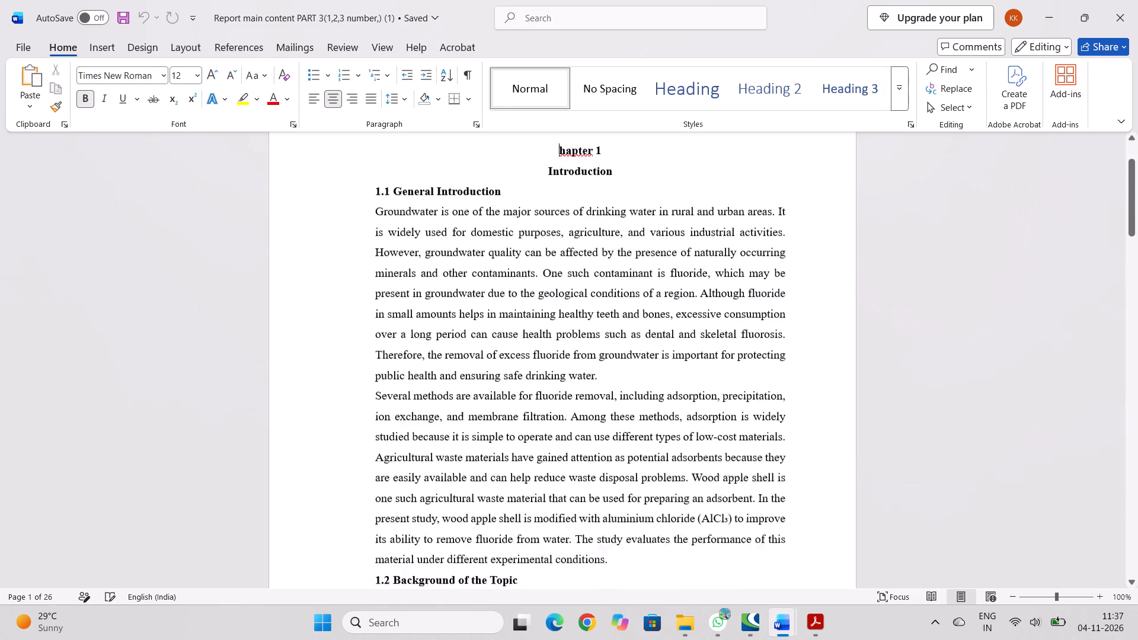
scroll(608, 327, "down", 20)
scroll(608, 327, "down", 12)
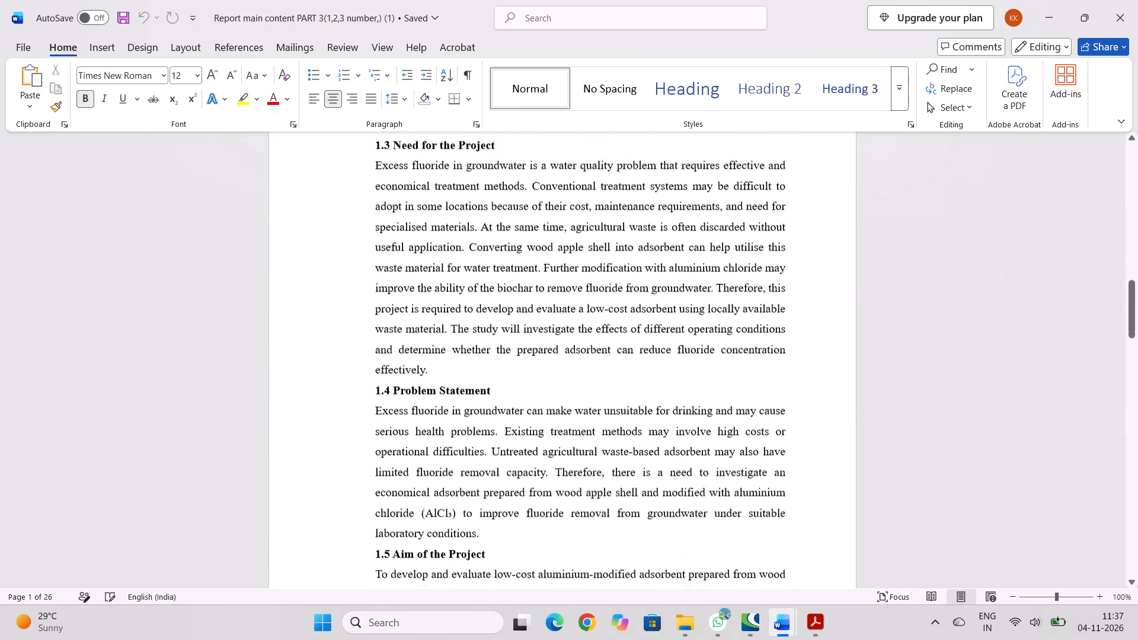
scroll(603, 318, "down", 20)
scroll(603, 318, "down", 12)
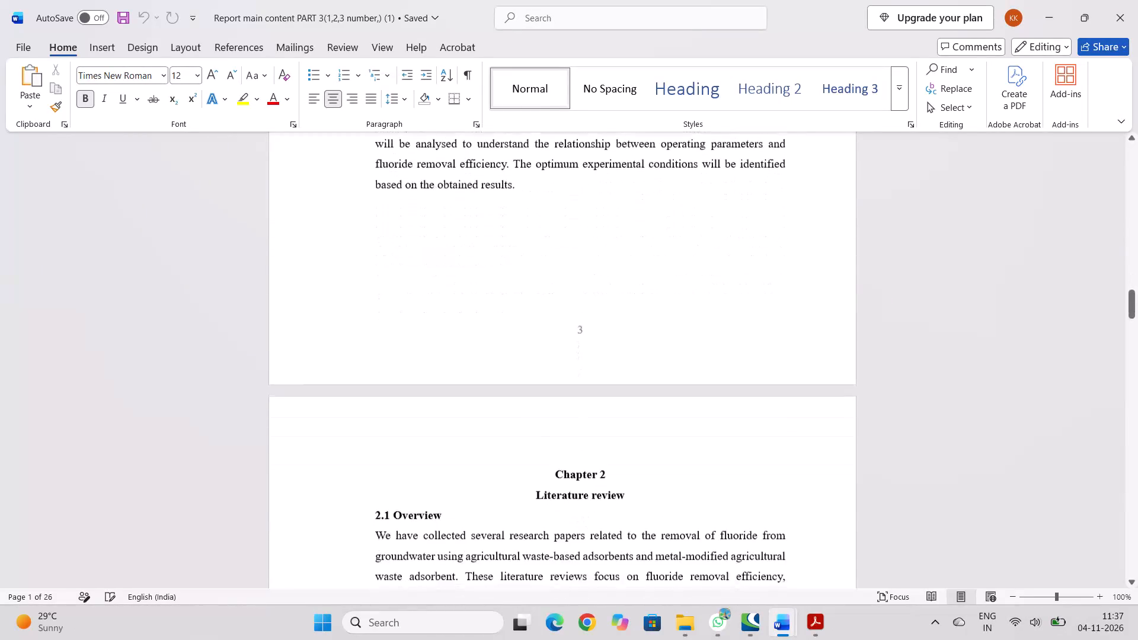
scroll(598, 306, "down", 2)
scroll(598, 306, "down", 20)
scroll(598, 306, "down", 6)
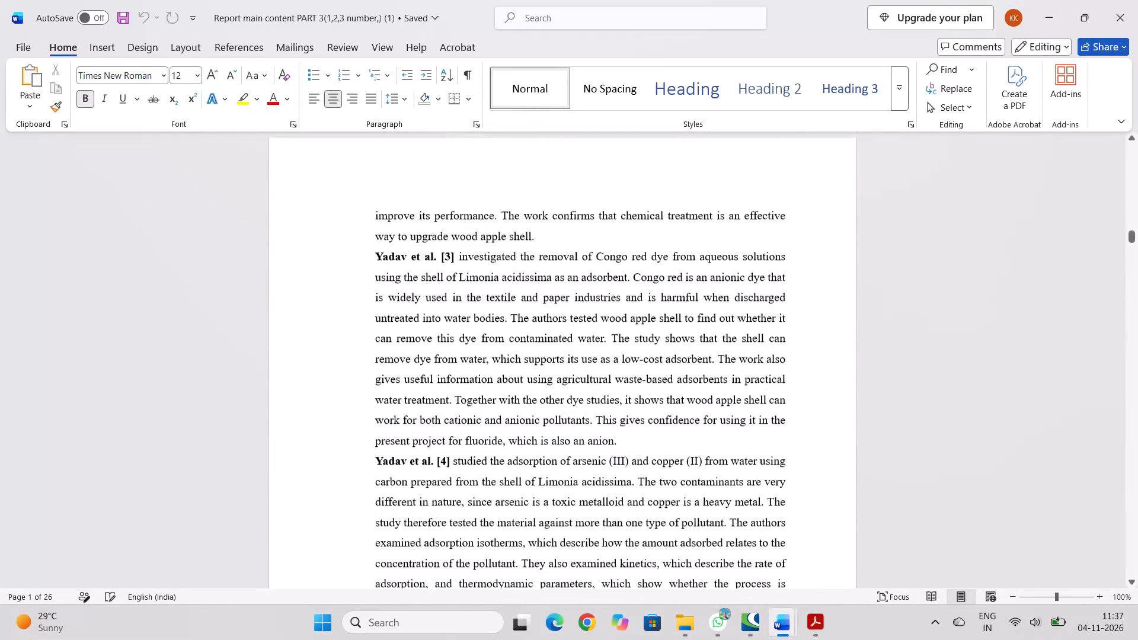
scroll(597, 289, "down", 10)
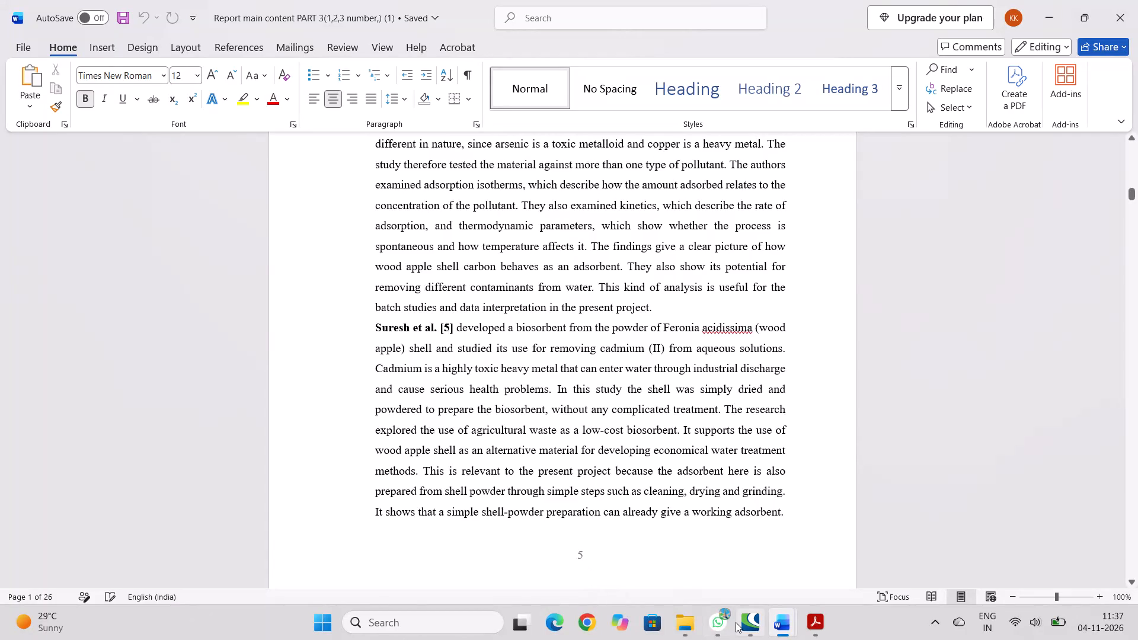
scroll(731, 604, "down", 16)
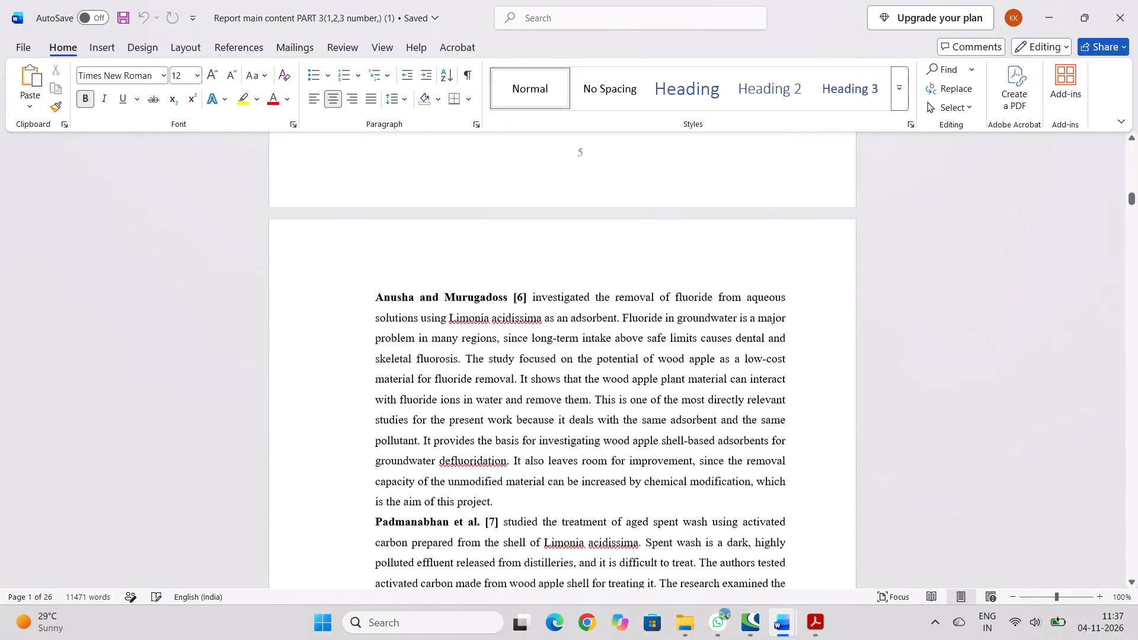
scroll(590, 433, "down", 20)
scroll(590, 433, "down", 7)
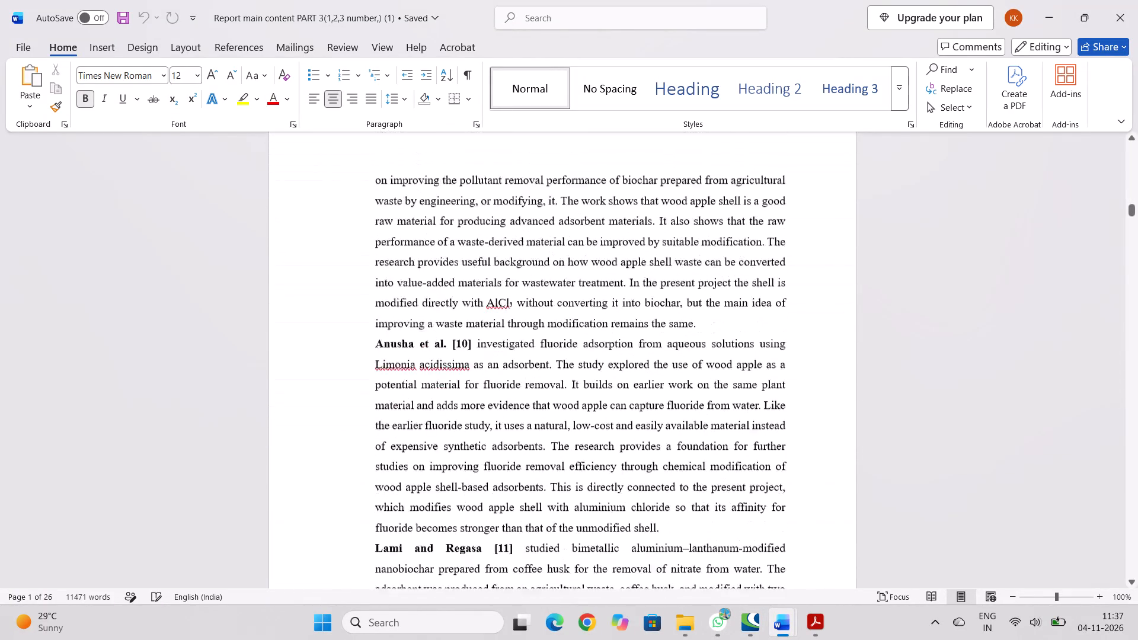
scroll(596, 432, "down", 20)
scroll(578, 404, "down", 8)
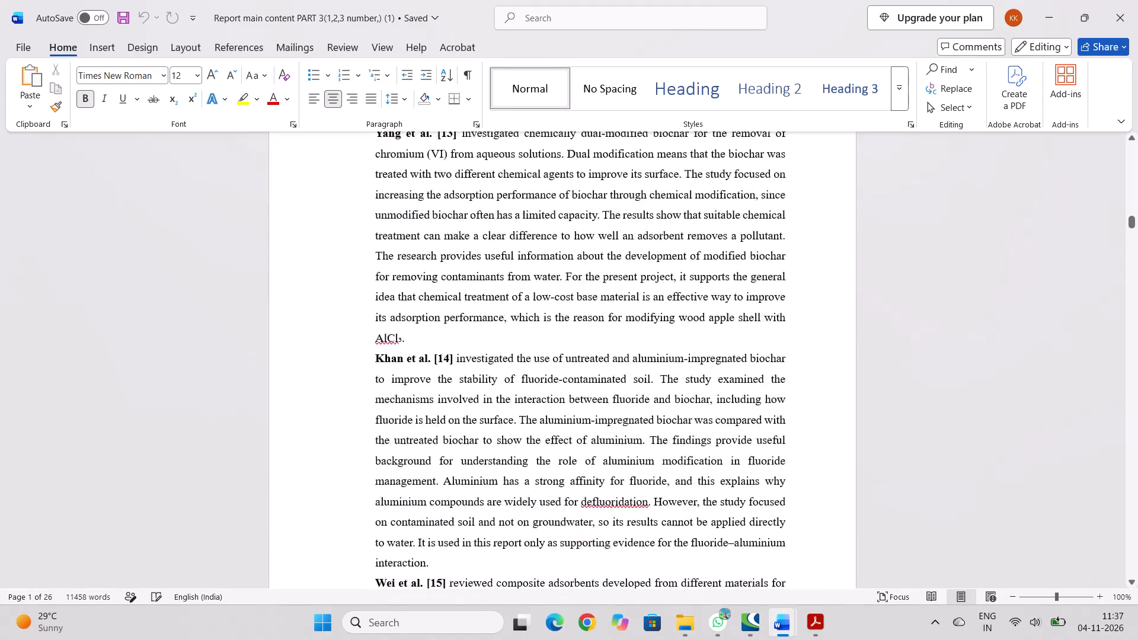
scroll(578, 404, "down", 20)
scroll(578, 404, "down", 11)
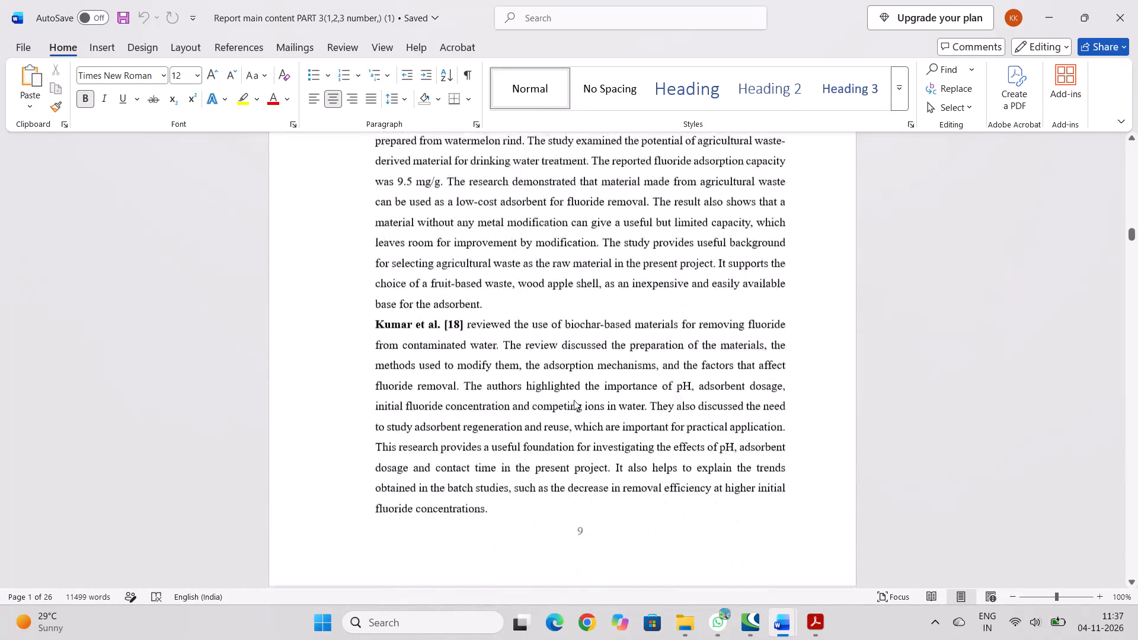
scroll(574, 400, "down", 20)
scroll(574, 400, "down", 11)
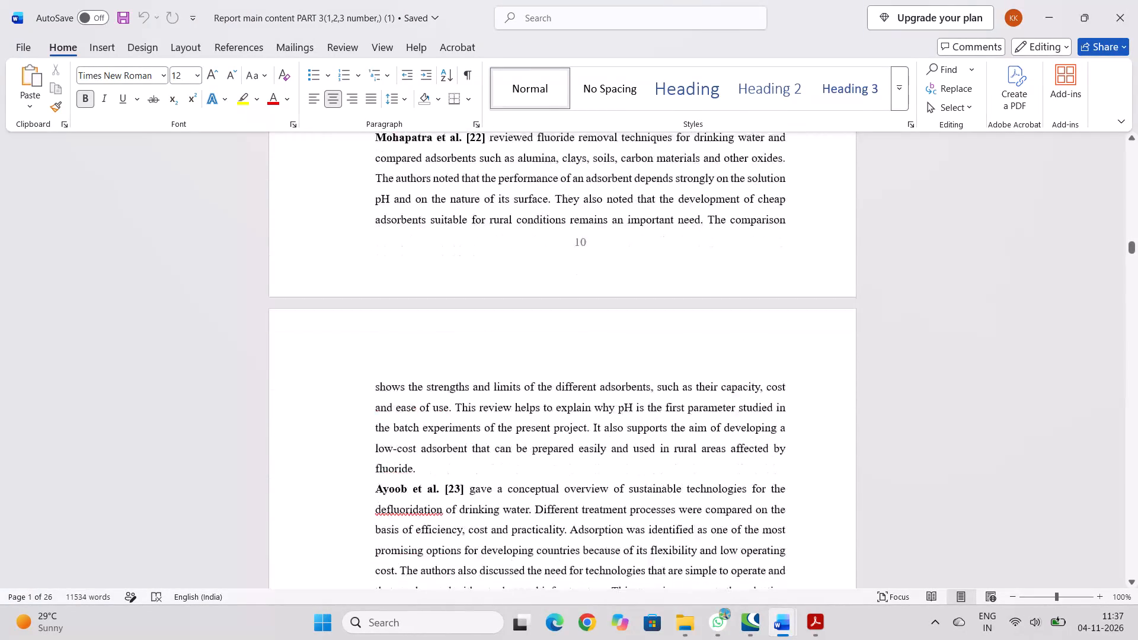
scroll(578, 397, "down", 12)
scroll(581, 392, "down", 9)
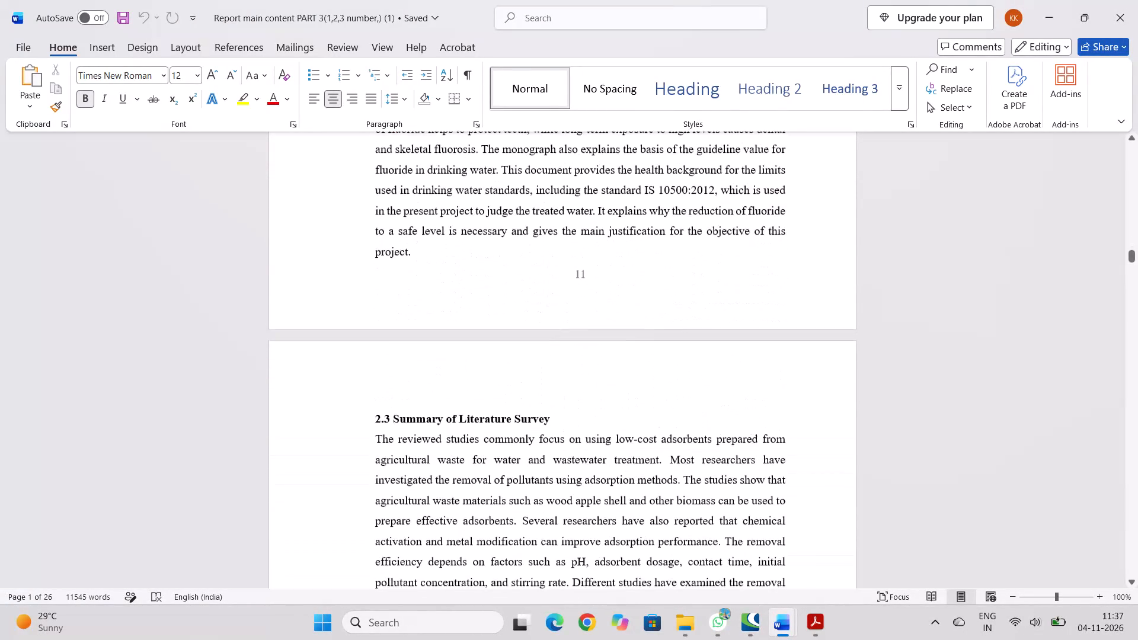
scroll(581, 392, "down", 14)
scroll(581, 389, "down", 8)
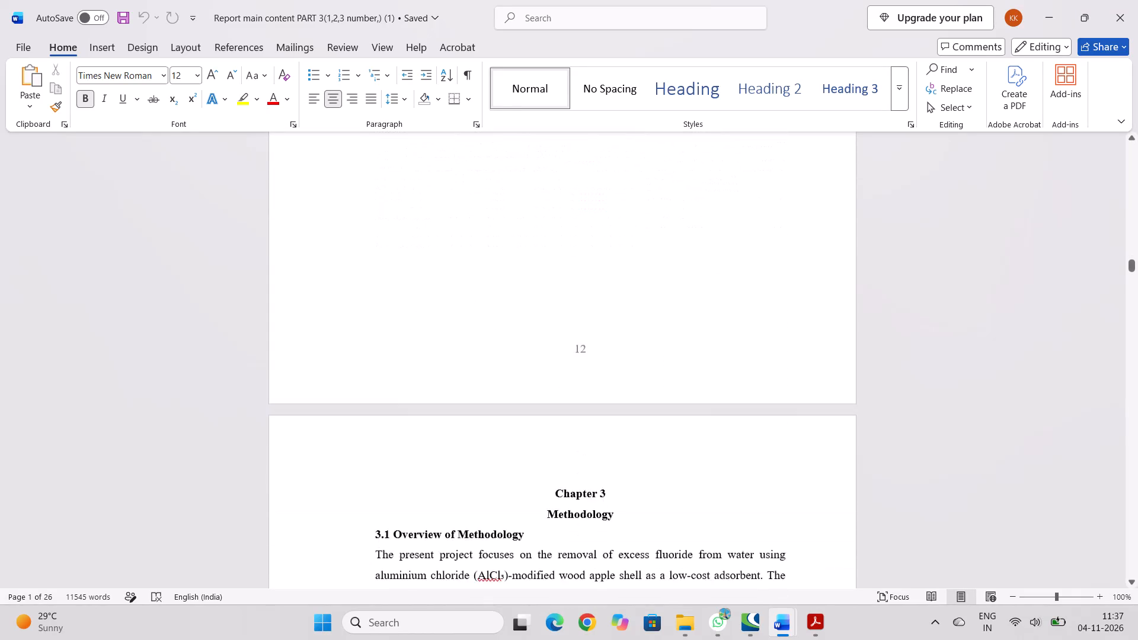
scroll(581, 389, "down", 10)
scroll(581, 389, "down", 12)
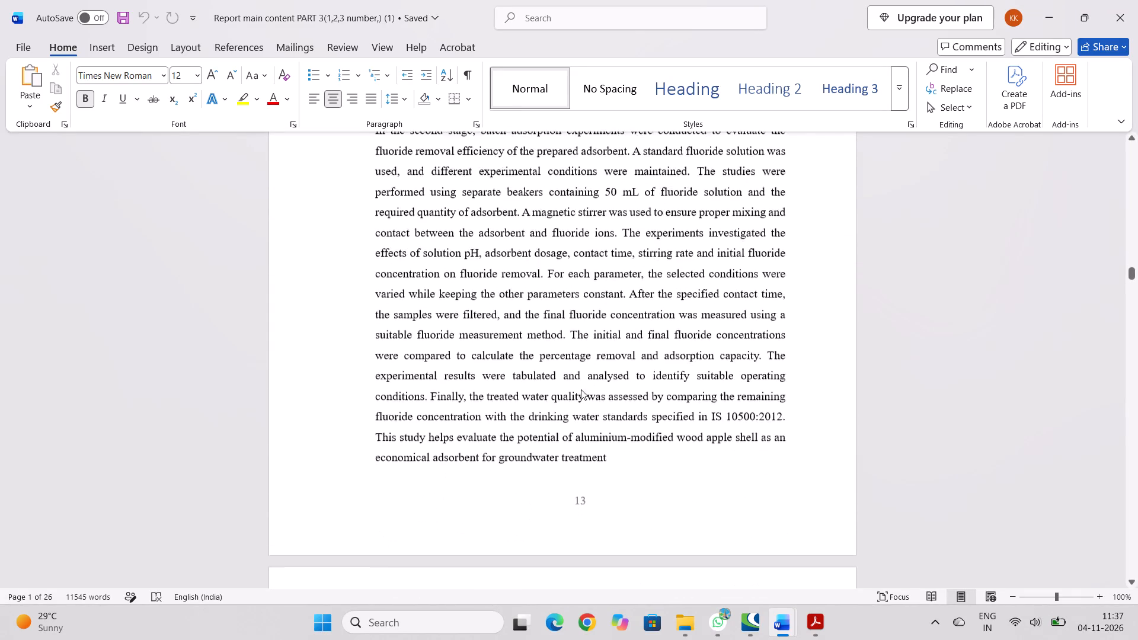
scroll(581, 389, "down", 11)
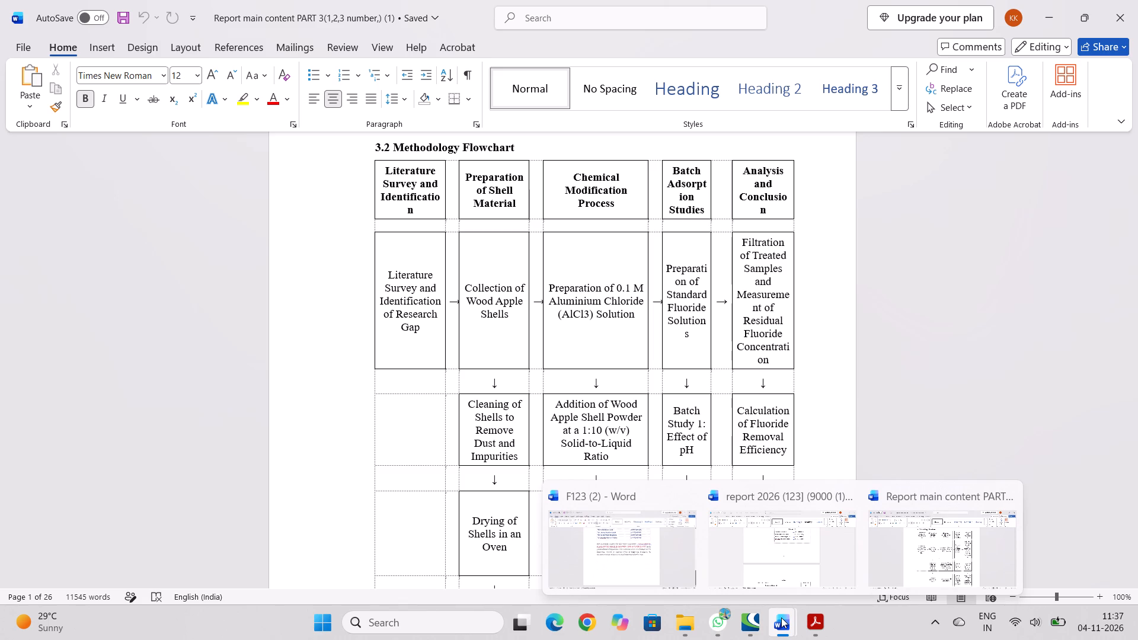
left_click(1051, 14)
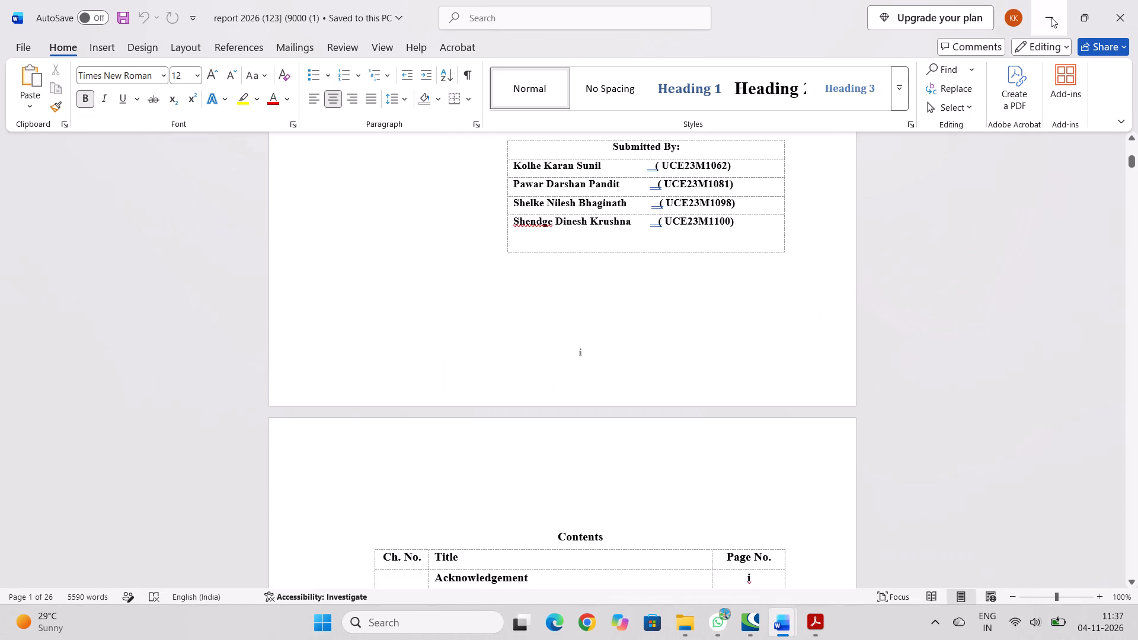
left_click(1051, 17)
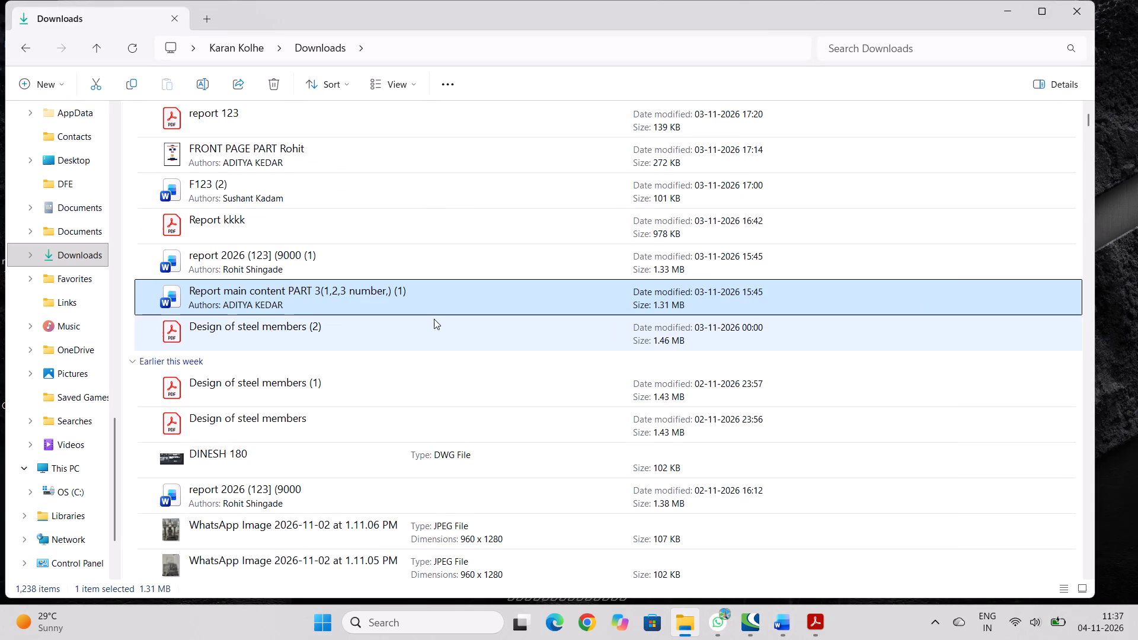
Return to F123 (2) through the Downloads folder and check the lower part of the certificate page.
scroll(431, 321, "down", 2)
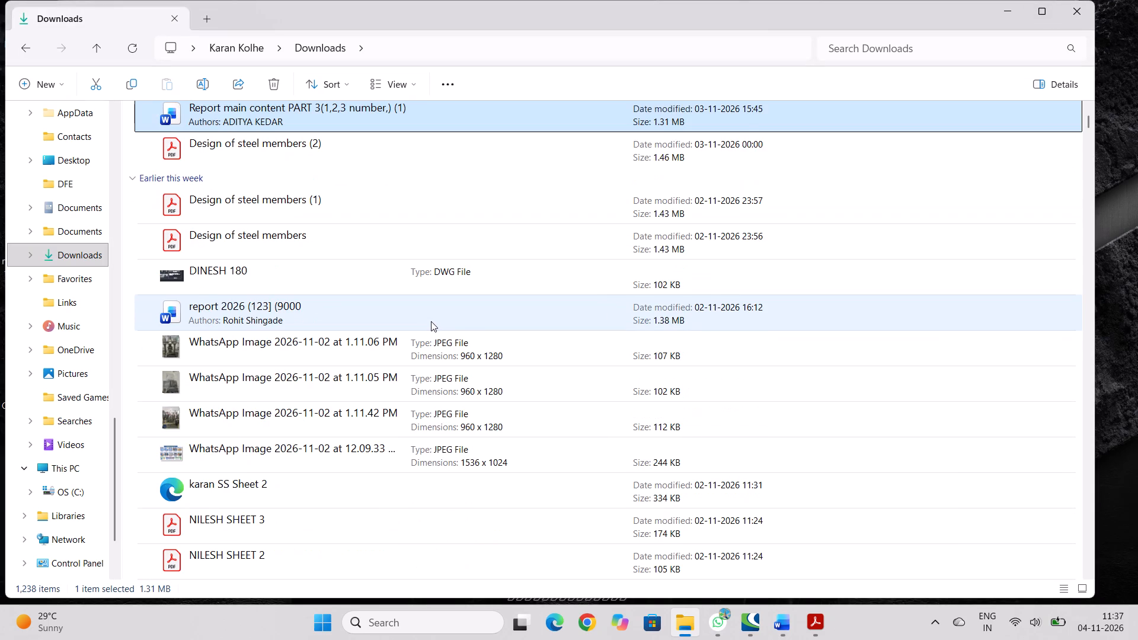
scroll(431, 321, "up", 4)
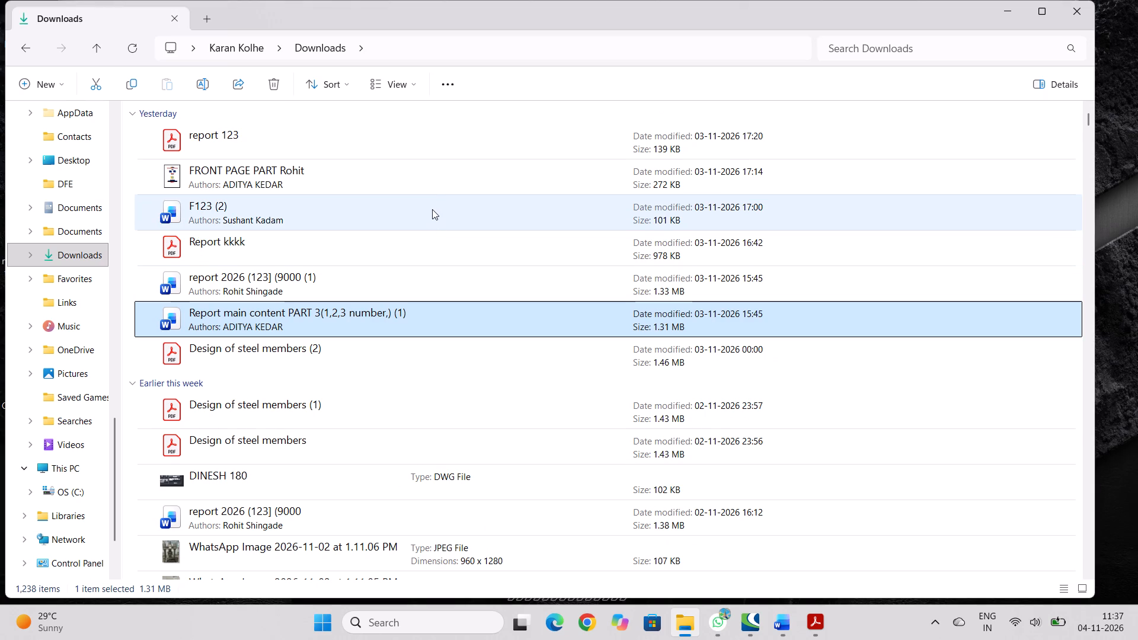
double_click(432, 209)
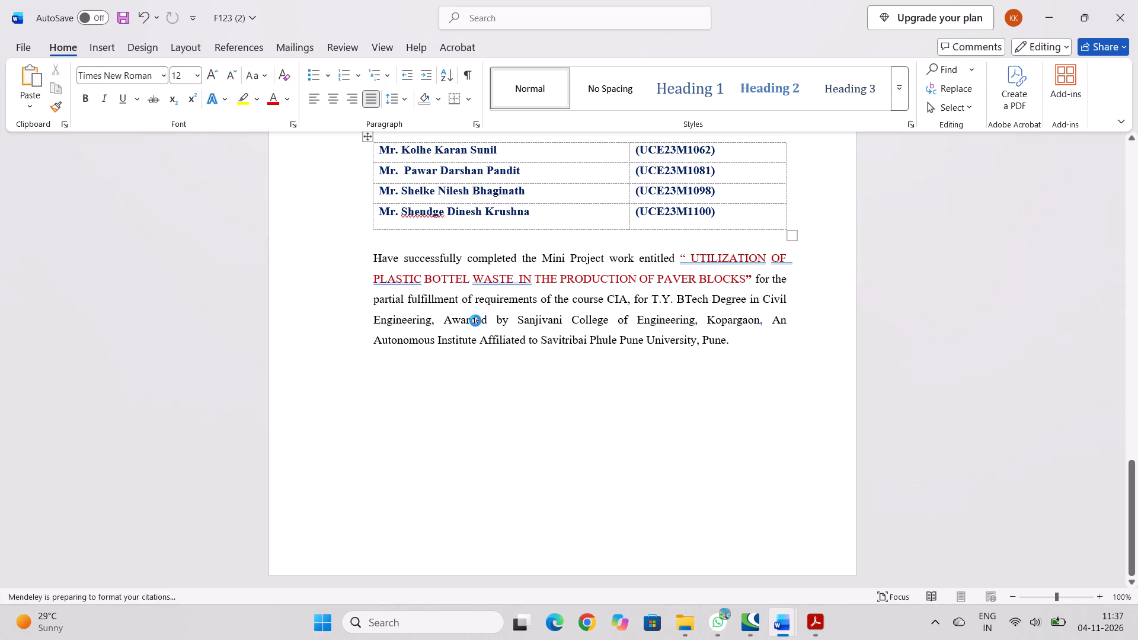
scroll(477, 328, "up", 3)
scroll(477, 328, "down", 3)
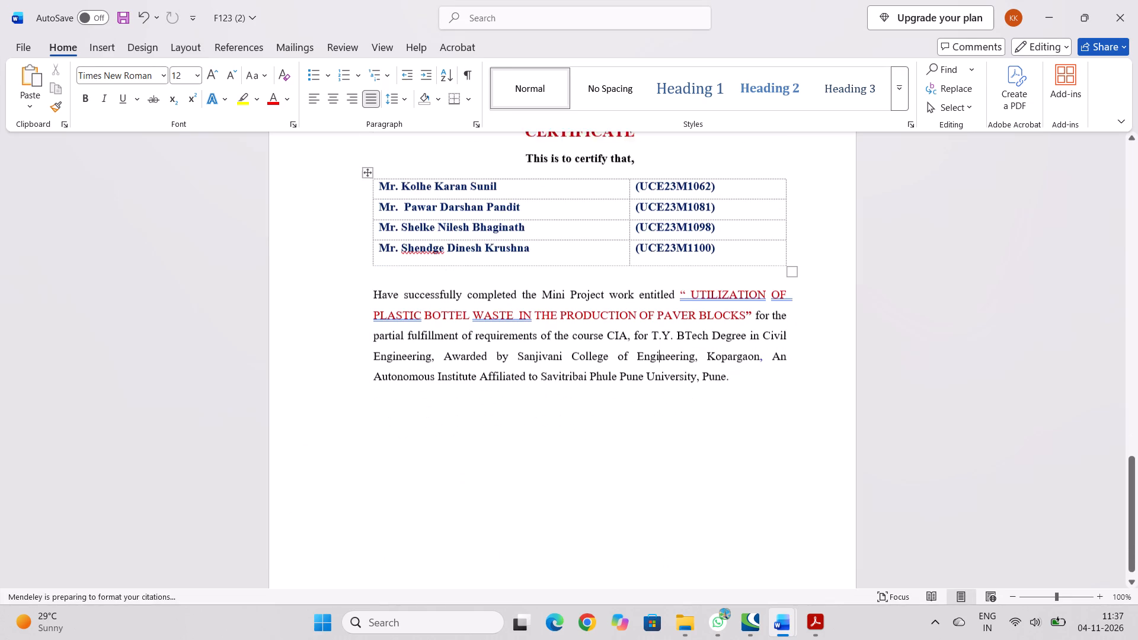
scroll(477, 328, "down", 4)
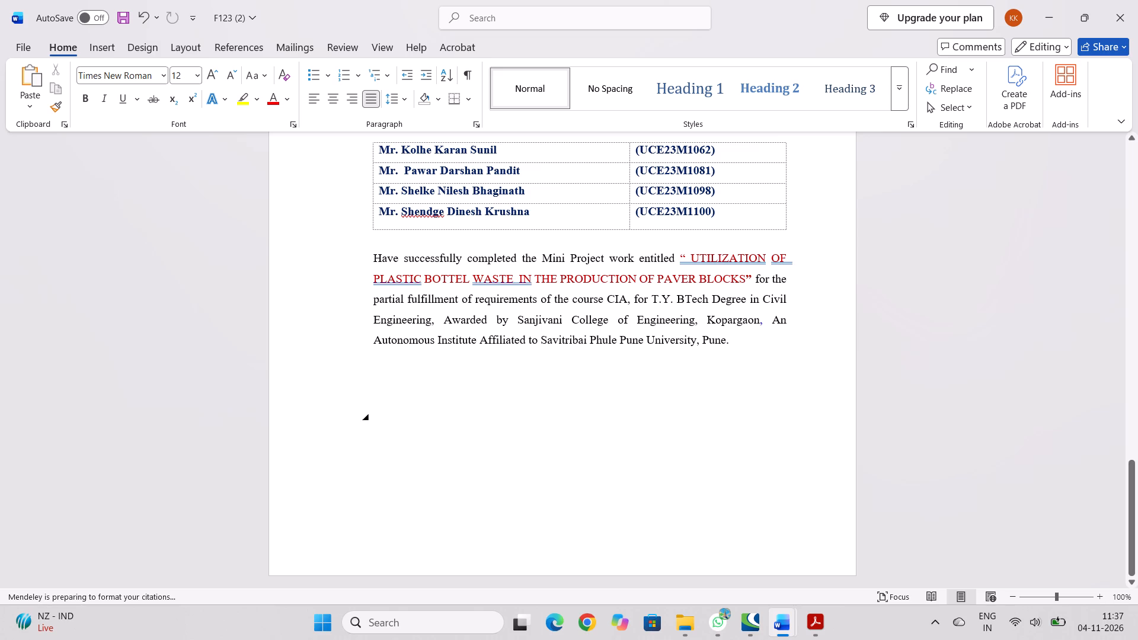
Clear the leading spaces on the signature line below the certificate paragraph and enter the internal guide's name with the title "Prof.".
double_click(382, 414)
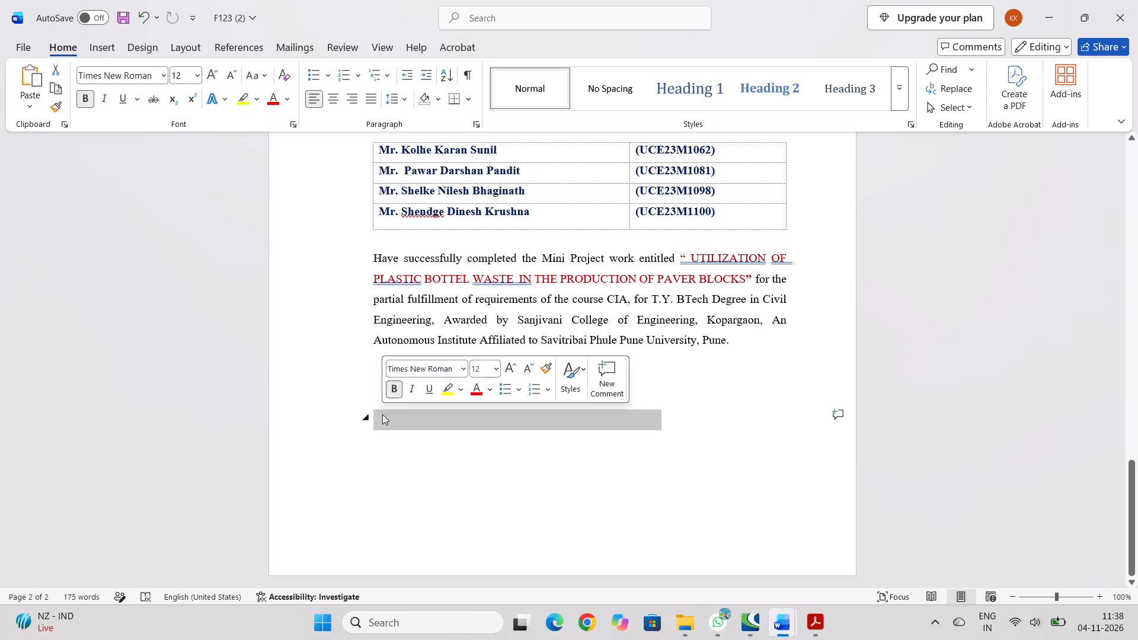
left_click(395, 420)
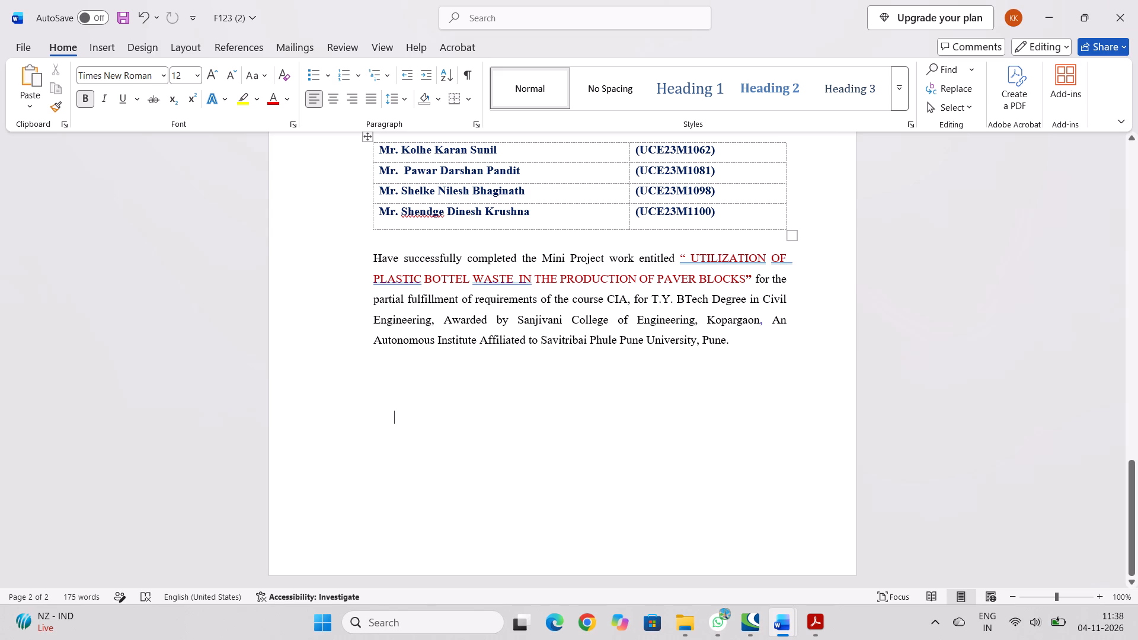
key("BackSpace")
key("BackSpace")
key("BackSpace")
key("BackSpace")
key("BackSpace")
key("BackSpace")
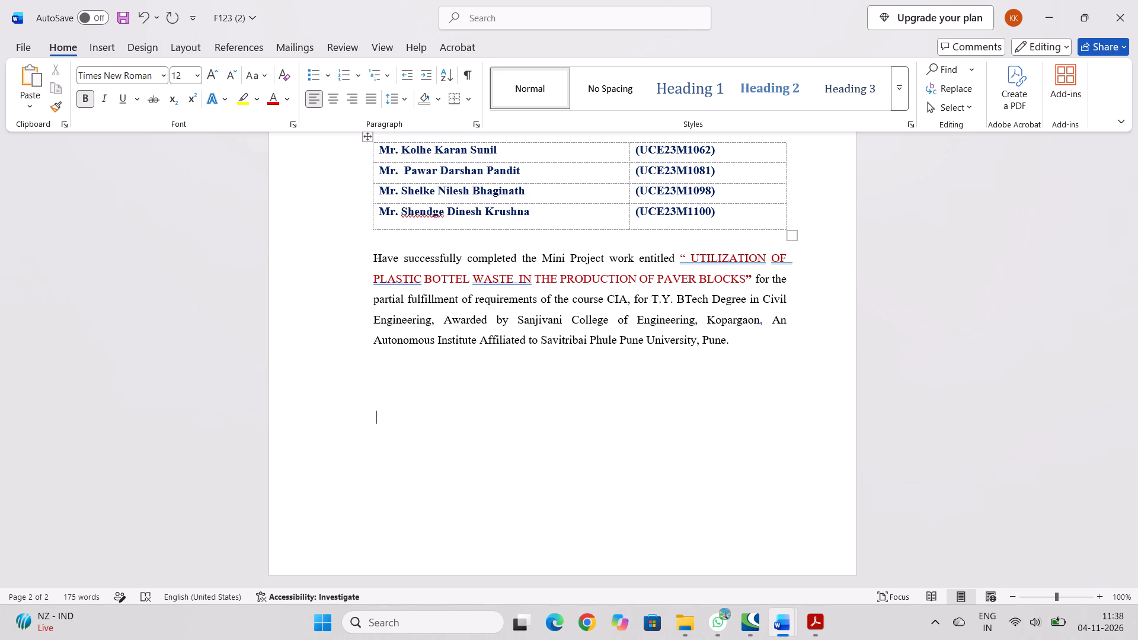
key("p")
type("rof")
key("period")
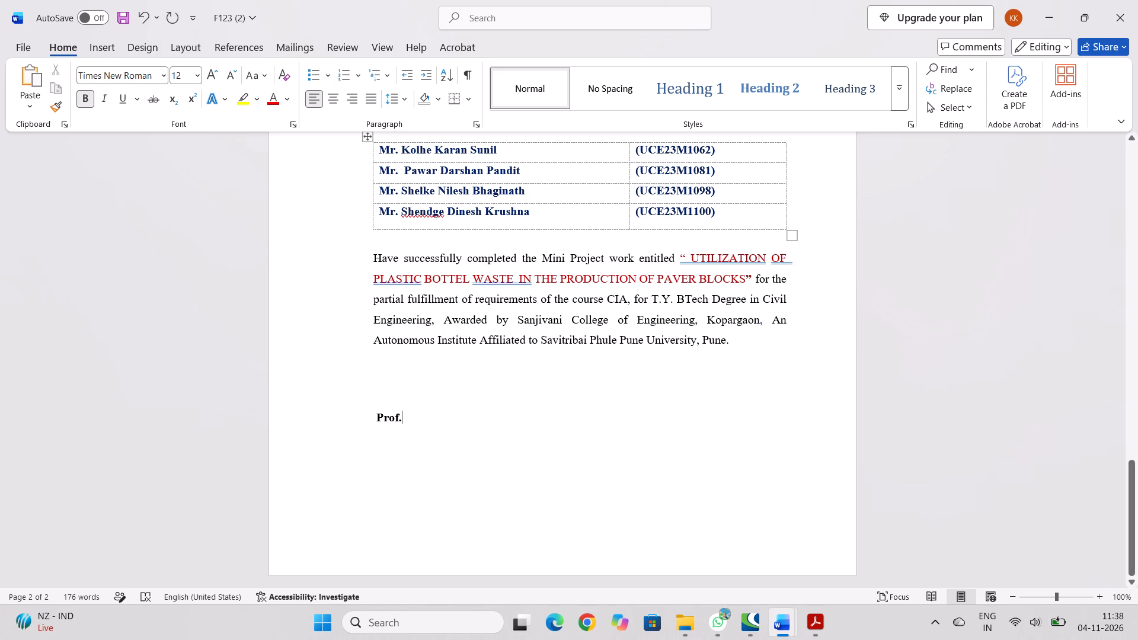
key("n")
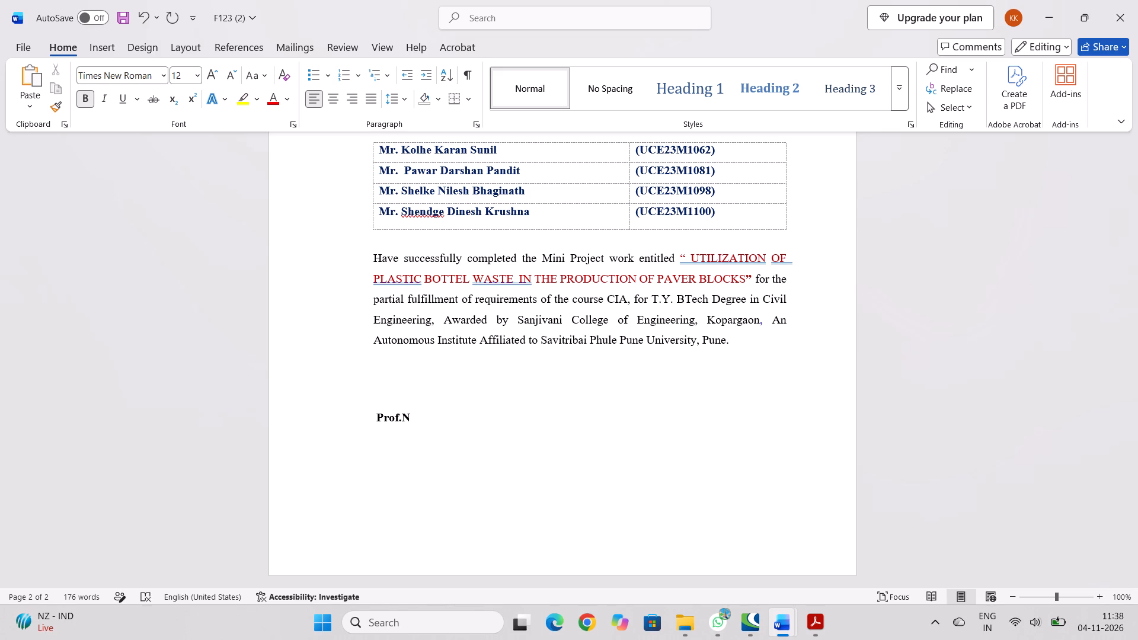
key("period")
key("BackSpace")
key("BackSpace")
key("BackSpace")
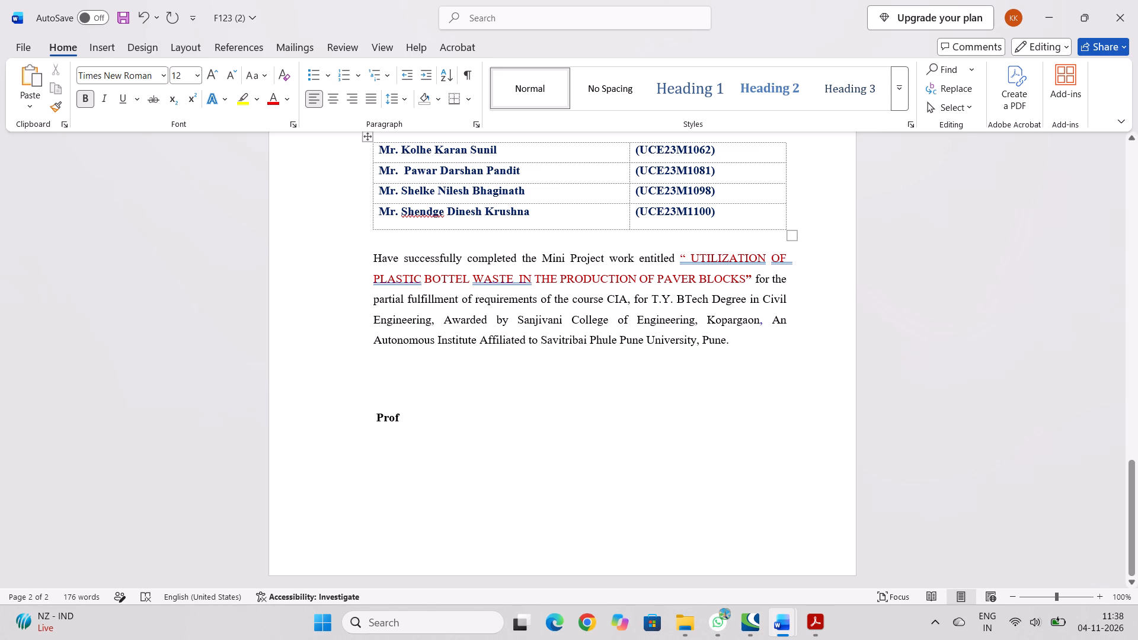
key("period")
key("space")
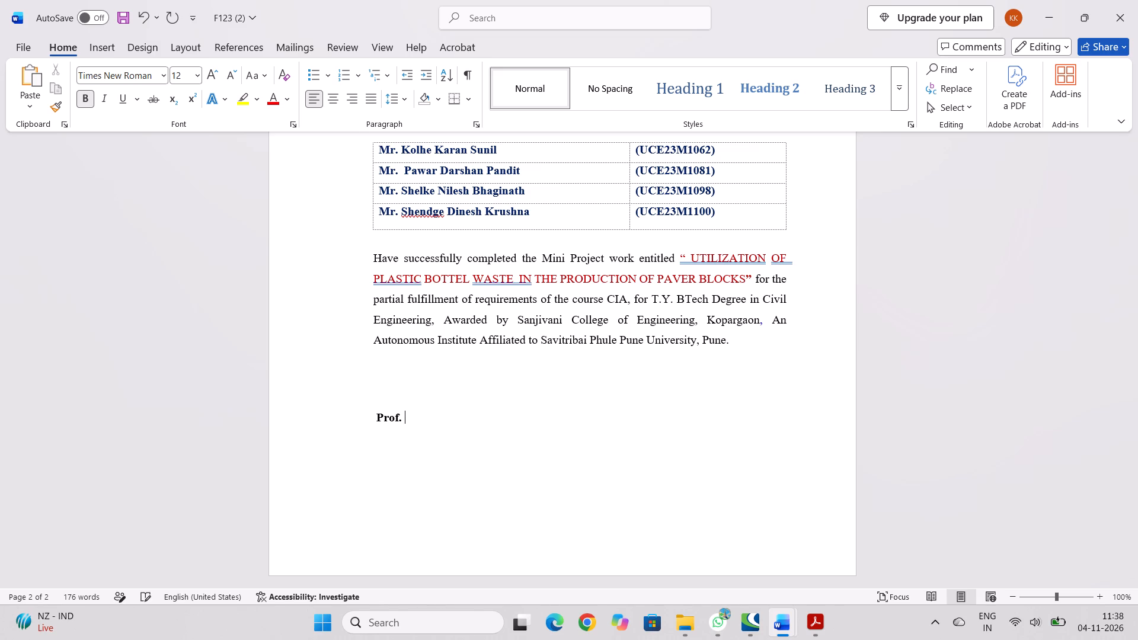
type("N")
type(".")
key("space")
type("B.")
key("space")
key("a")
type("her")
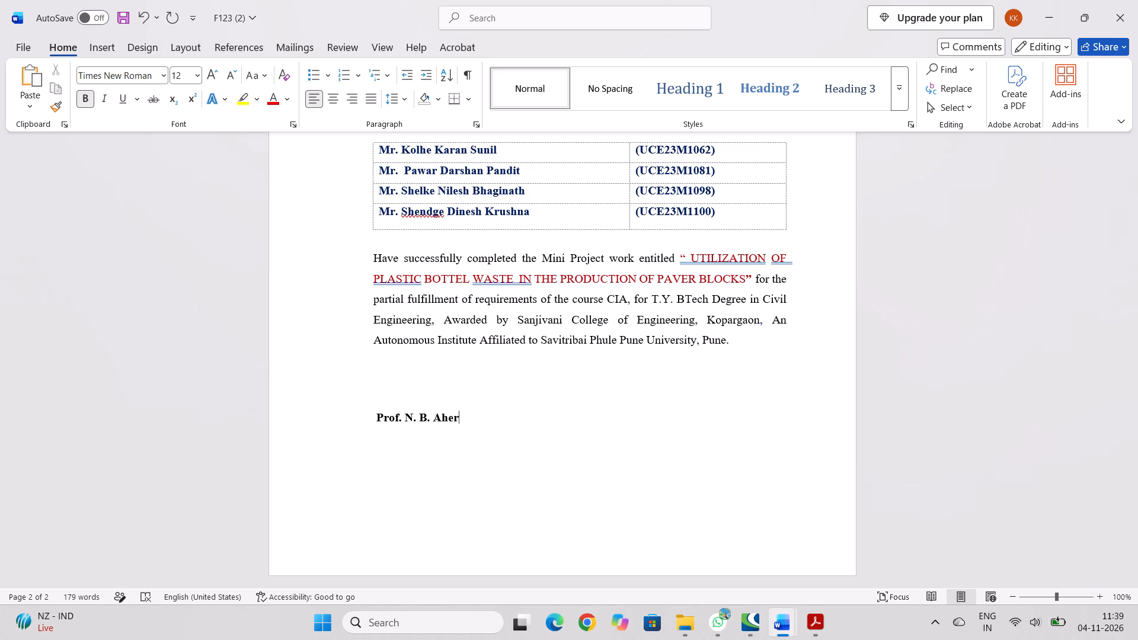
Add the designation "(Internal Guide)" on a new line beneath the professor's name.
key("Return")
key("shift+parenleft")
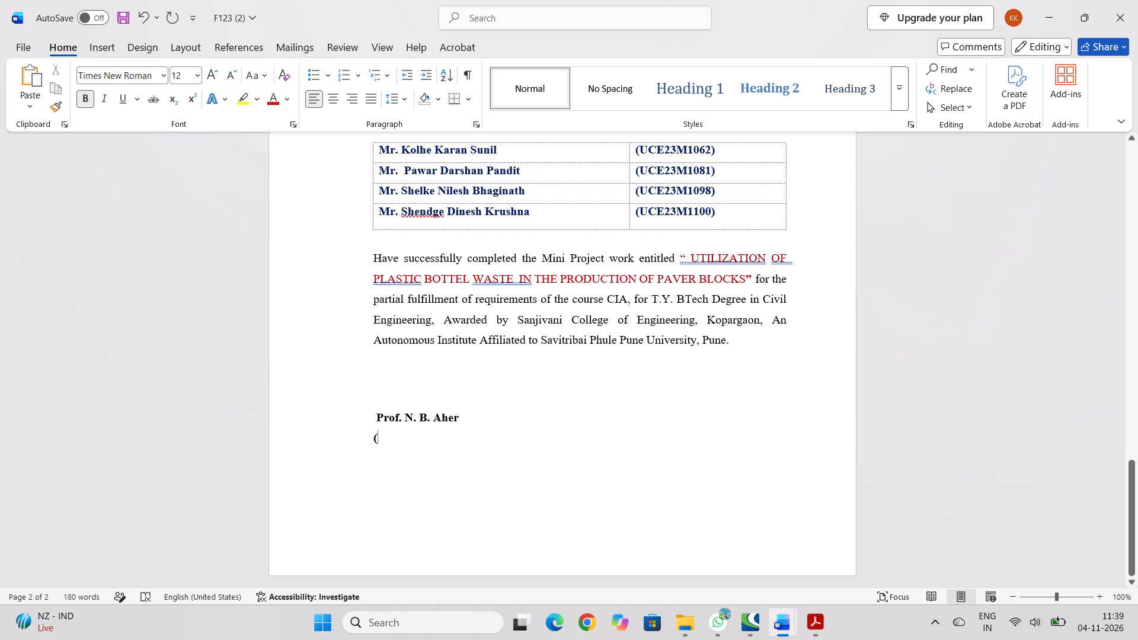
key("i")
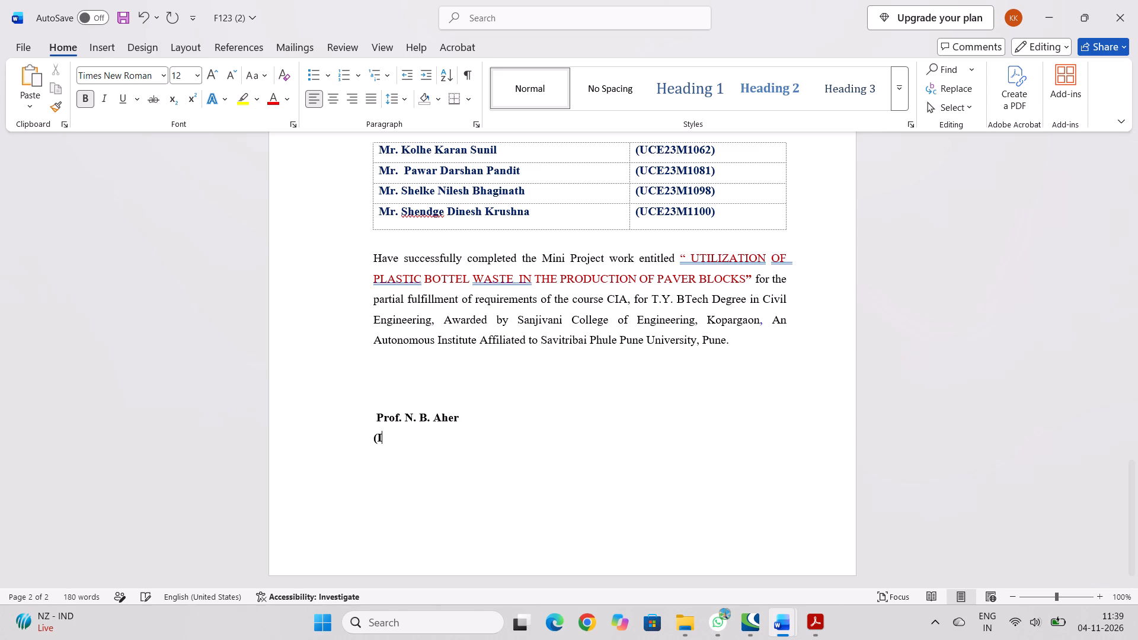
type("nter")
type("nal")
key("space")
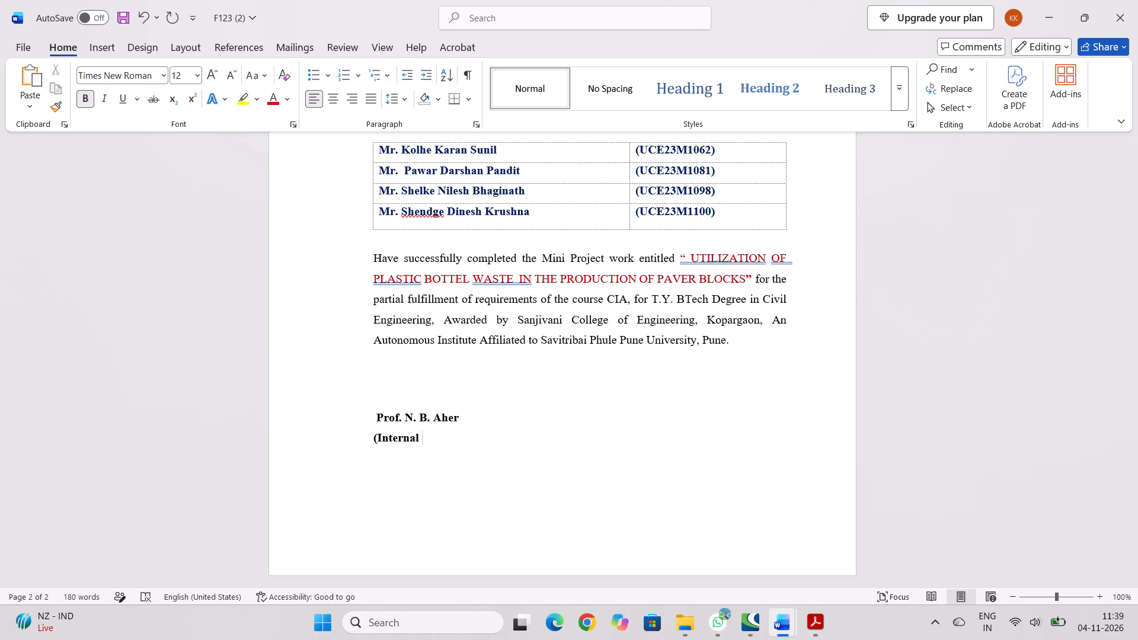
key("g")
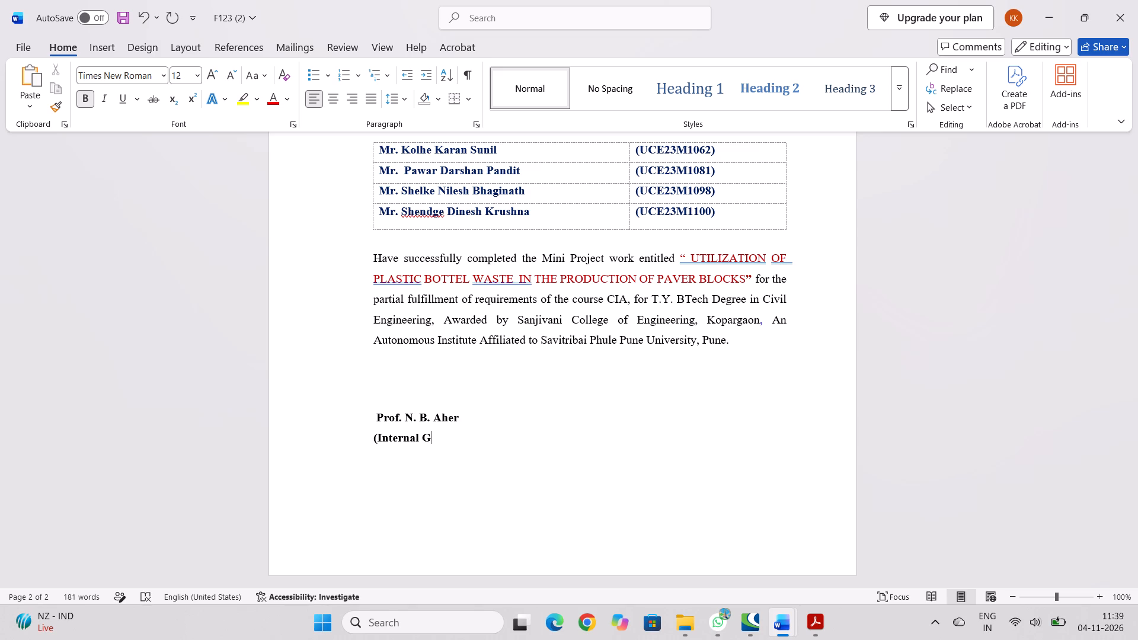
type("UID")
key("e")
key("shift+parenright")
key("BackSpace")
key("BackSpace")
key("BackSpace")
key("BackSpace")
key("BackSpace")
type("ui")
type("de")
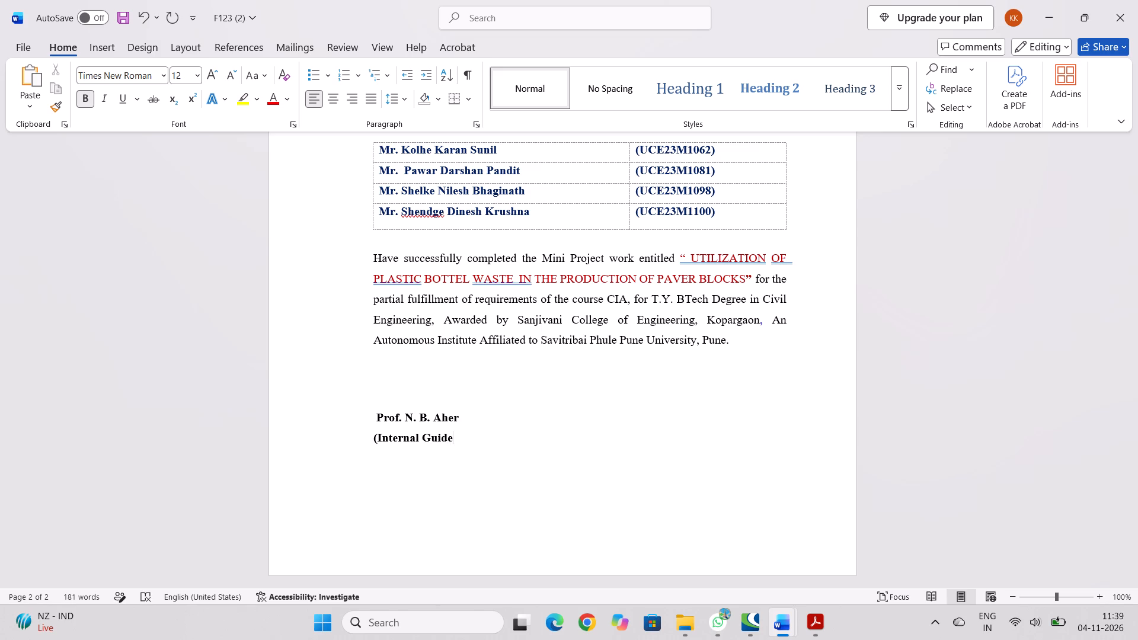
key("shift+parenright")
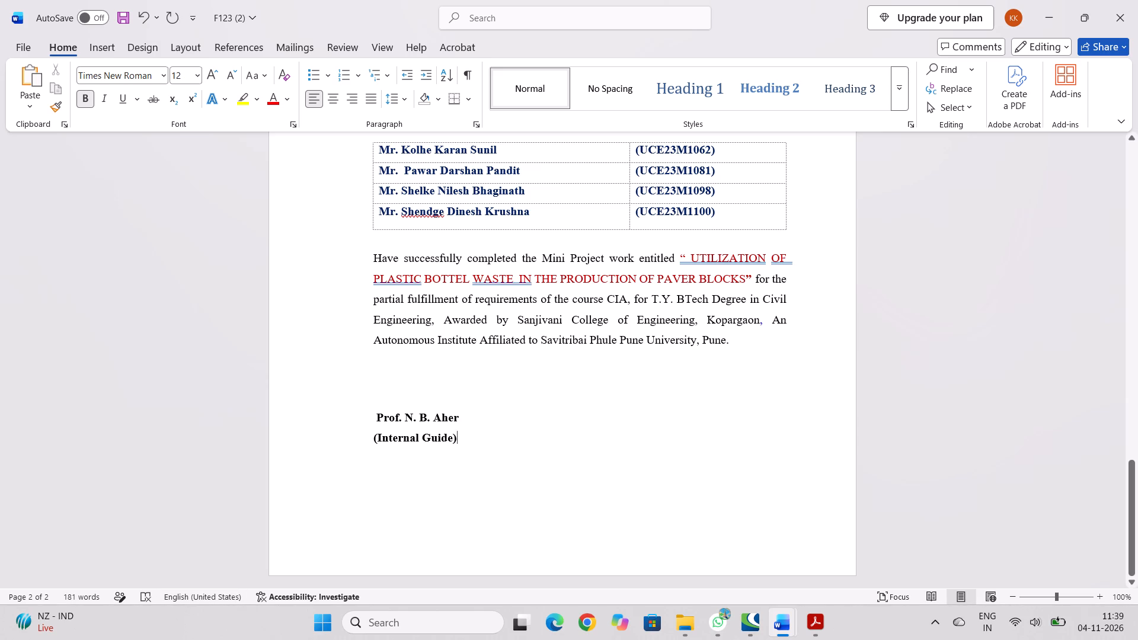
Insert a space before the full stop of the second initial in the professor's name.
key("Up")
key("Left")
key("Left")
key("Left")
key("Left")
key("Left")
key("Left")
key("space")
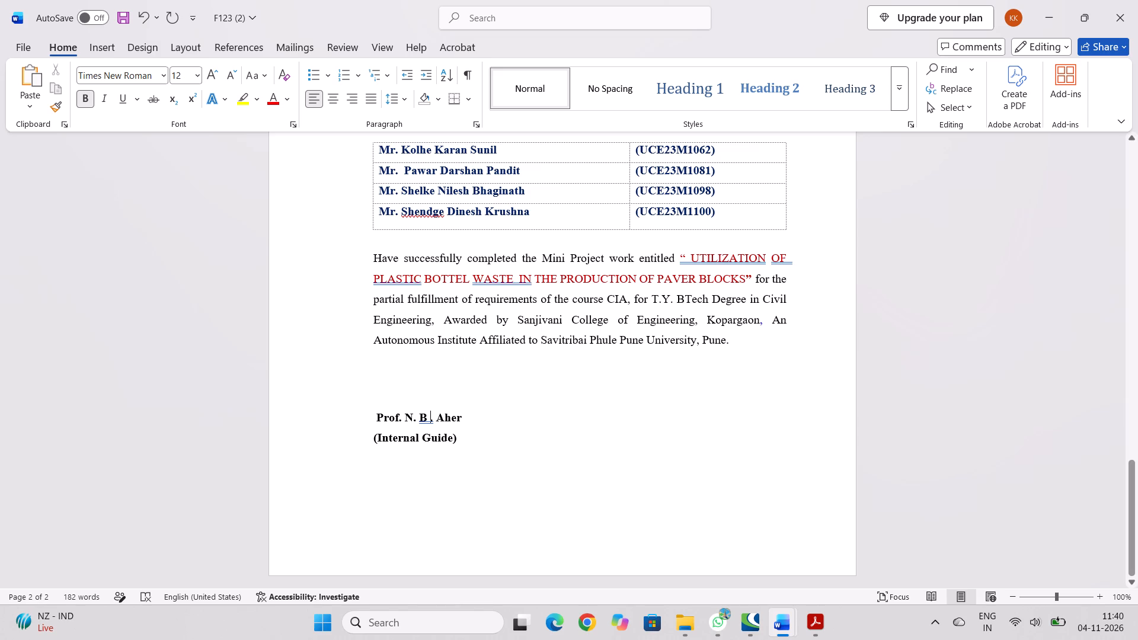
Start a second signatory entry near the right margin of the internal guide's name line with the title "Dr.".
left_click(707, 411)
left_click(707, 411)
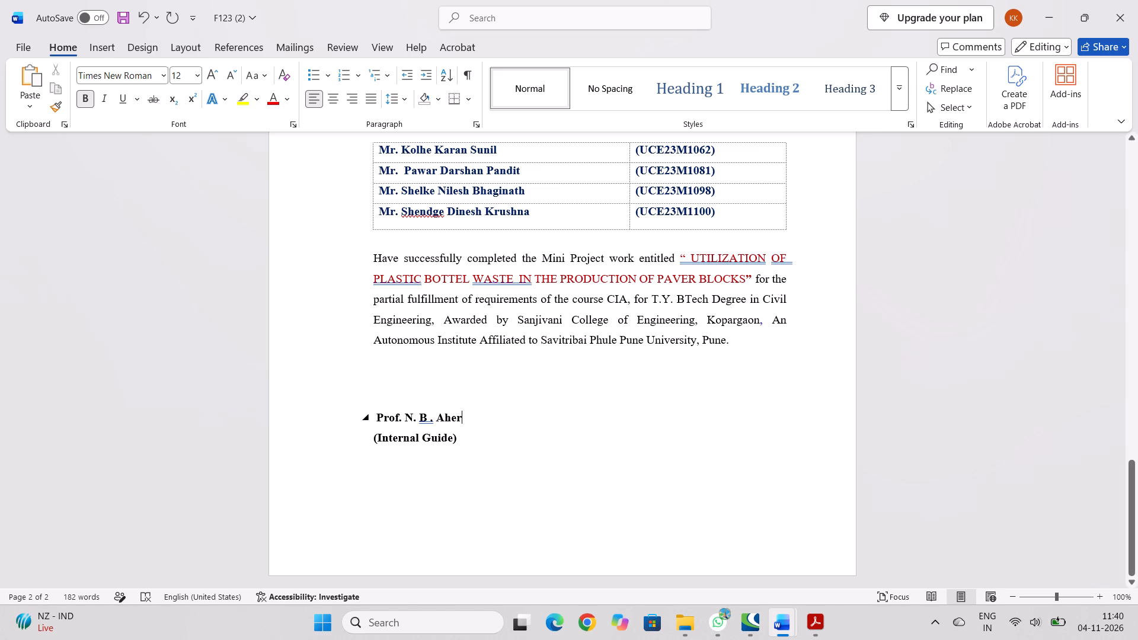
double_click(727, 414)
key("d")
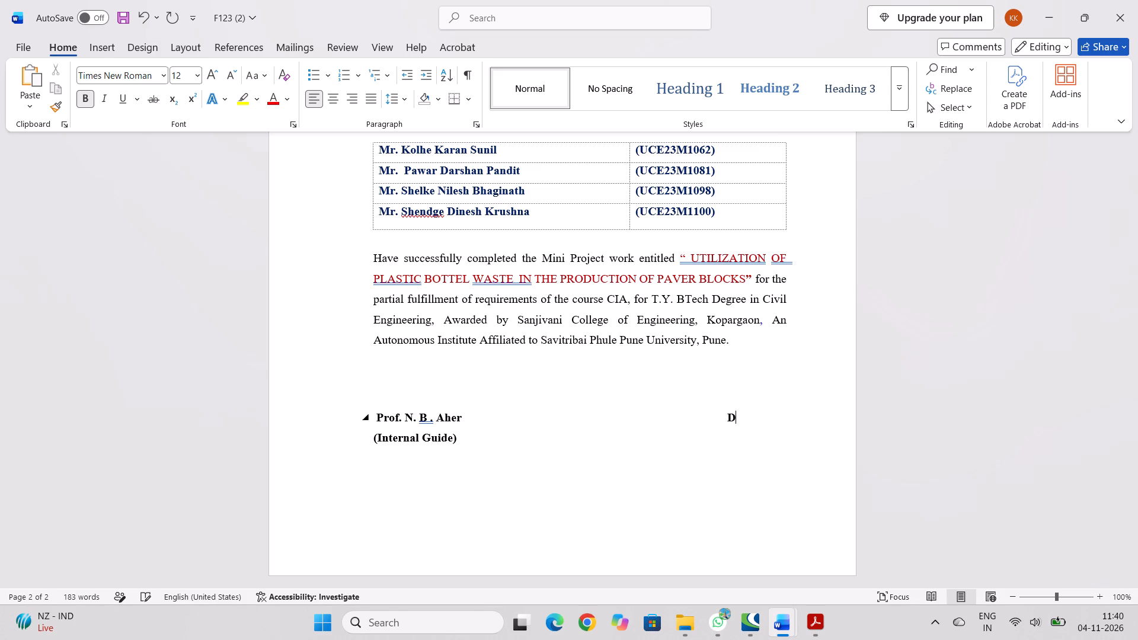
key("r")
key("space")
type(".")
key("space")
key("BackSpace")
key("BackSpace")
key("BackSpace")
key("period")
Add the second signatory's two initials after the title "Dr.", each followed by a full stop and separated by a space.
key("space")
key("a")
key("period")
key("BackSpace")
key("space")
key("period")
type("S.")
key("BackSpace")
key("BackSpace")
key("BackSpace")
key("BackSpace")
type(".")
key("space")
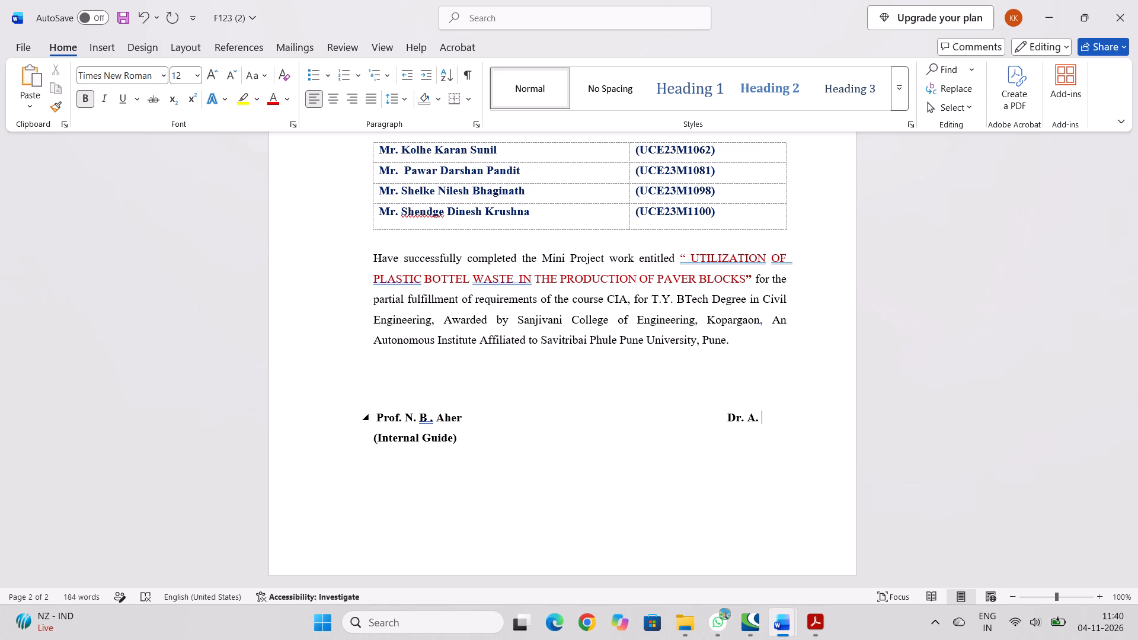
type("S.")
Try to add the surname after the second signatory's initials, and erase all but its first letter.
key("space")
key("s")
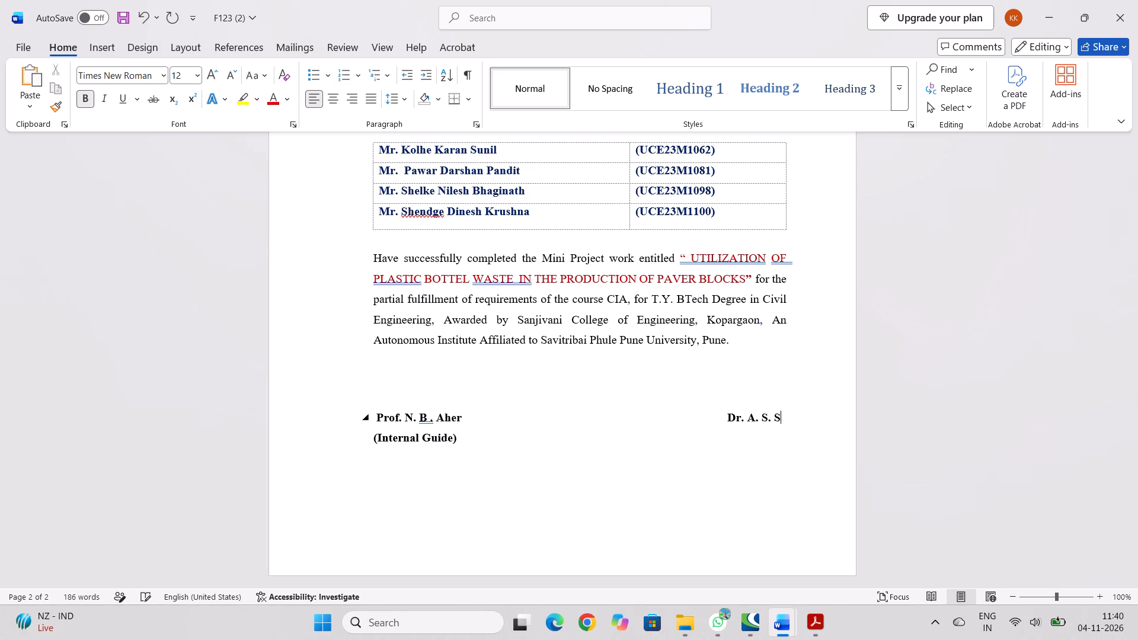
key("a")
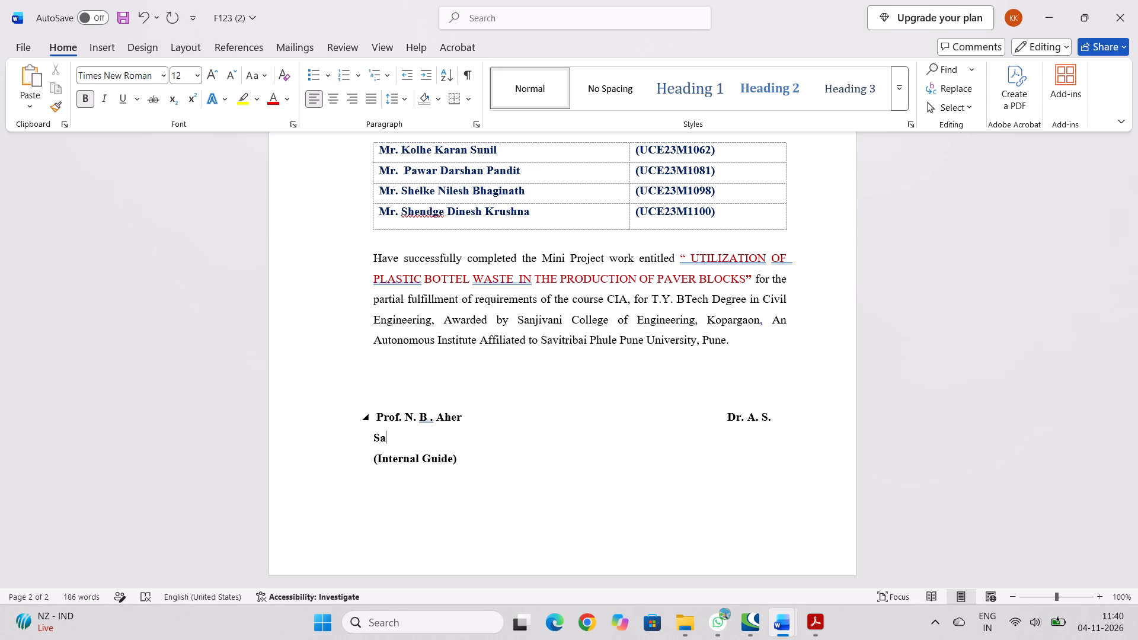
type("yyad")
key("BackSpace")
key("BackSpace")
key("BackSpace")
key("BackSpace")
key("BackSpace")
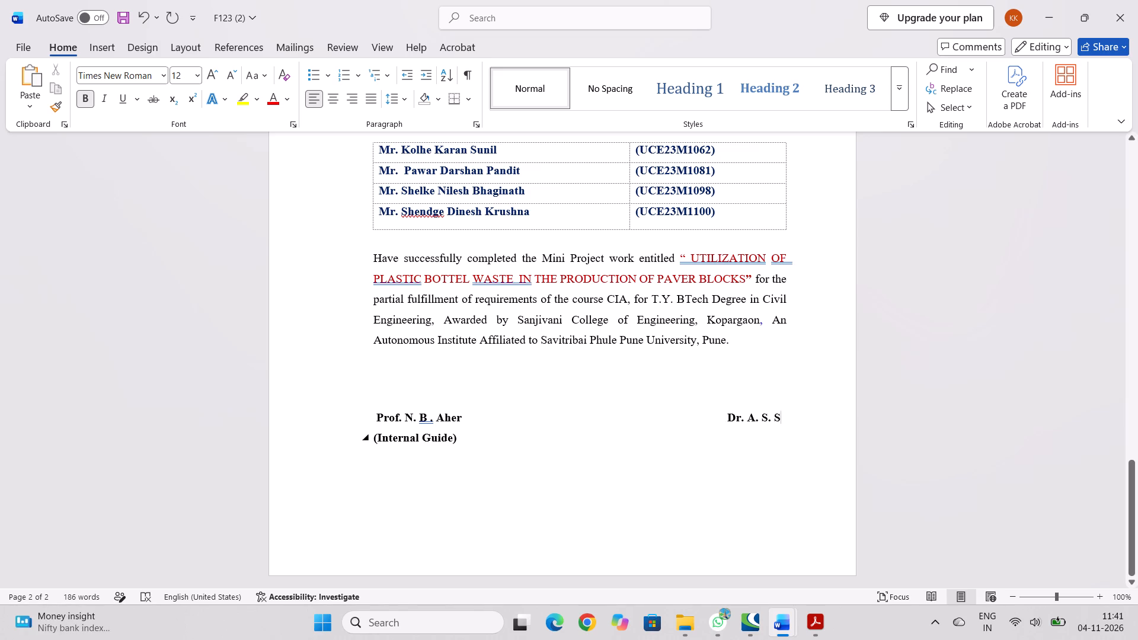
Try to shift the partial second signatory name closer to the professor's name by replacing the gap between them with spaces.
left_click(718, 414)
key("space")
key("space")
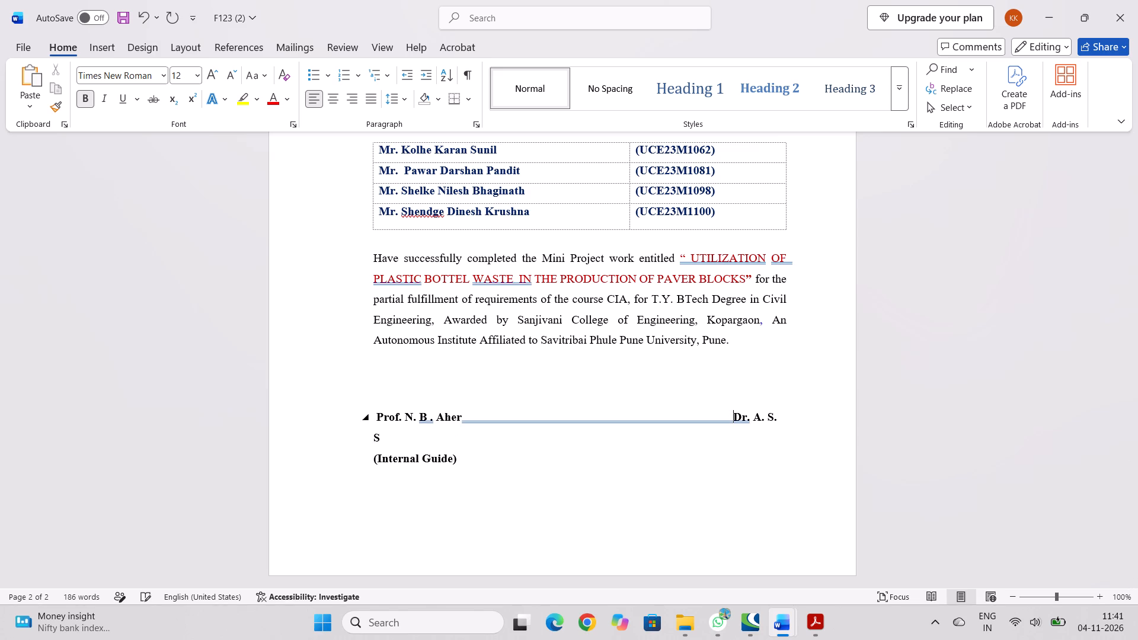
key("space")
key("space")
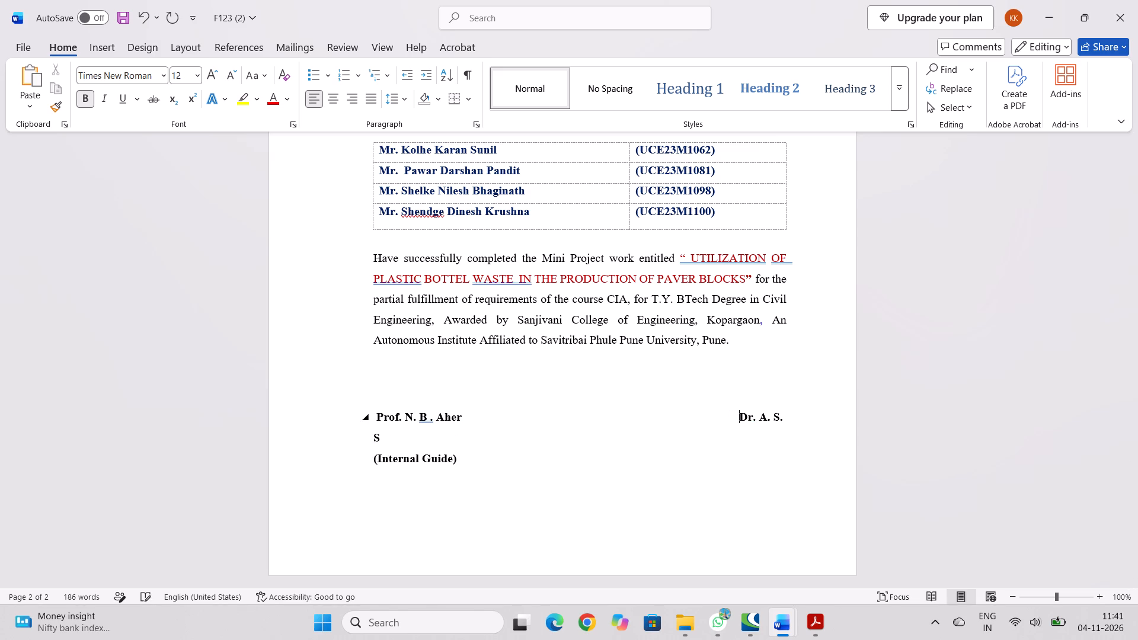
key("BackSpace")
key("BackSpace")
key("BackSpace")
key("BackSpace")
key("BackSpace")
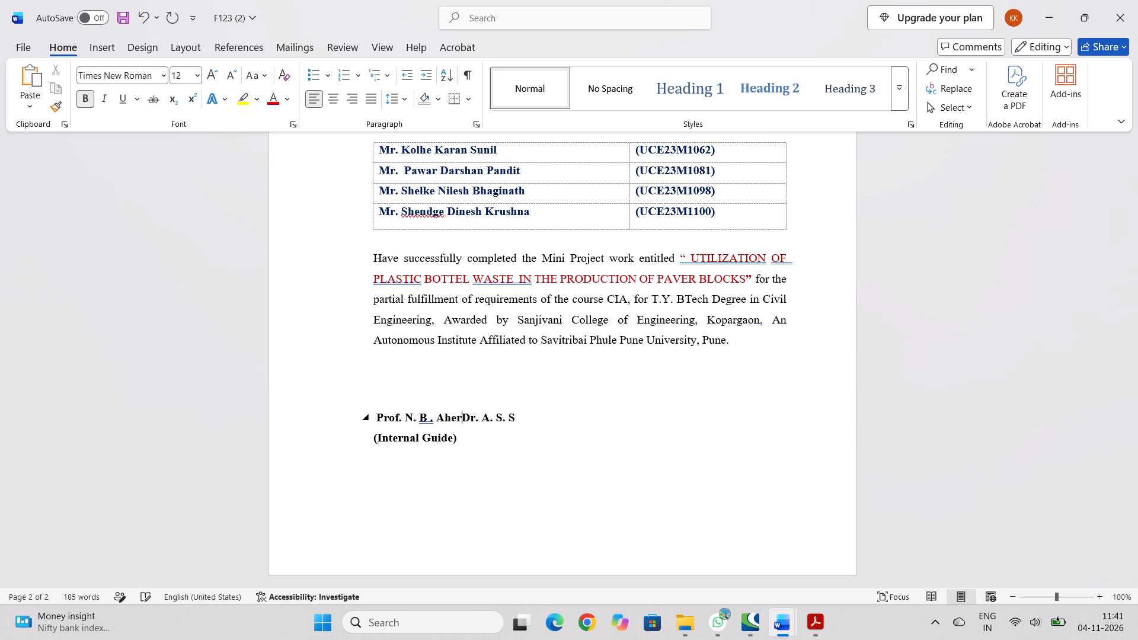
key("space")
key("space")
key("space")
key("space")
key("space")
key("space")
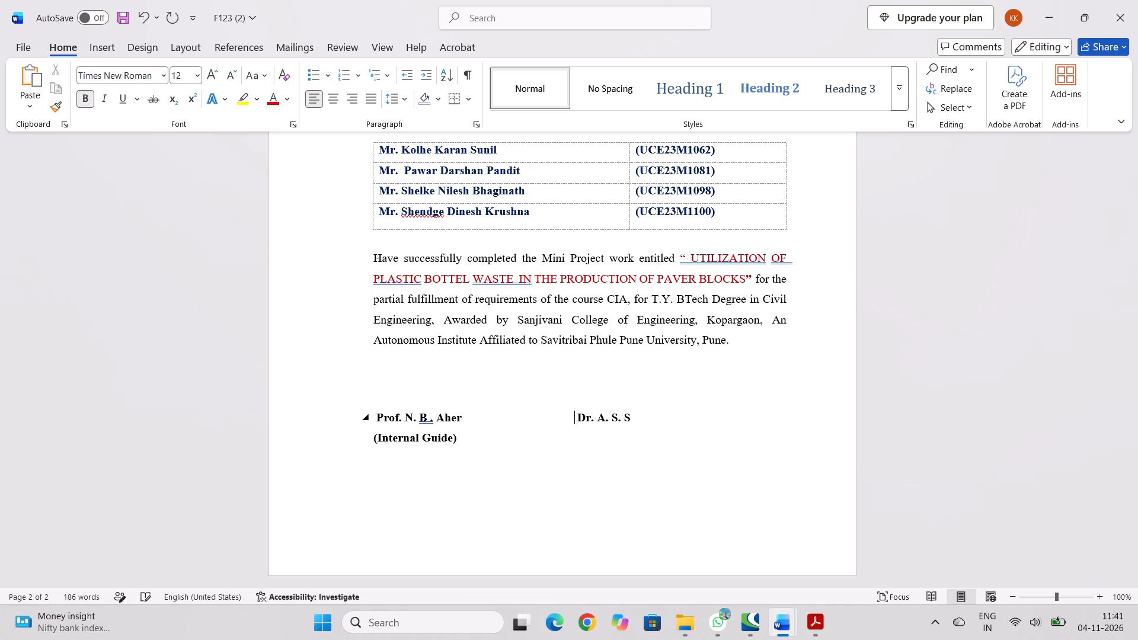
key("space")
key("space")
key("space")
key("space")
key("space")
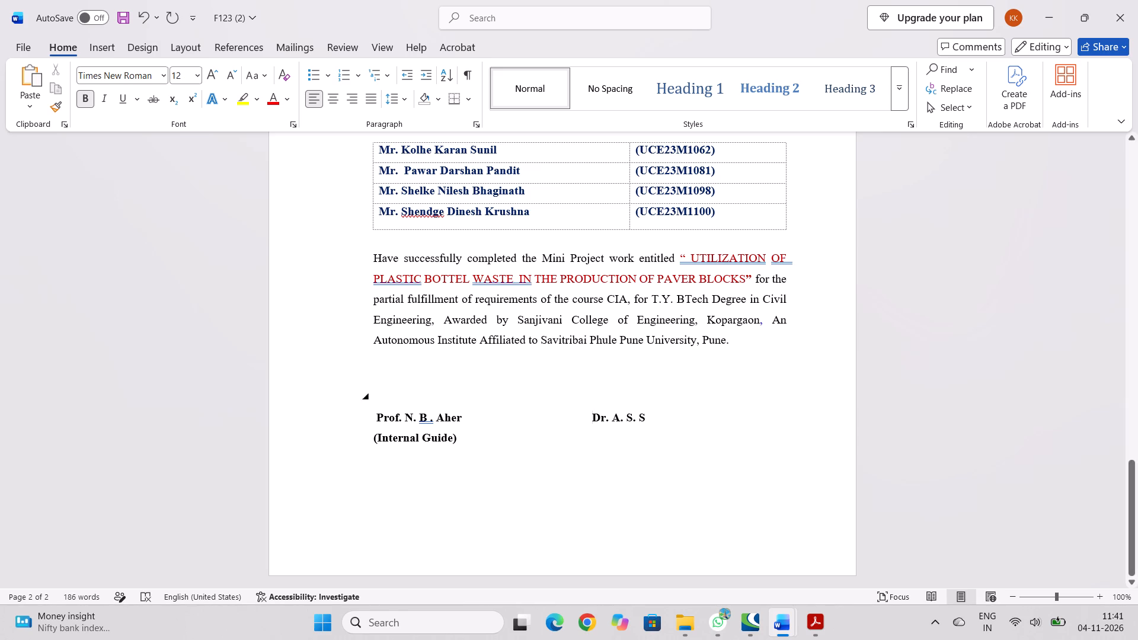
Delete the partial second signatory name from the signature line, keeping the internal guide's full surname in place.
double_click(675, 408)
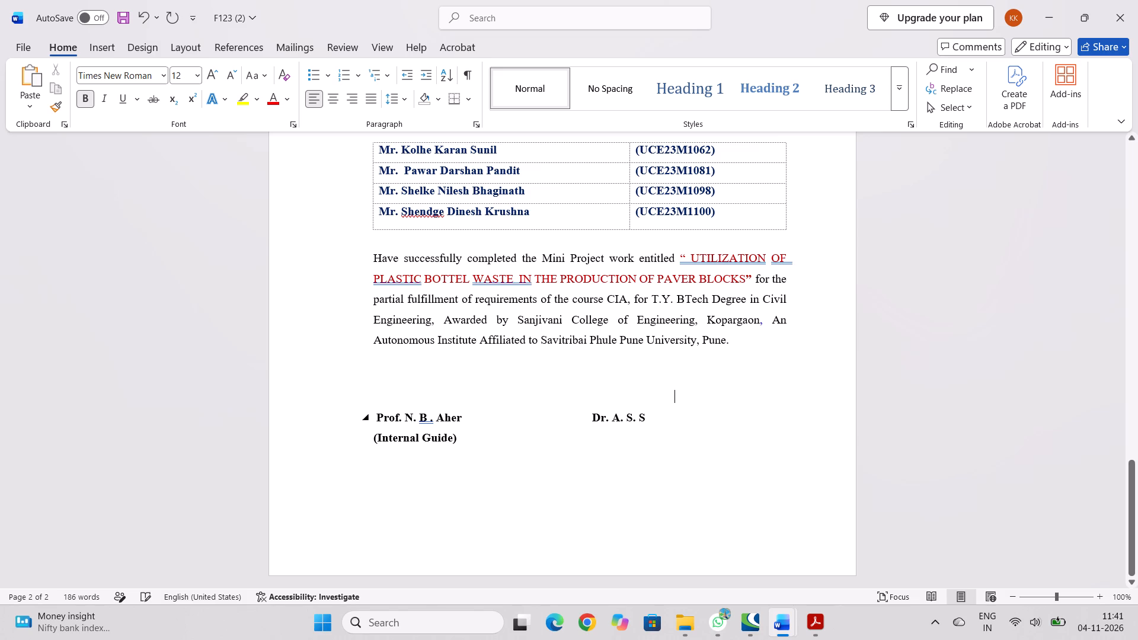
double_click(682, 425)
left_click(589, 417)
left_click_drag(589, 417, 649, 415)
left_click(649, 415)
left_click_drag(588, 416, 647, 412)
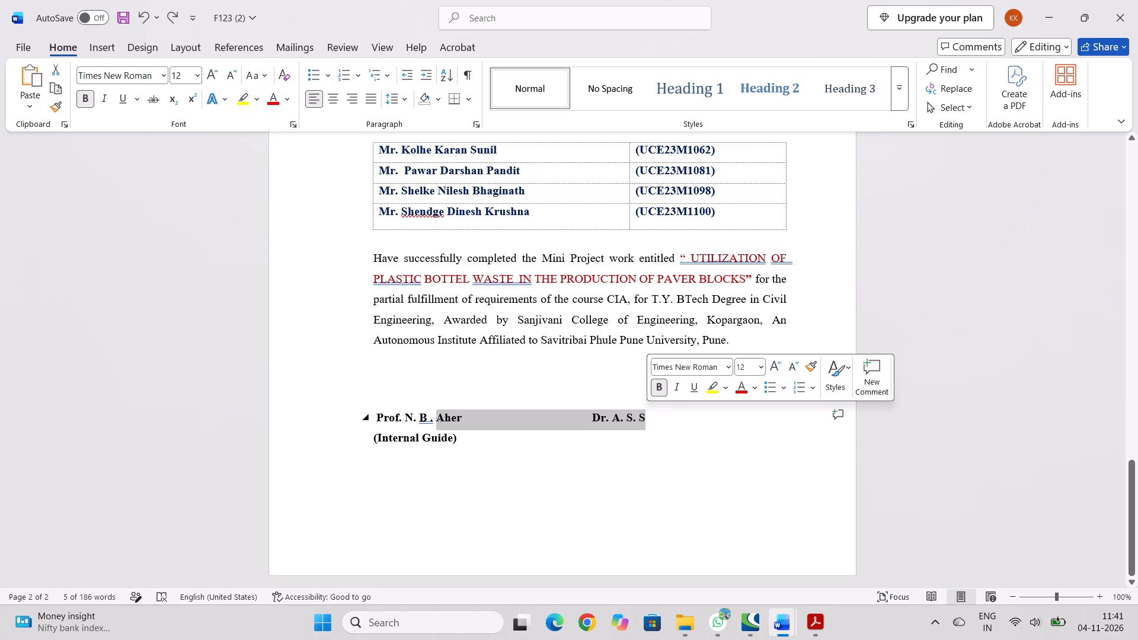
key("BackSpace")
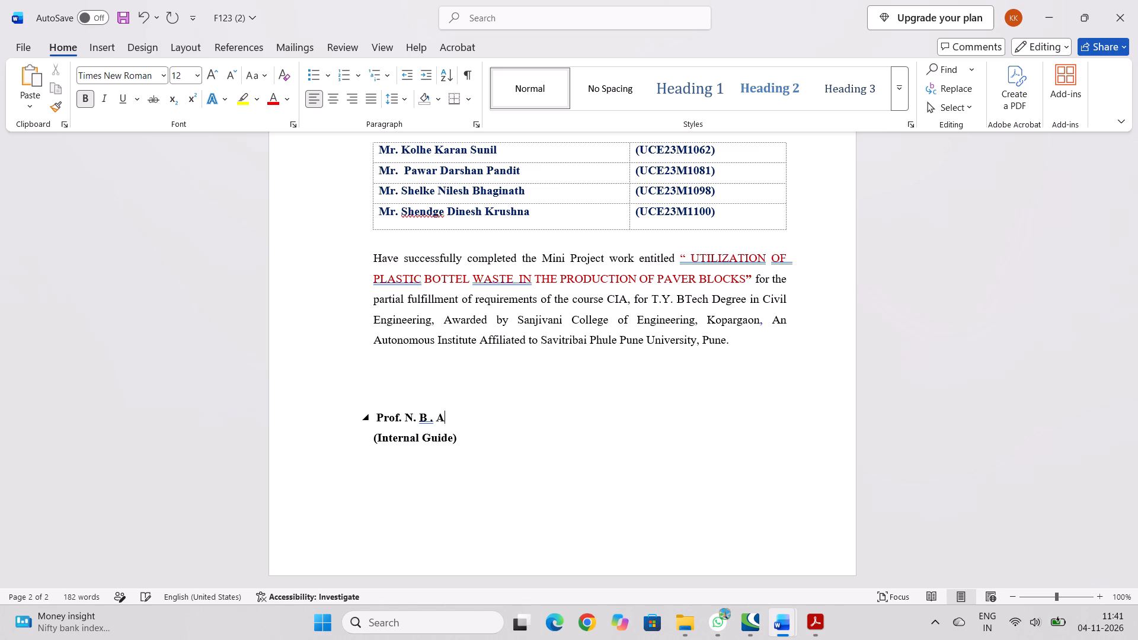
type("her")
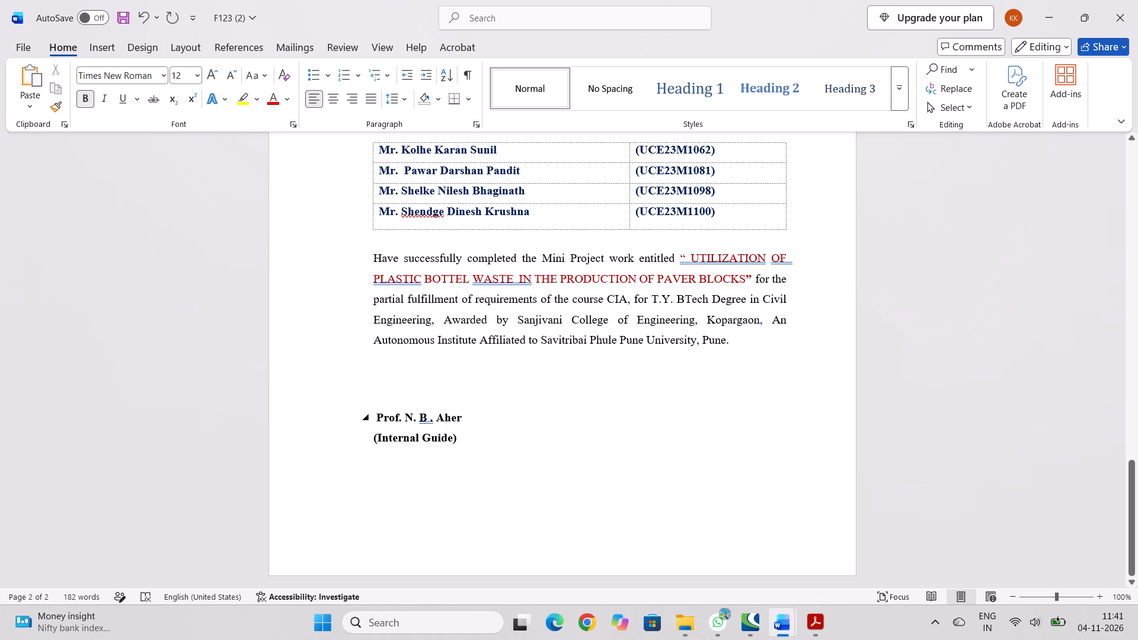
Start the second signatory's entry on the signature line, well apart from the professor's name, with the title "Dr." and a space.
double_click(679, 409)
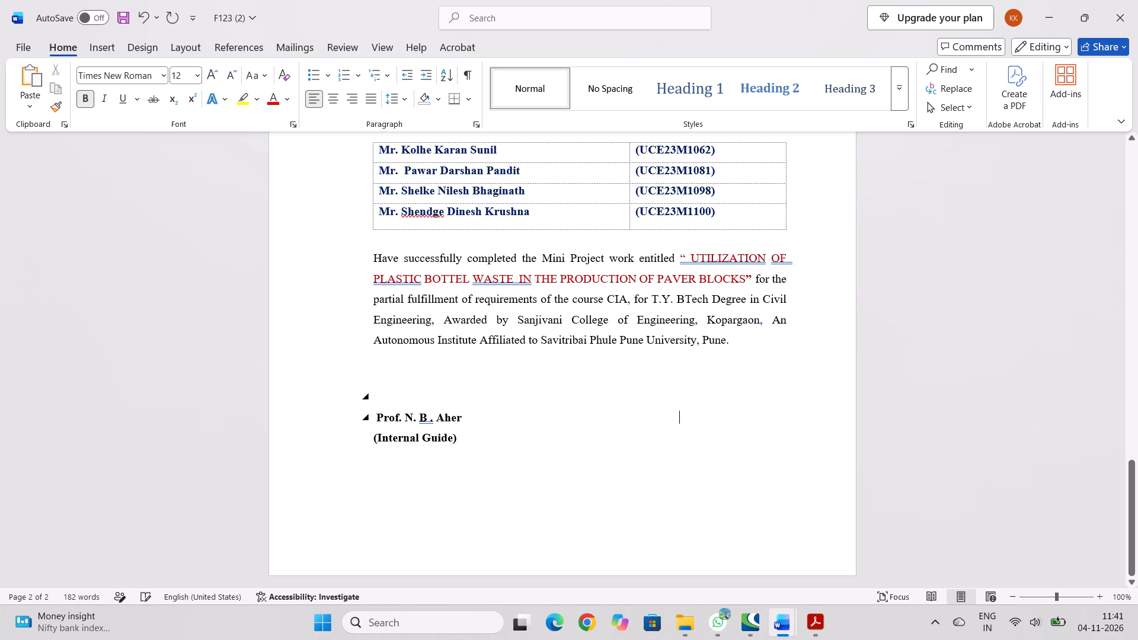
double_click(684, 408)
triple_click(676, 421)
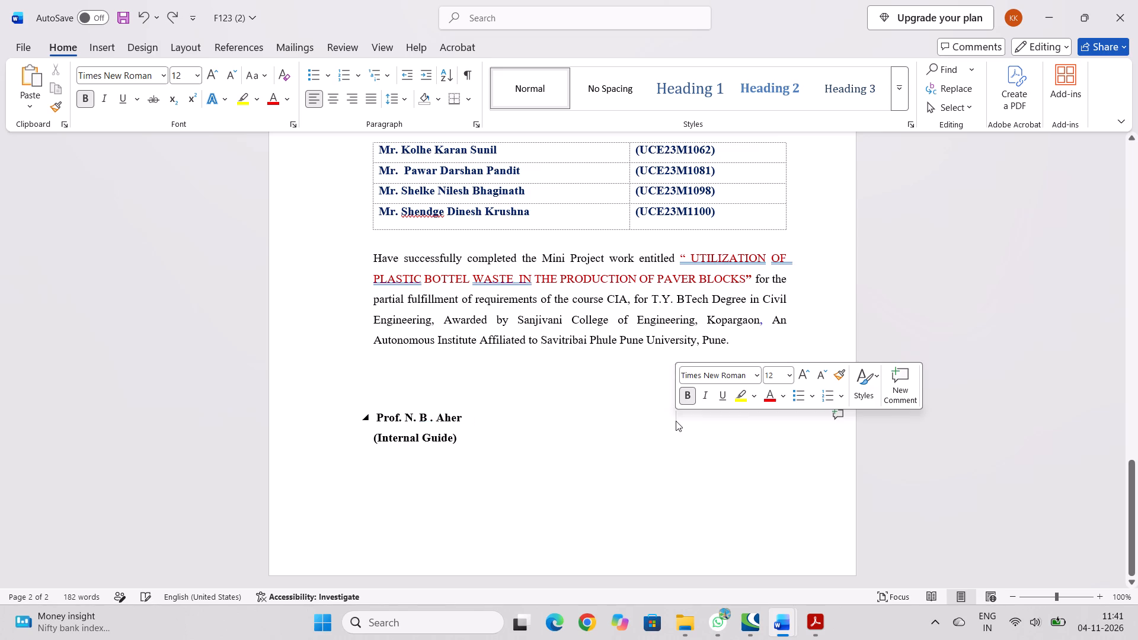
left_click(676, 421)
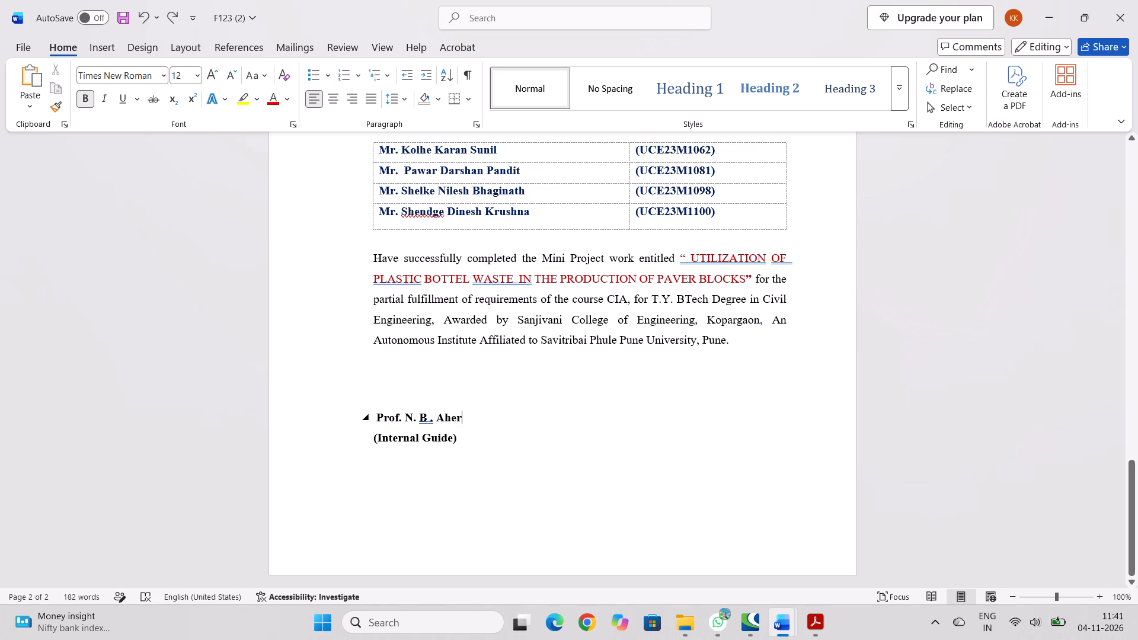
double_click(678, 418)
key("d")
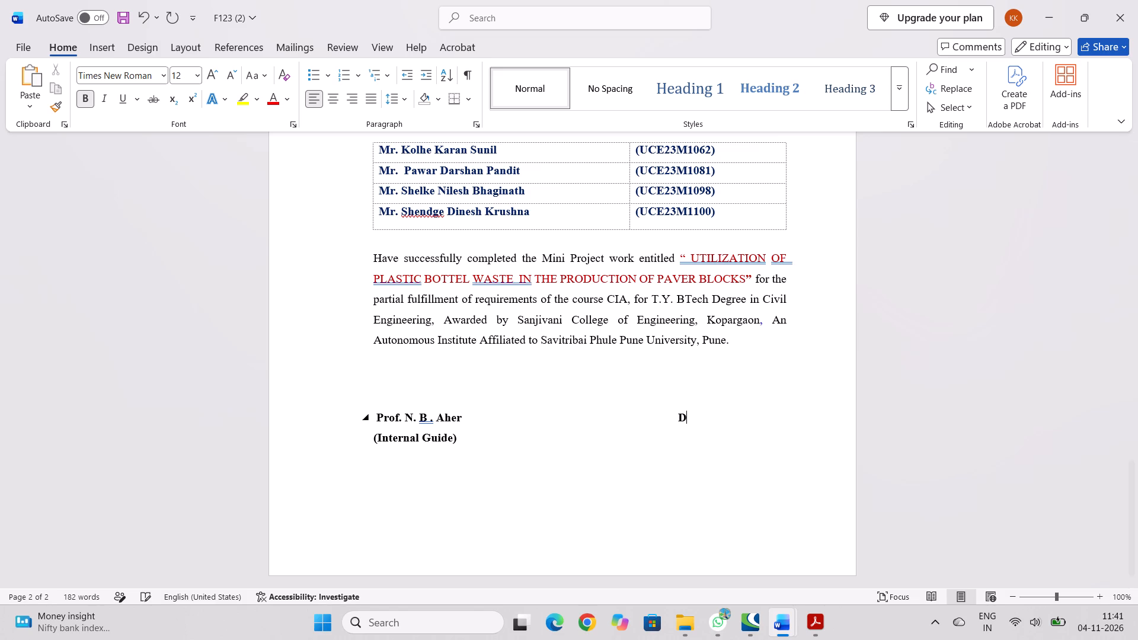
key("r")
key("period")
key("space")
Complete the second signatory's name after "Dr." with two initials, each followed by a full stop, and the surname, without spaces between them.
key("a")
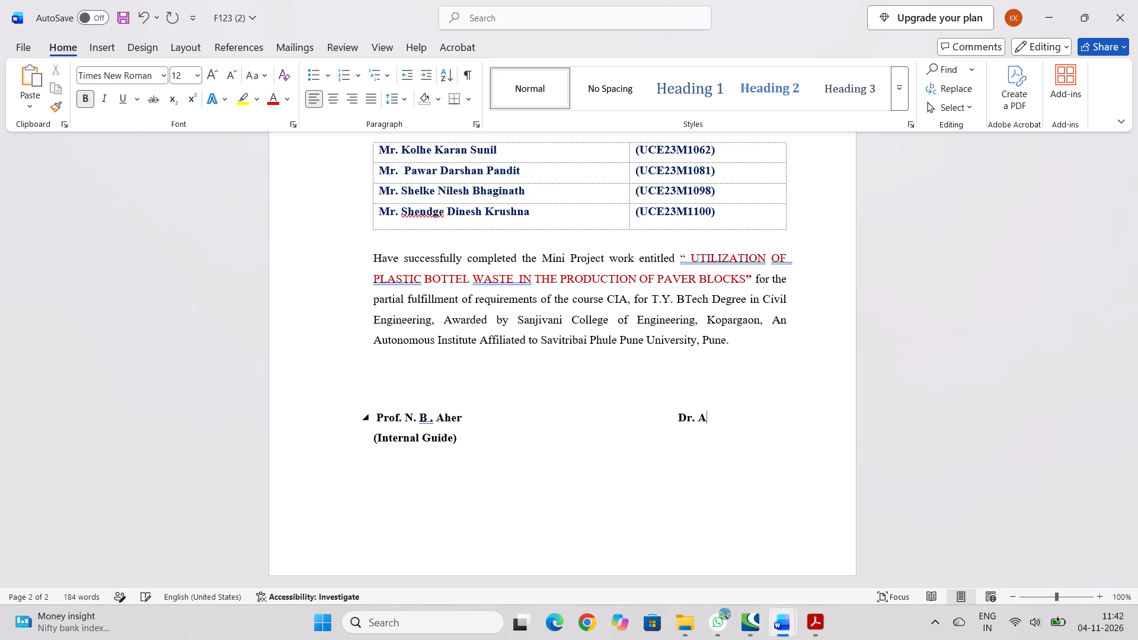
left_click(699, 428)
key("period")
key("BackSpace")
key("Right")
key("period")
key("s")
key("period")
type("SA")
key("BackSpace")
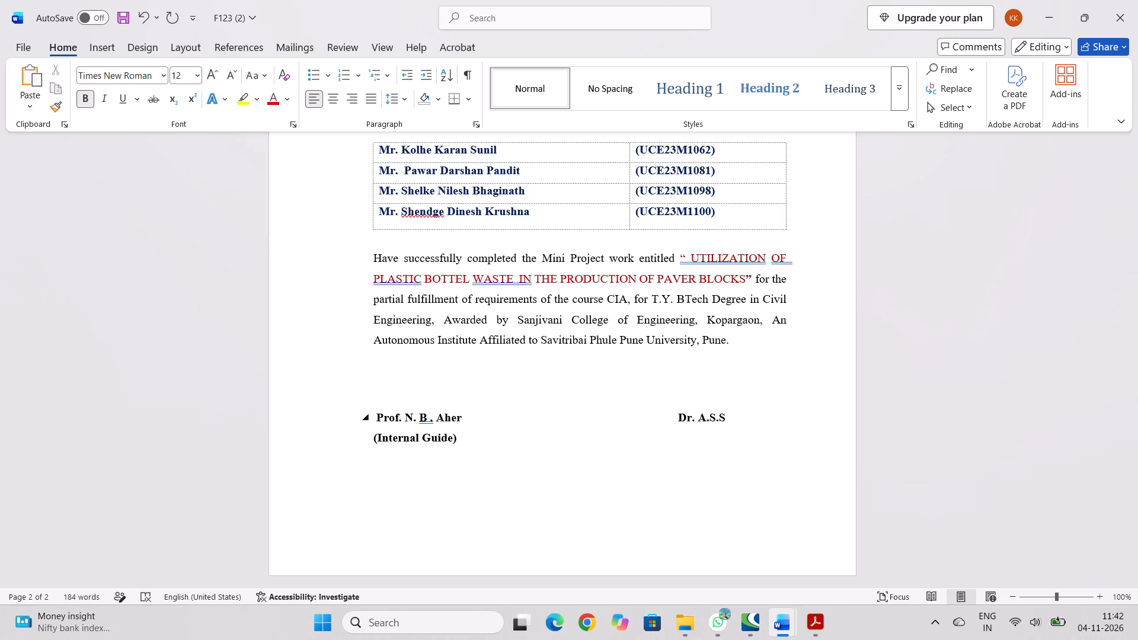
key("a")
type("yyad")
key("Return")
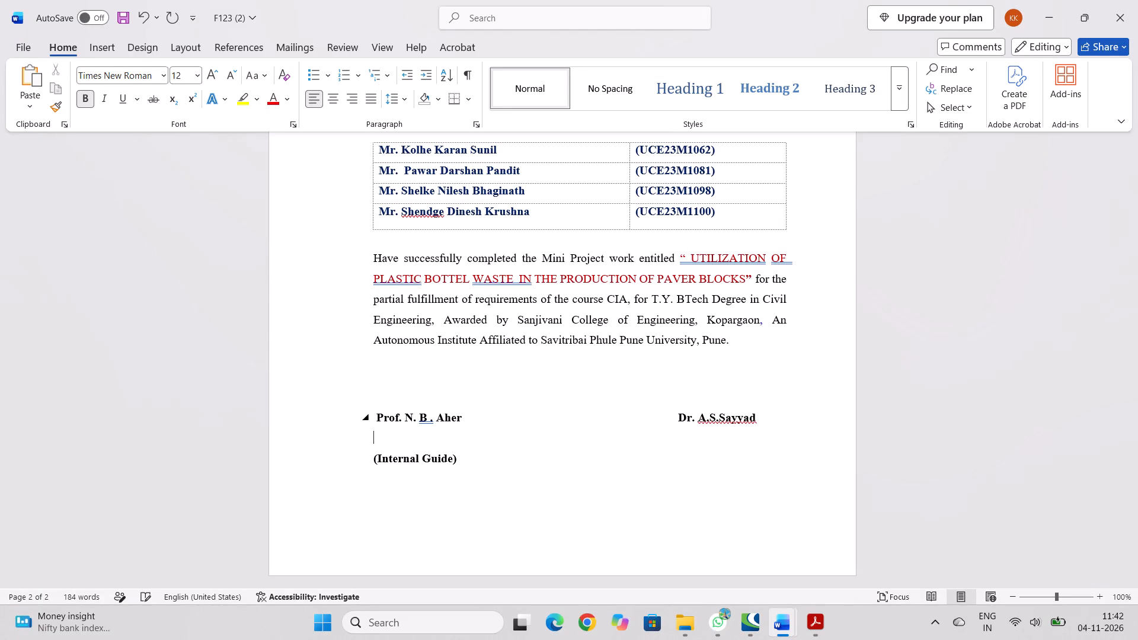
key("BackSpace")
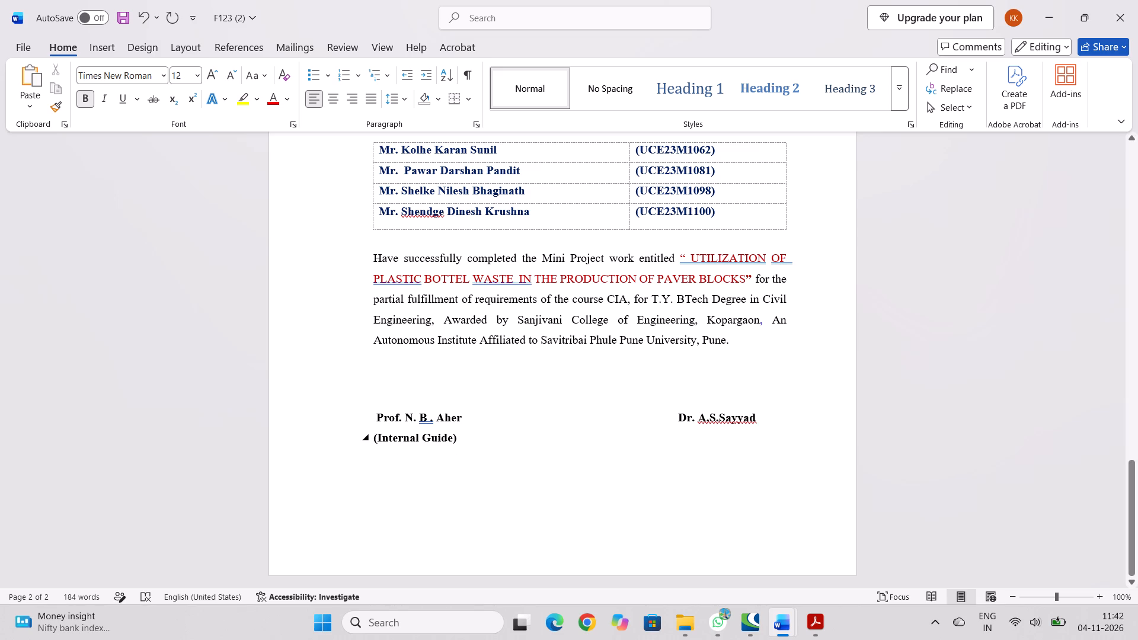
Add the designation "(HOD)" beneath the second signatory's name, on the same line as "(Internal Guide)".
double_click(700, 437)
double_click(700, 437)
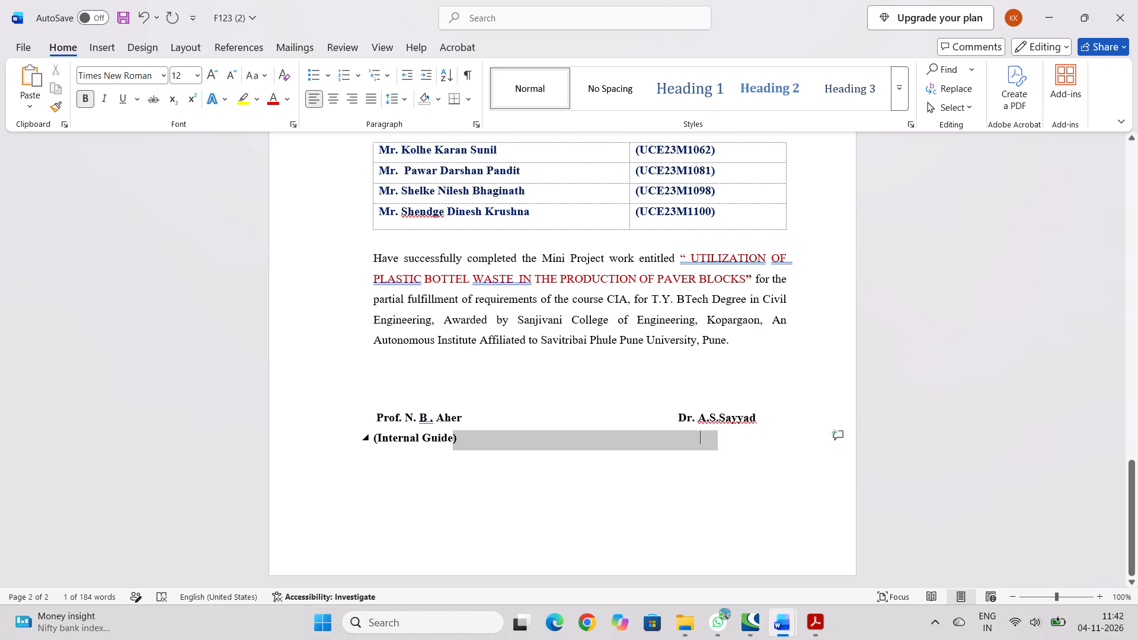
double_click(700, 437)
left_click(724, 436)
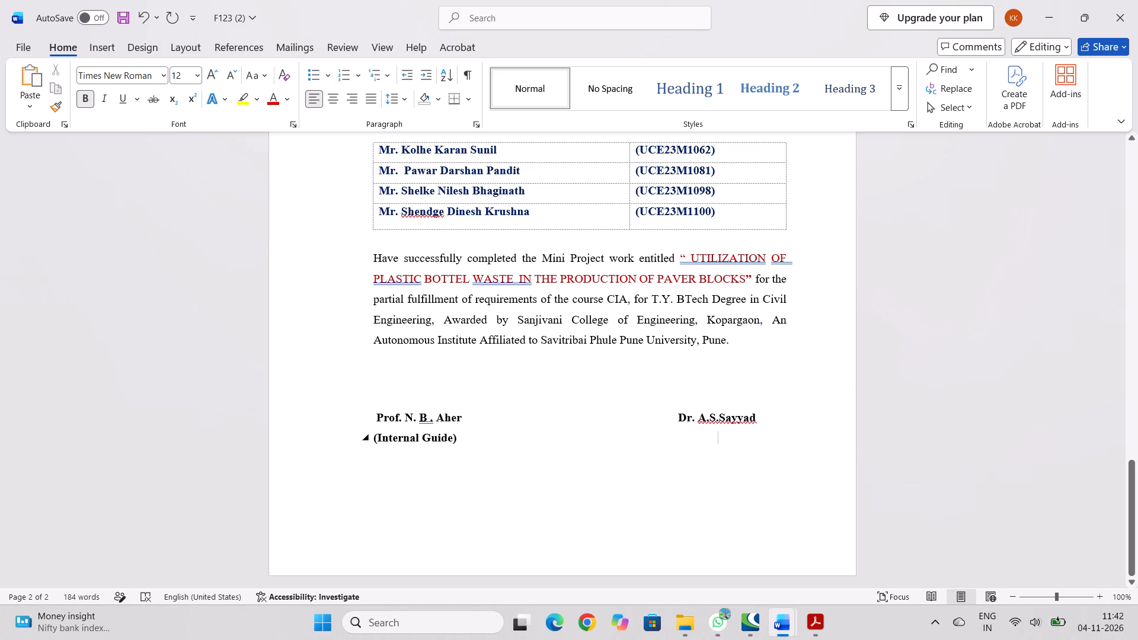
key("shift+parenleft")
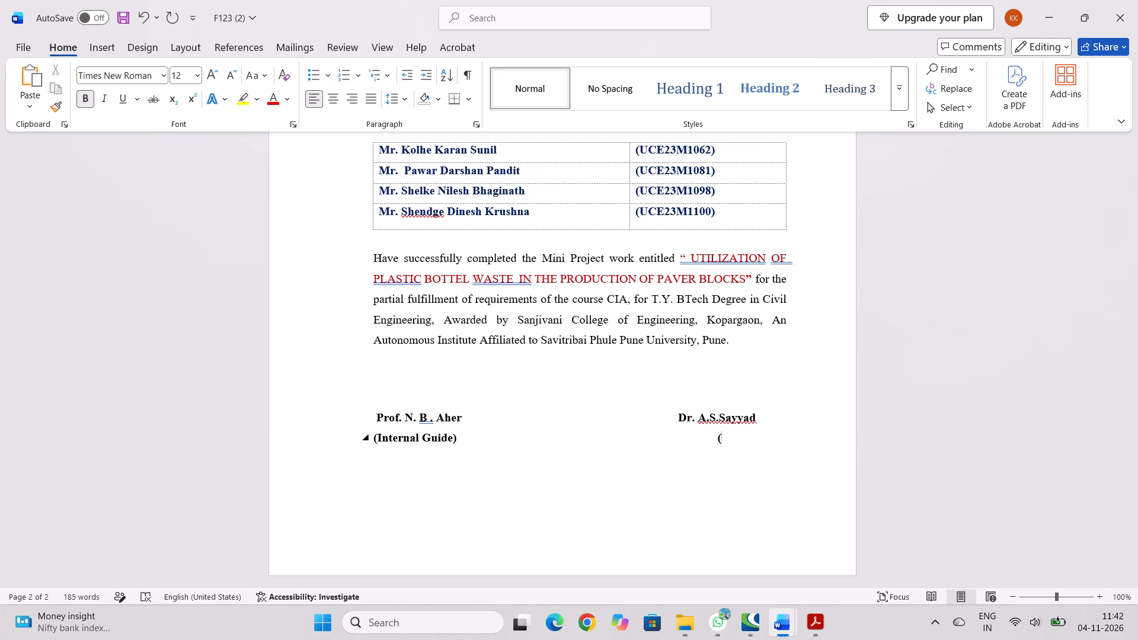
type("HOD")
key("shift+parenright")
Shift "(HOD)" closer to the middle of the second signatory's name by removing some of the spacing before it.
left_click(766, 442)
key("space")
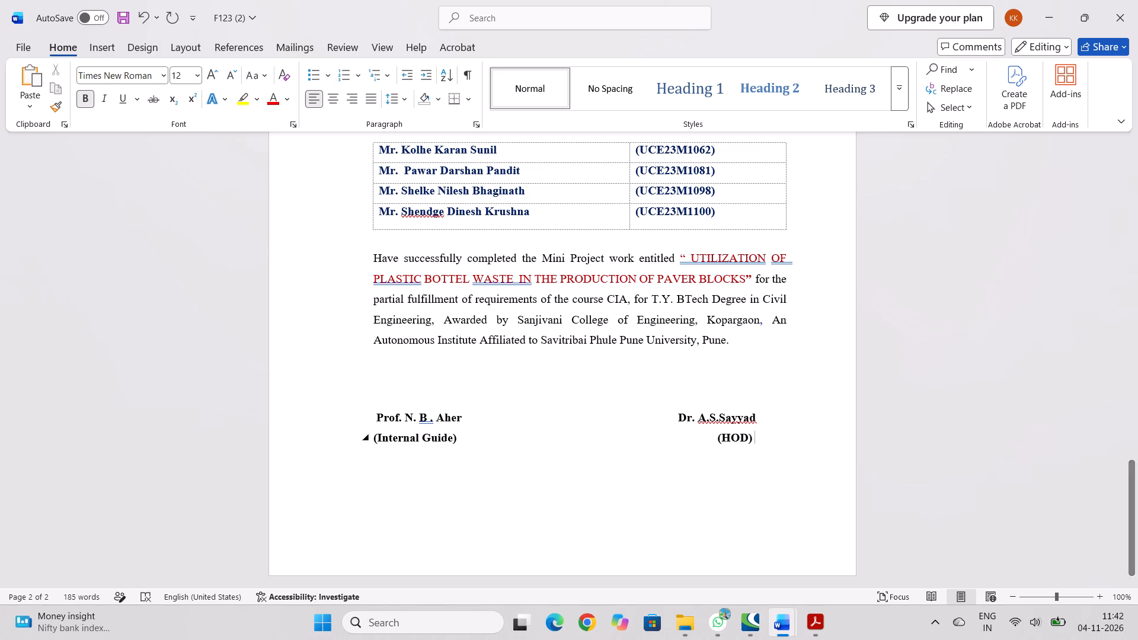
key("space")
left_click(709, 442)
key("space")
key("BackSpace")
key("BackSpace")
key("BackSpace")
key("BackSpace")
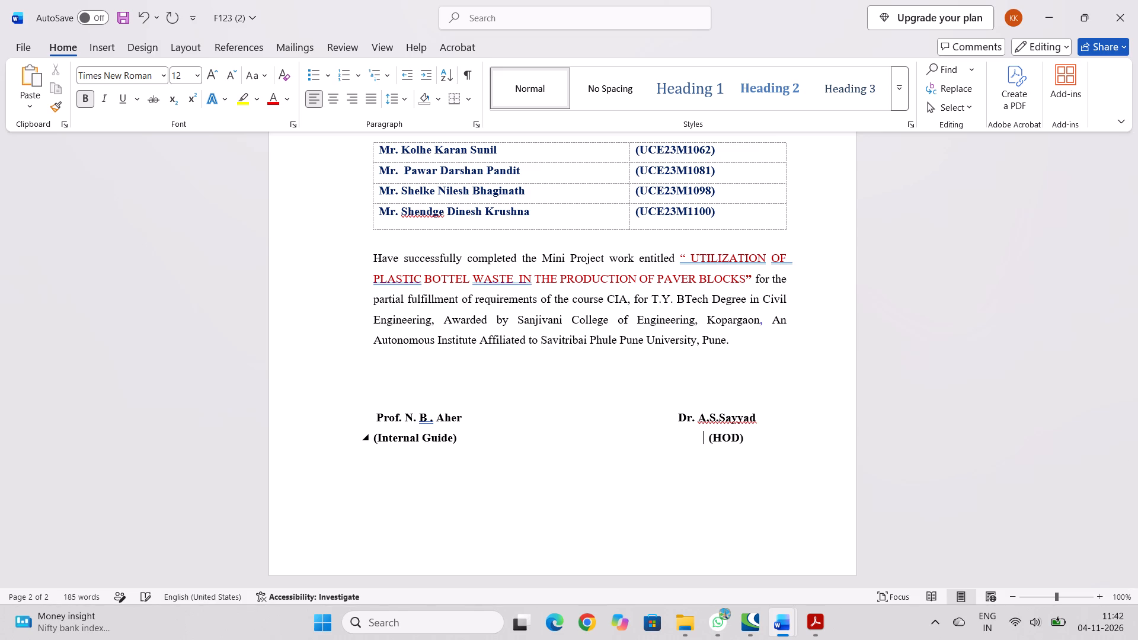
key("BackSpace")
key("BackSpace")
key("BackSpace")
left_click(798, 386)
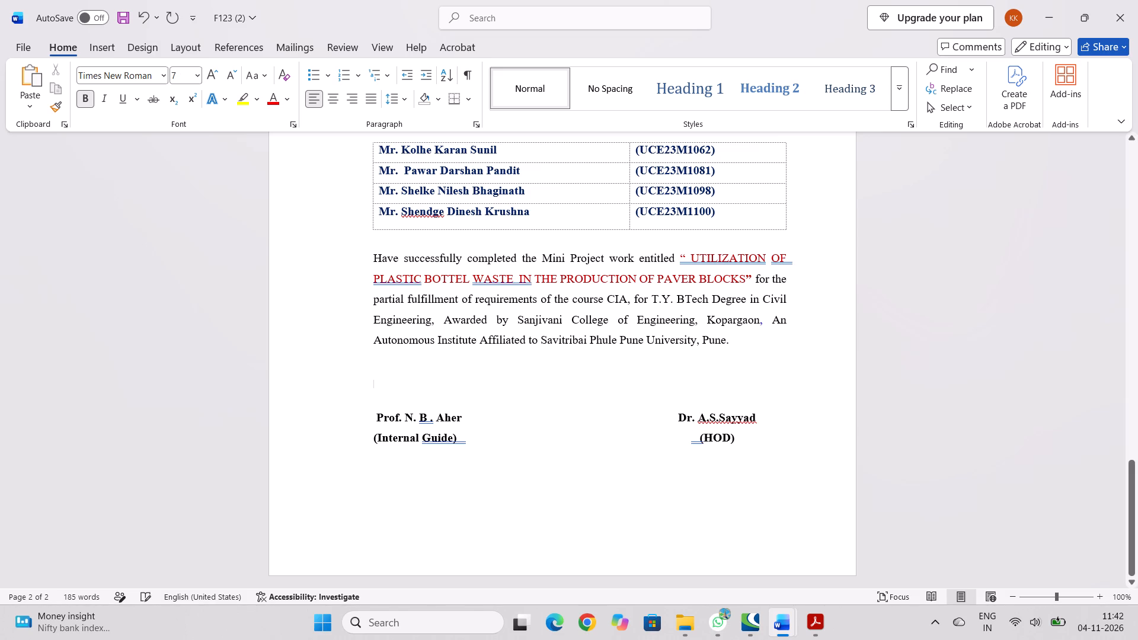
left_click(820, 420)
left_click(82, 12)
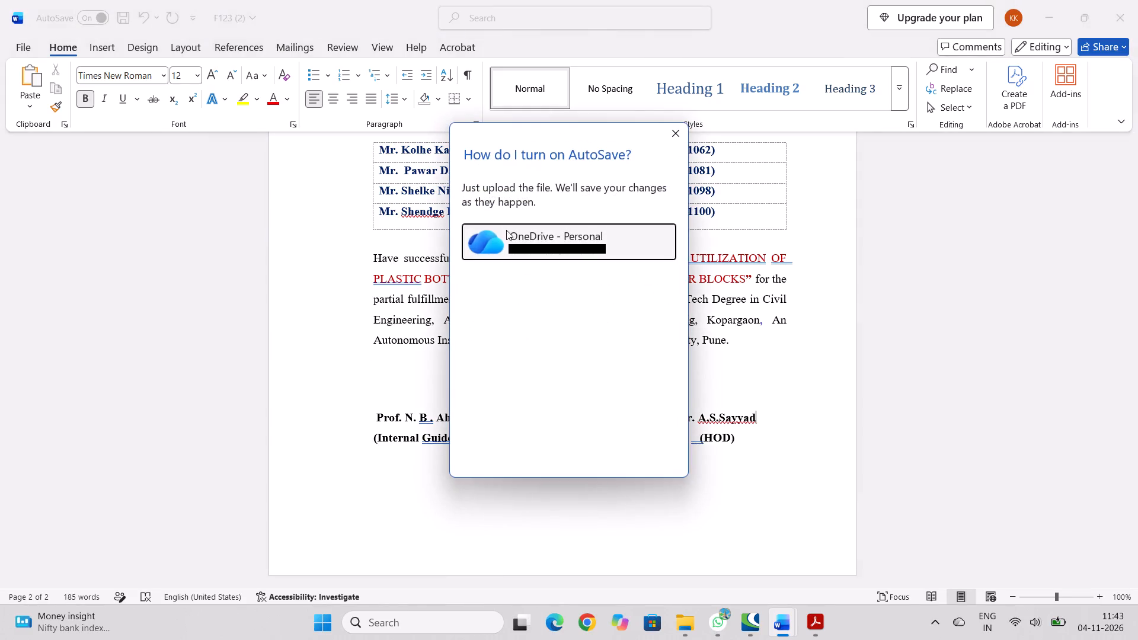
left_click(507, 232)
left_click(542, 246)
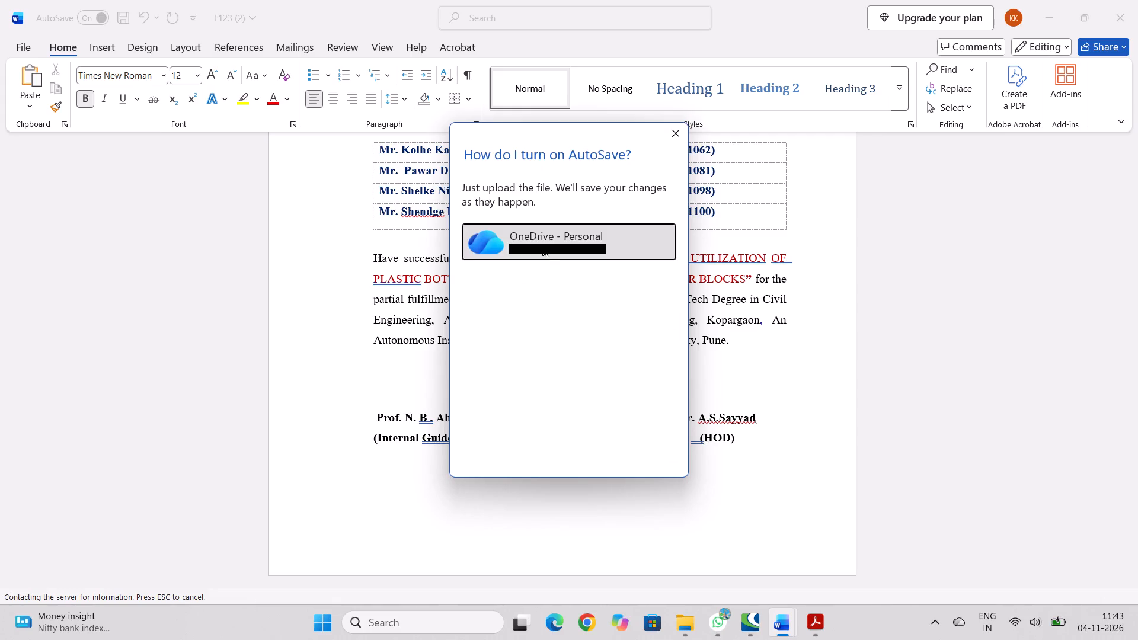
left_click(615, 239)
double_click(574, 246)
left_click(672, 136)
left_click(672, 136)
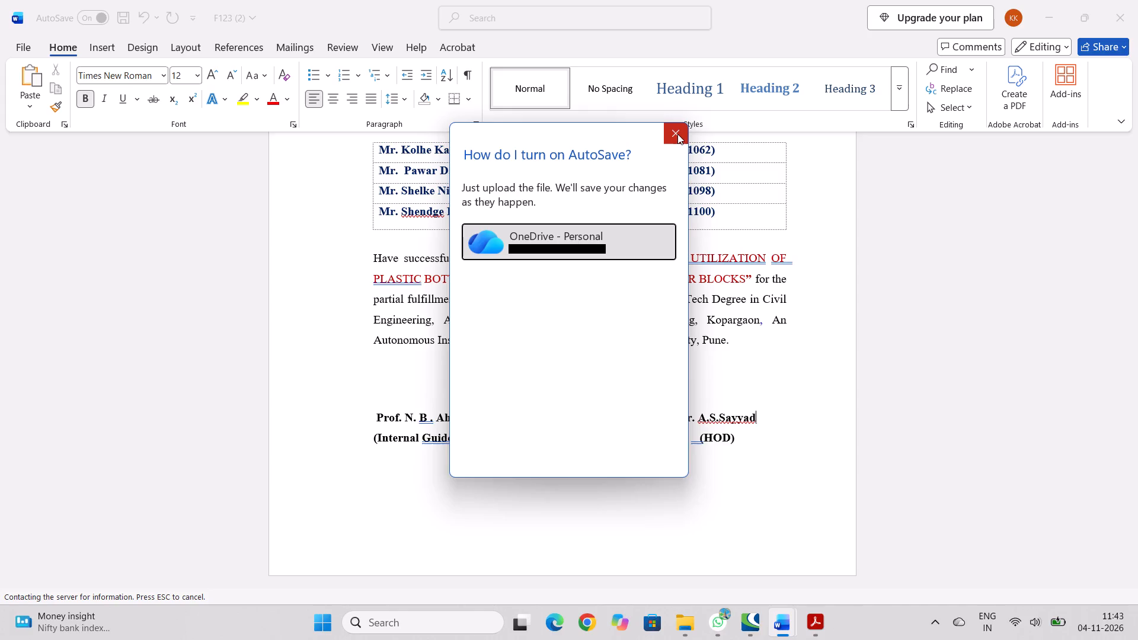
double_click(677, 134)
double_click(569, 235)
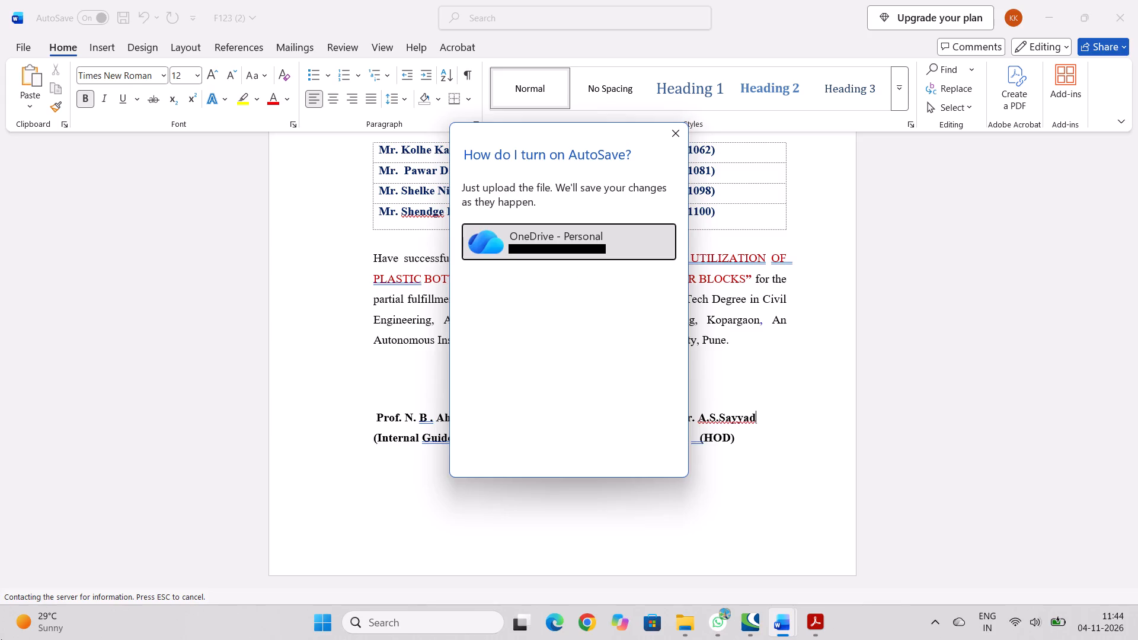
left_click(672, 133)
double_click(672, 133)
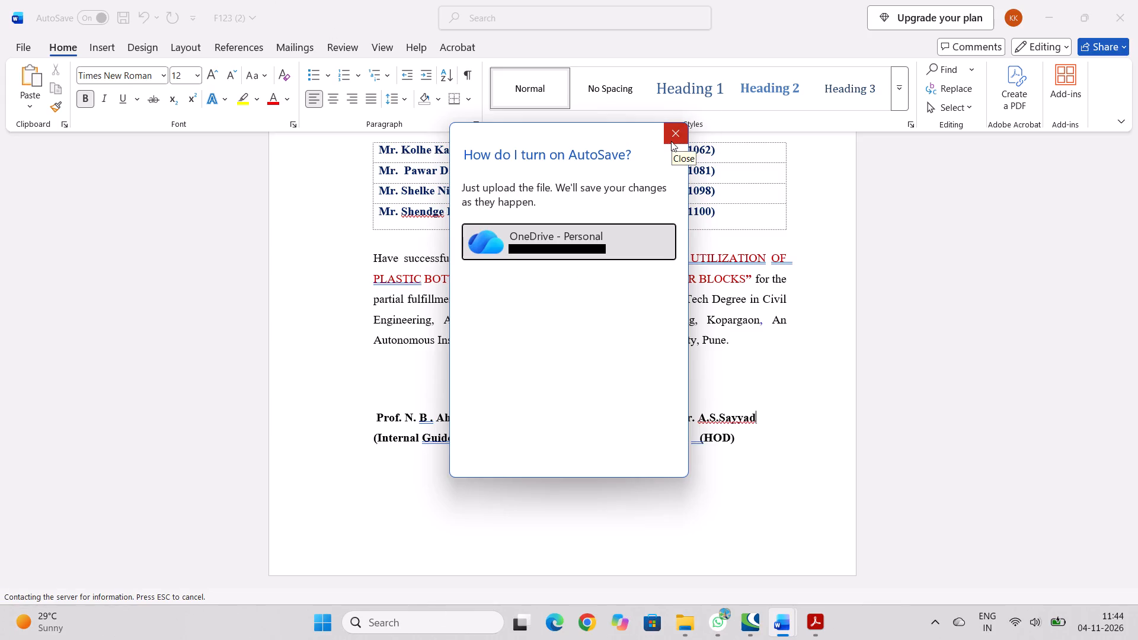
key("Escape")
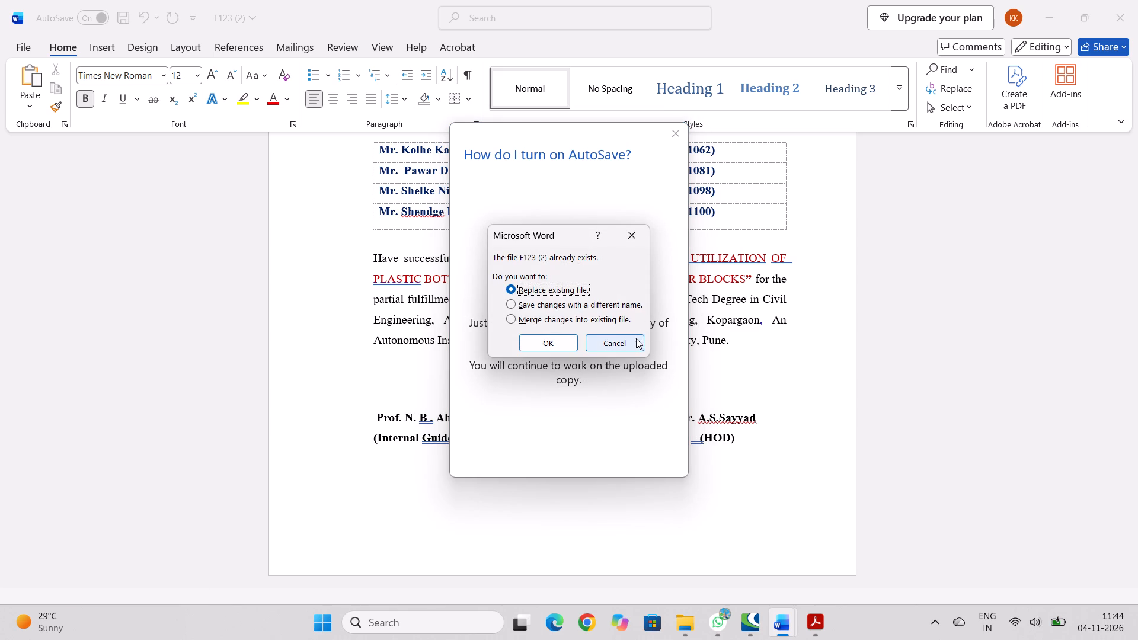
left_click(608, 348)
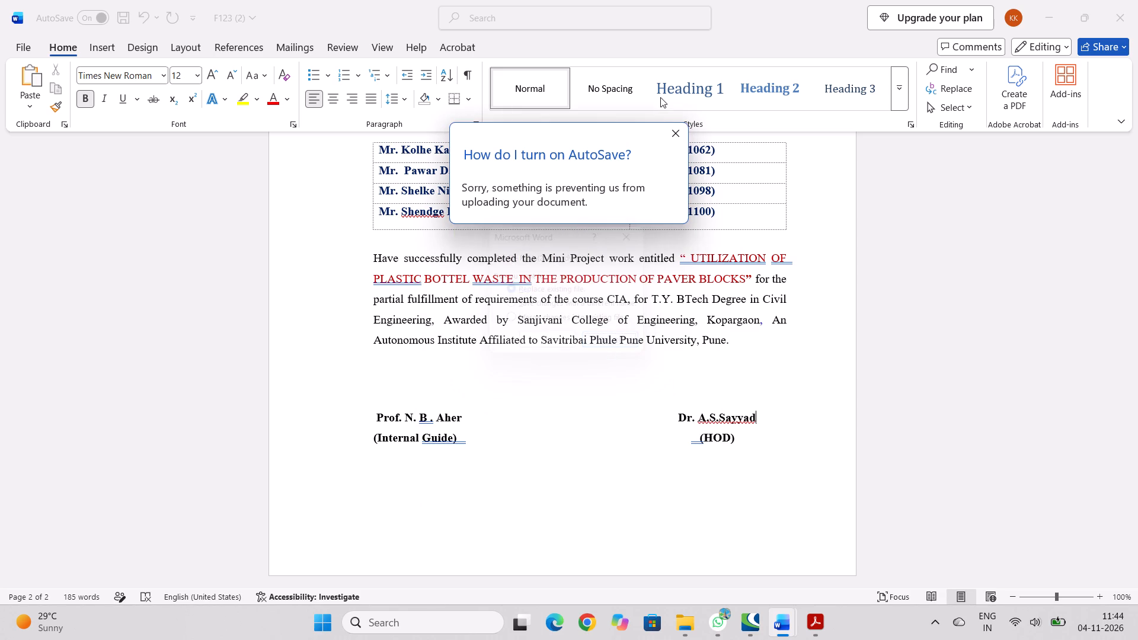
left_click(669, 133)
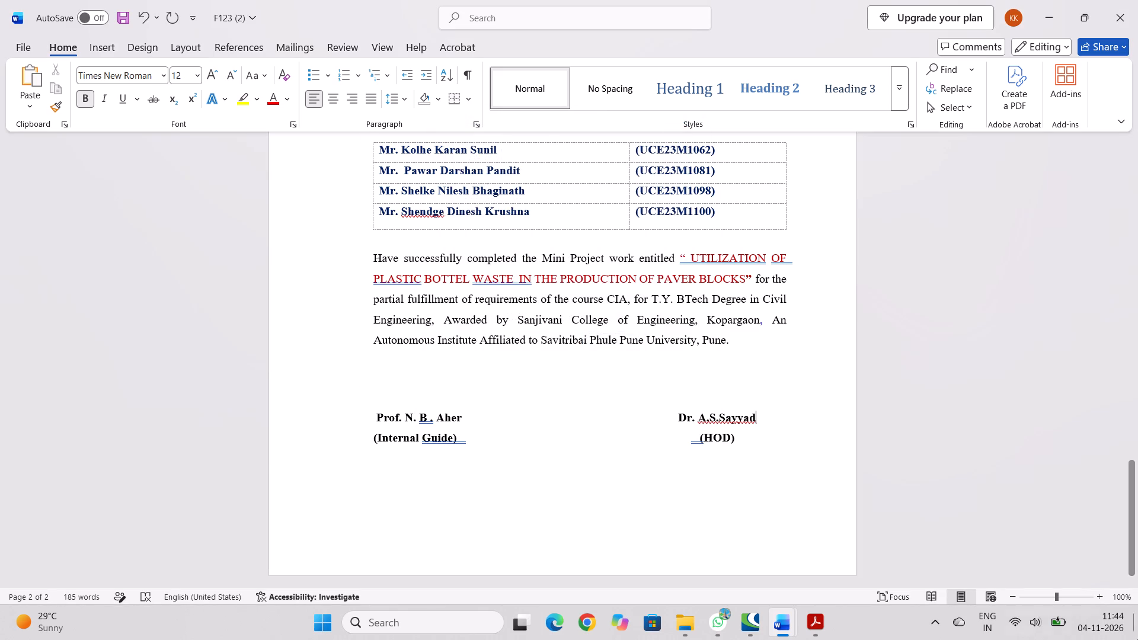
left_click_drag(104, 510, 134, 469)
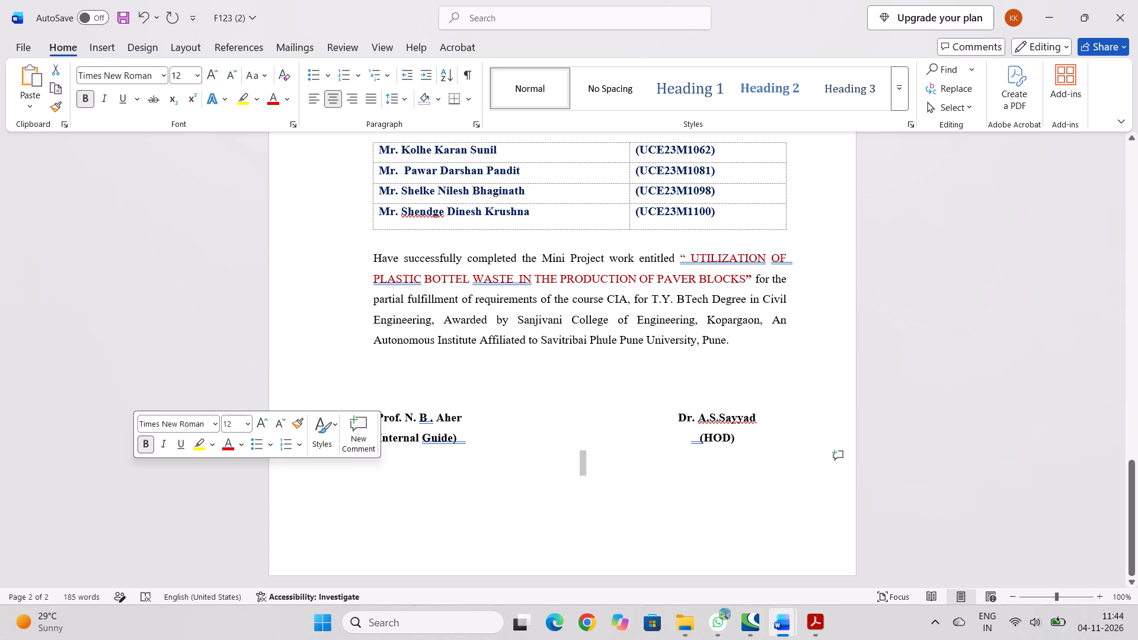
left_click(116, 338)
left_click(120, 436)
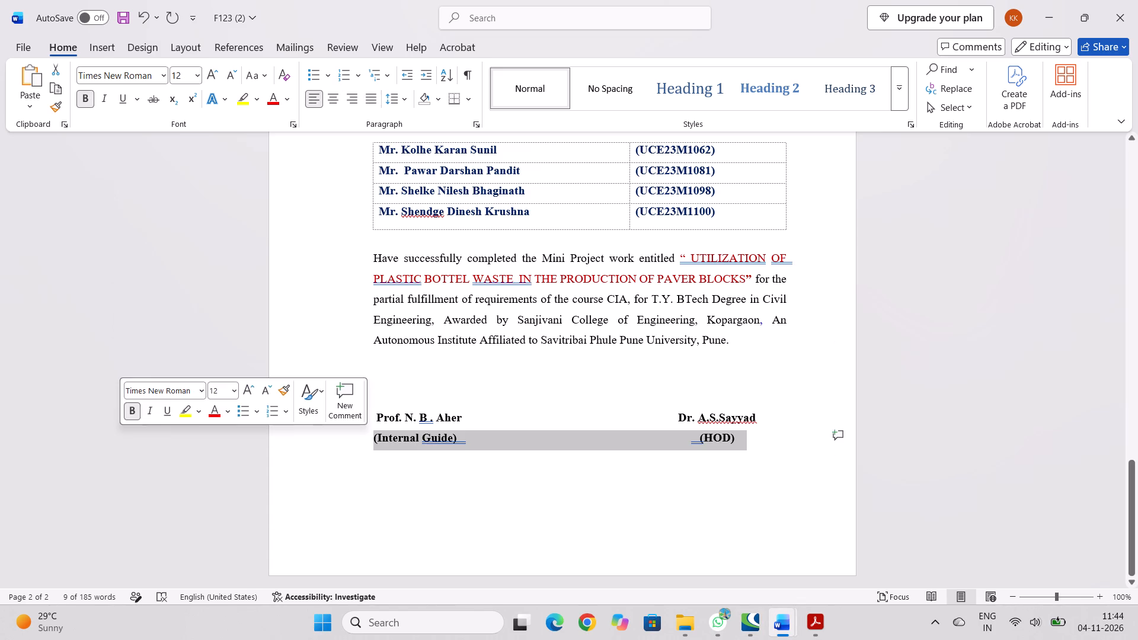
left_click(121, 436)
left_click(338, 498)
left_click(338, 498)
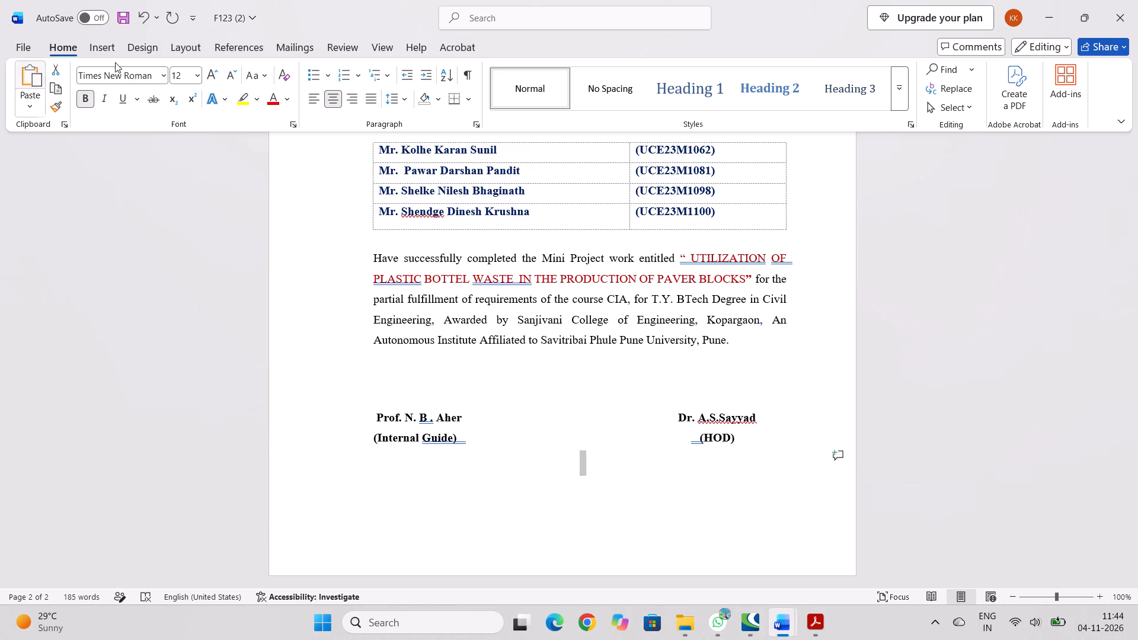
Turn on AutoSave for the report by uploading it to OneDrive - Personal.
left_click(17, 13)
left_click(72, 18)
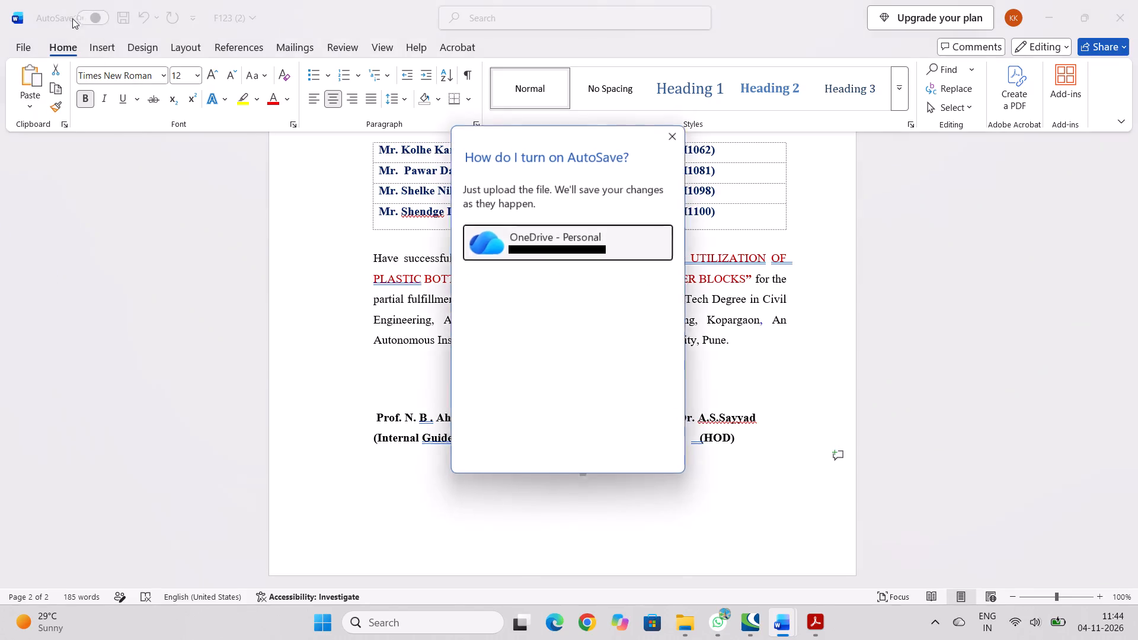
left_click(521, 243)
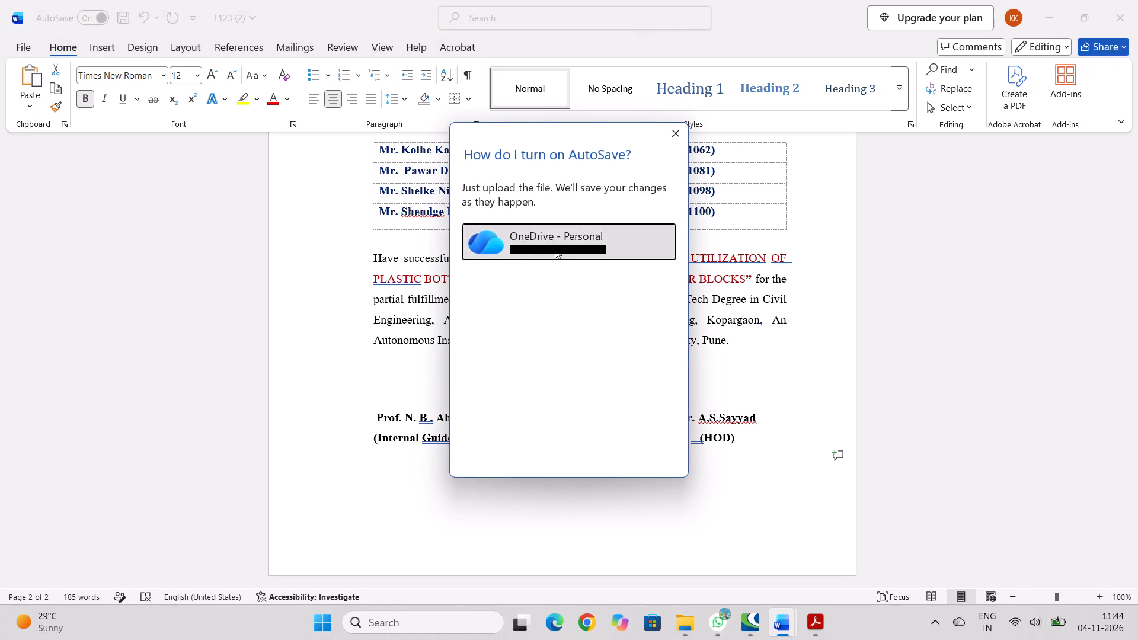
double_click(558, 244)
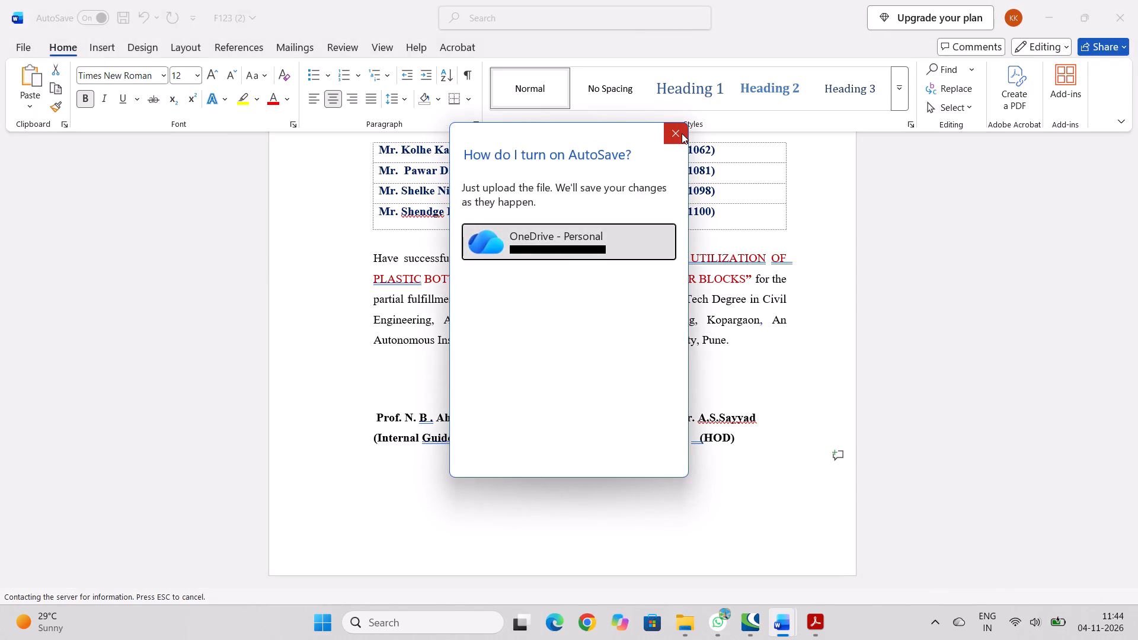
left_click(682, 133)
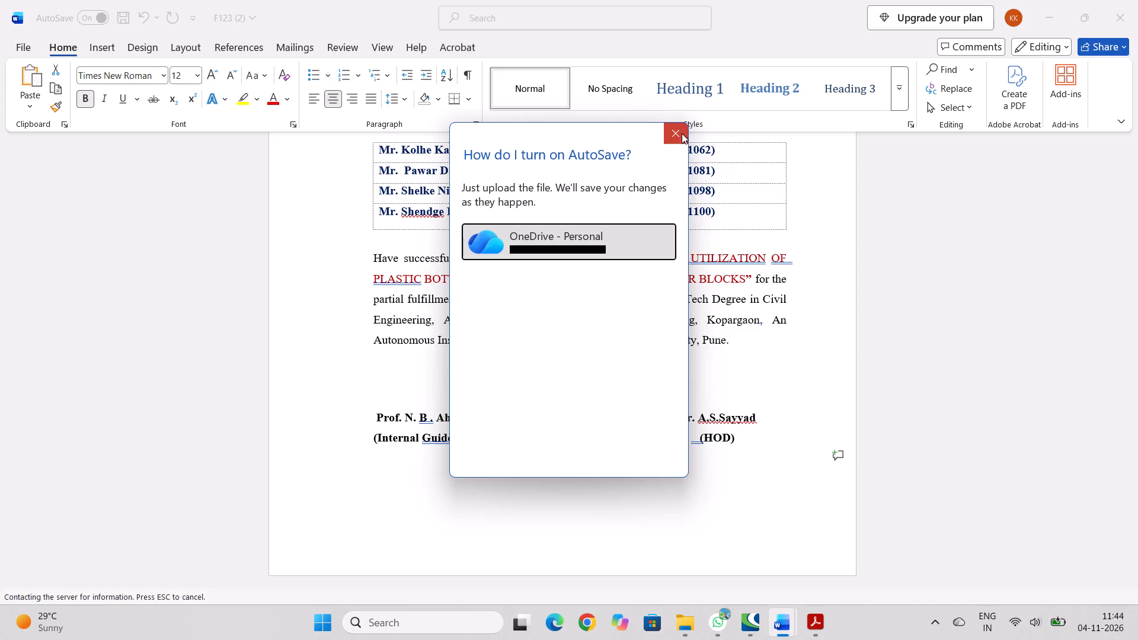
double_click(679, 136)
double_click(675, 127)
left_click(531, 239)
triple_click(922, 248)
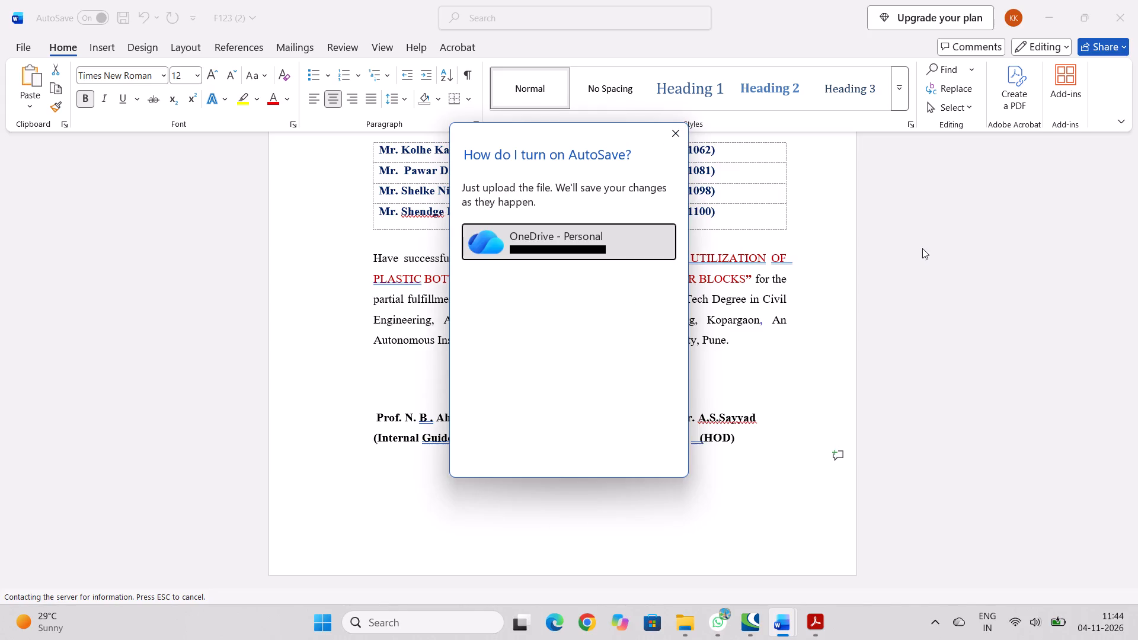
left_click(922, 248)
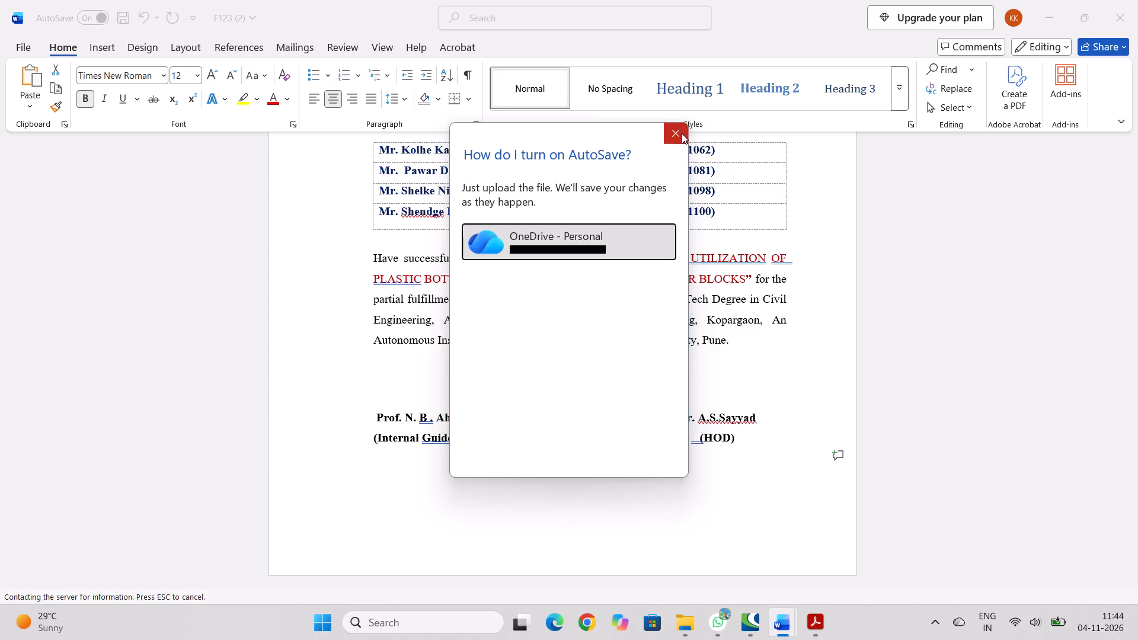
left_click(679, 133)
double_click(678, 133)
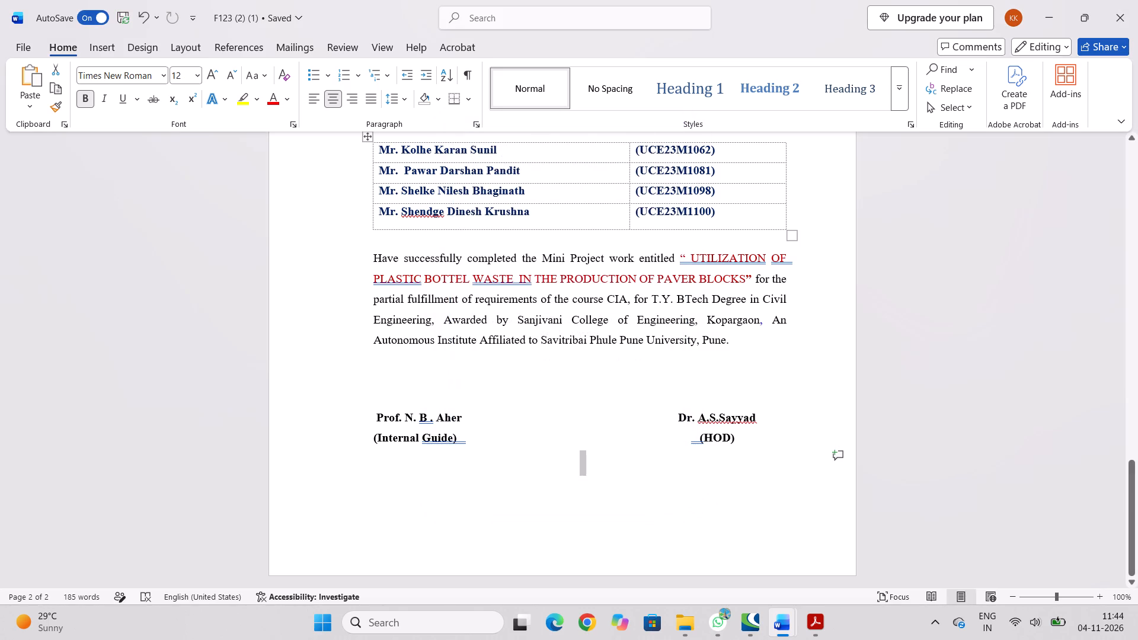
Save the report document.
scroll(670, 155, "down", 1)
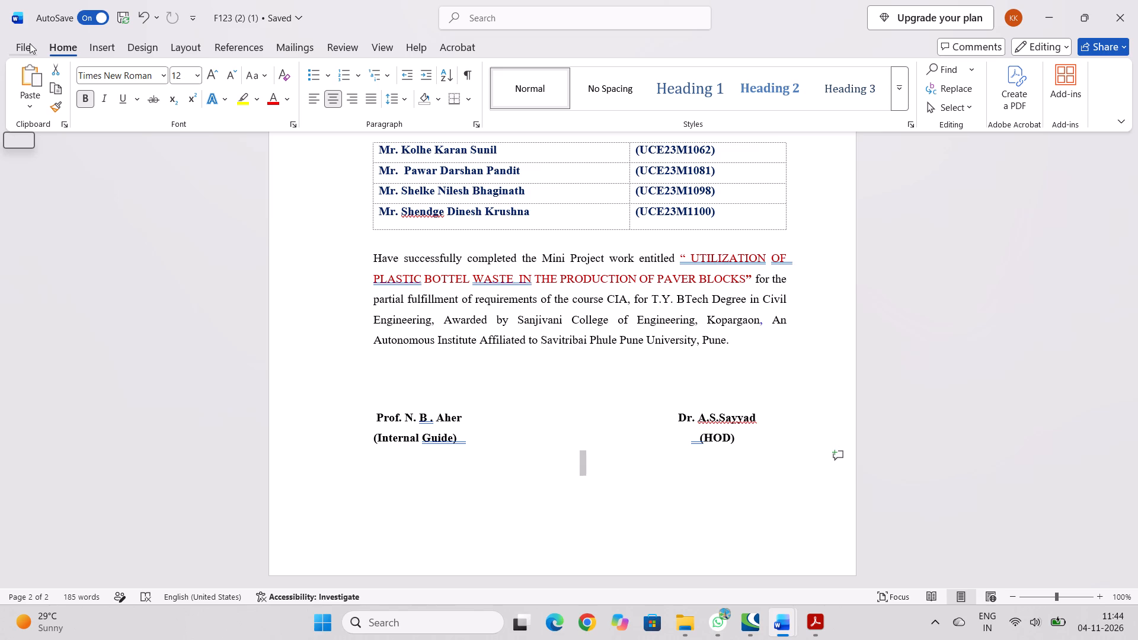
key("ctrl+s")
Save a PDF copy of the report as "F123 (2) (2)" in this PC's Documents folder, and minimise the PDF viewer that opens.
left_click(28, 49)
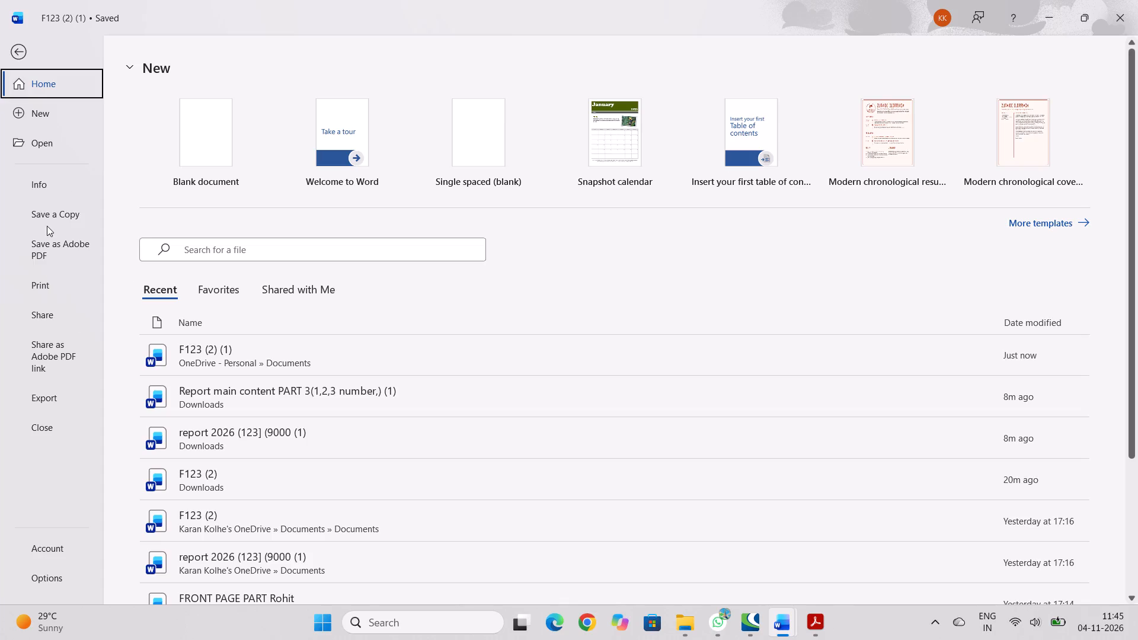
left_click(56, 212)
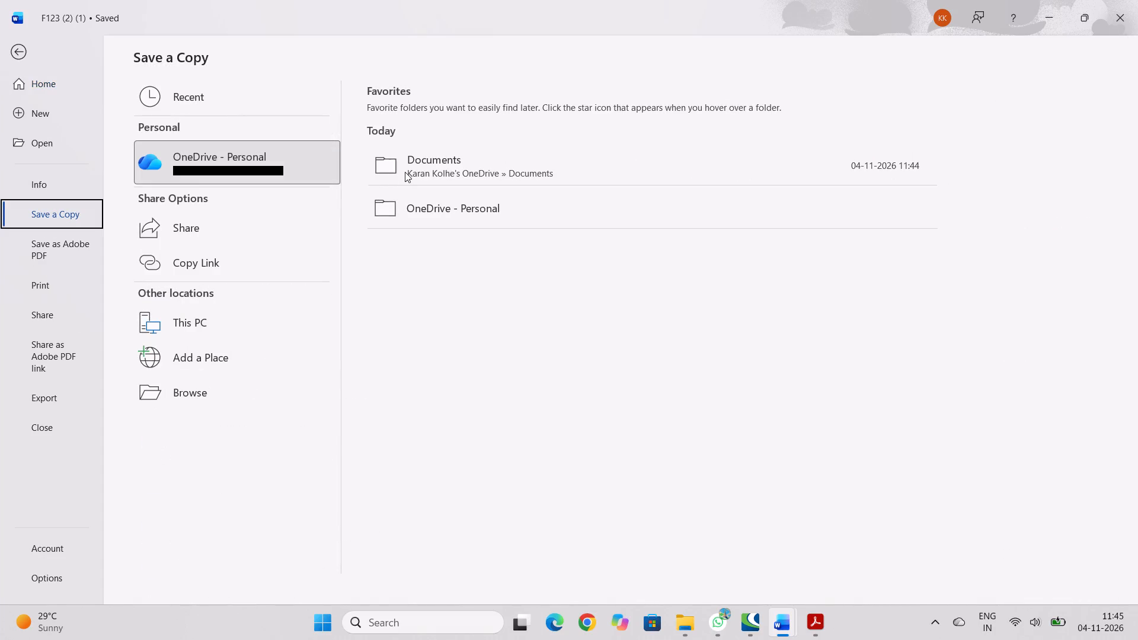
left_click(261, 316)
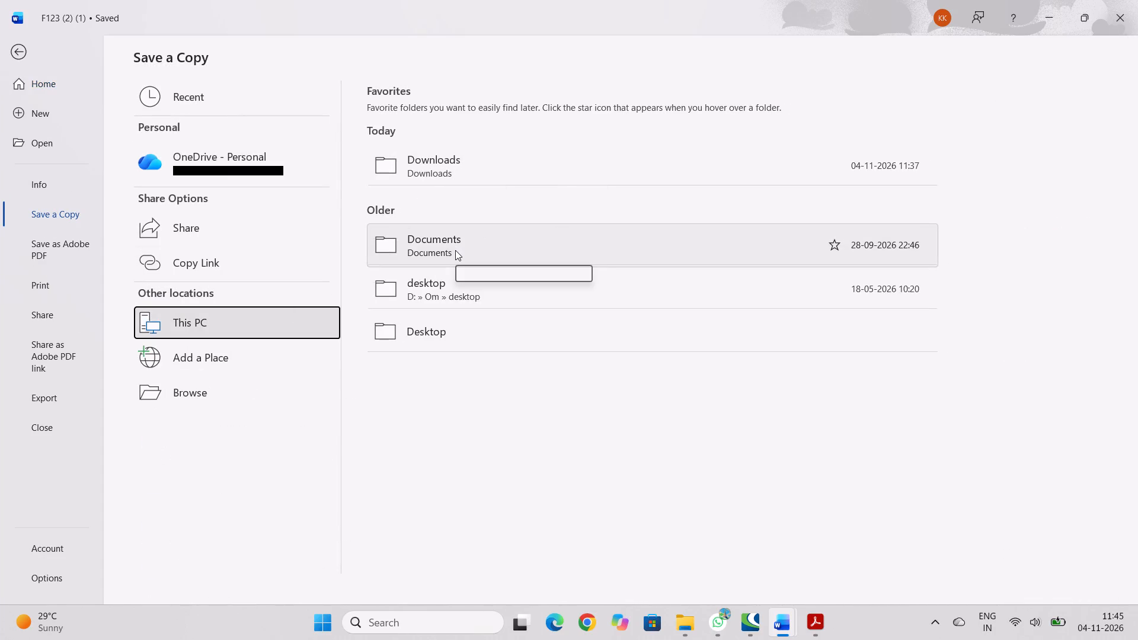
left_click(455, 250)
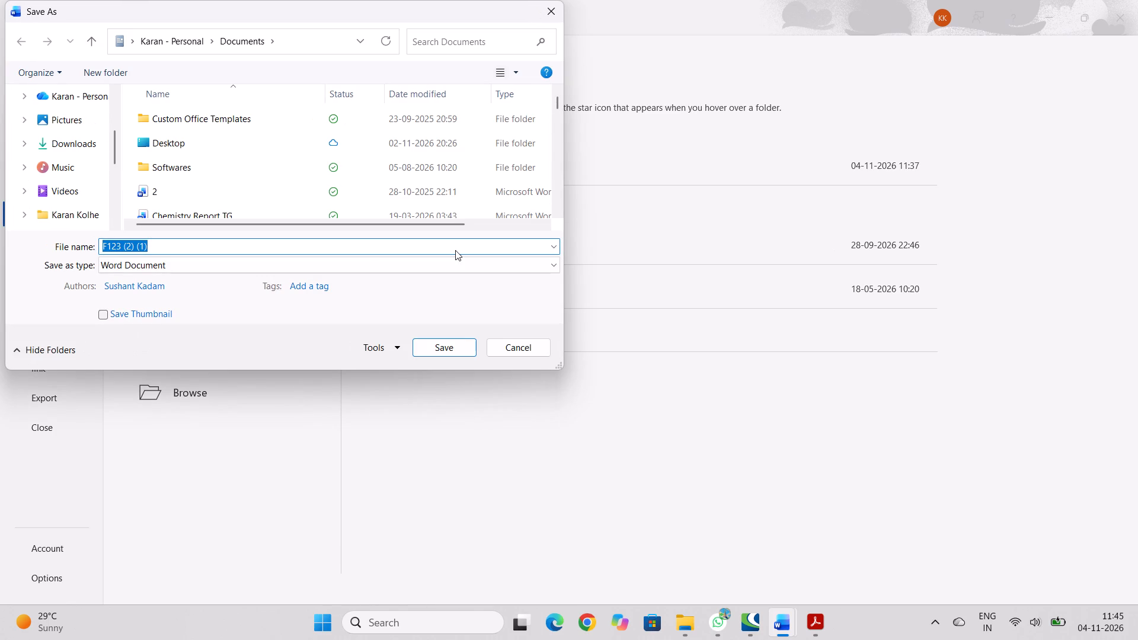
left_click(292, 244)
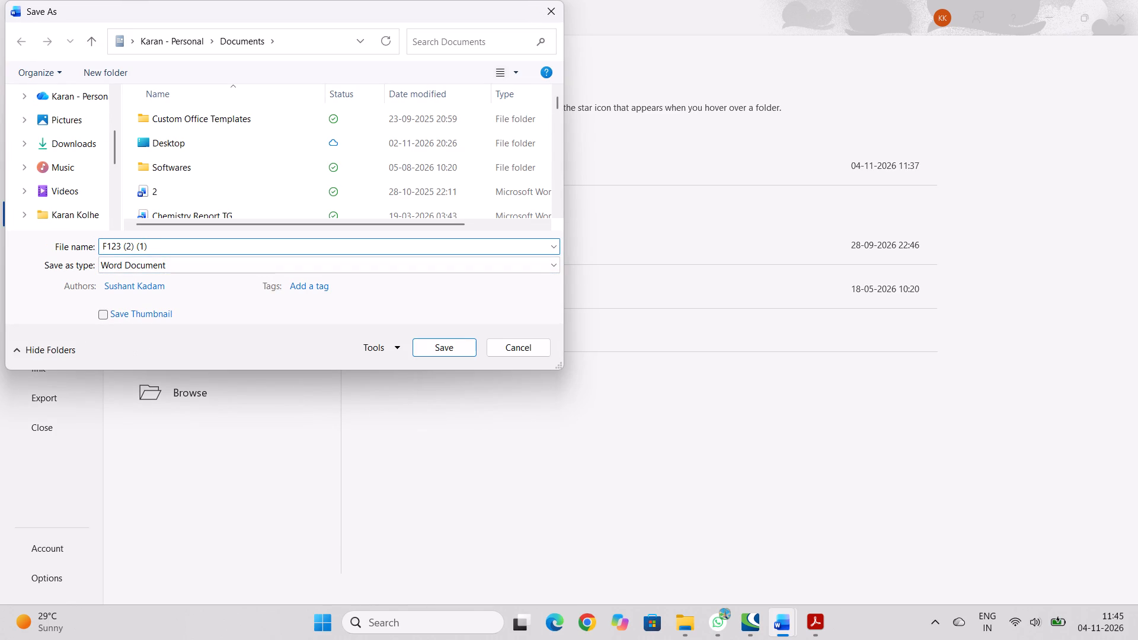
key("BackSpace")
key("BackSpace")
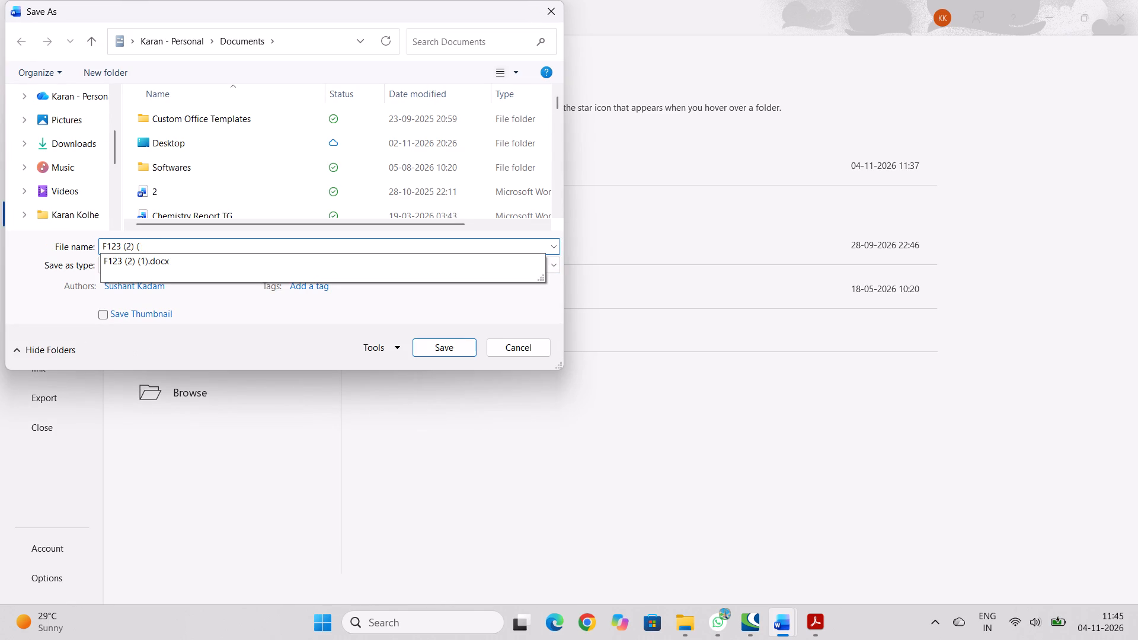
key("2")
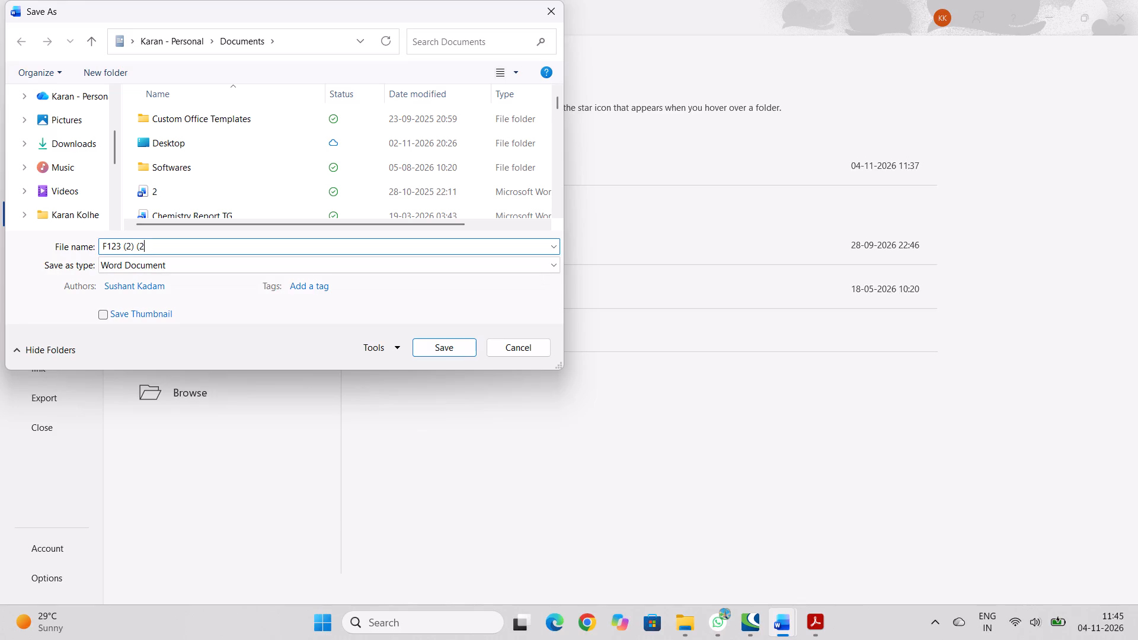
key("shift+parenright")
left_click(234, 263)
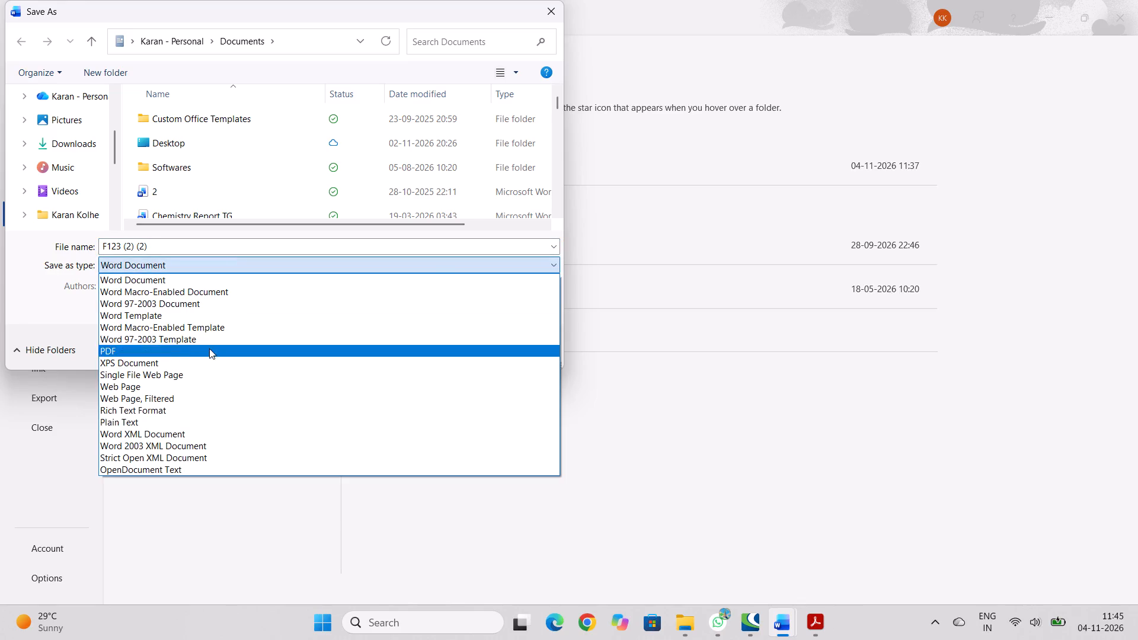
left_click(209, 348)
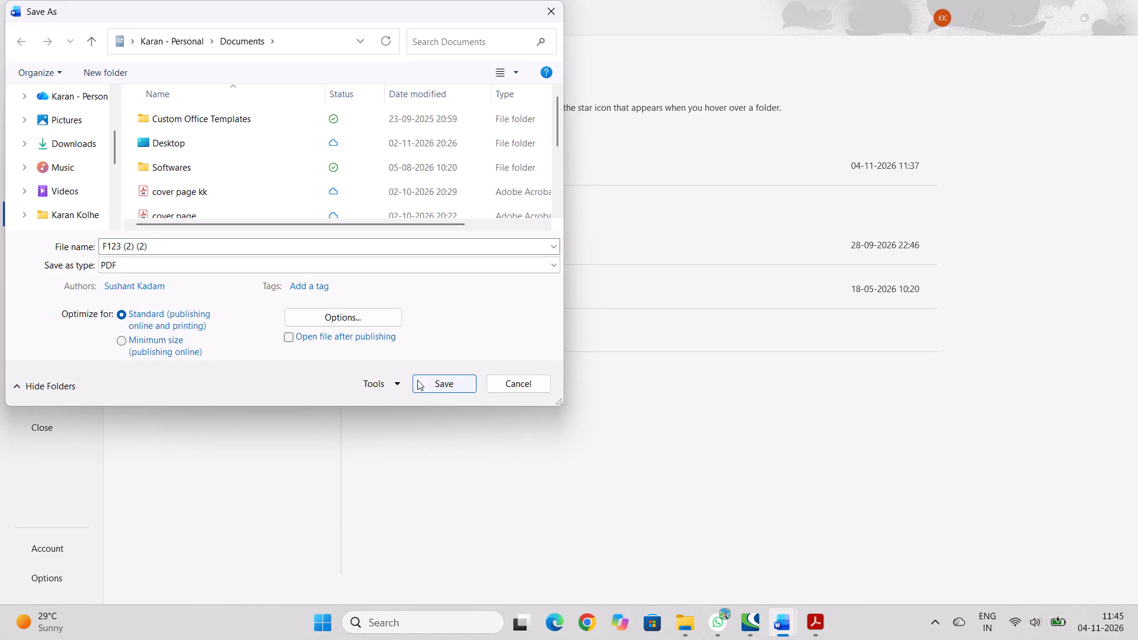
left_click(424, 383)
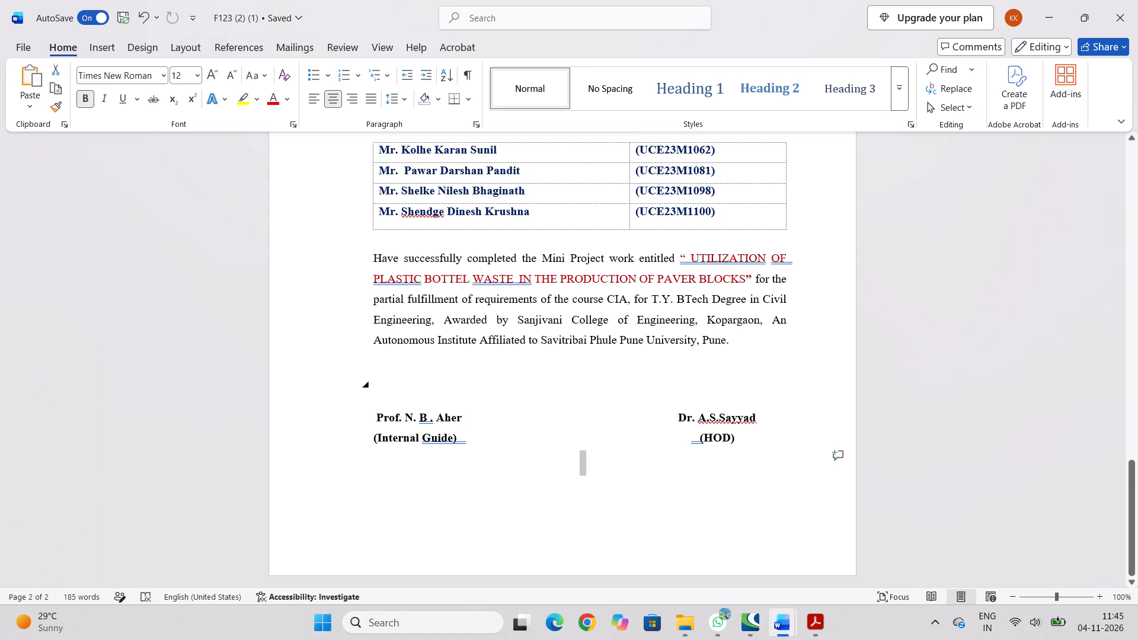
left_click(1049, 17)
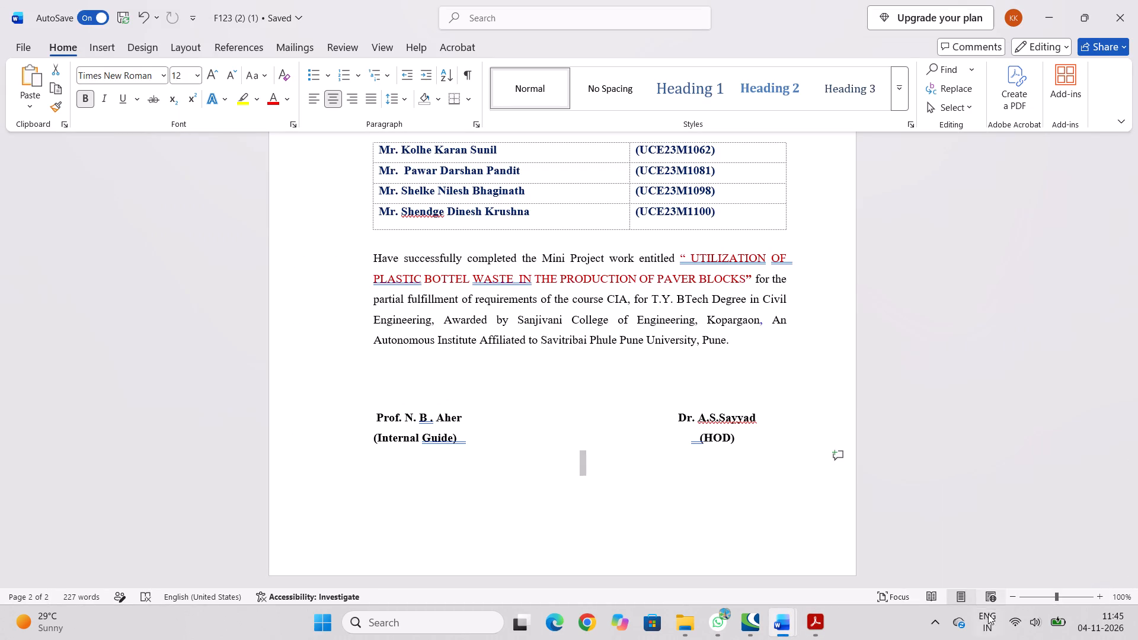
Switch to Acrobat, review both pages of the exported F123 (2) (2).pdf, and minimise the viewer to return to the Word report.
left_click(817, 625)
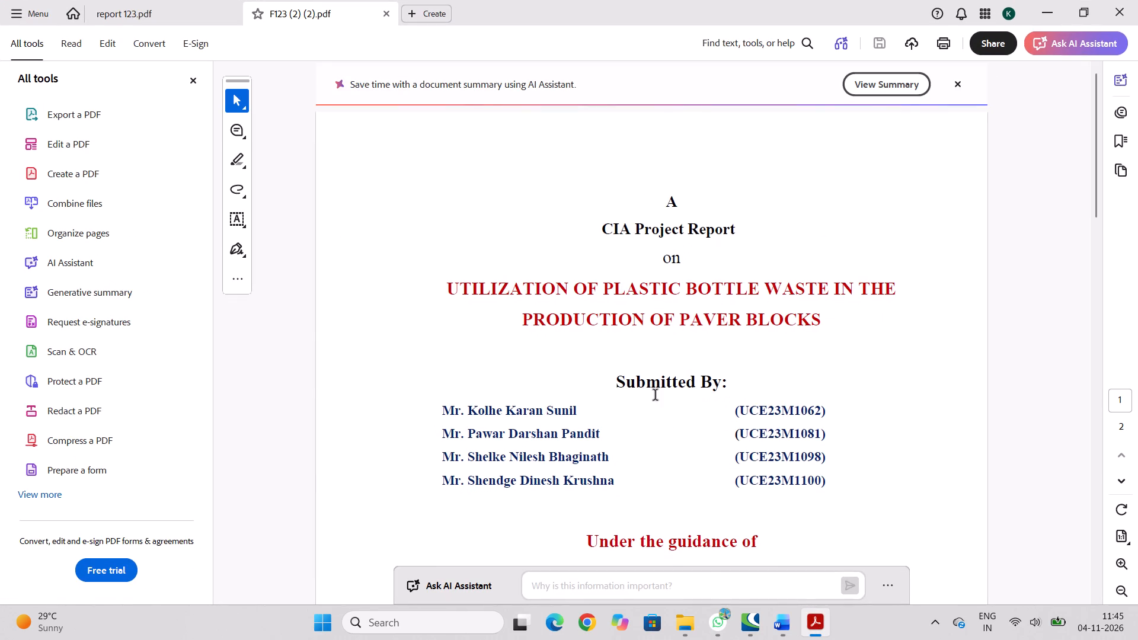
scroll(629, 324, "up", 2)
scroll(629, 324, "down", 3)
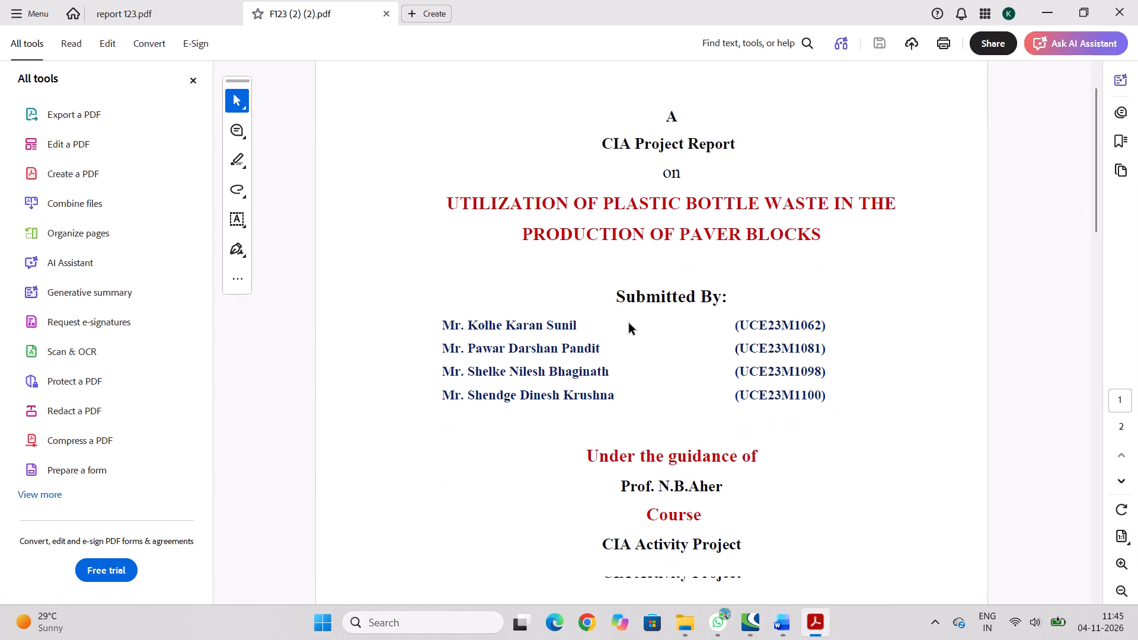
scroll(629, 324, "down", 14)
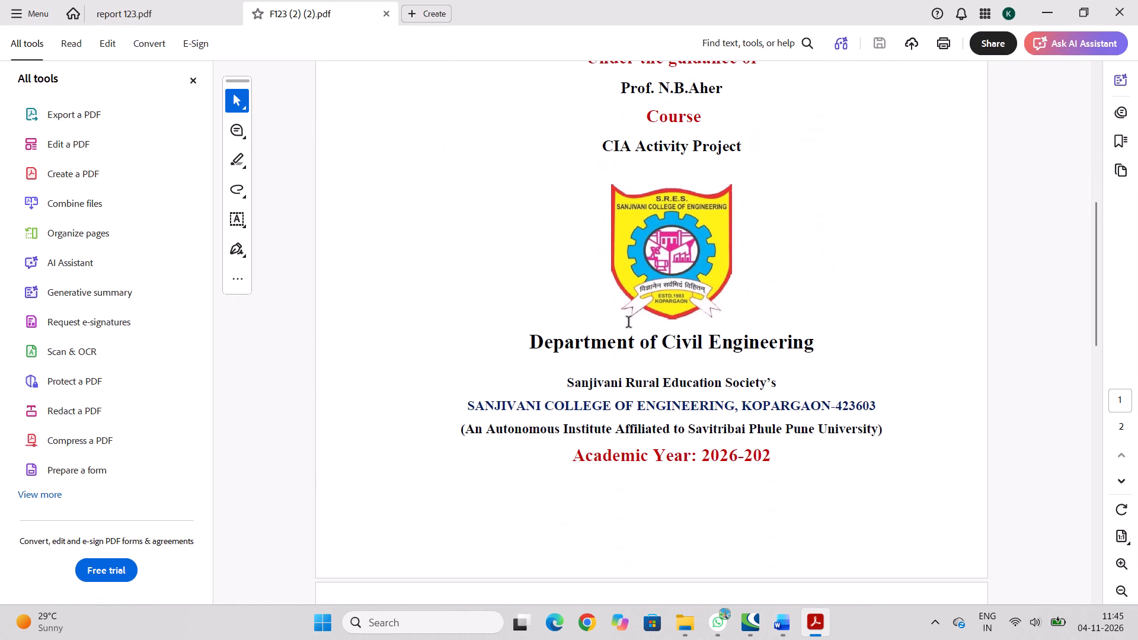
scroll(629, 323, "down", 12)
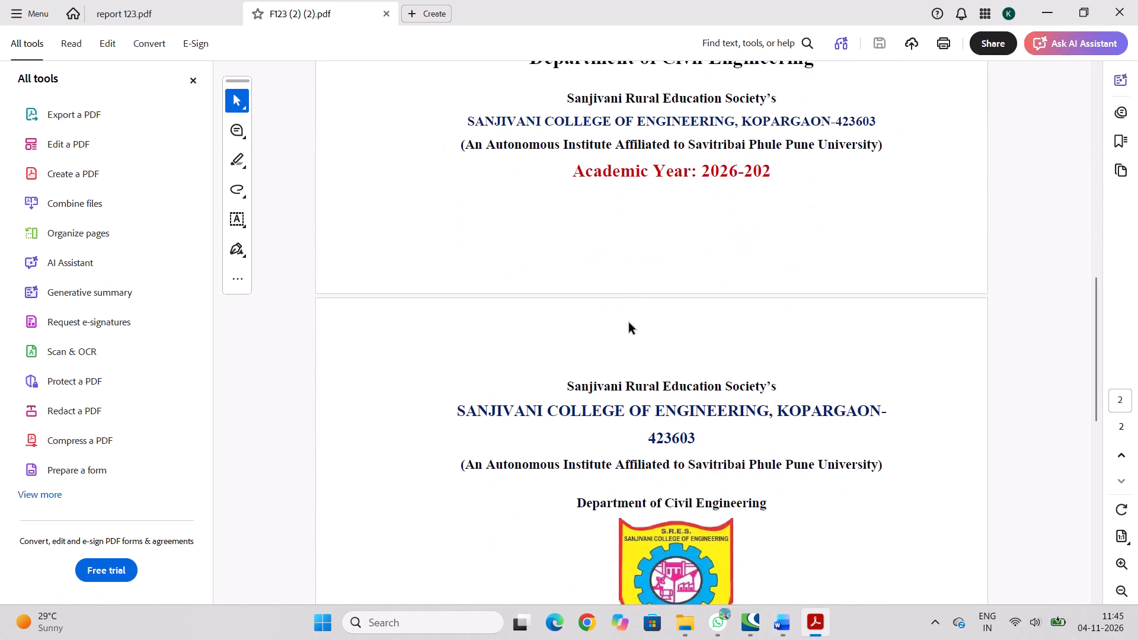
scroll(629, 323, "down", 18)
scroll(629, 323, "down", 4)
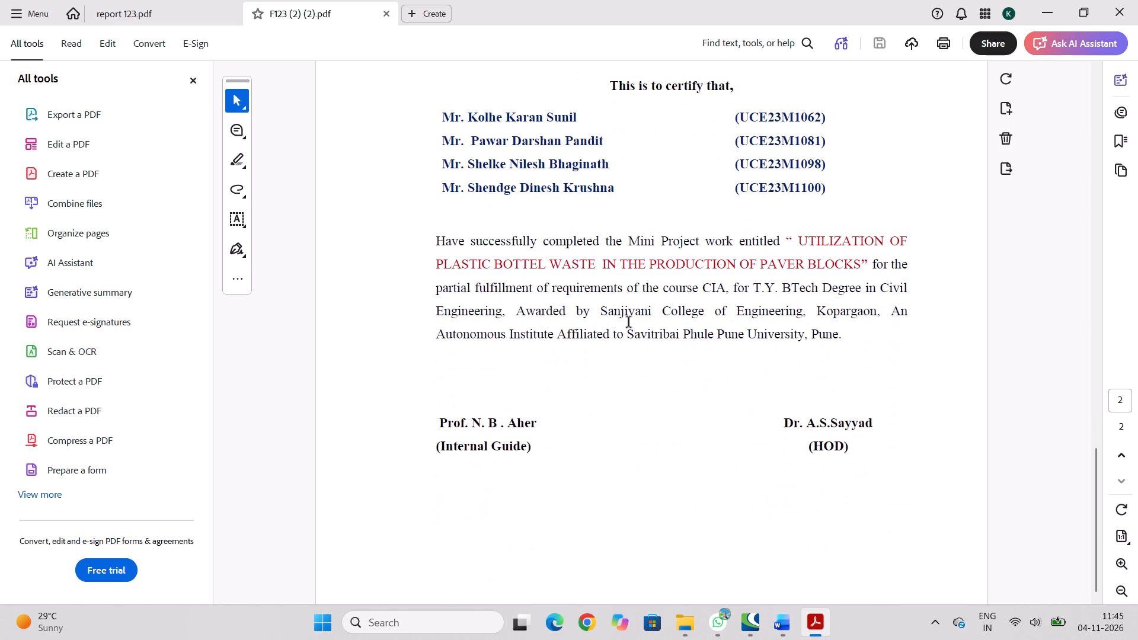
scroll(629, 323, "up", 12)
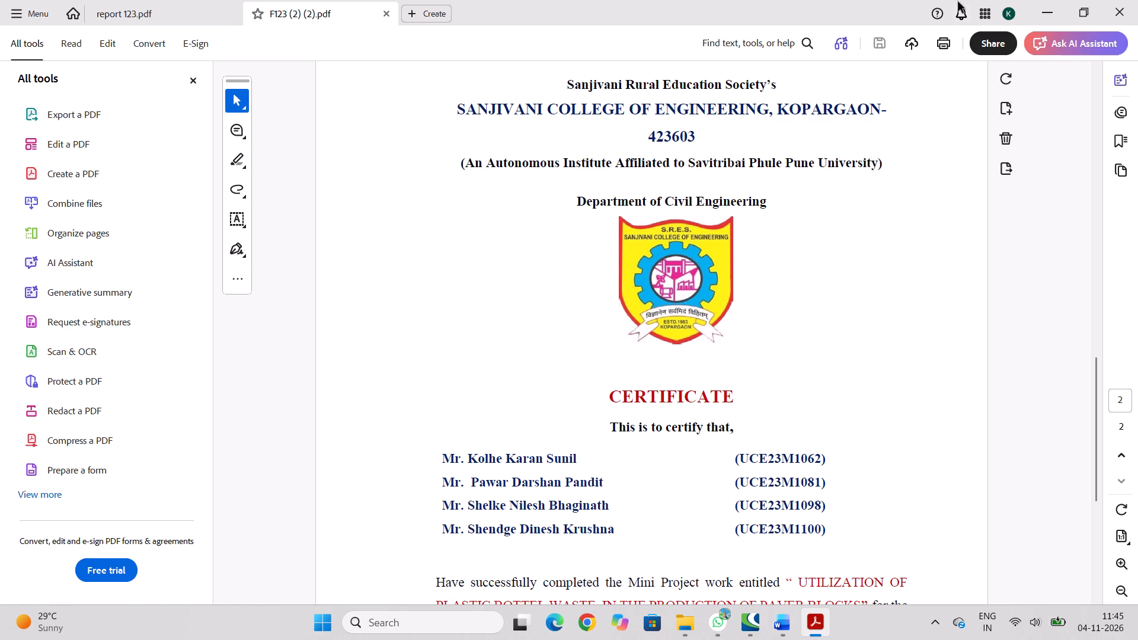
left_click(1042, 18)
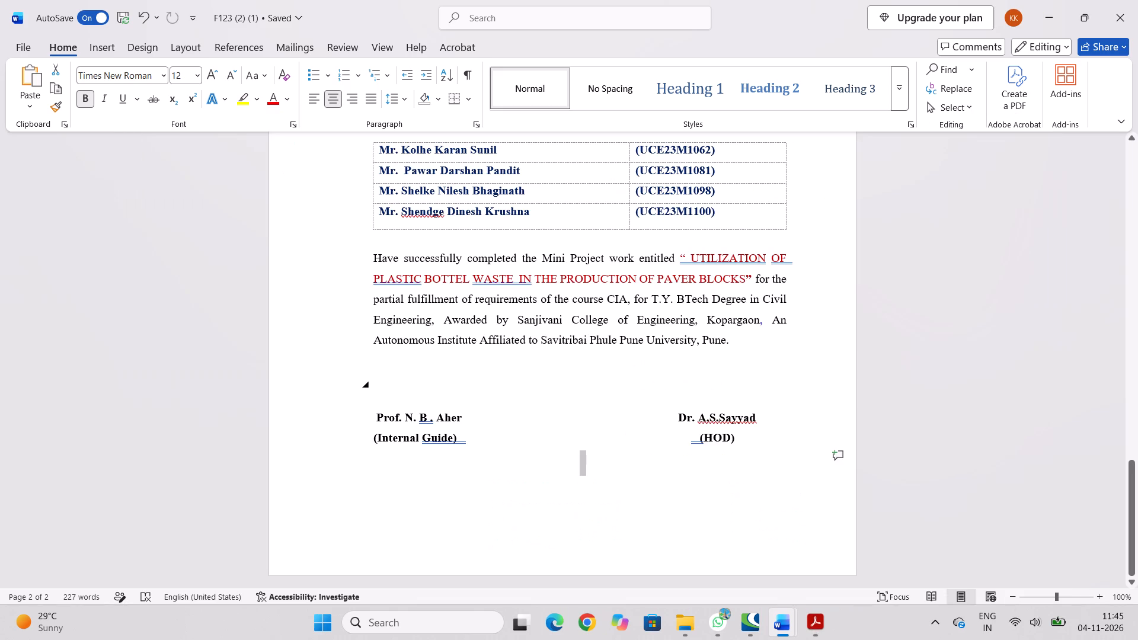
Insert a space after each of the two initials in the HOD signatory's name on the certificate page.
left_click(708, 419)
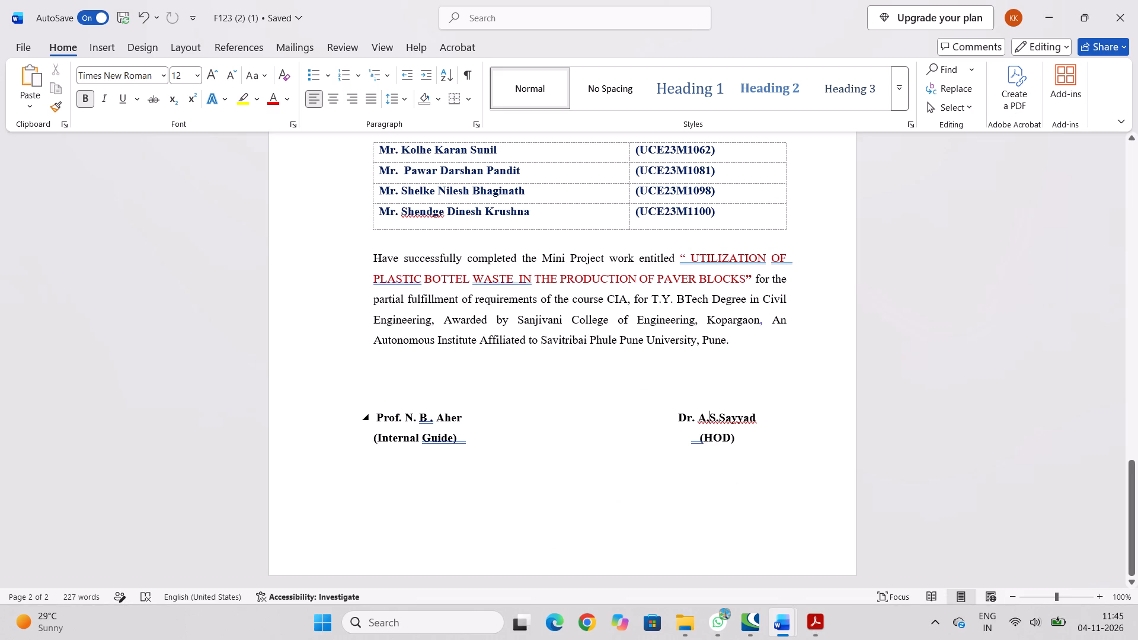
key("space")
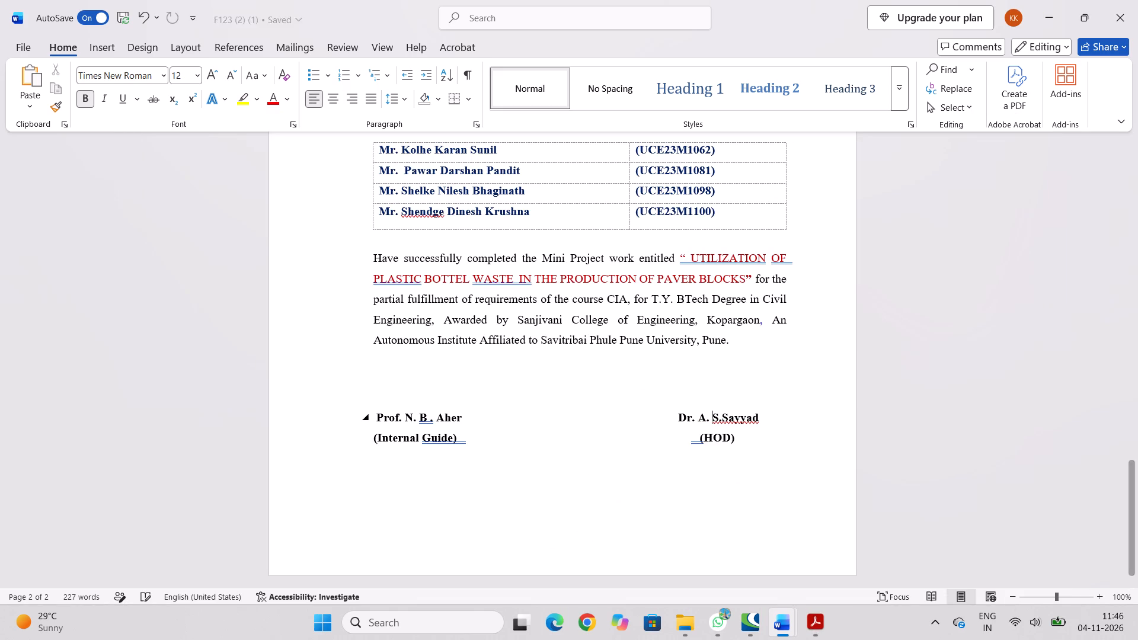
left_click(720, 420)
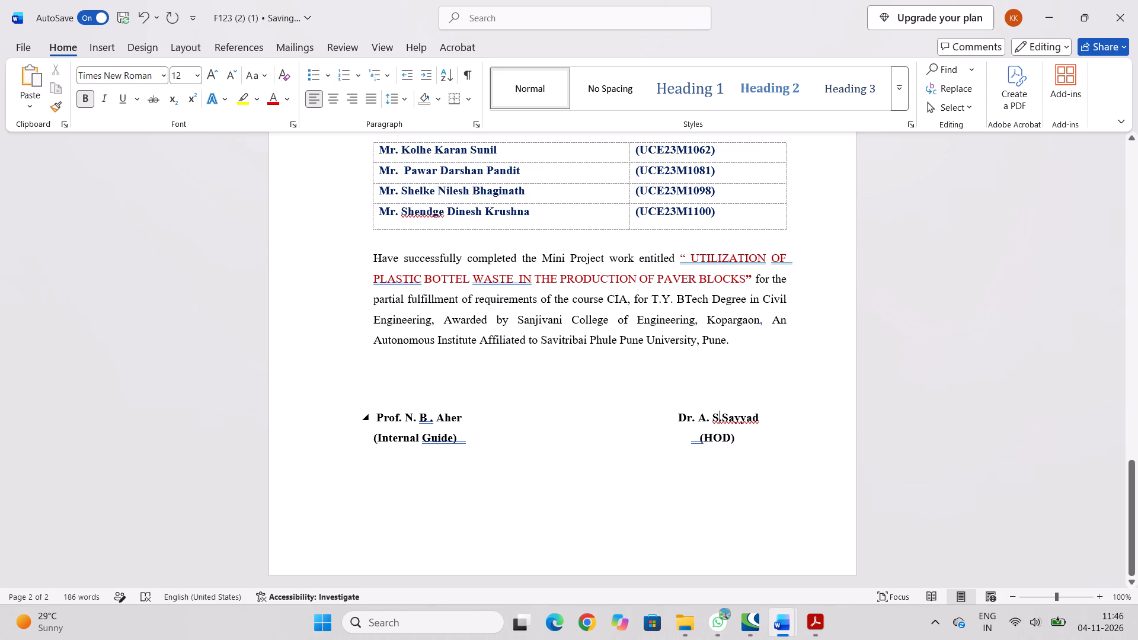
key("Right")
key("space")
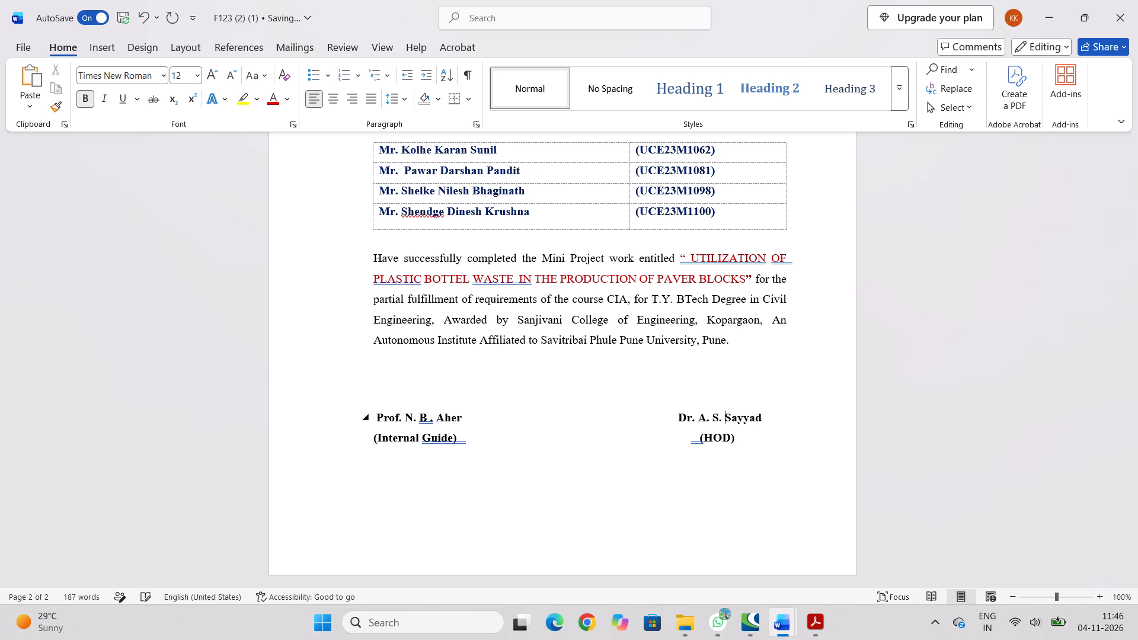
Add two spaces before "(Internal Guide)" to shift the signatories' role line under the names.
scroll(738, 420, "down", 1)
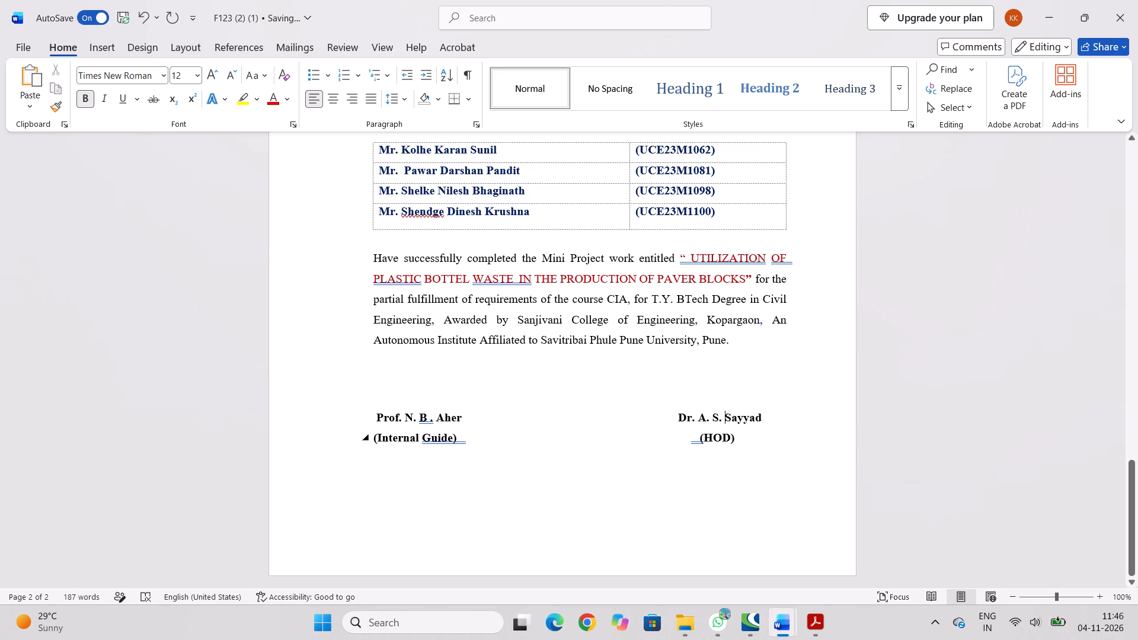
left_click(370, 435)
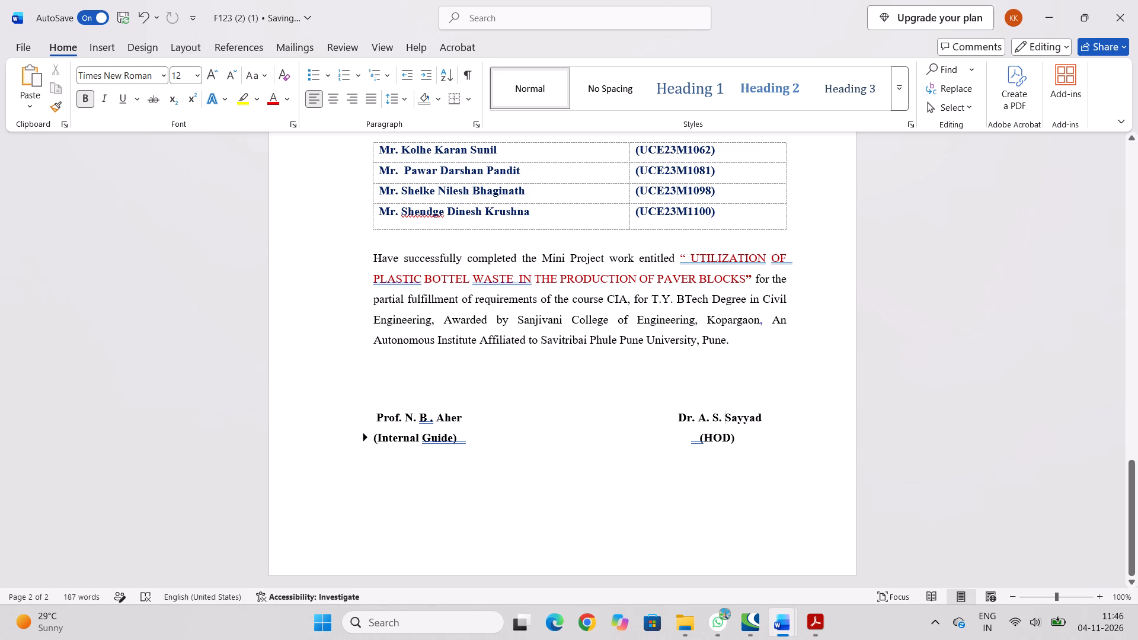
left_click(367, 437)
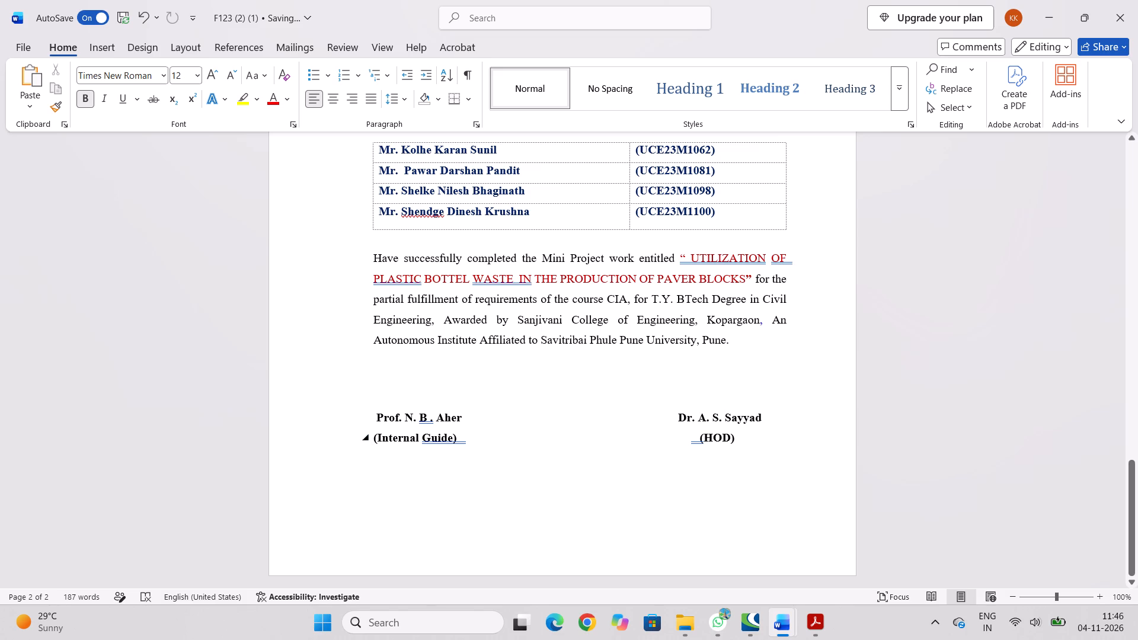
left_click(370, 433)
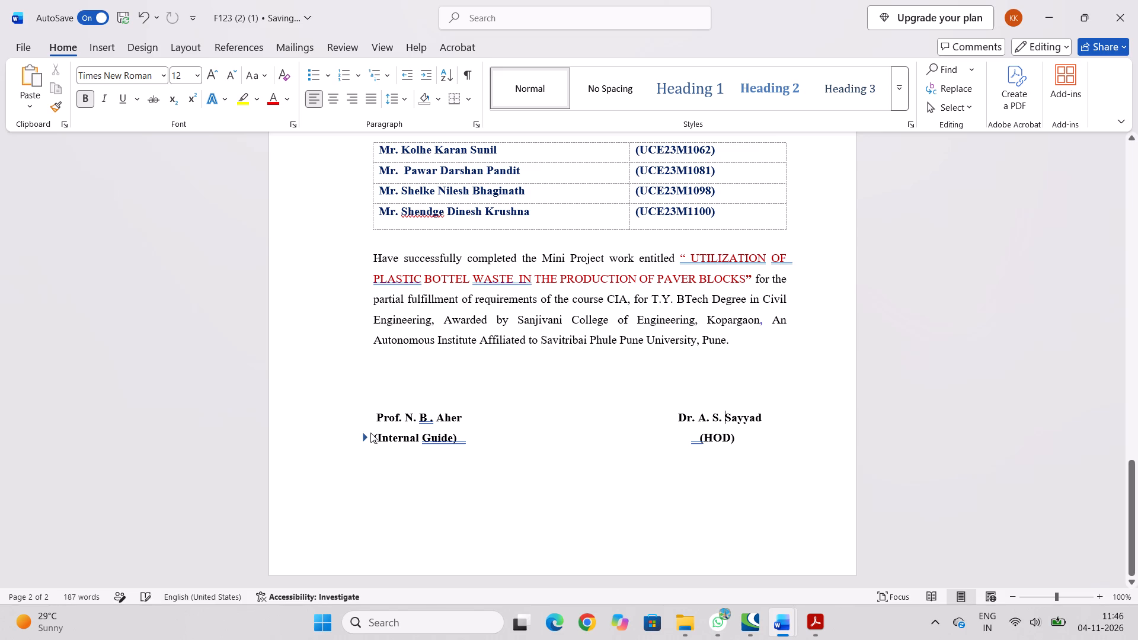
left_click(372, 433)
key("space")
key("space")
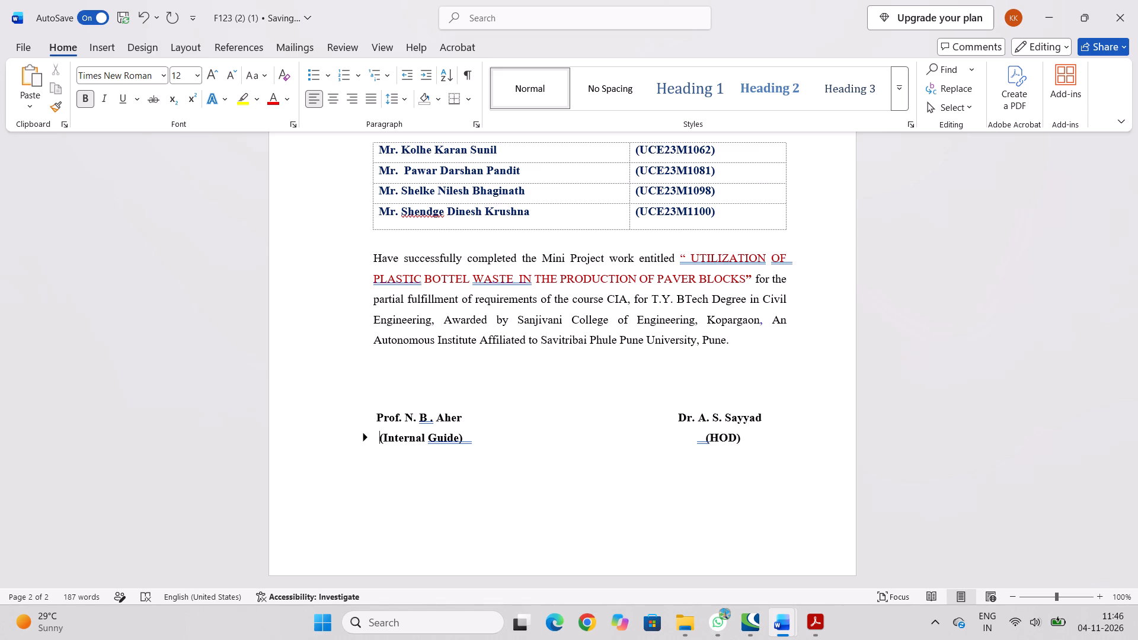
Save a copy of the report as Word document "F123 (2) (2)" in this PC's Desktop folder.
right_click_drag(24, 57, 24, 63)
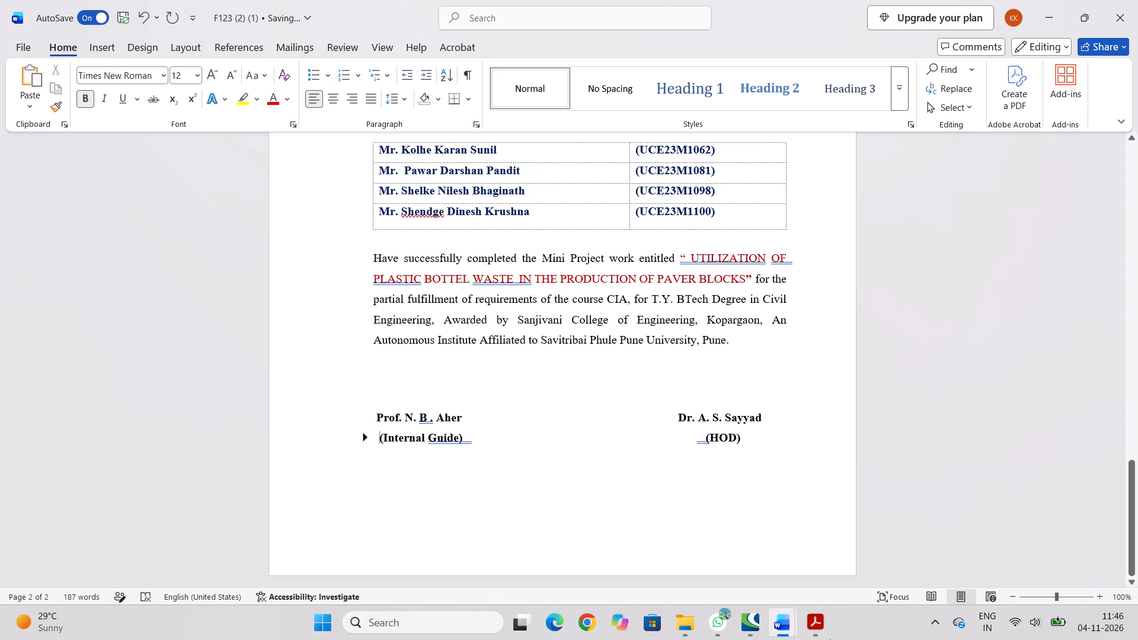
left_click(24, 42)
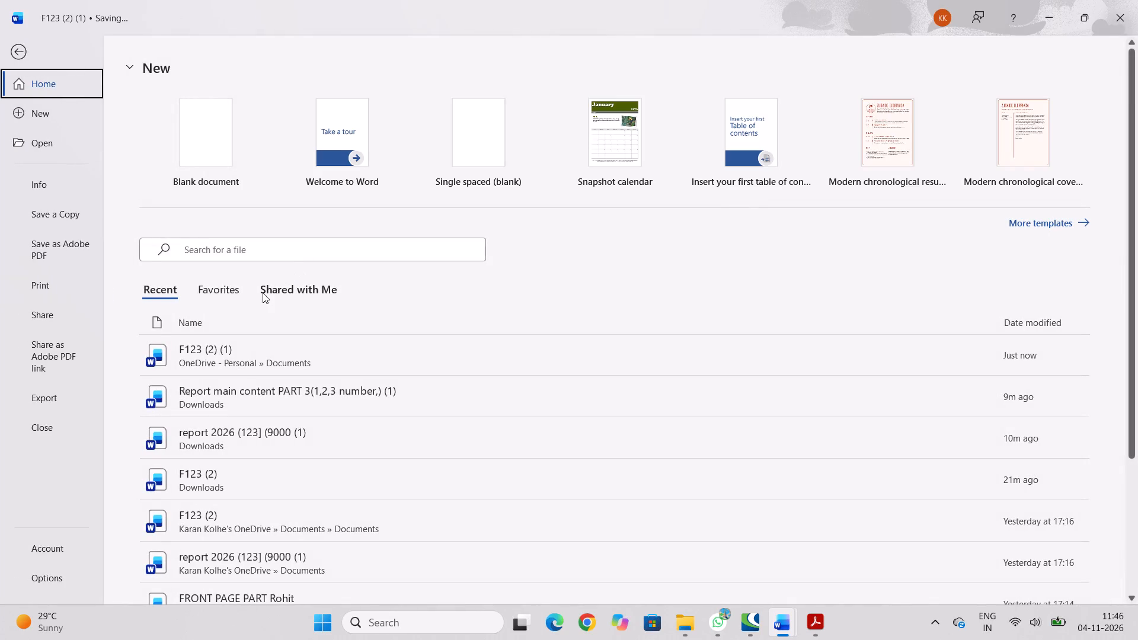
left_click(72, 212)
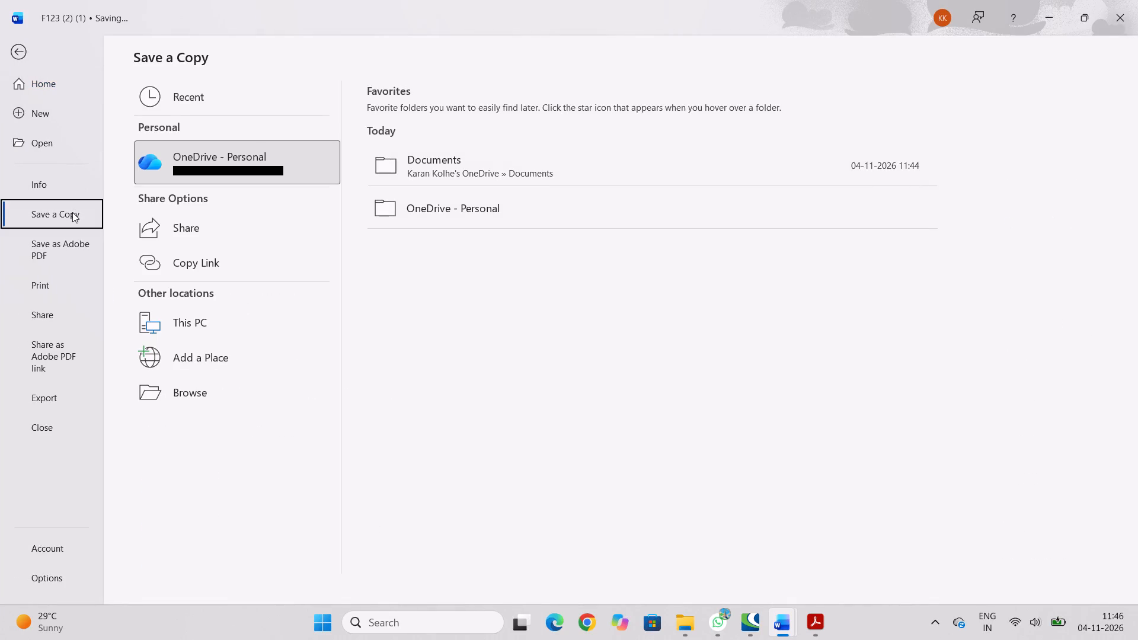
left_click(256, 312)
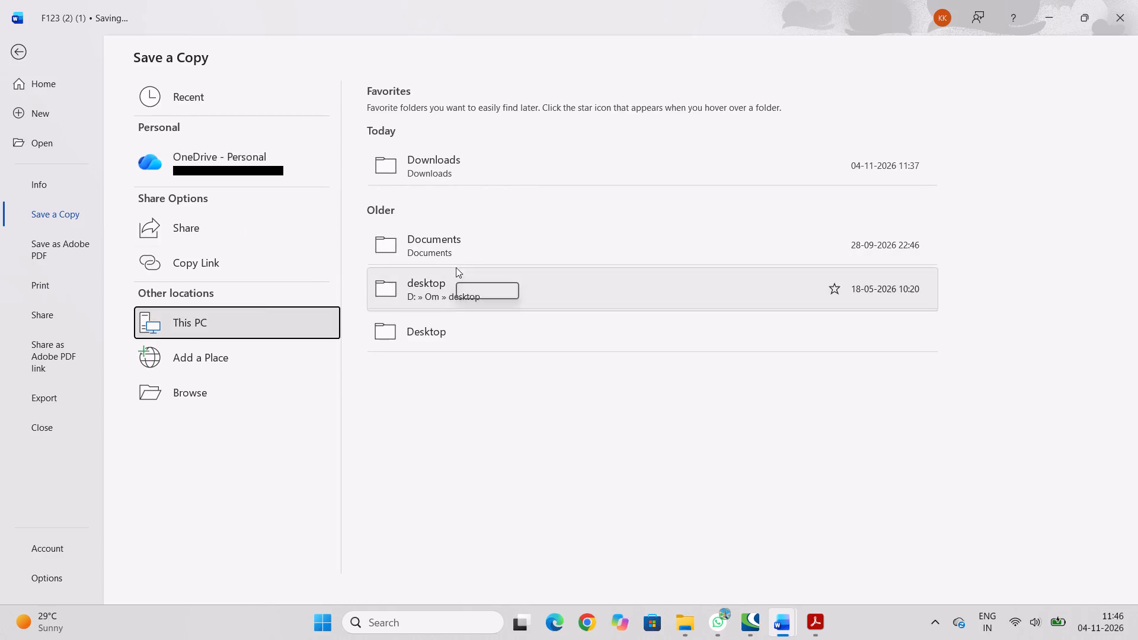
left_click(447, 328)
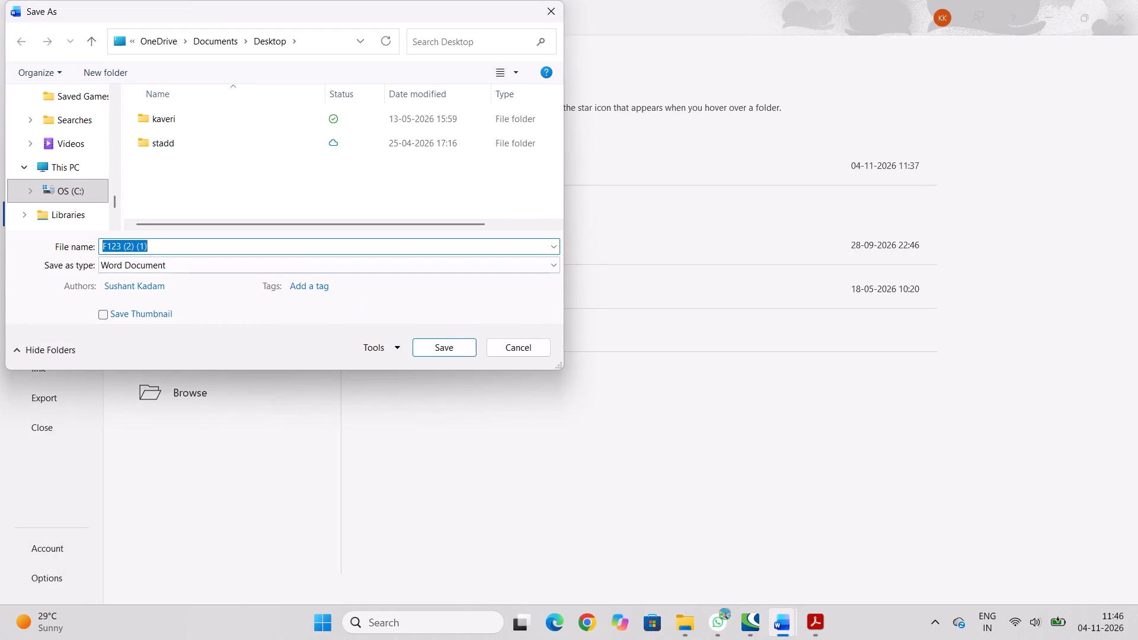
left_click(263, 245)
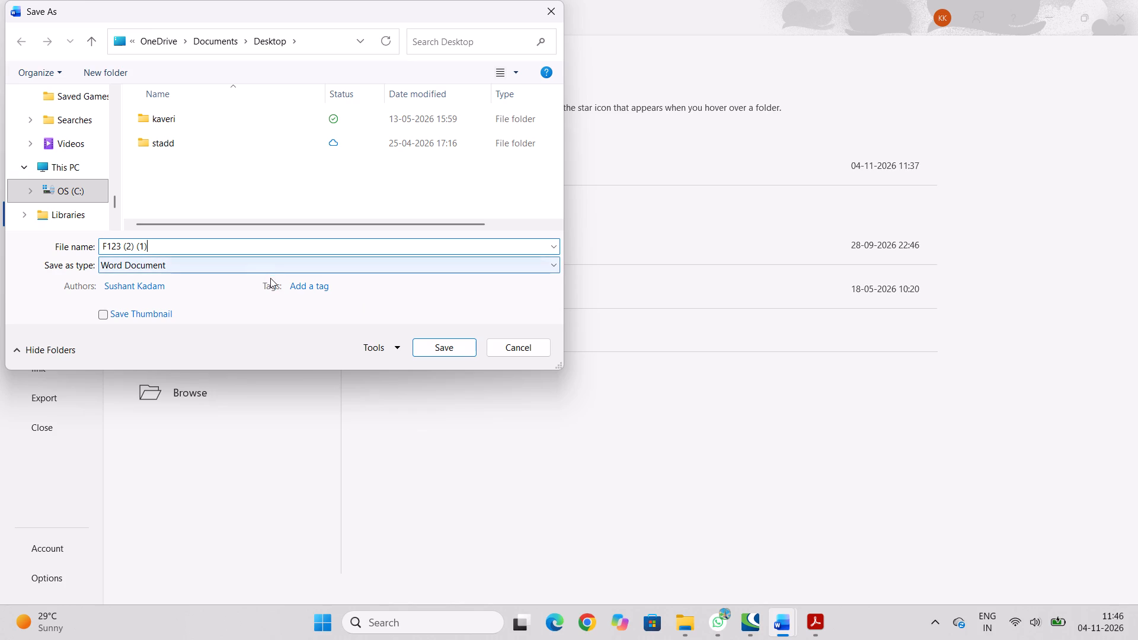
key("BackSpace")
key("BackSpace")
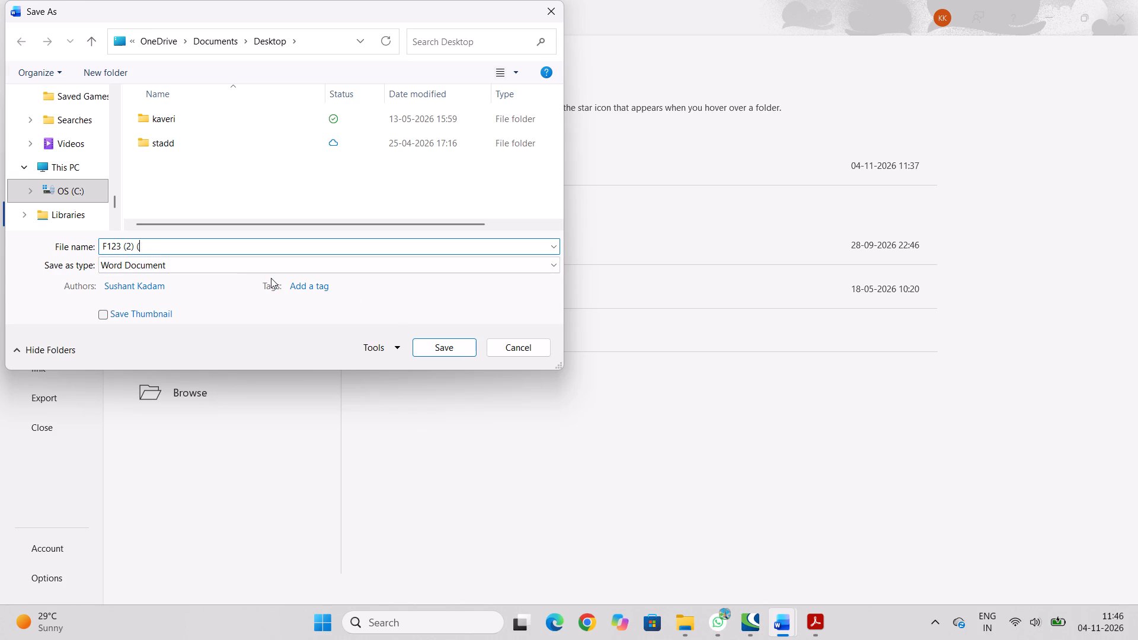
key("2")
key("shift+parenright")
left_click(444, 350)
left_click(453, 345)
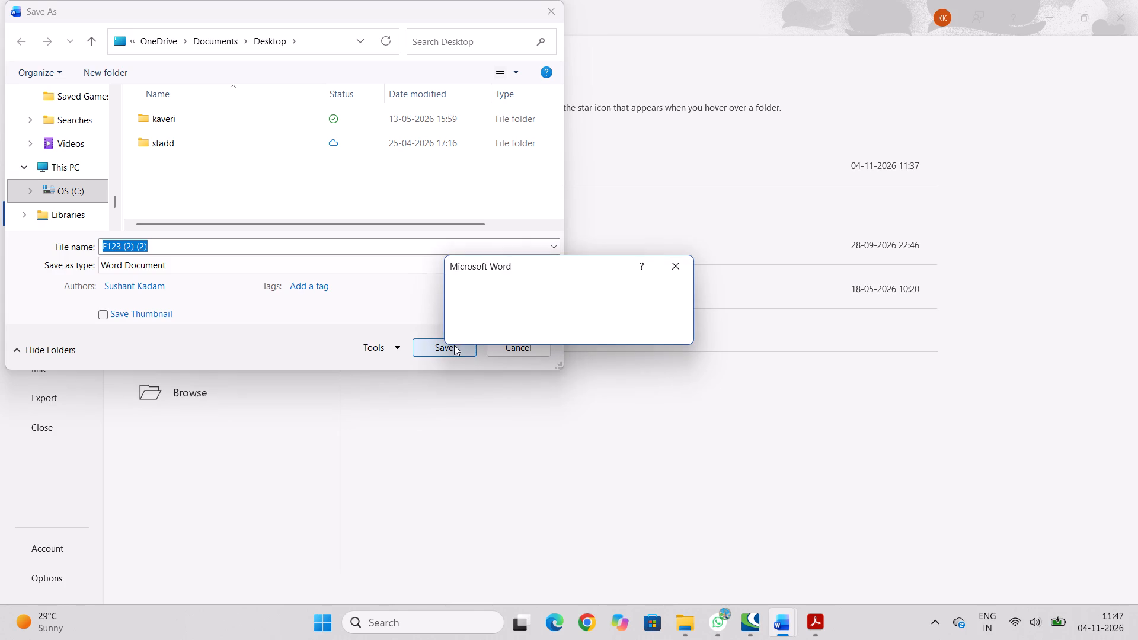
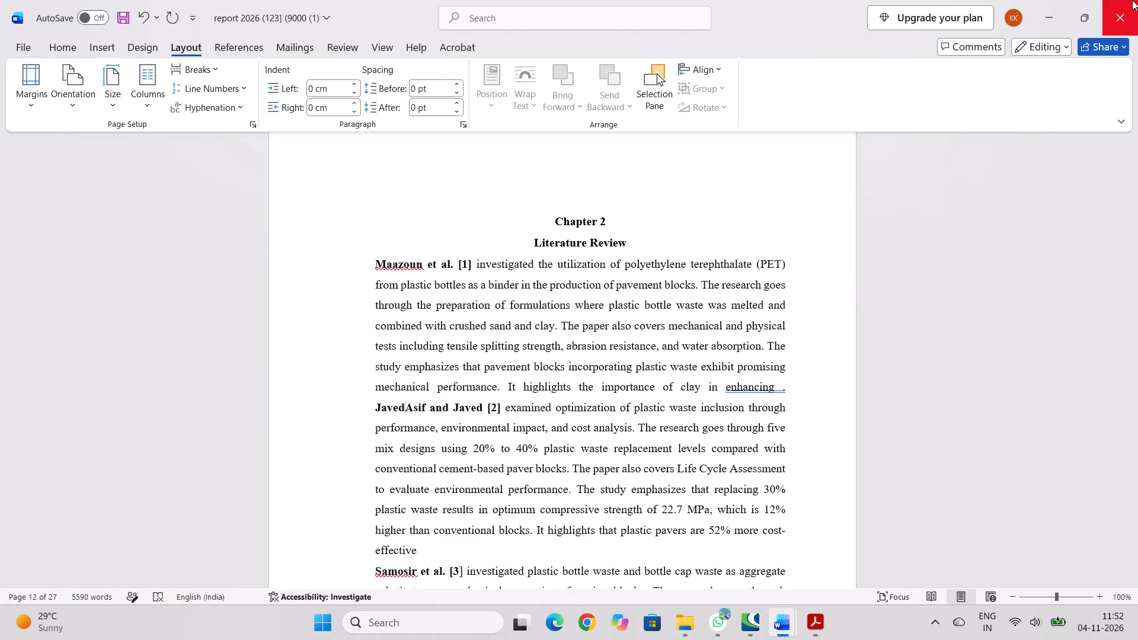
Correct the author names of reference [2] in the Chapter 2 literature review to "Javed and Asif".
key("space")
type("and")
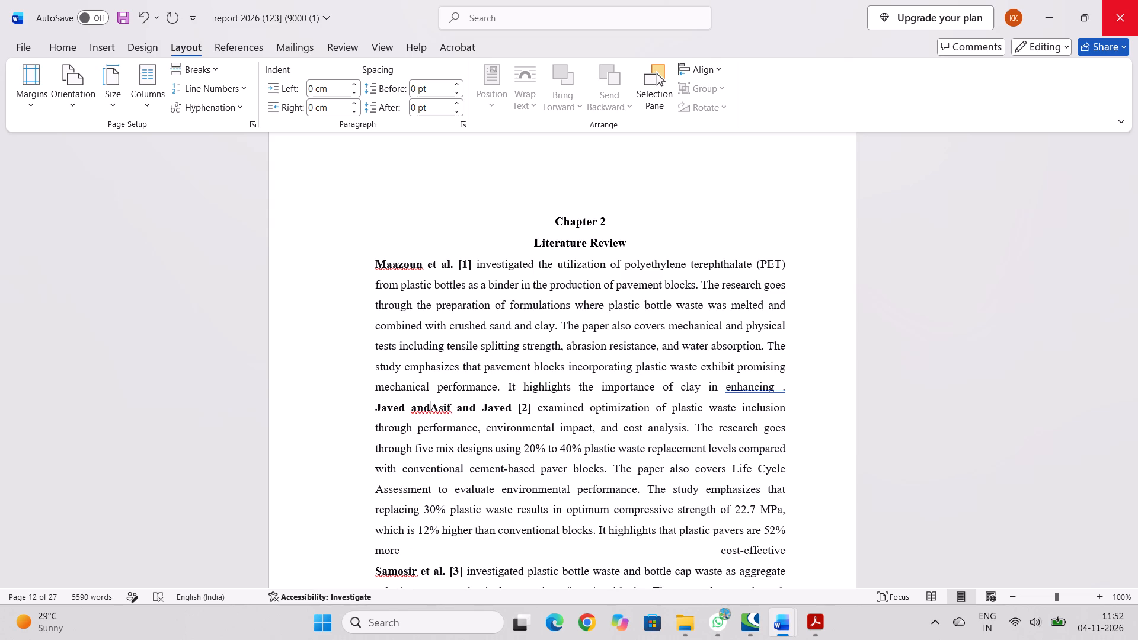
key("space")
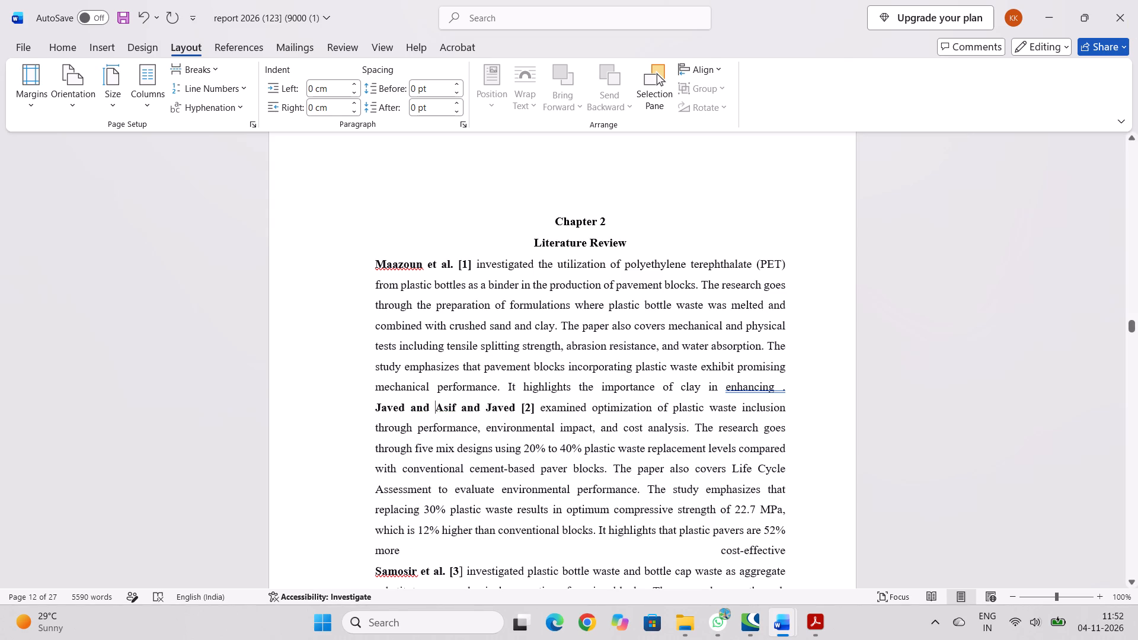
left_click(515, 407)
key("BackSpace")
key("BackSpace")
key("BackSpace")
key("BackSpace")
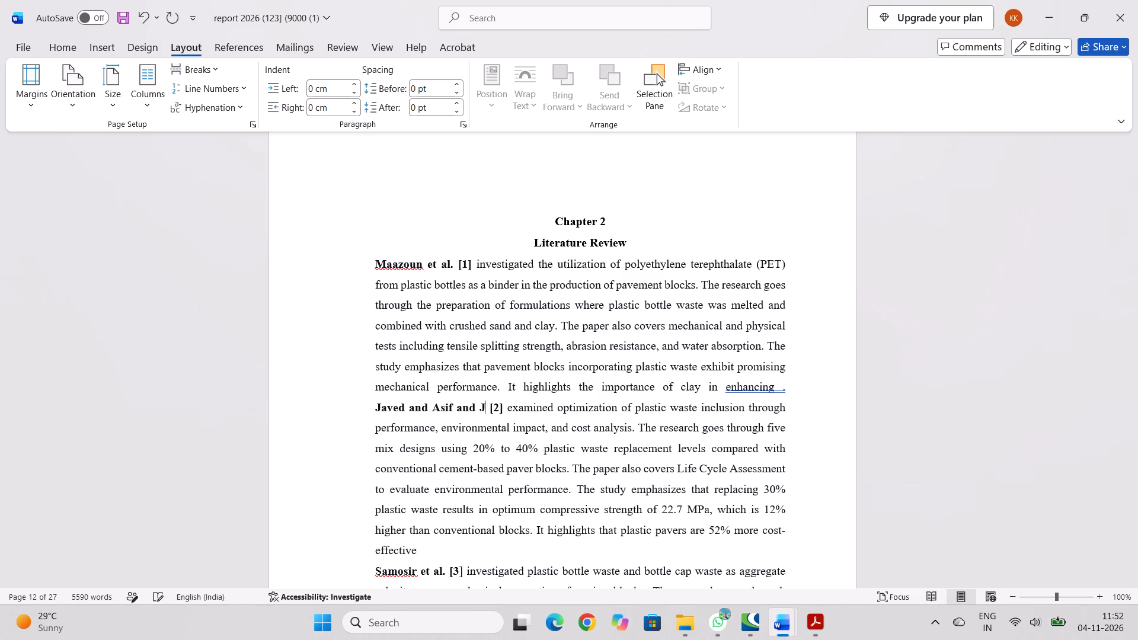
key("BackSpace")
key("BackSpace")
key("BackSpace")
key("BackSpace")
key("BackSpace")
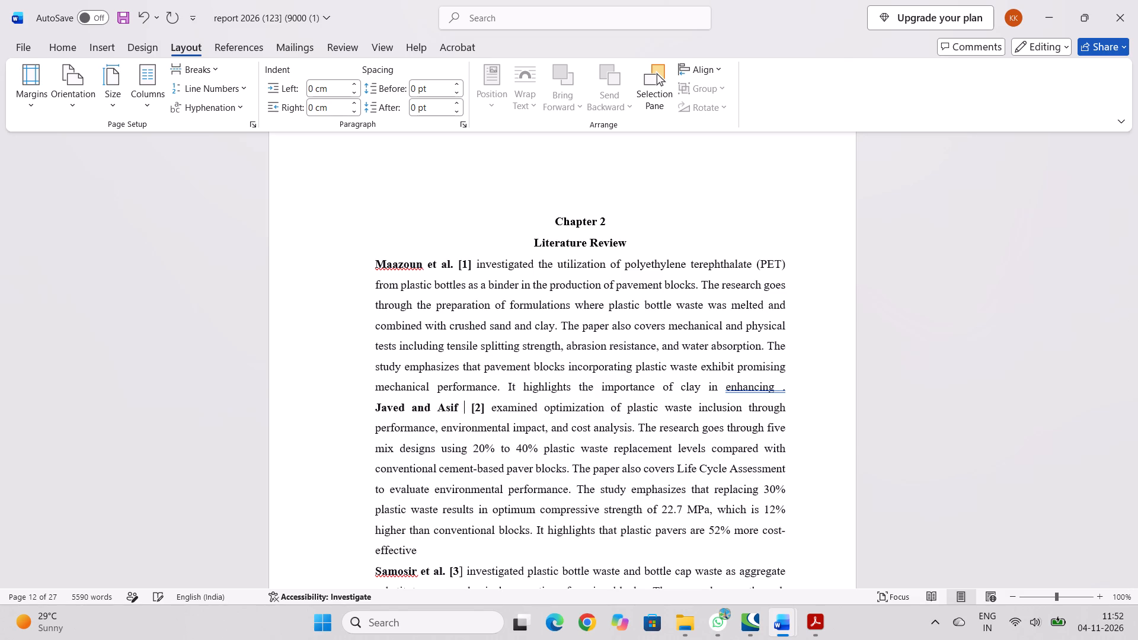
key("BackSpace")
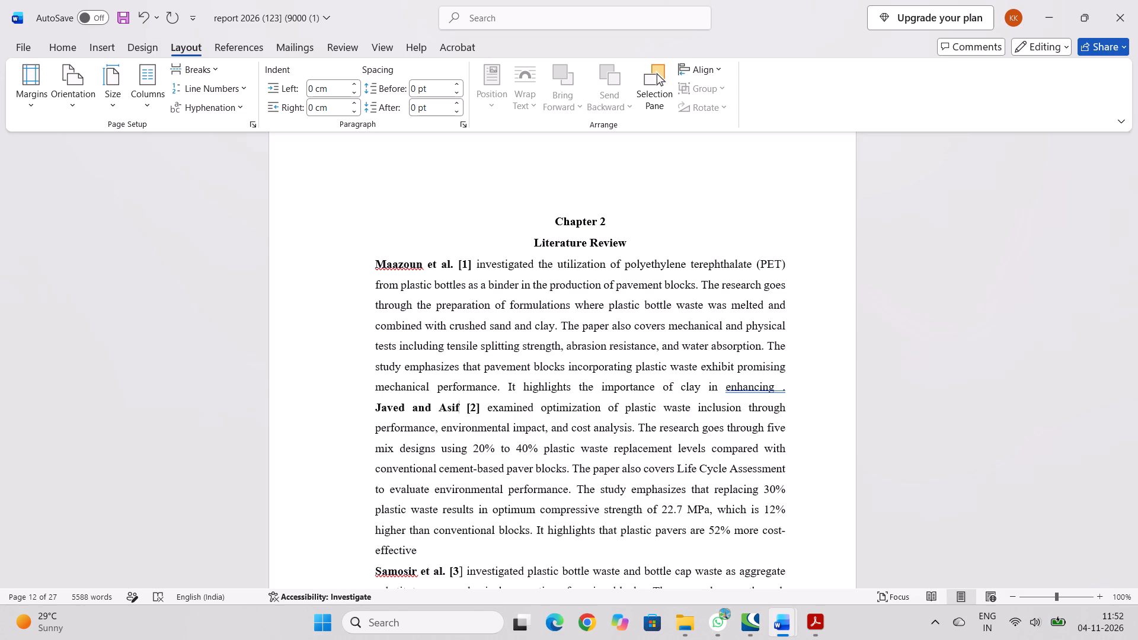
Replace the spaces around "and" and before "[2]" in the Javed and Asif citation with single spaces.
key("Right")
key("BackSpace")
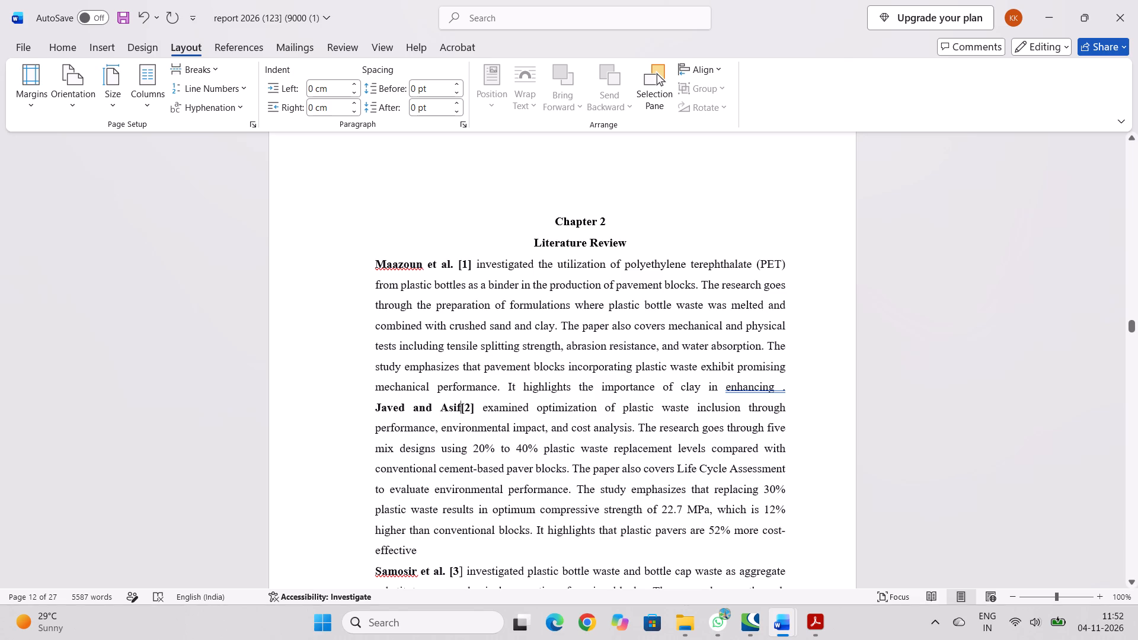
left_click(407, 409)
key("Right")
key("BackSpace")
key("space")
left_click(440, 405)
key("BackSpace")
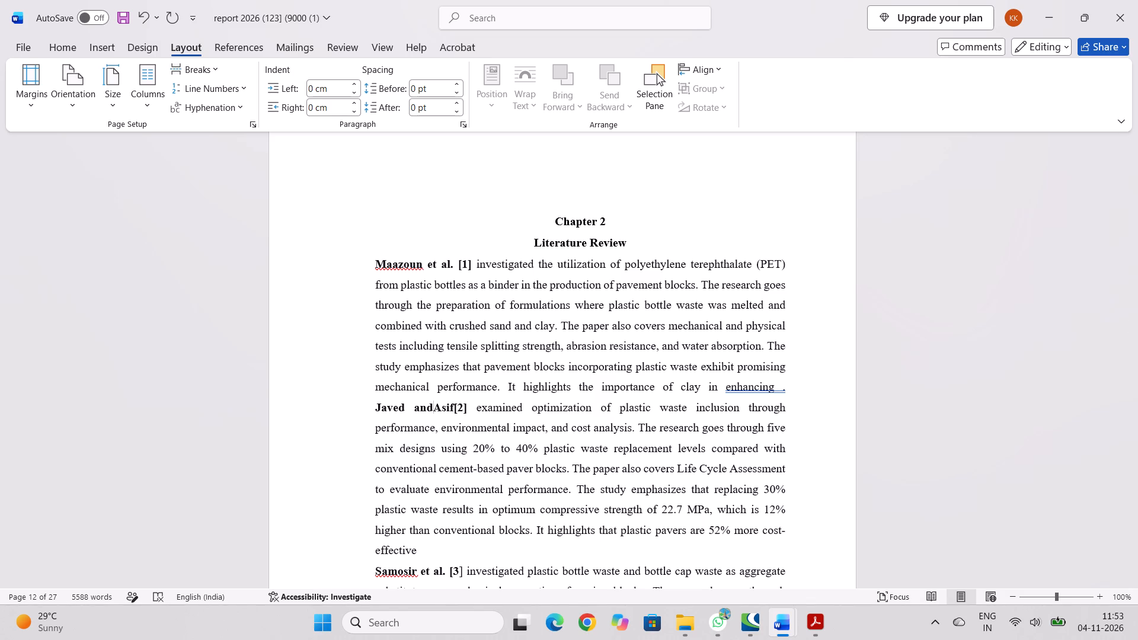
key("space")
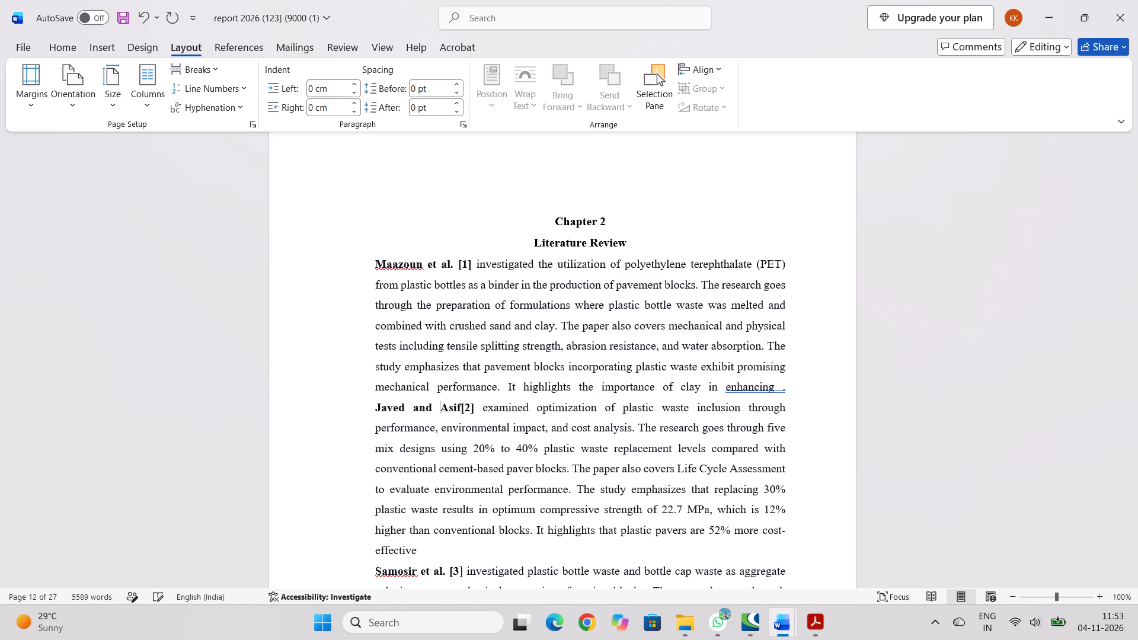
left_click(462, 409)
key("space")
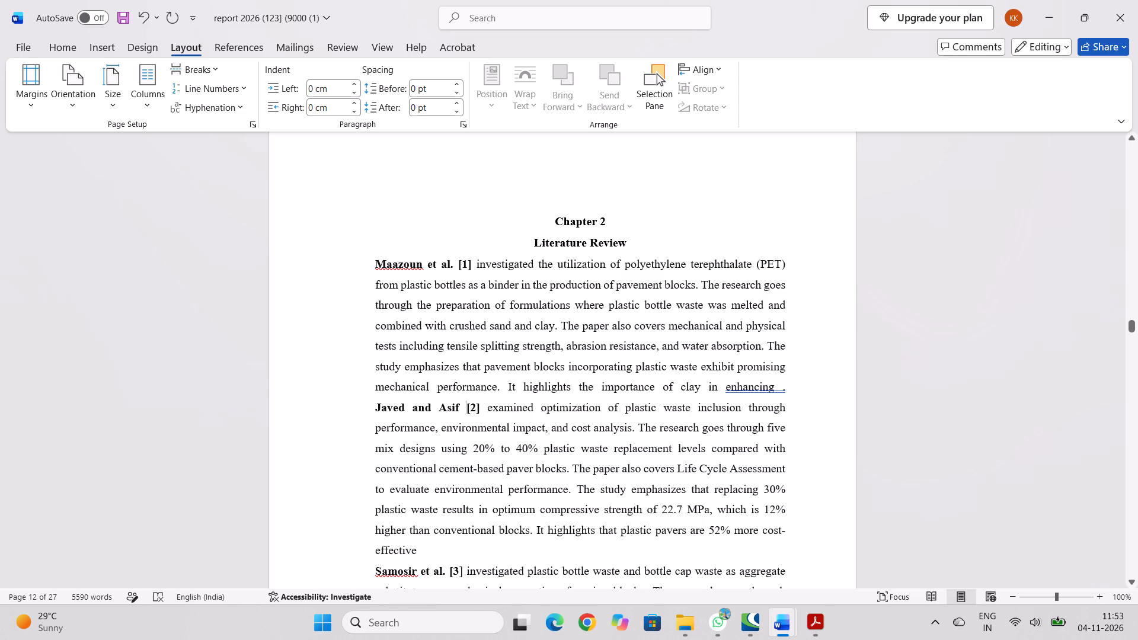
Read through the remaining Chapter 2 literature review entries, from [3] to [15], checking their author citations and text.
scroll(559, 340, "down", 2)
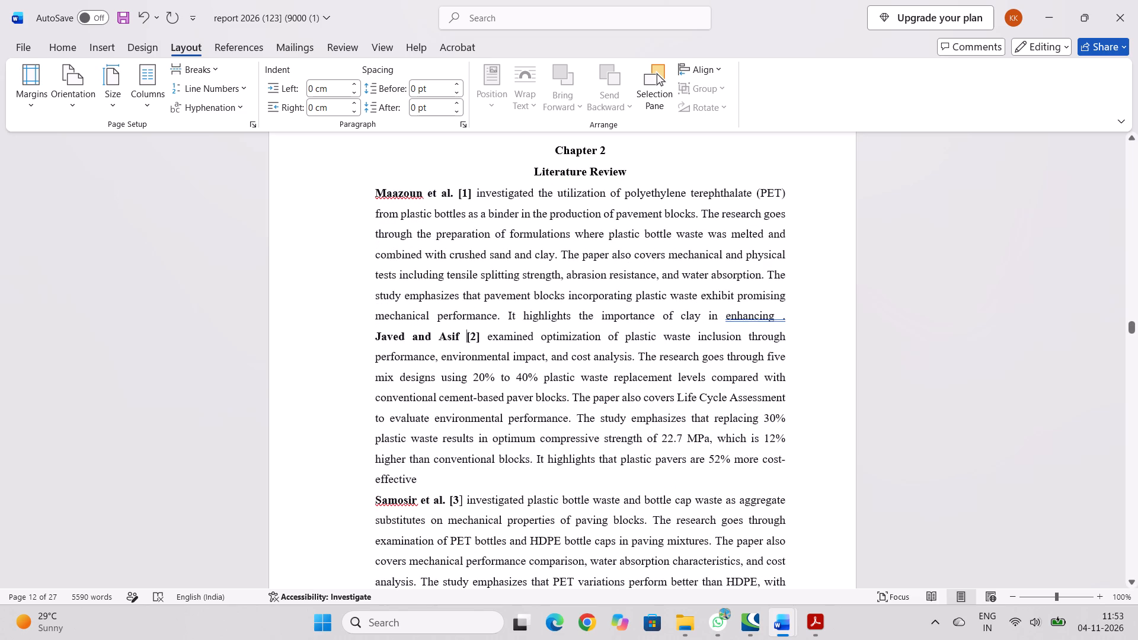
scroll(559, 340, "down", 11)
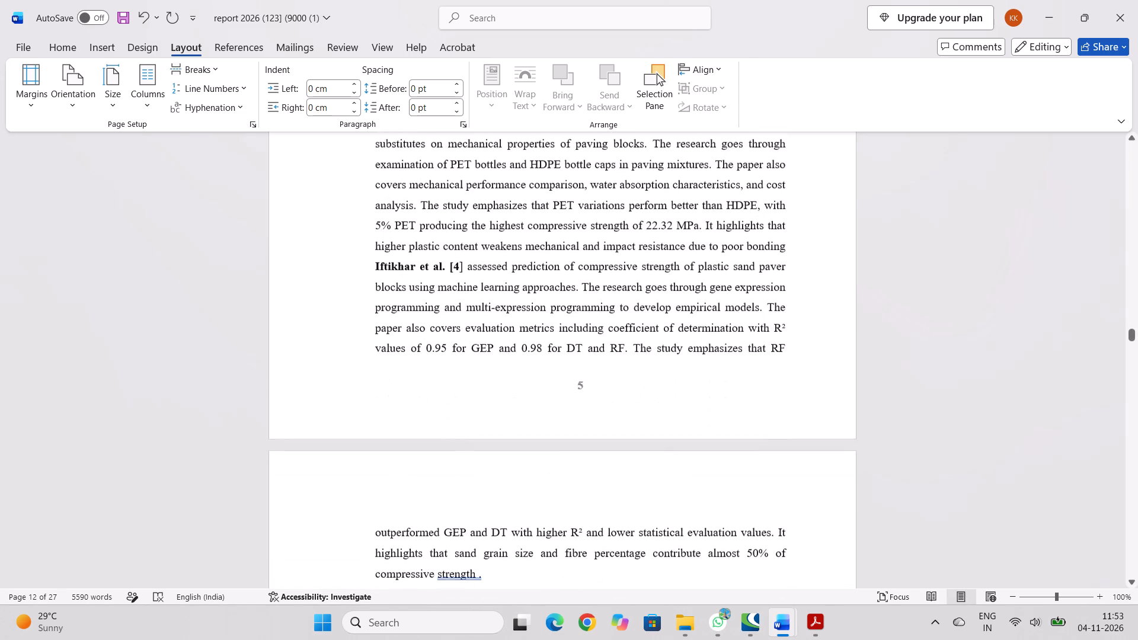
scroll(559, 340, "down", 5)
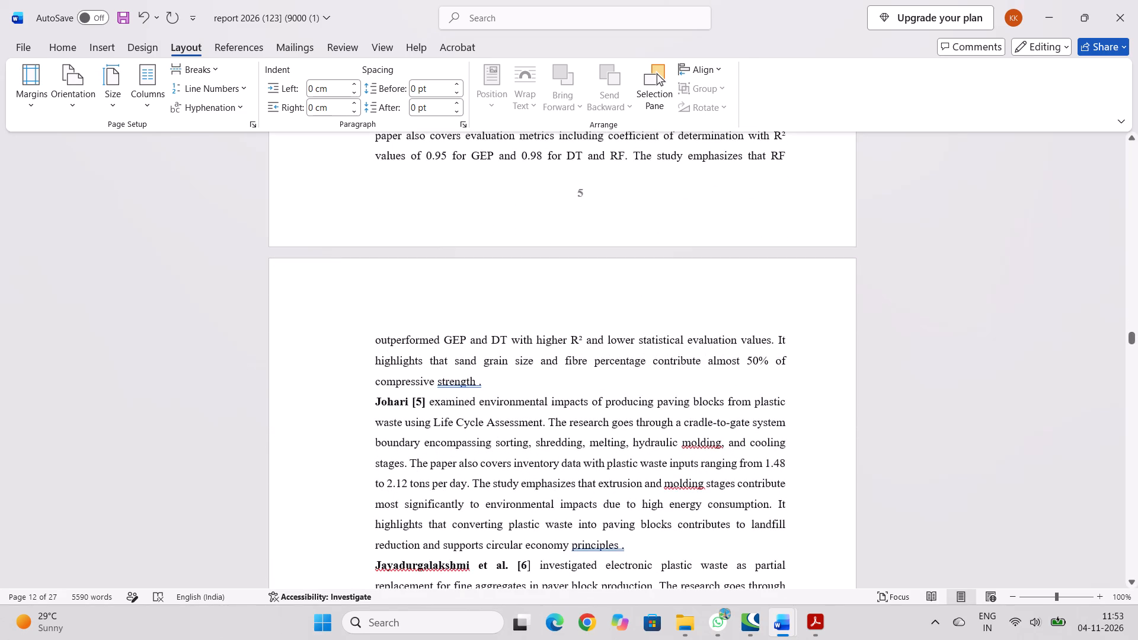
scroll(559, 340, "down", 3)
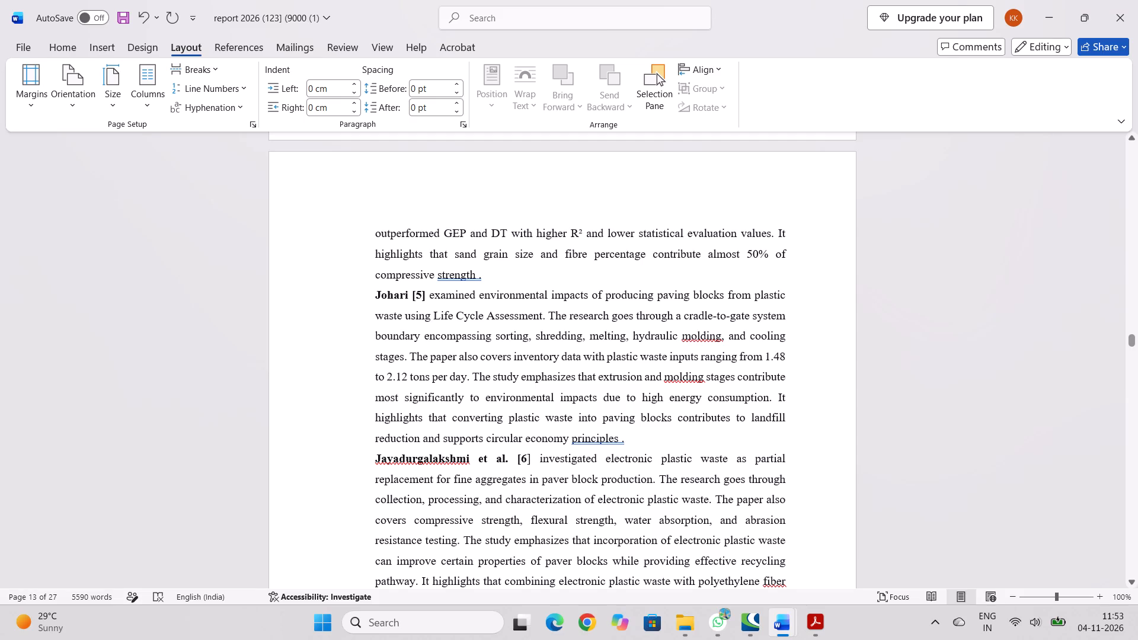
scroll(483, 345, "down", 2)
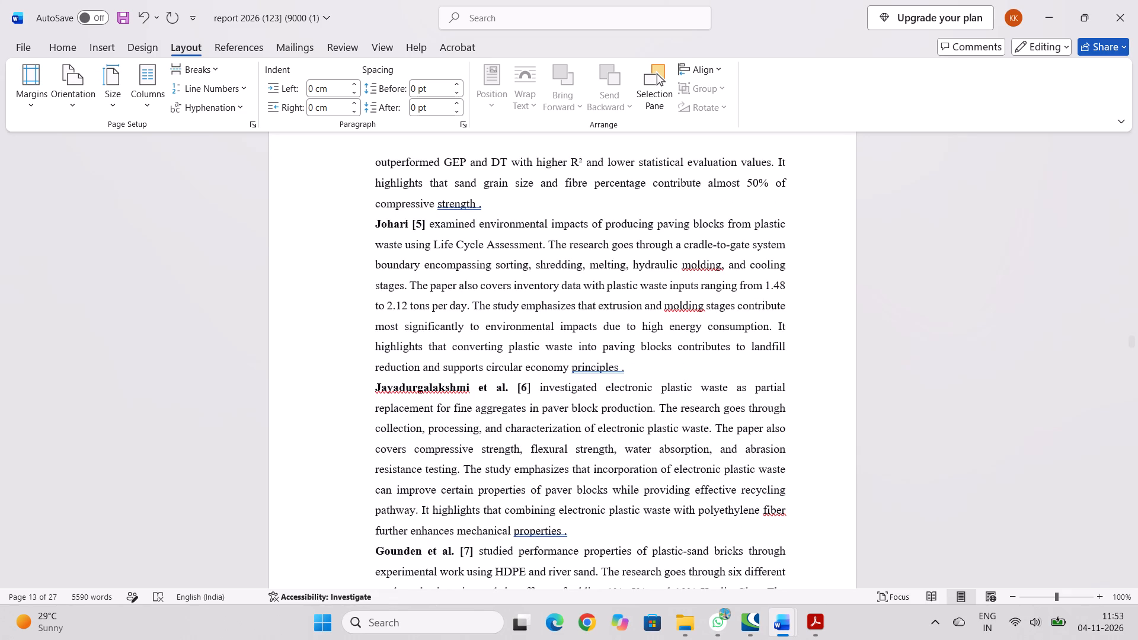
scroll(483, 345, "down", 9)
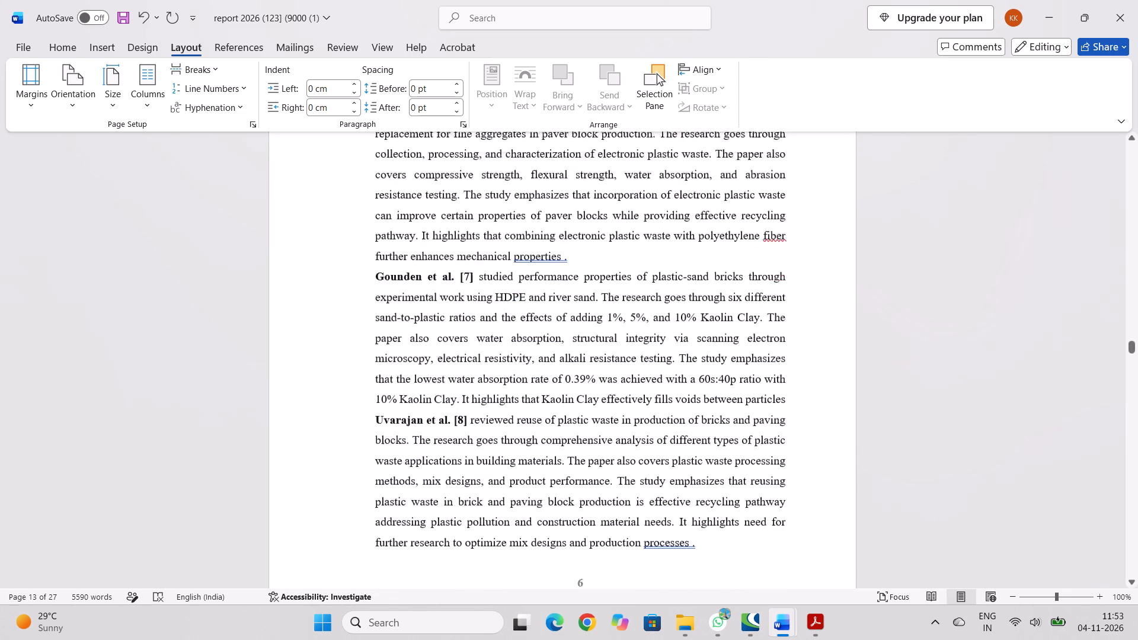
scroll(483, 345, "down", 9)
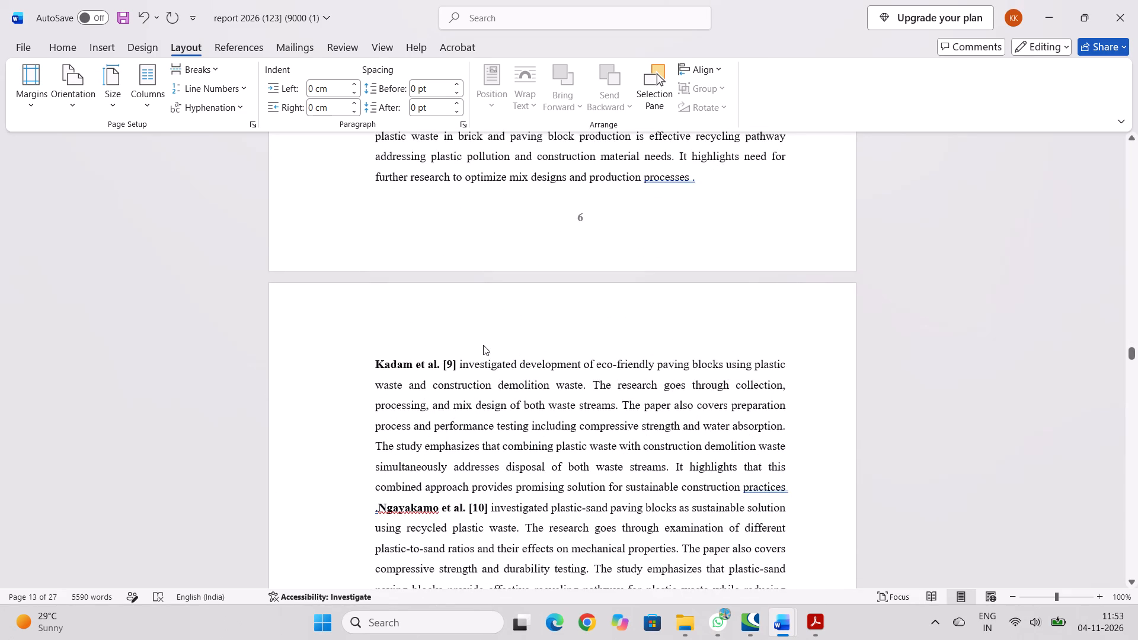
scroll(483, 345, "down", 5)
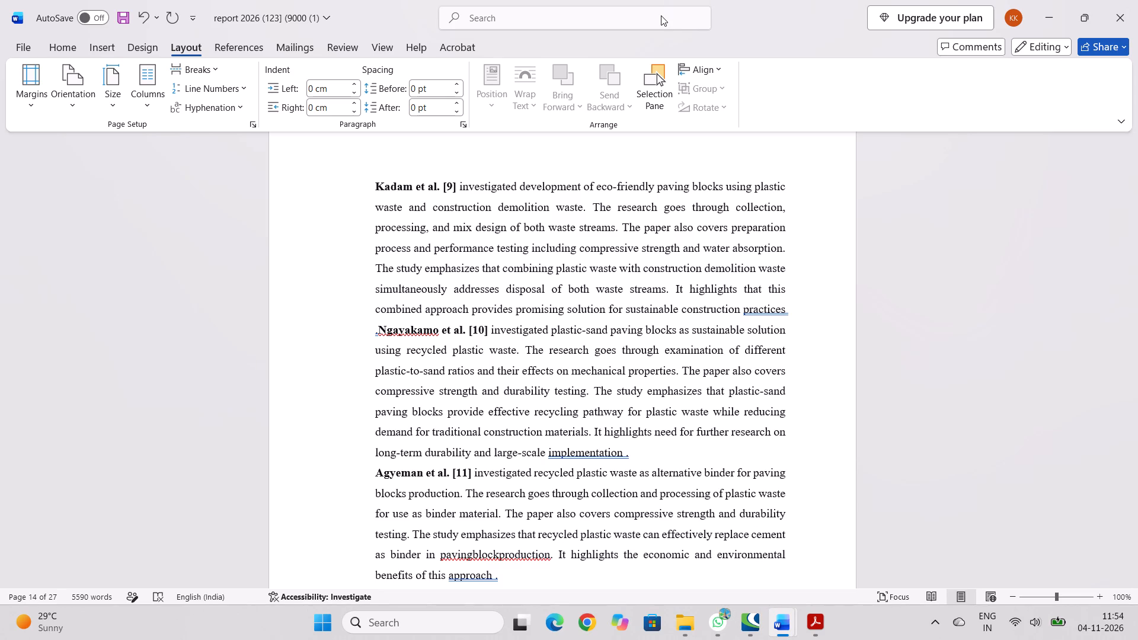
scroll(657, 31, "down", 1)
scroll(599, 216, "down", 6)
scroll(565, 278, "down", 3)
scroll(567, 302, "up", 4)
scroll(757, 37, "down", 5)
scroll(738, 336, "up", 2)
scroll(741, 336, "down", 4)
key("Down")
key("Down")
key("Down")
key("Down")
key("Down")
key("Down")
key("Down")
scroll(1075, 162, "down", 1)
scroll(1075, 162, "left", 2)
scroll(968, 134, "down", 2)
scroll(968, 134, "left", 12)
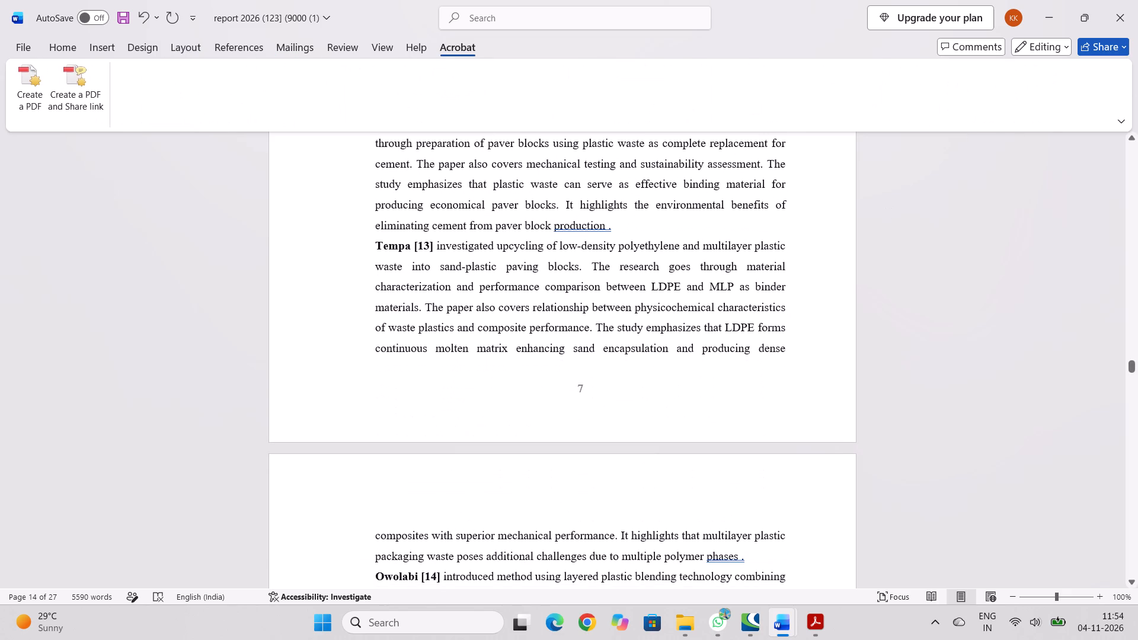
scroll(886, 204, "down", 12)
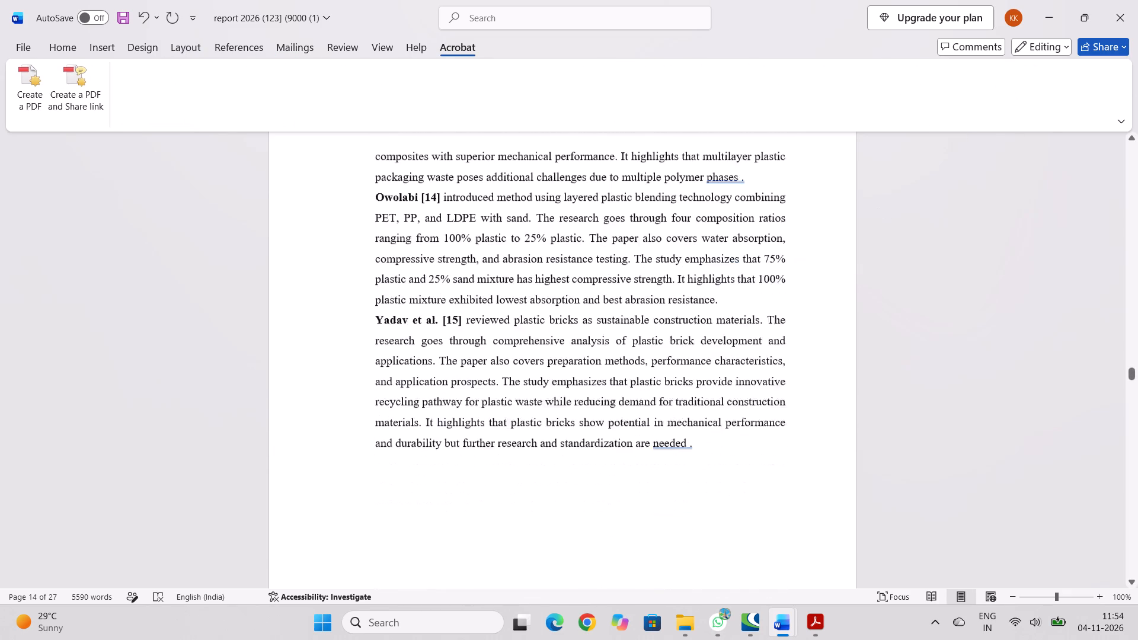
Examine the transition from the end of Chapter 2 to Chapter 3 Methodology, down to the plastic waste collection photos.
scroll(871, 207, "down", 12)
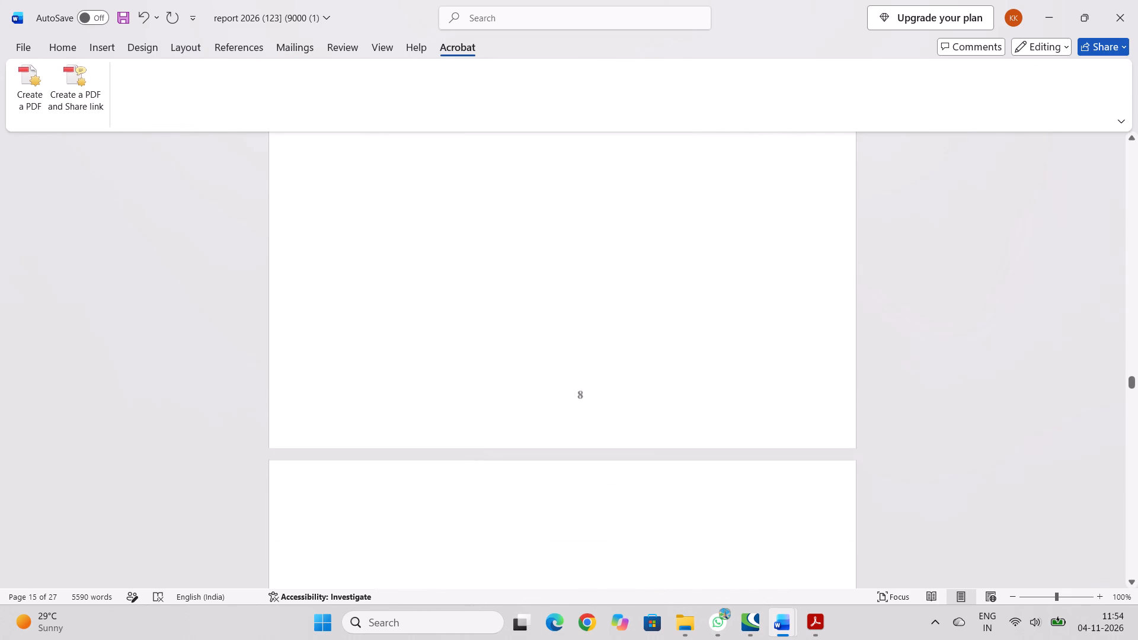
scroll(871, 207, "down", 10)
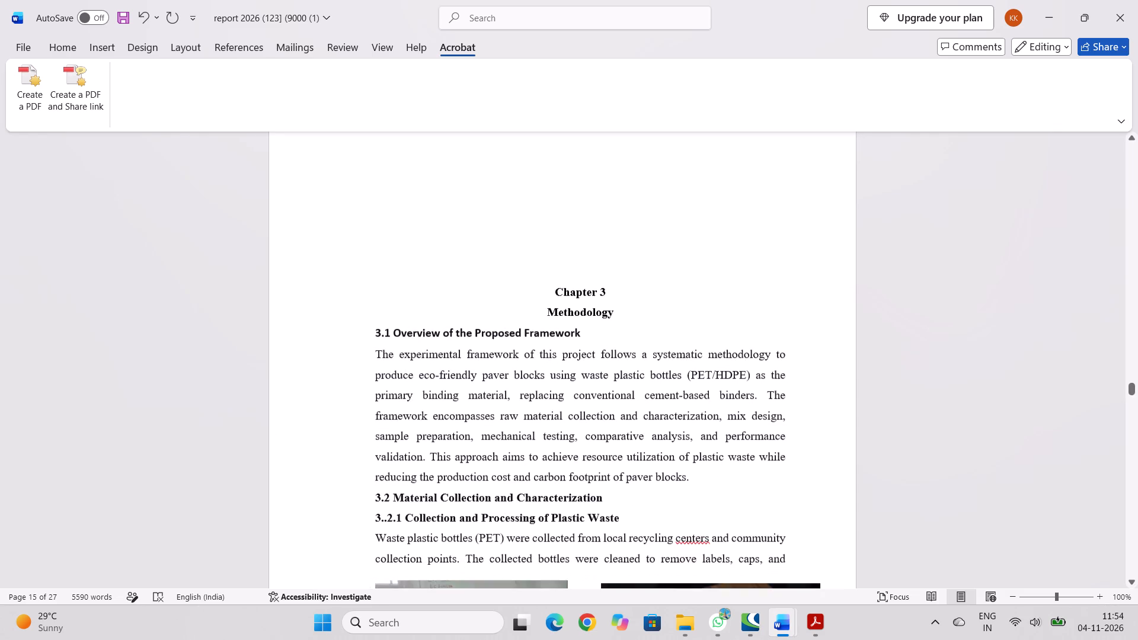
scroll(890, 283, "down", 1)
scroll(890, 297, "up", 13)
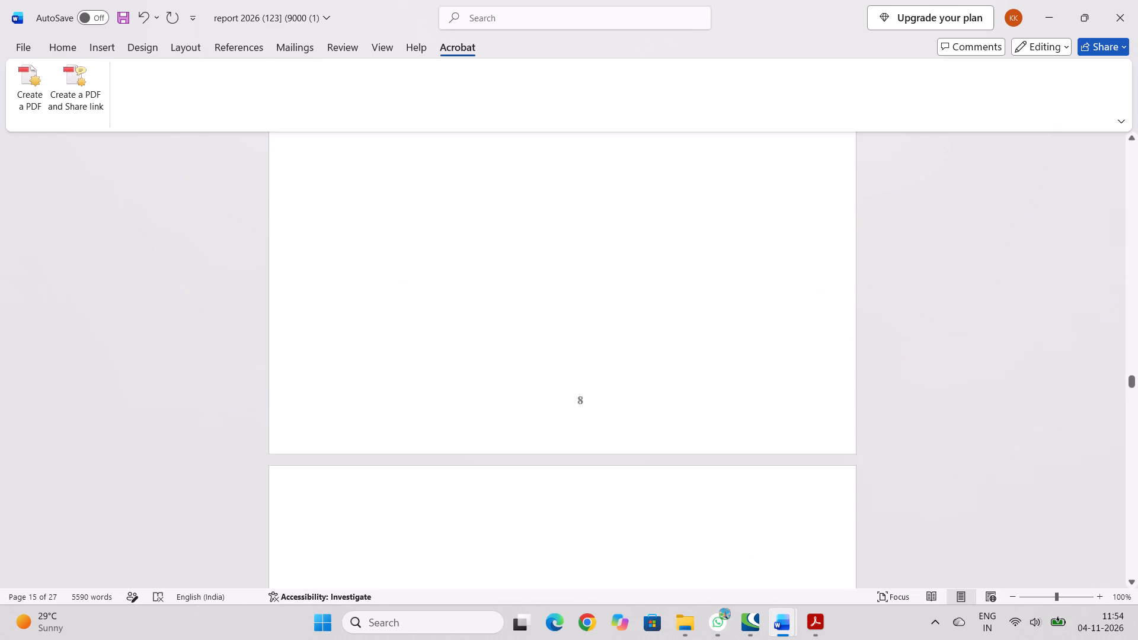
scroll(887, 299, "up", 5)
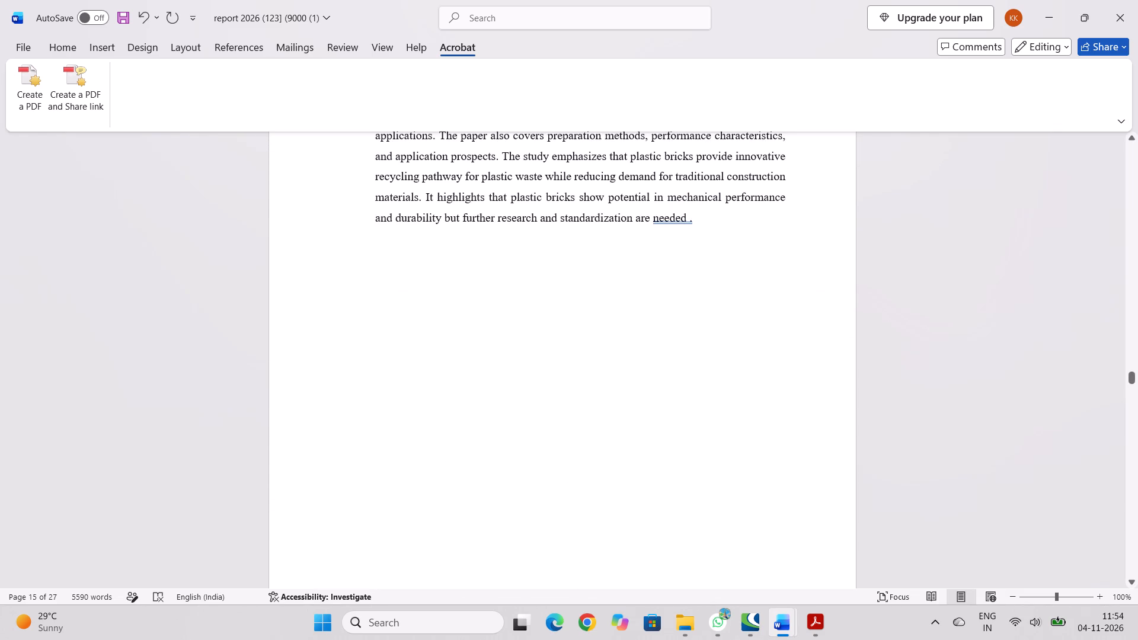
scroll(878, 340, "down", 2)
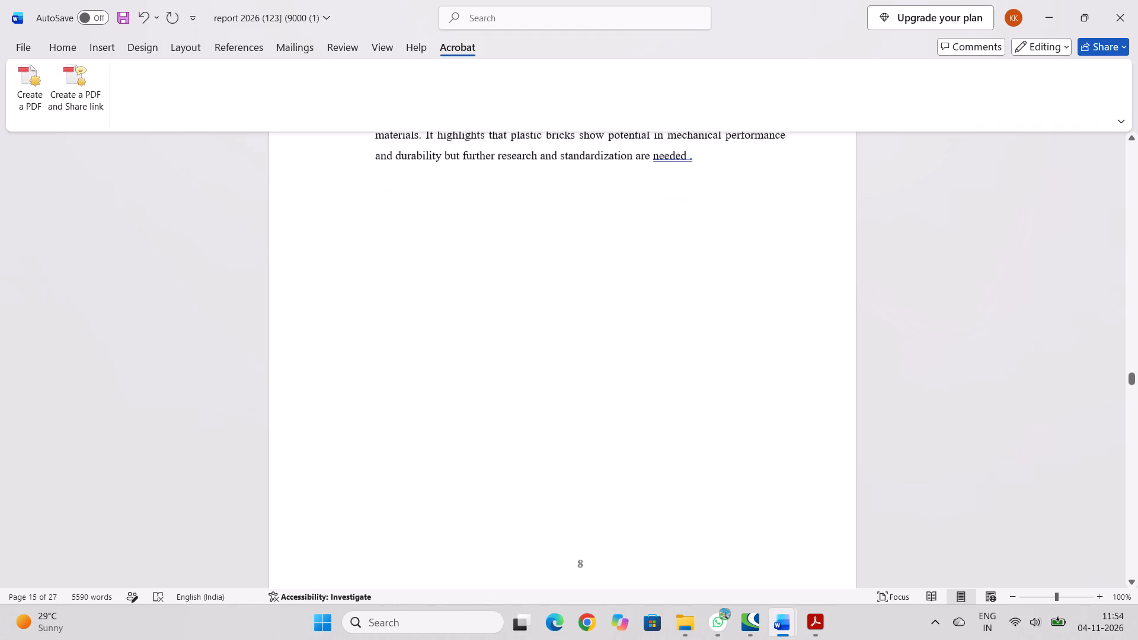
scroll(782, 367, "down", 20)
scroll(782, 367, "down", 2)
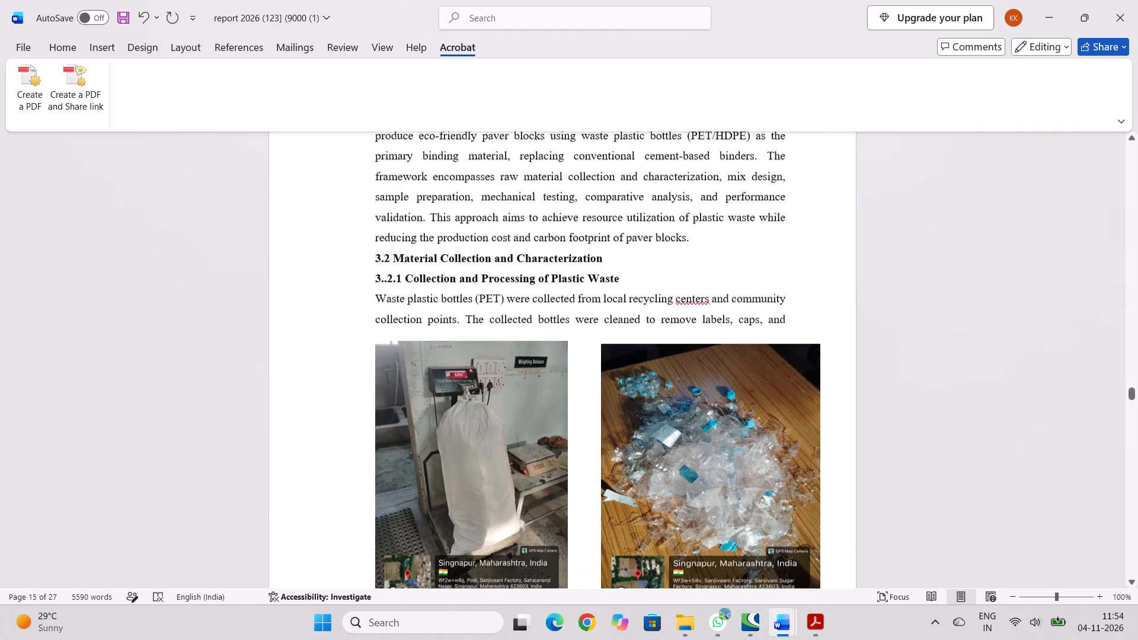
Remove the surplus blank lines above the "Chapter 3" heading so it starts at the top text line of its page.
scroll(785, 366, "down", 7)
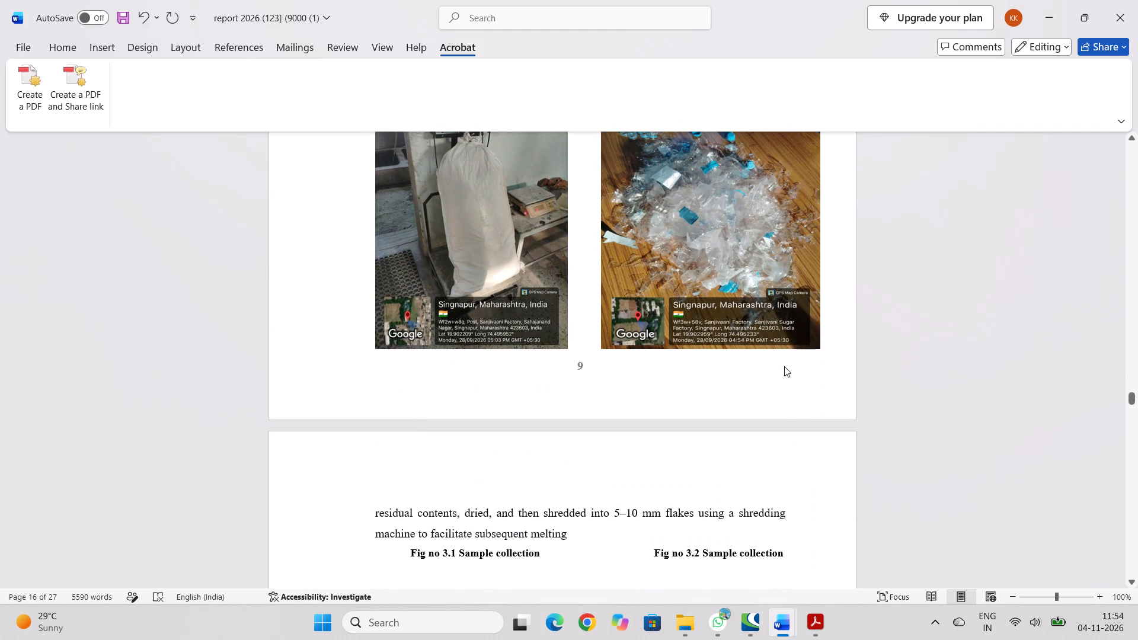
scroll(784, 366, "down", 3)
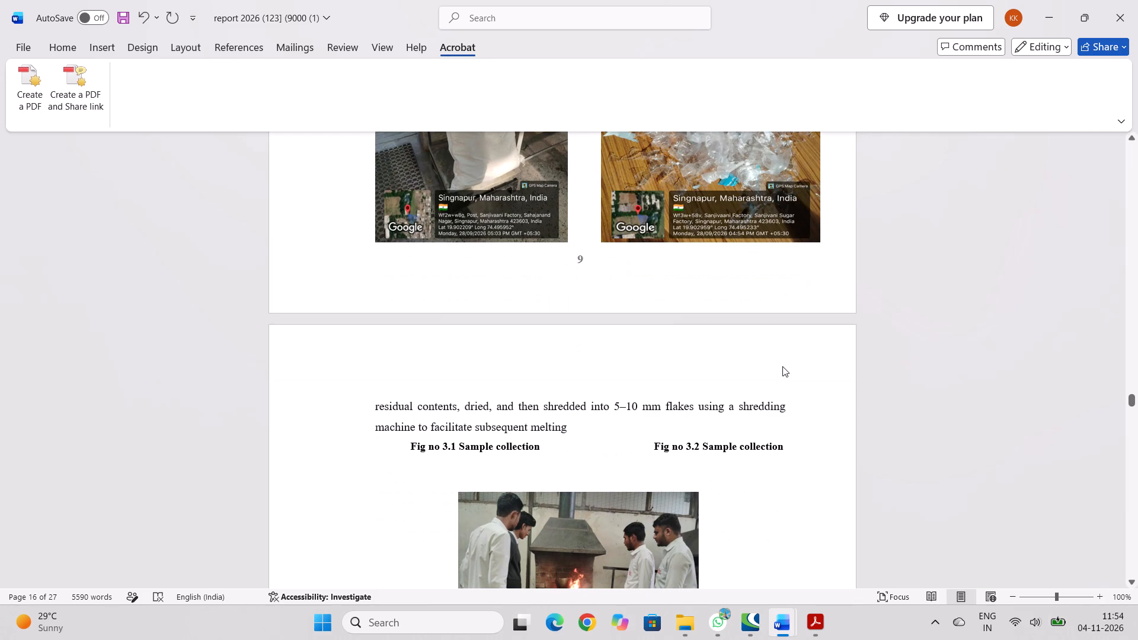
scroll(782, 366, "up", 18)
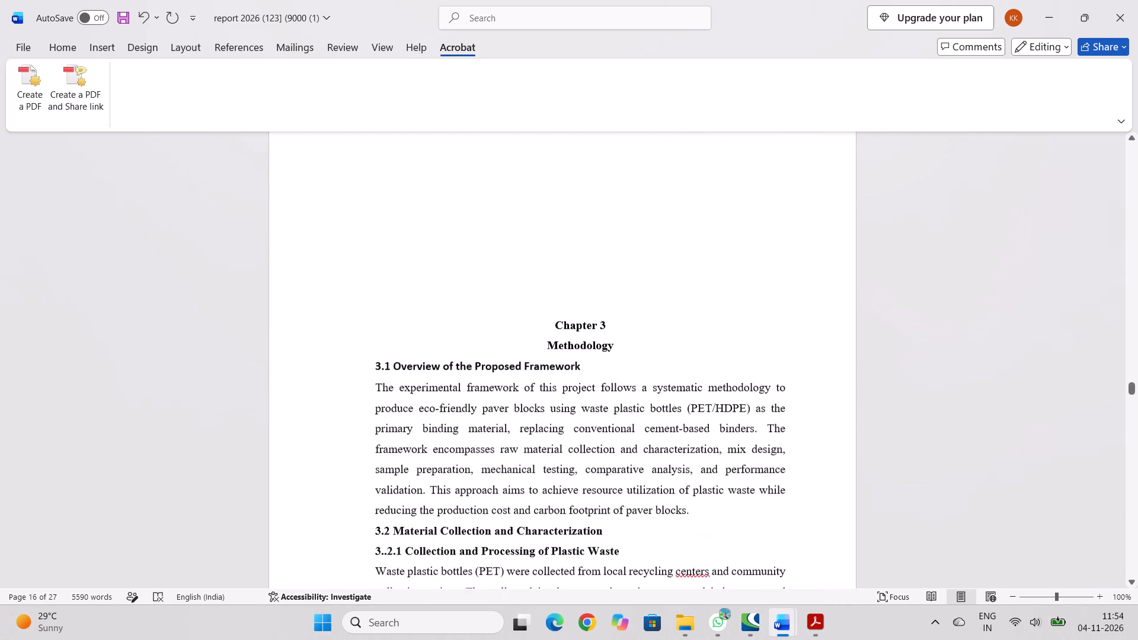
left_click(548, 328)
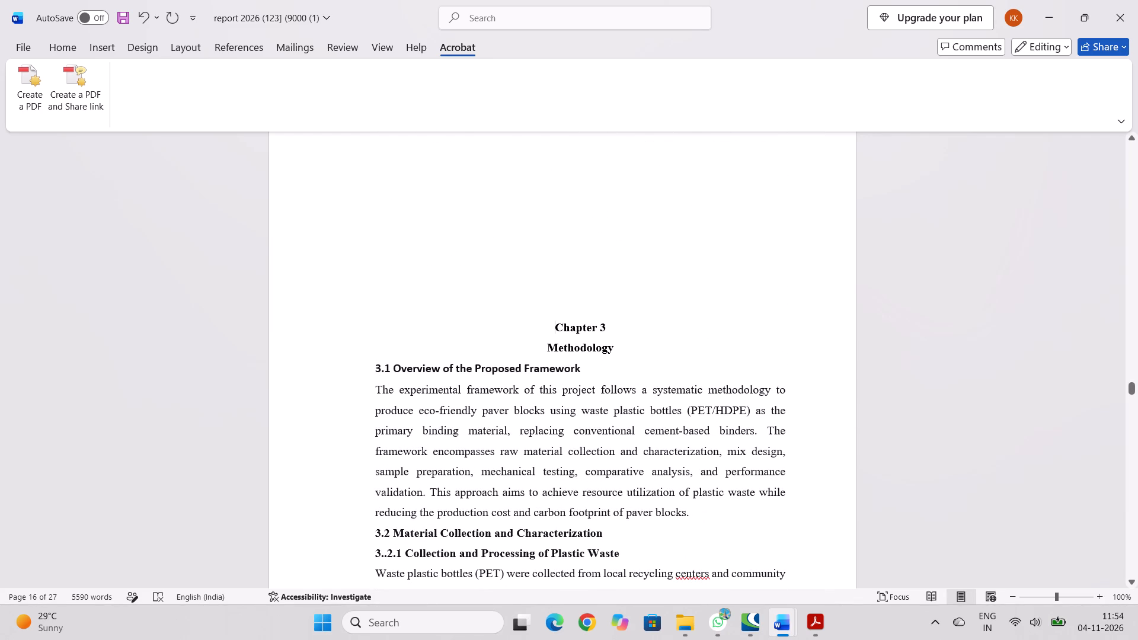
key("BackSpace")
key("BackSpace")
key("BackSpace")
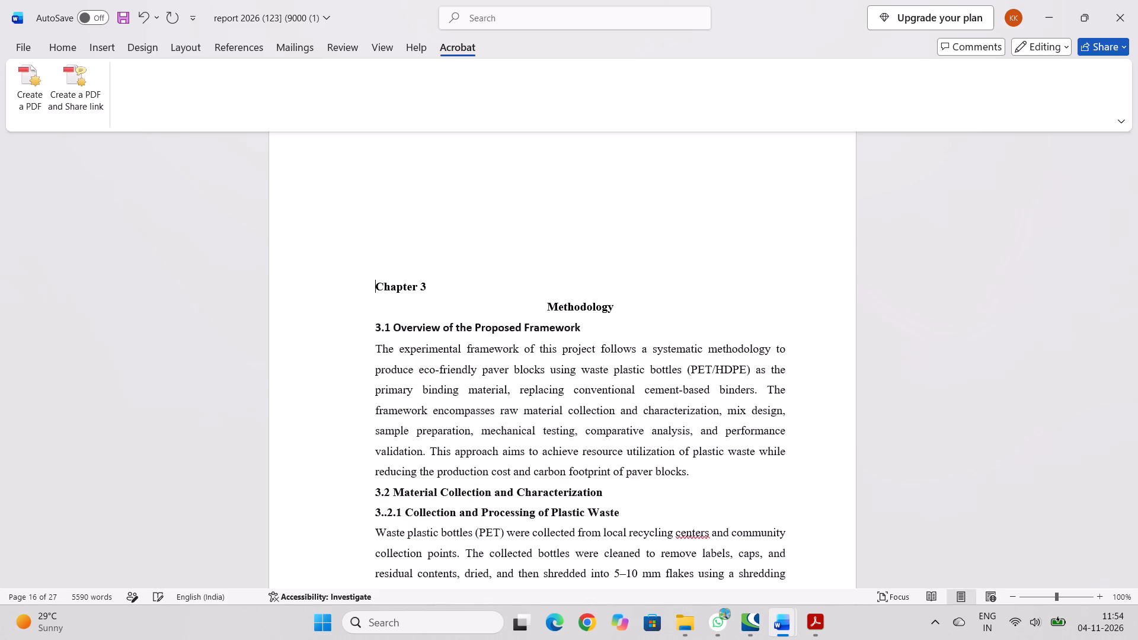
key("BackSpace")
key("BackSpace")
key("BackSpace")
key("BackSpace")
key("BackSpace")
key("BackSpace")
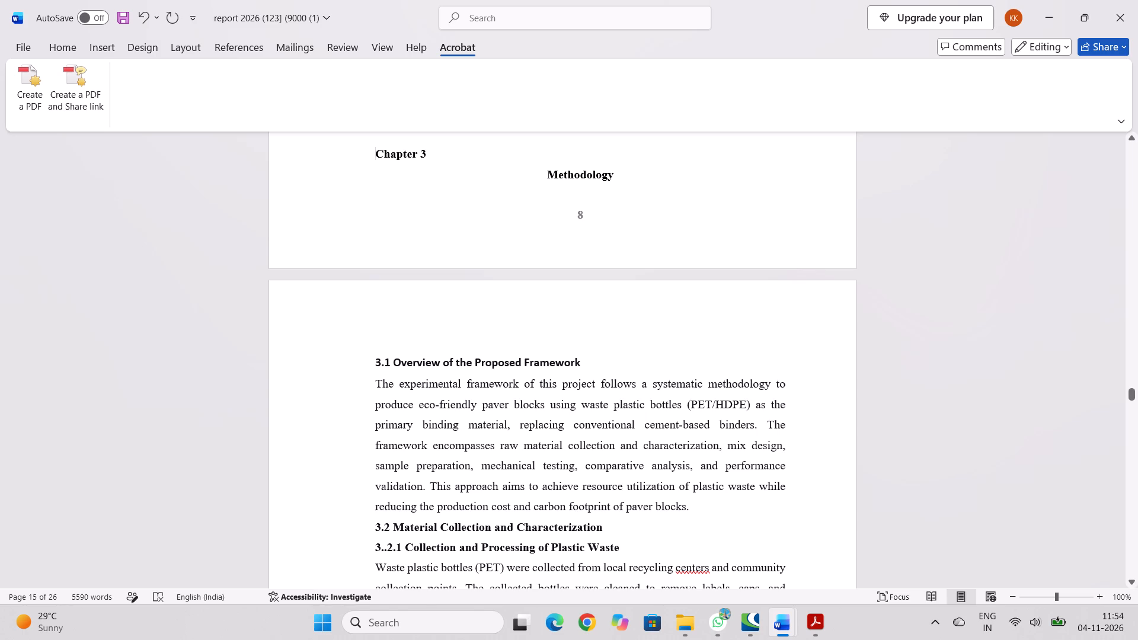
key("Return")
key("Return")
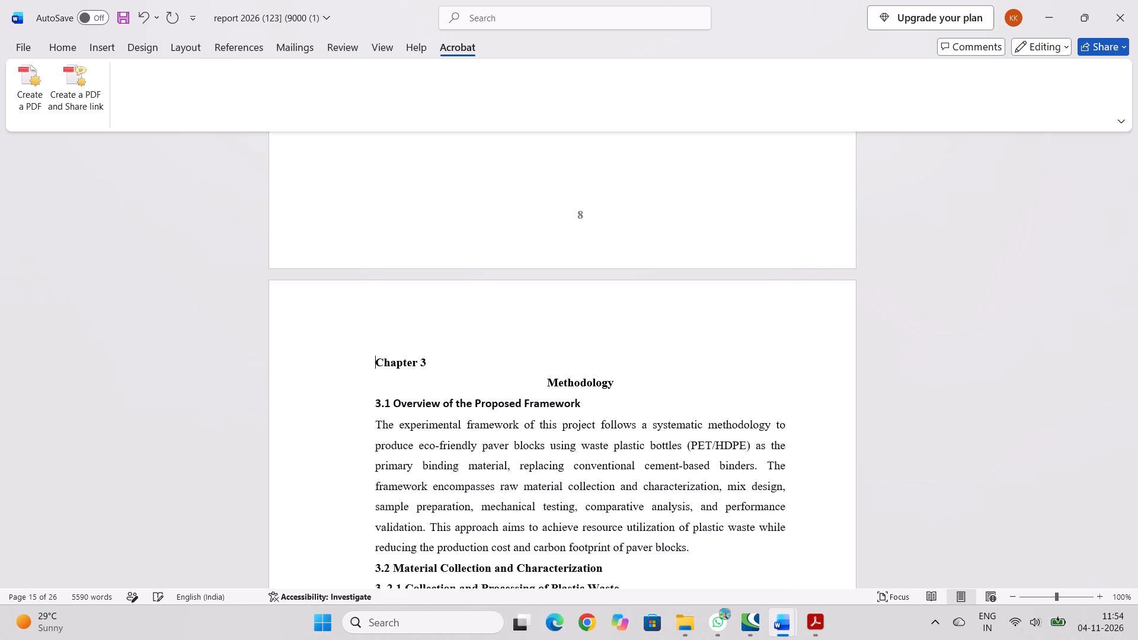
Pad the "Chapter 3" heading with leading spaces until it is centred above "Methodology".
key("space")
key("space")
key("space")
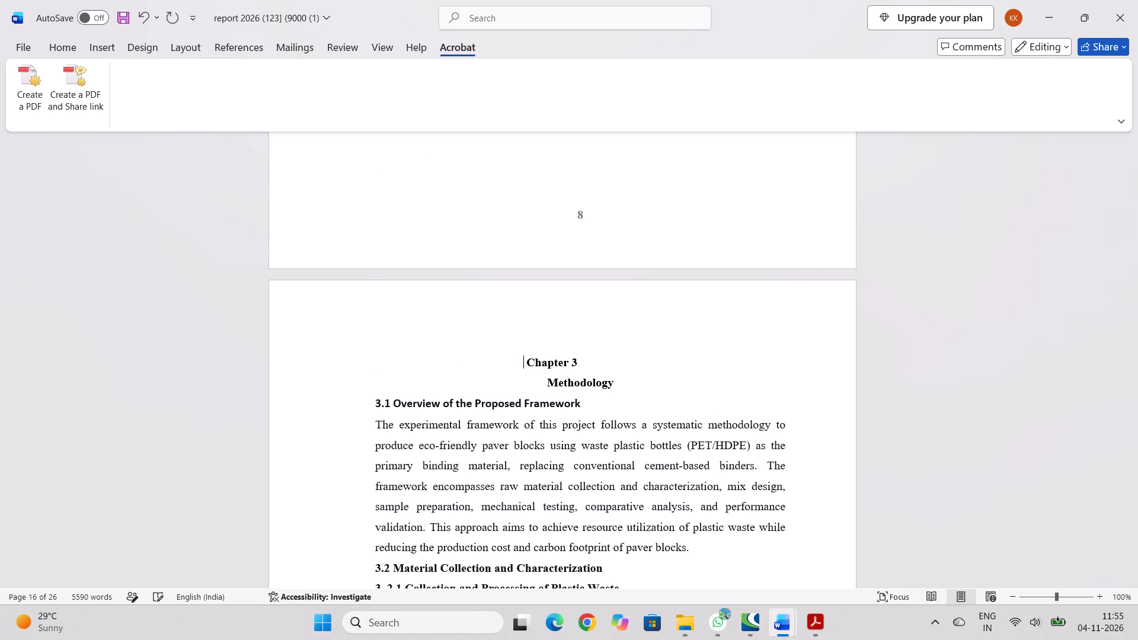
key("space")
key("space")
key("space")
key("space")
key("space")
key("space")
key("space")
key("space")
key("space")
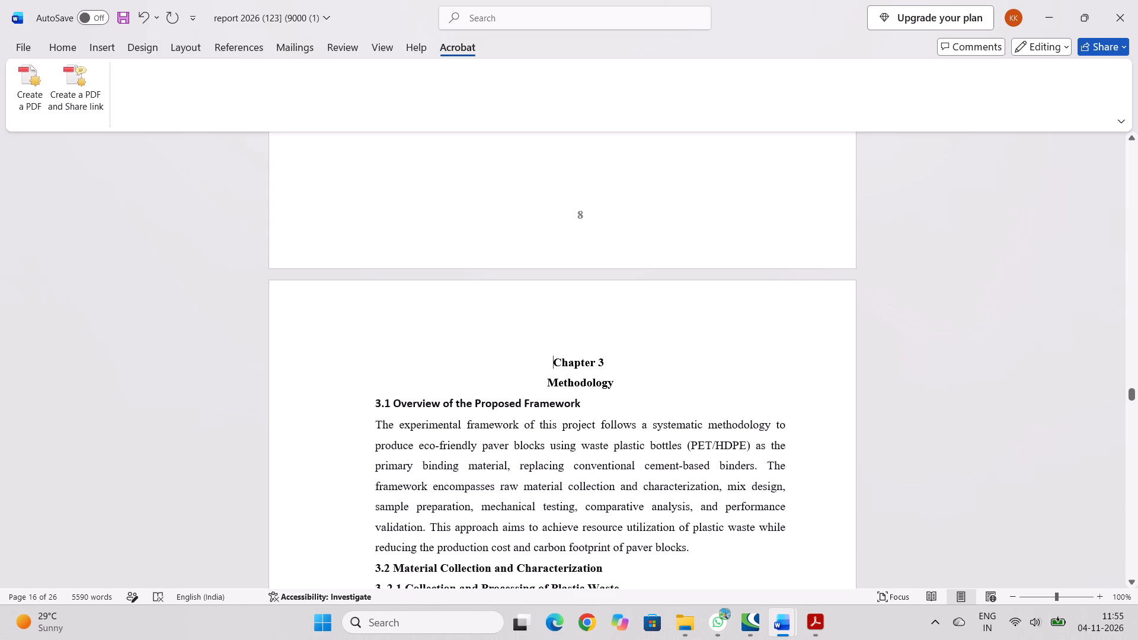
Set the font of the heading text "Overview of the Proposed Framework" in section 3.1 to Times New Roman.
left_click_drag(375, 404, 570, 403)
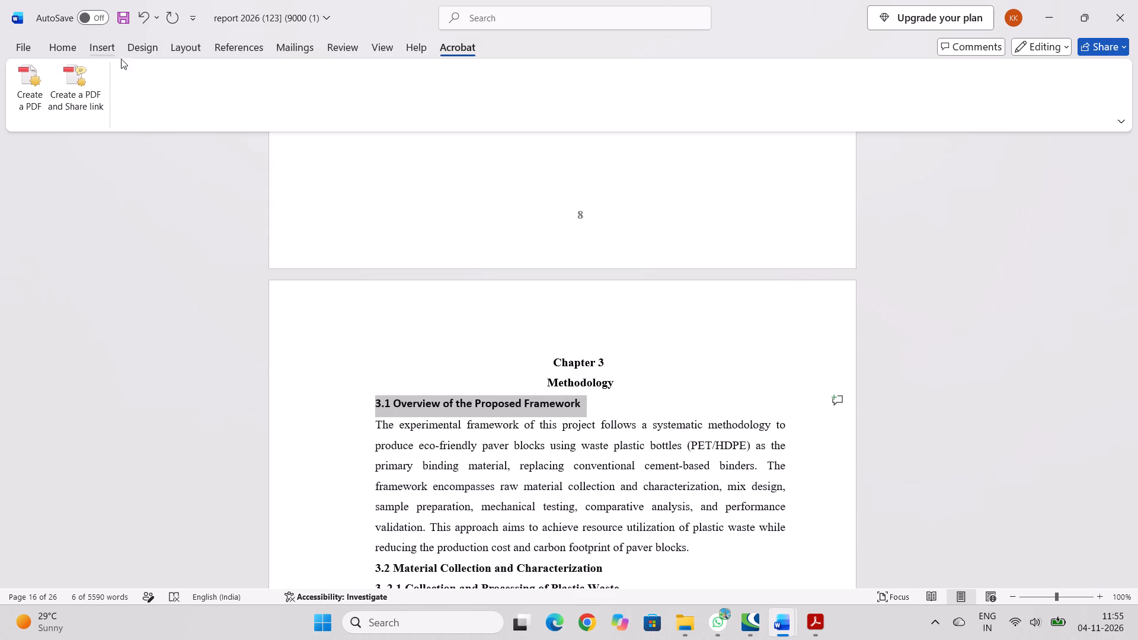
left_click(44, 344)
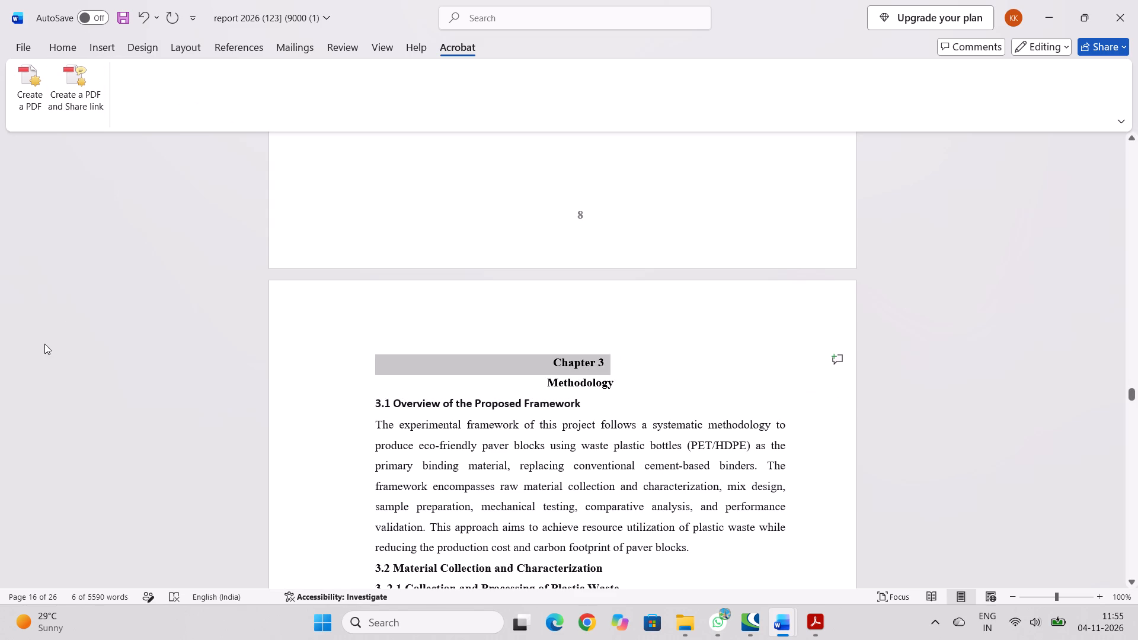
left_click(659, 357)
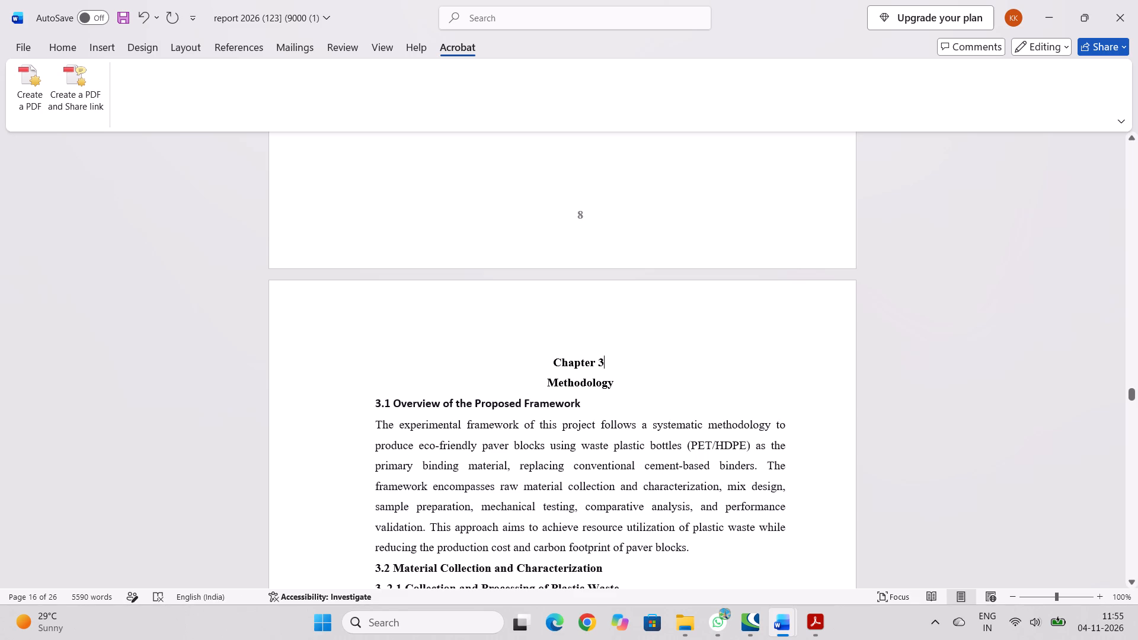
left_click(44, 184)
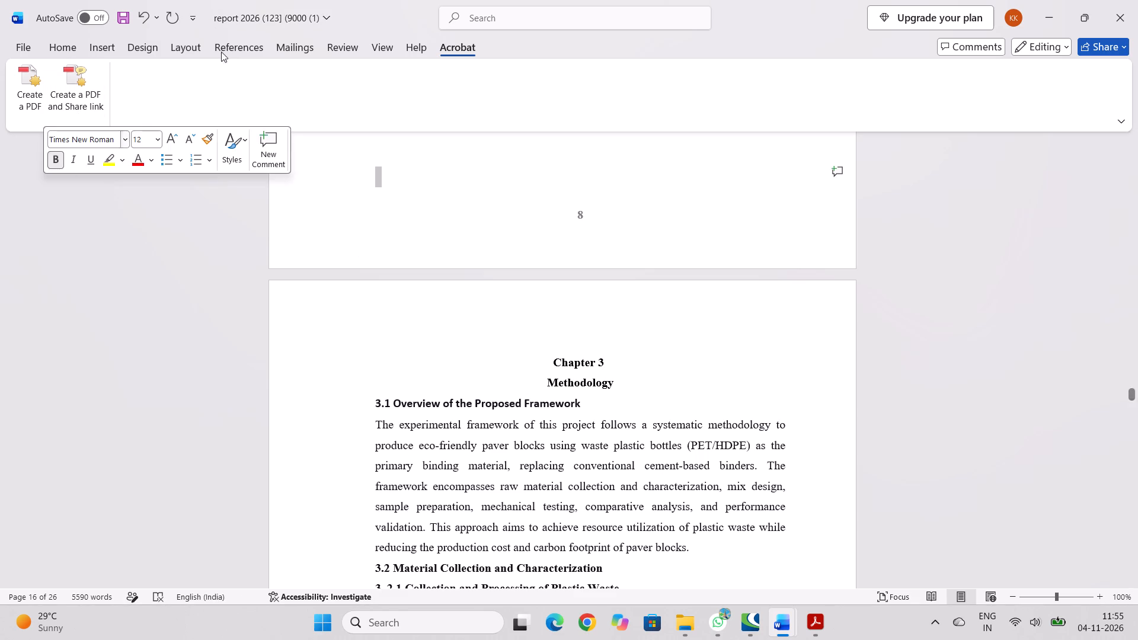
left_click(63, 53)
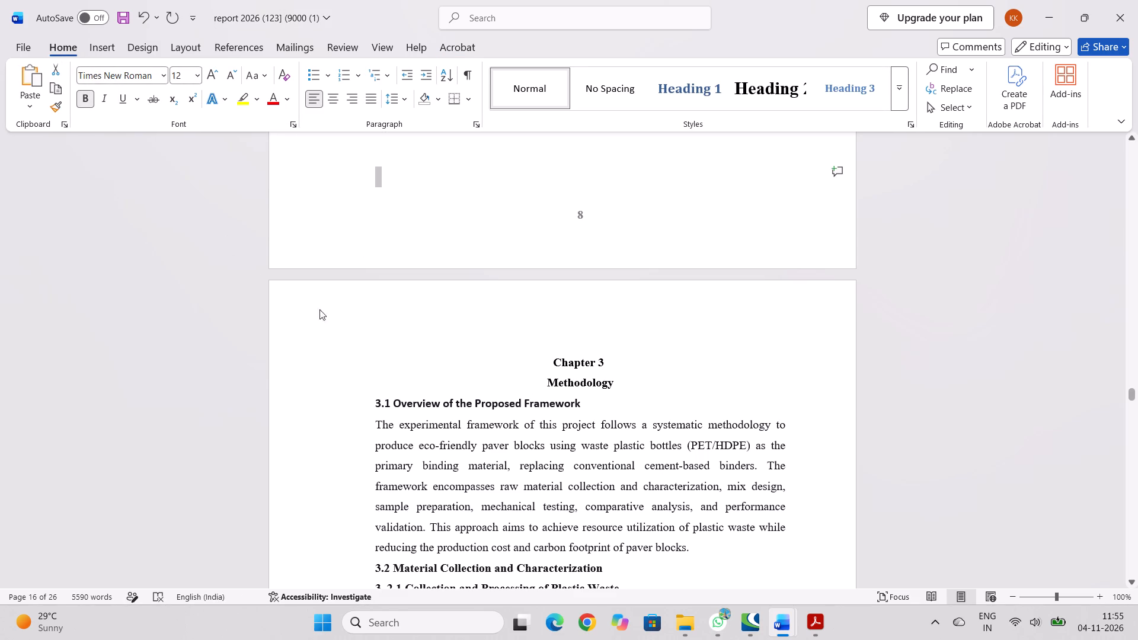
left_click_drag(395, 402, 430, 400)
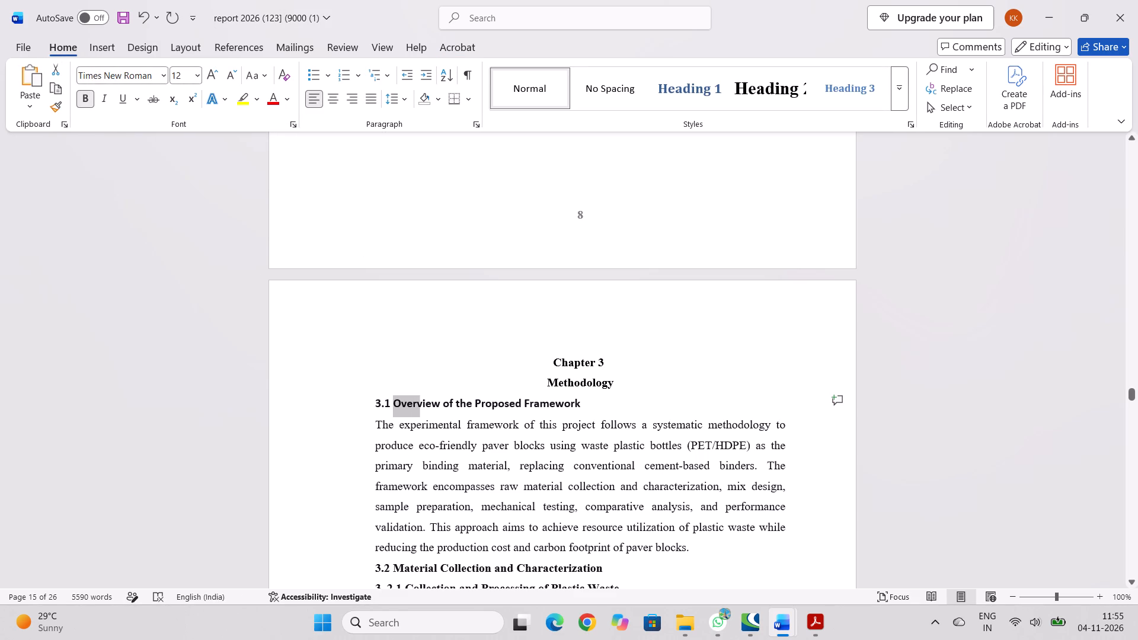
left_click_drag(430, 400, 544, 403)
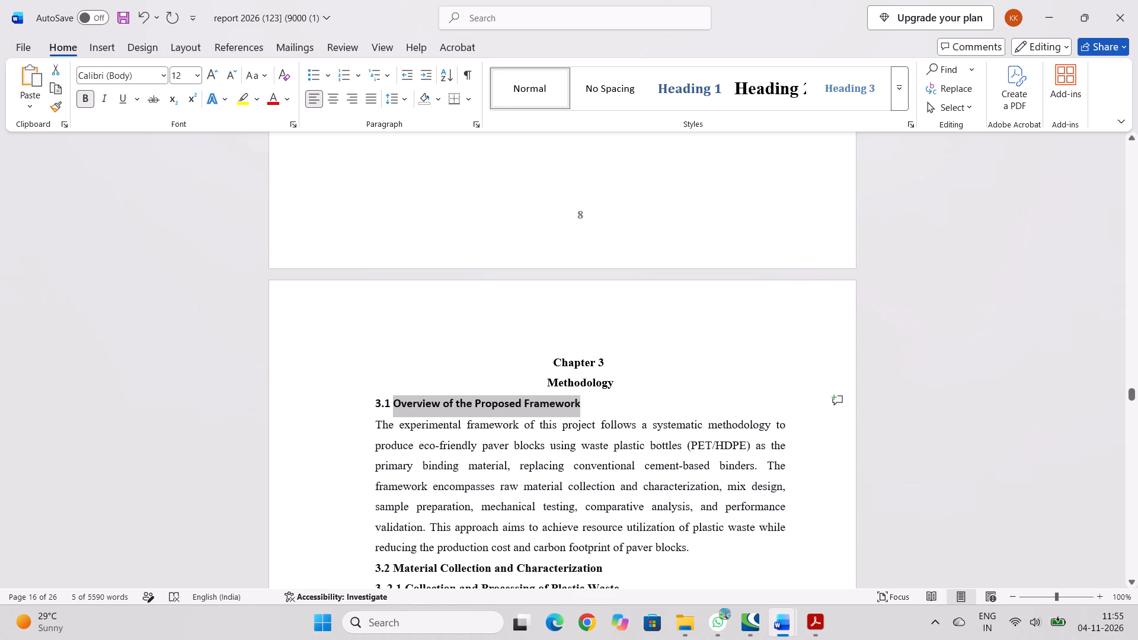
left_click(162, 73)
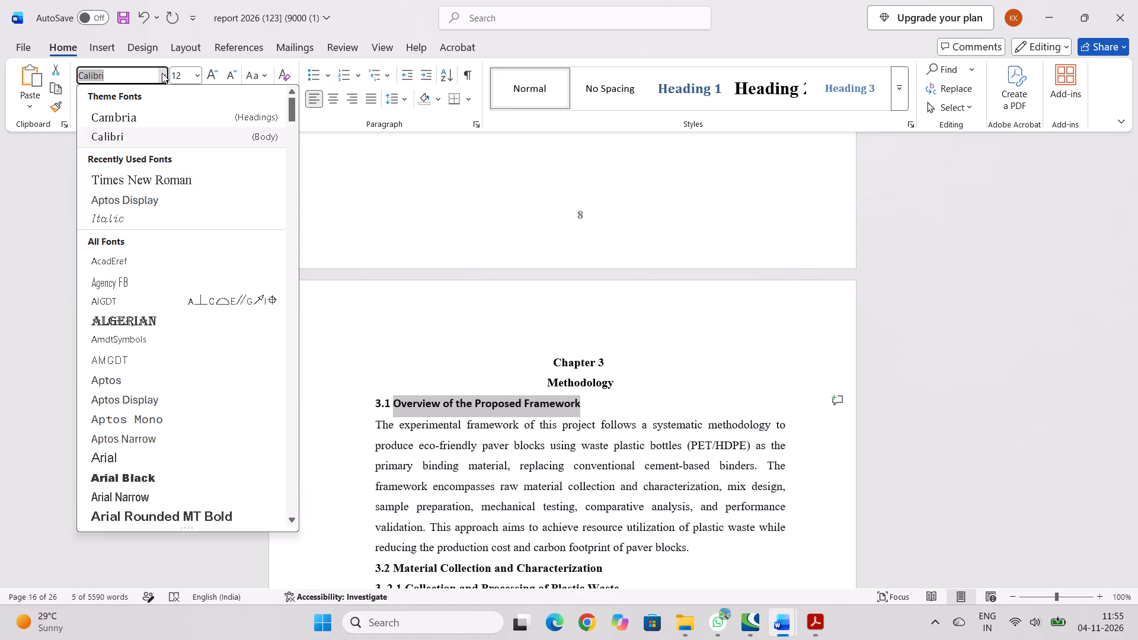
scroll(165, 278, "down", 1)
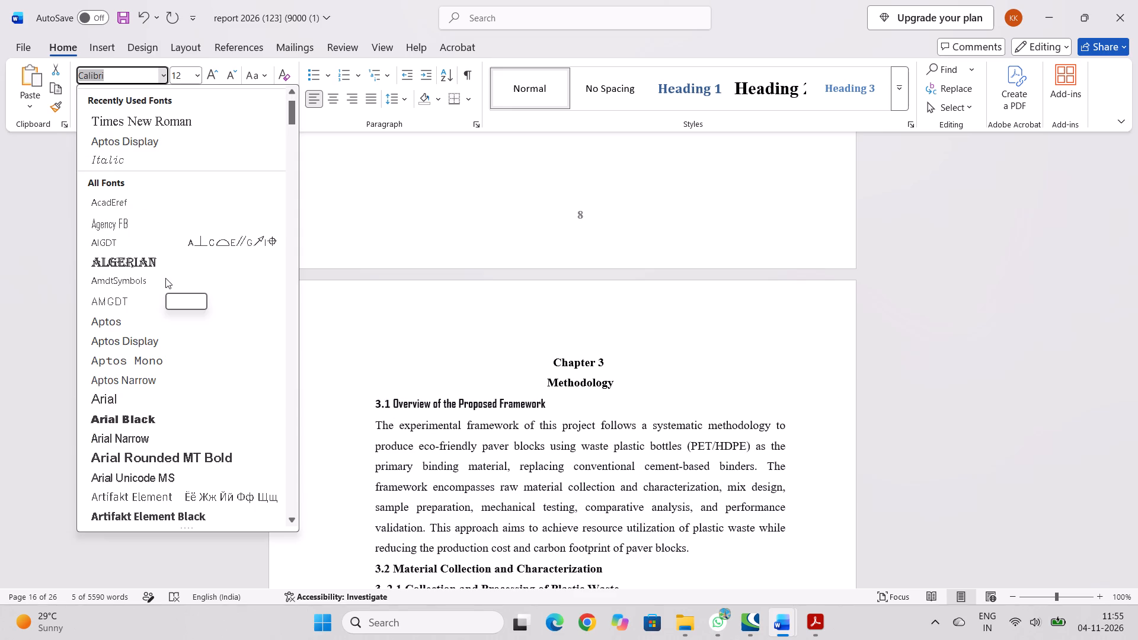
scroll(165, 278, "down", 4)
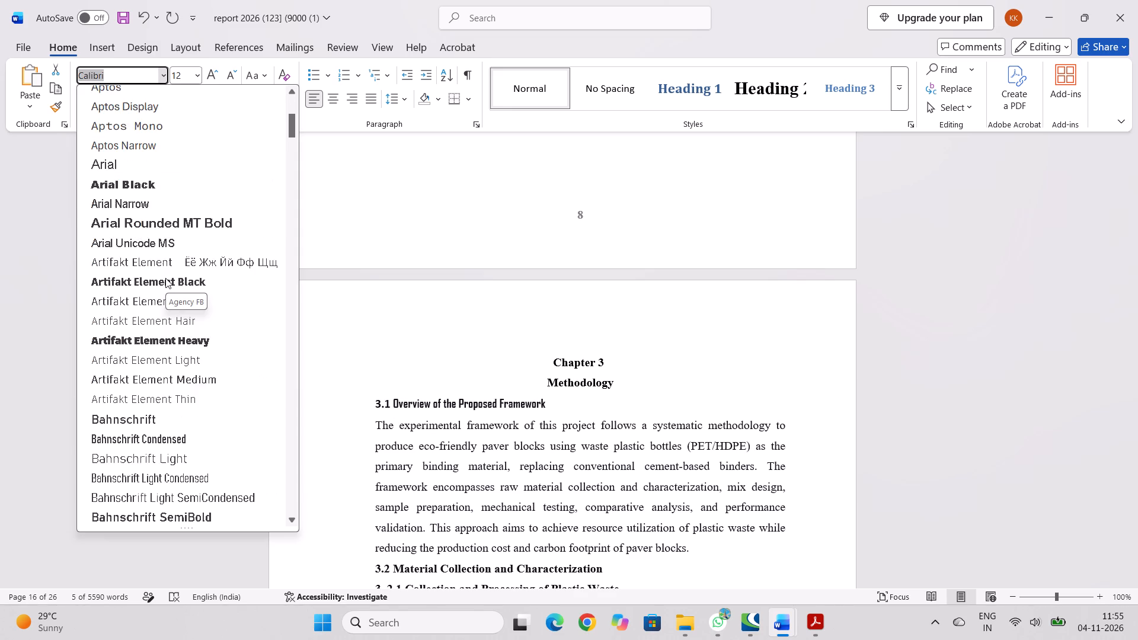
scroll(165, 278, "down", 2)
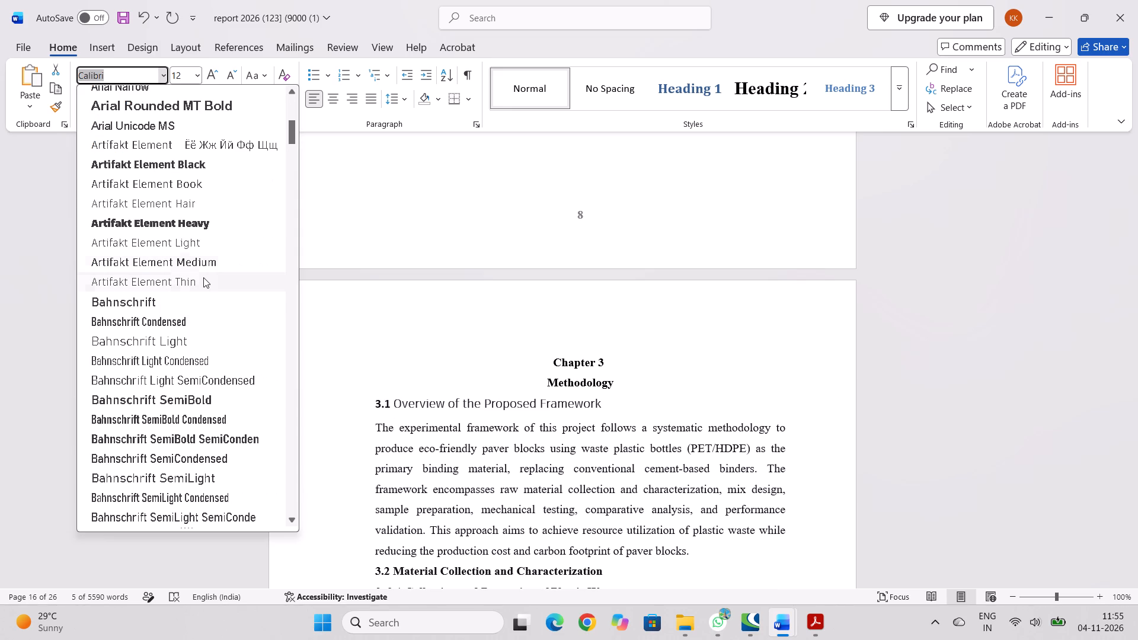
scroll(206, 270, "down", 17)
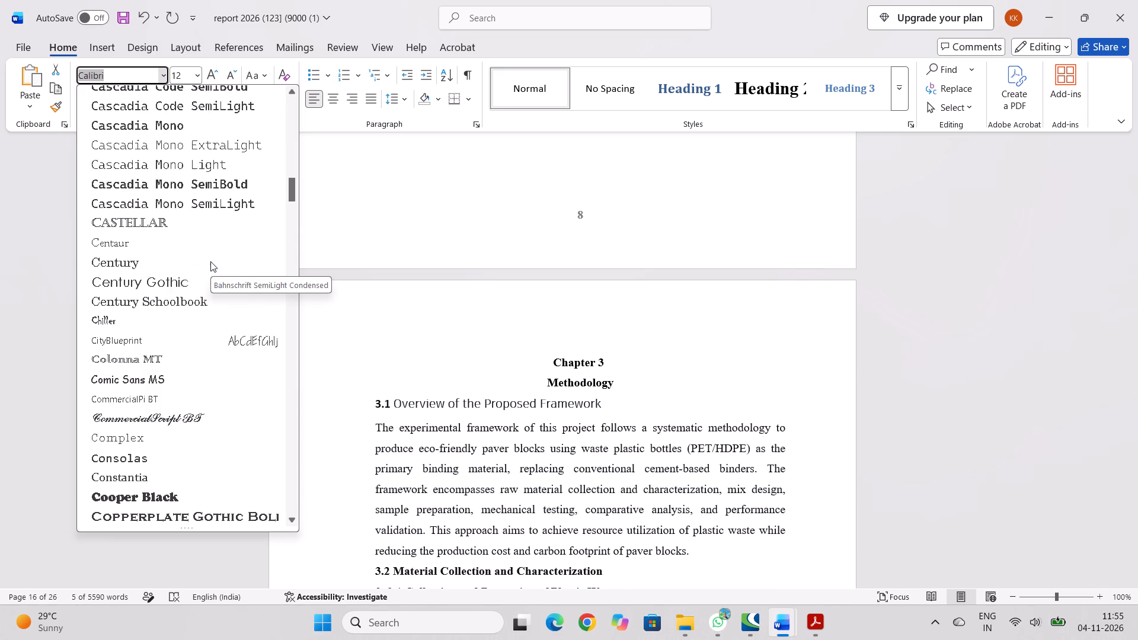
scroll(210, 261, "down", 12)
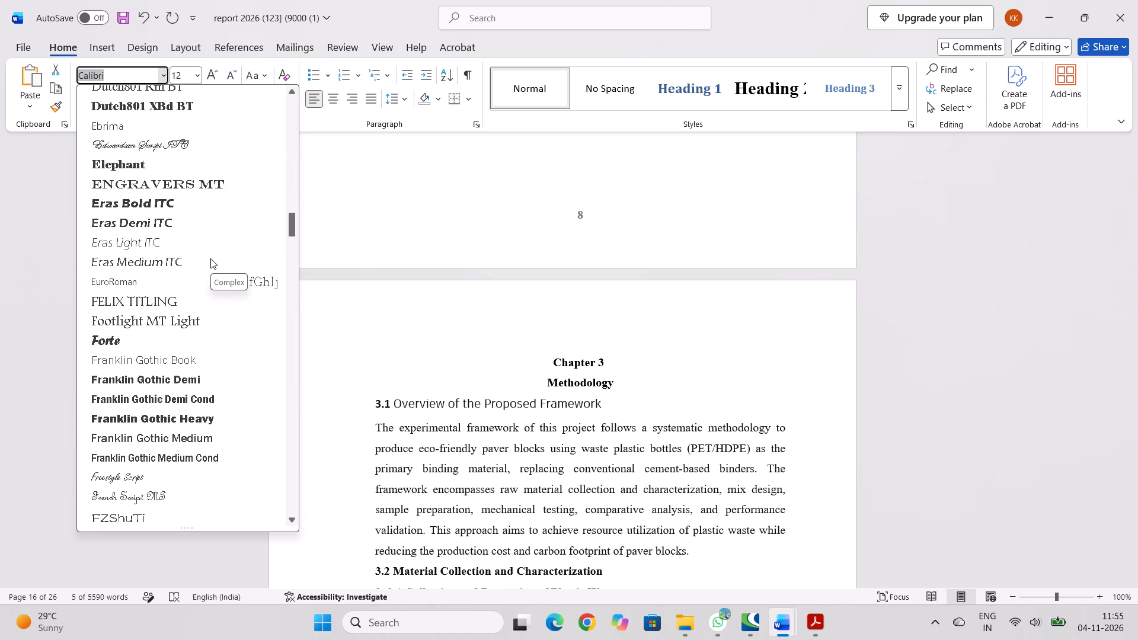
scroll(210, 258, "down", 12)
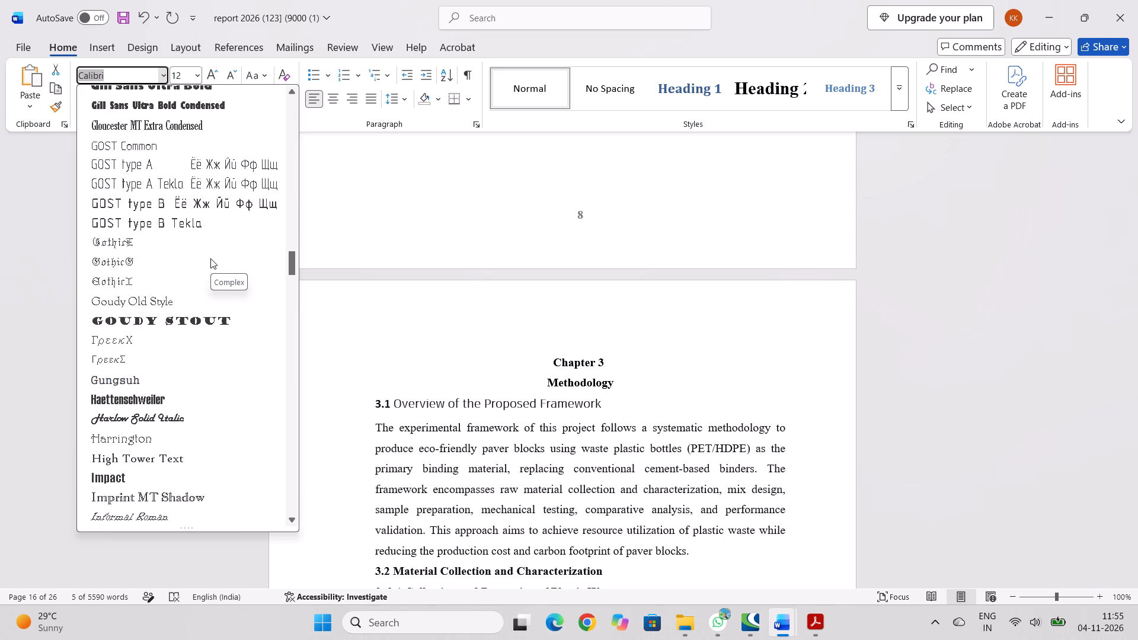
scroll(210, 258, "down", 3)
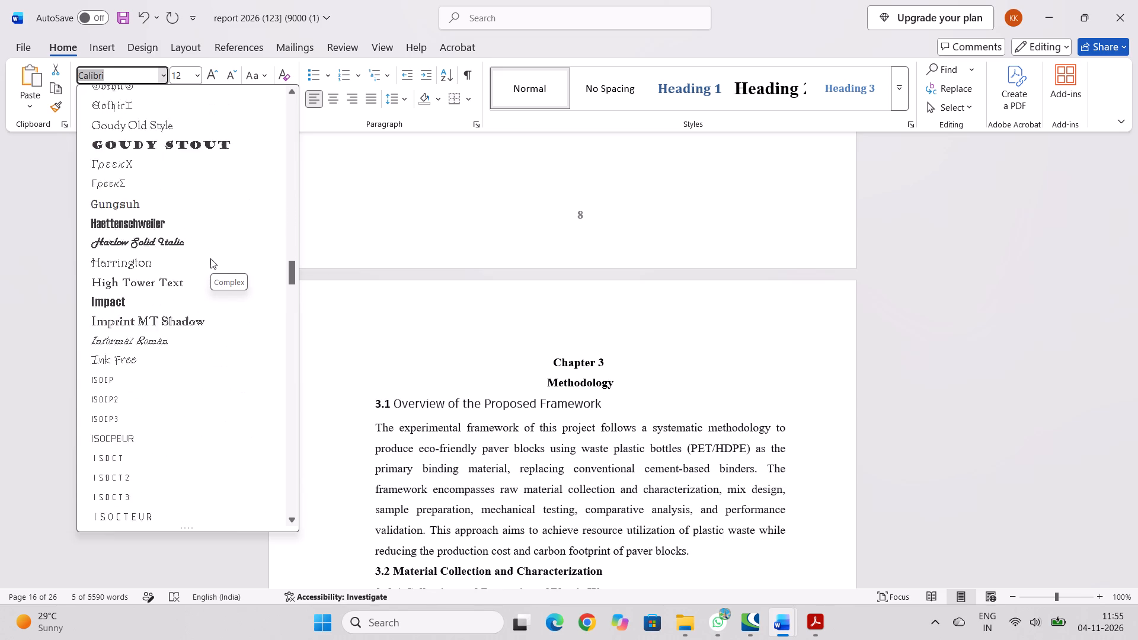
scroll(210, 258, "down", 4)
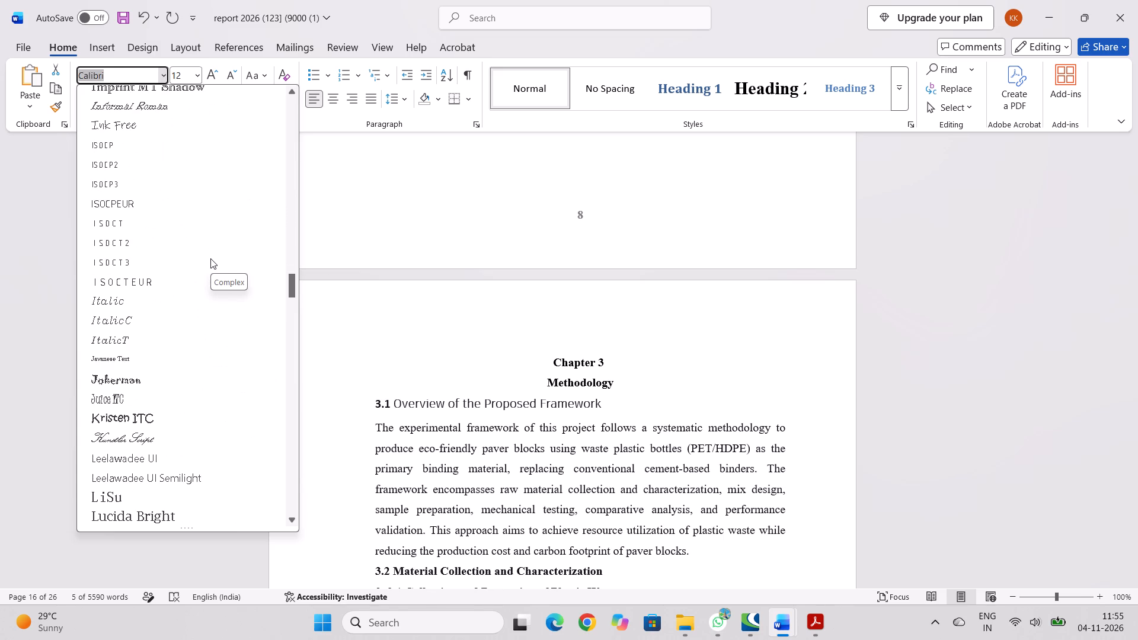
scroll(210, 258, "down", 11)
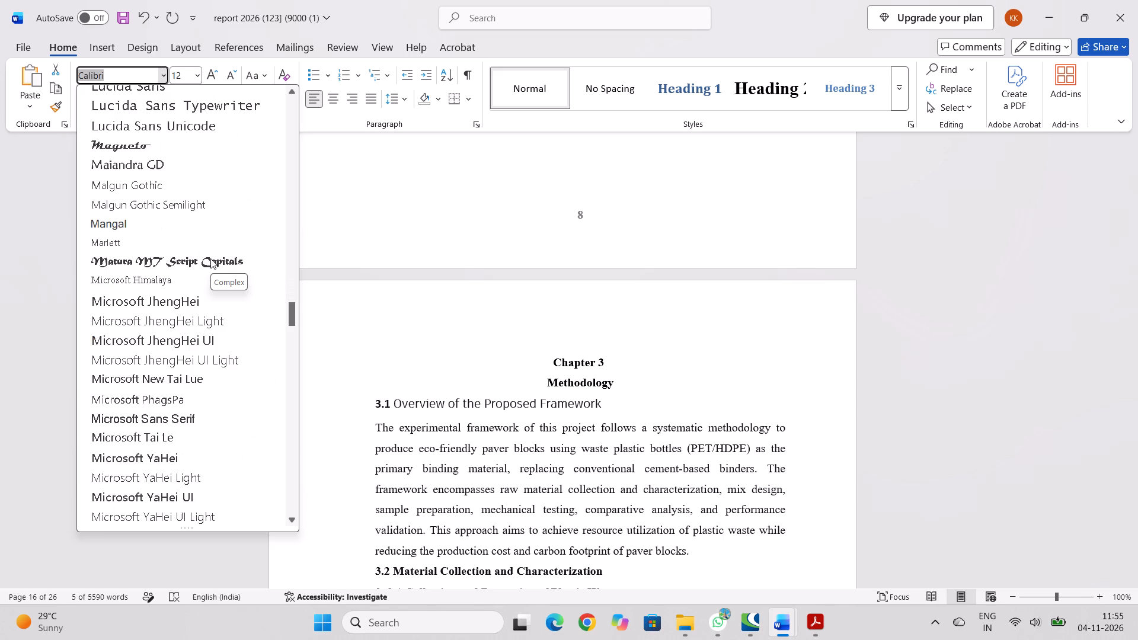
scroll(210, 258, "down", 13)
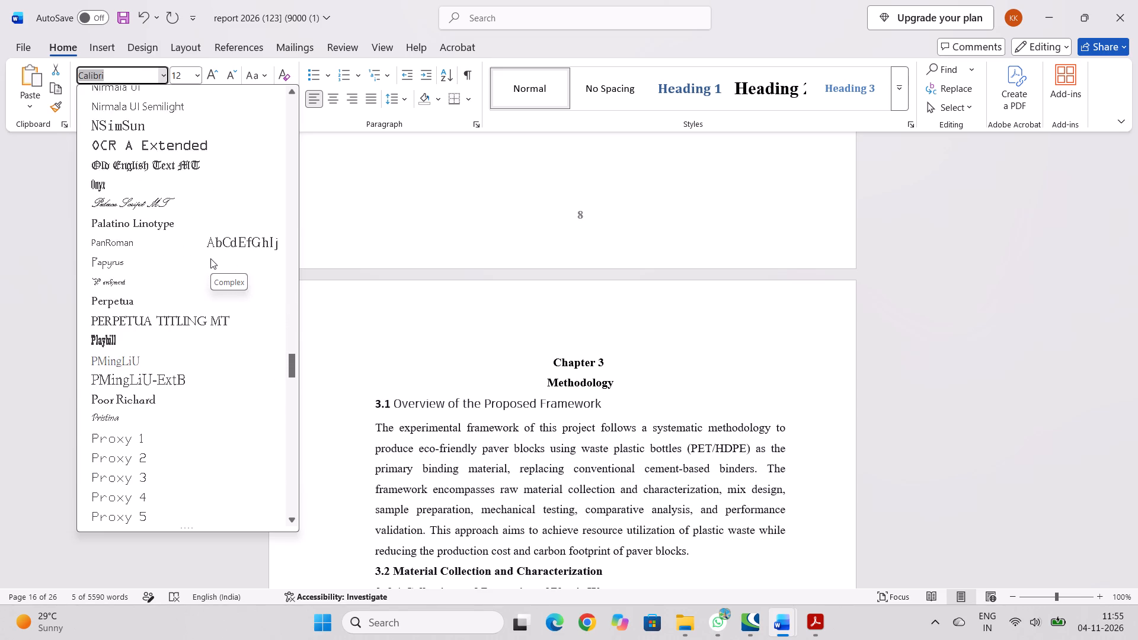
scroll(210, 258, "down", 10)
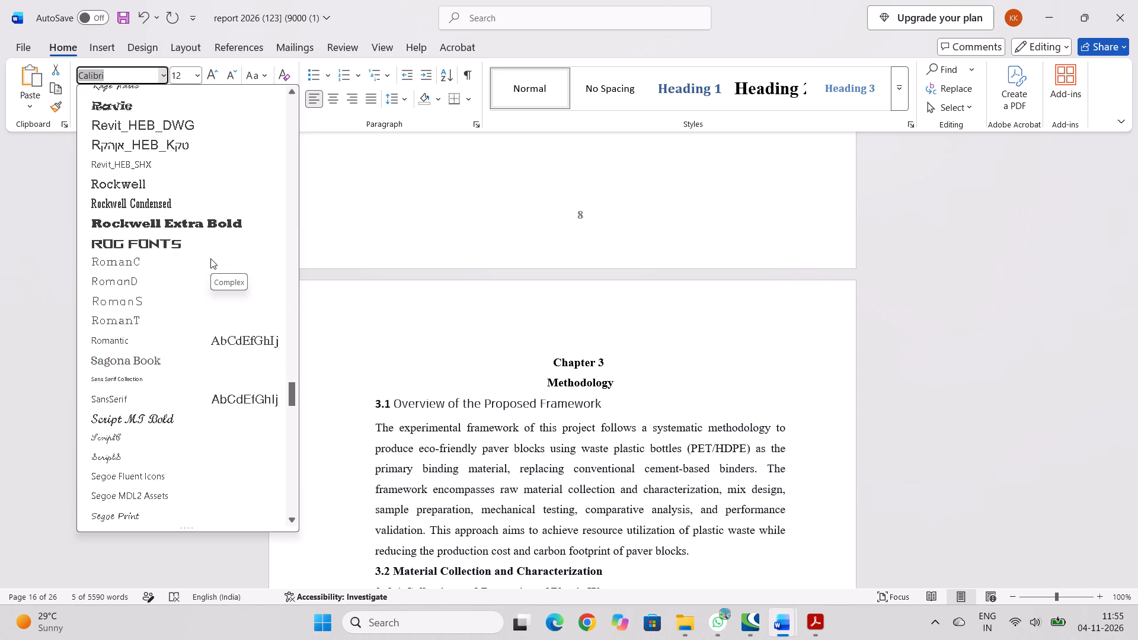
scroll(210, 258, "down", 11)
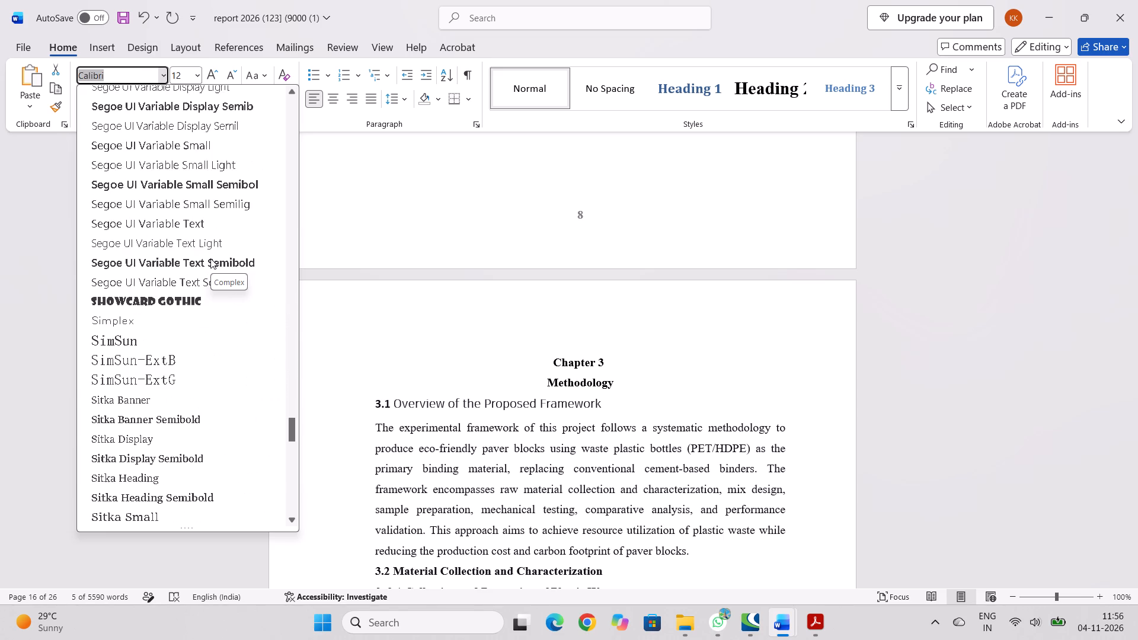
scroll(210, 258, "down", 11)
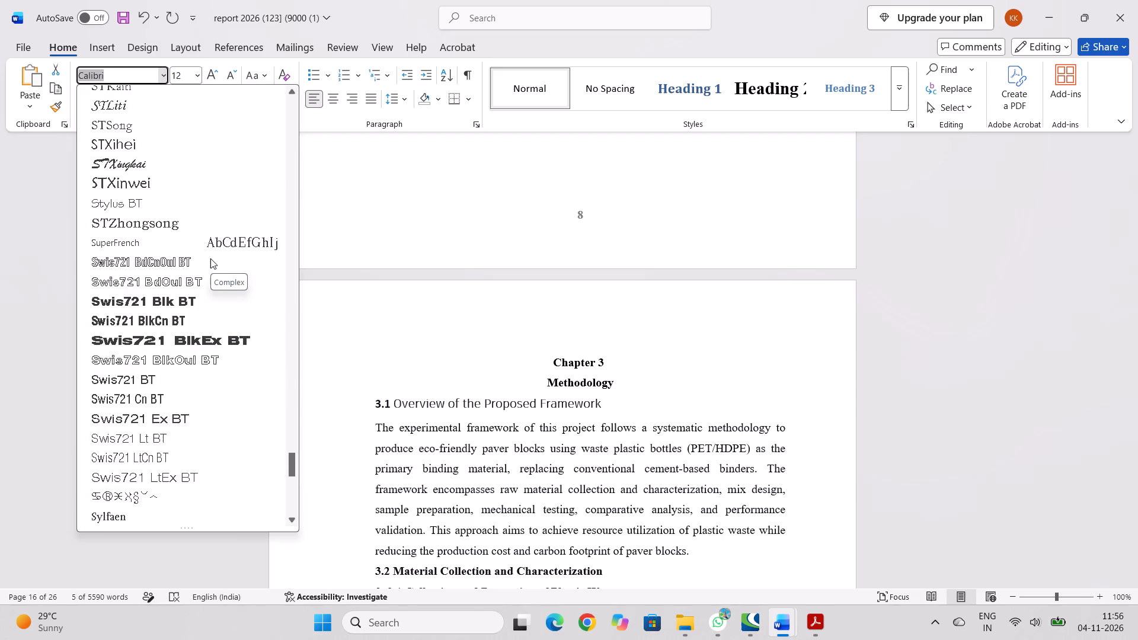
scroll(210, 258, "down", 7)
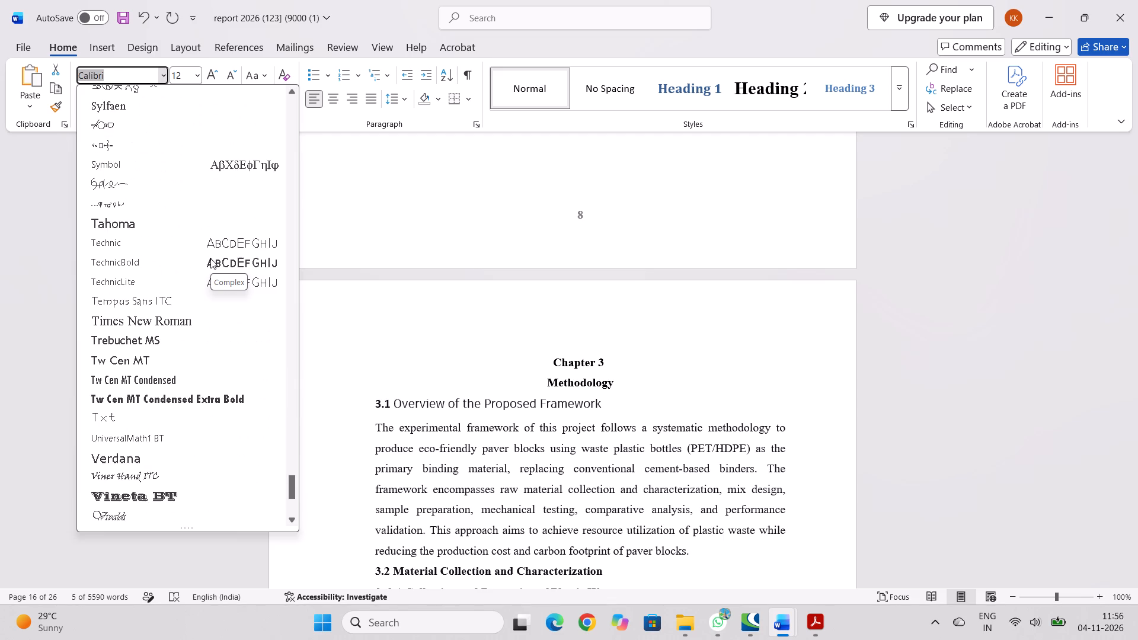
left_click(148, 321)
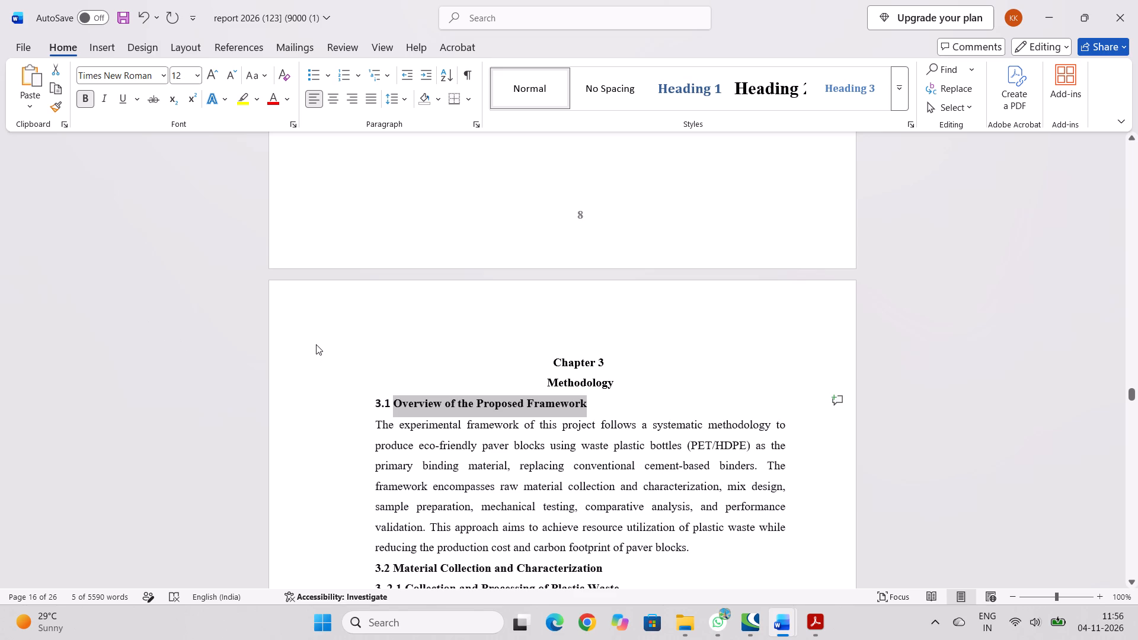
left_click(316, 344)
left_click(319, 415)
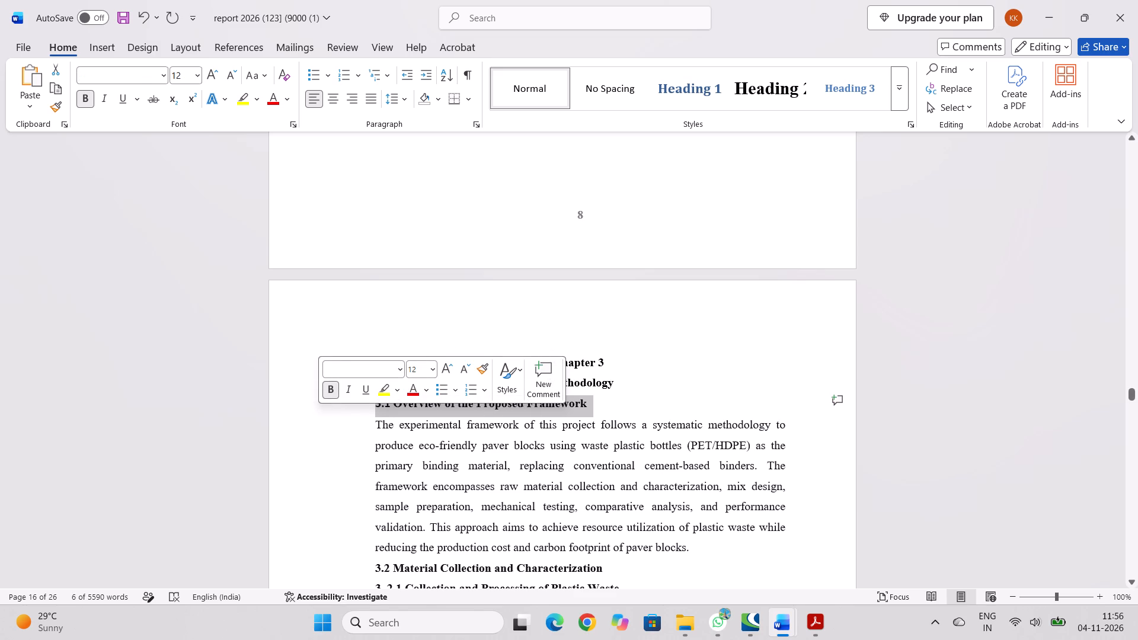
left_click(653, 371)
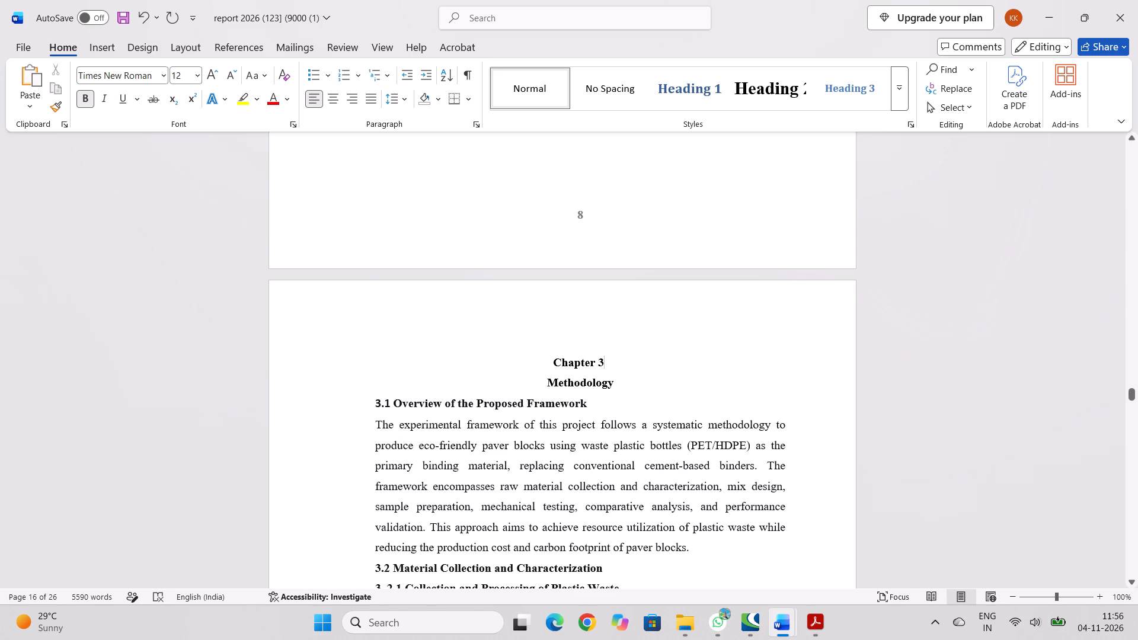
Examine section 3.2.1 and how its two sample collection photos line up with the text margins.
scroll(633, 380, "down", 2)
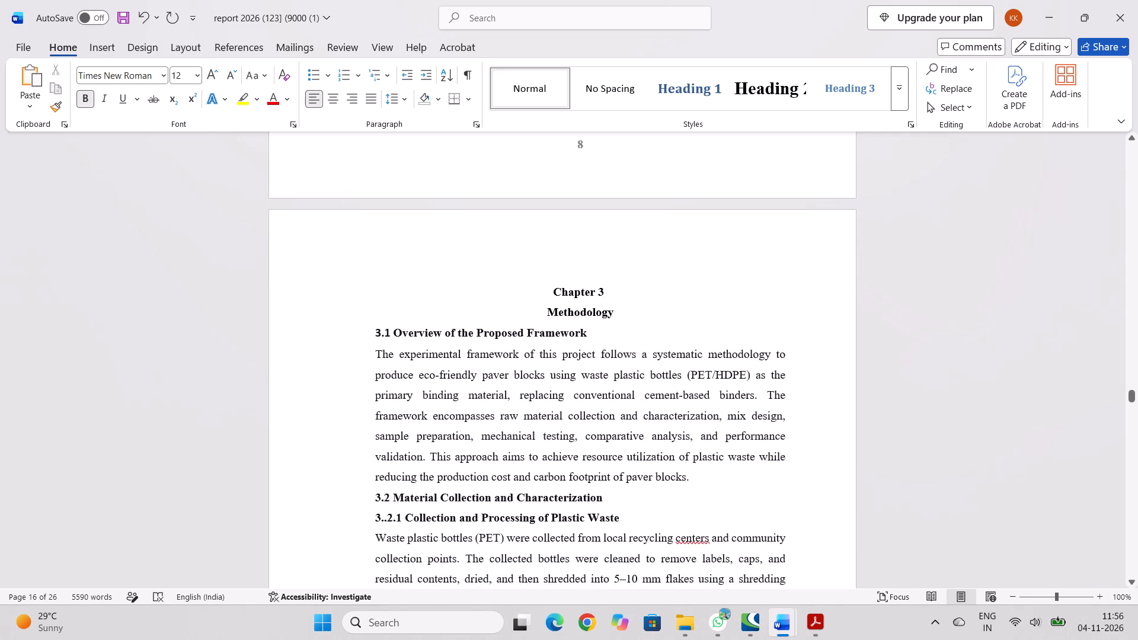
scroll(633, 380, "down", 2)
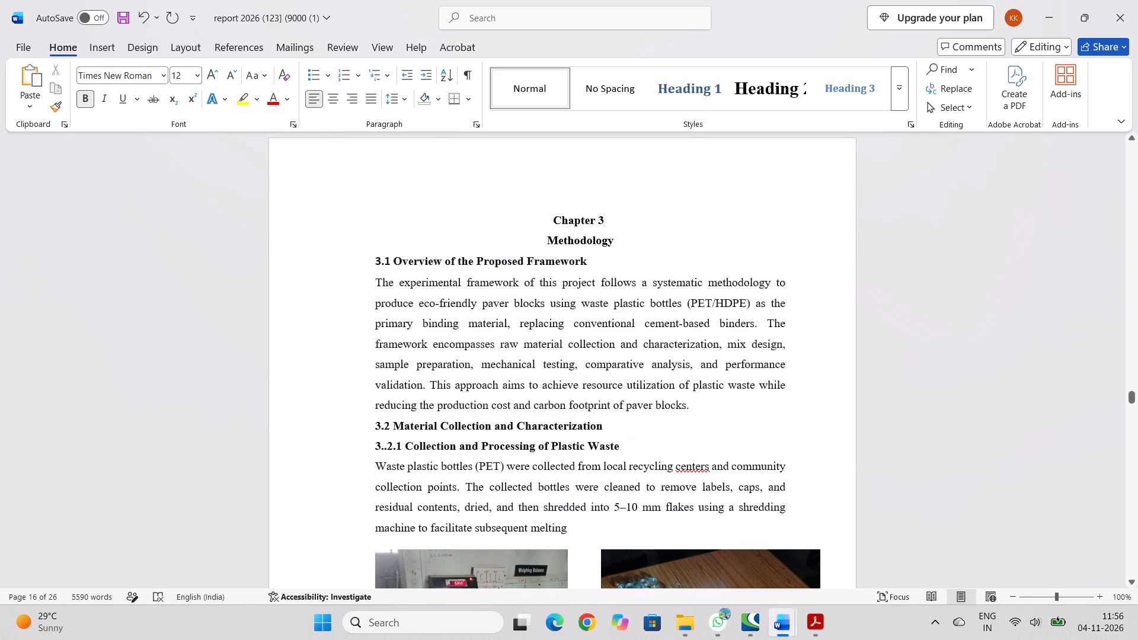
scroll(633, 380, "down", 6)
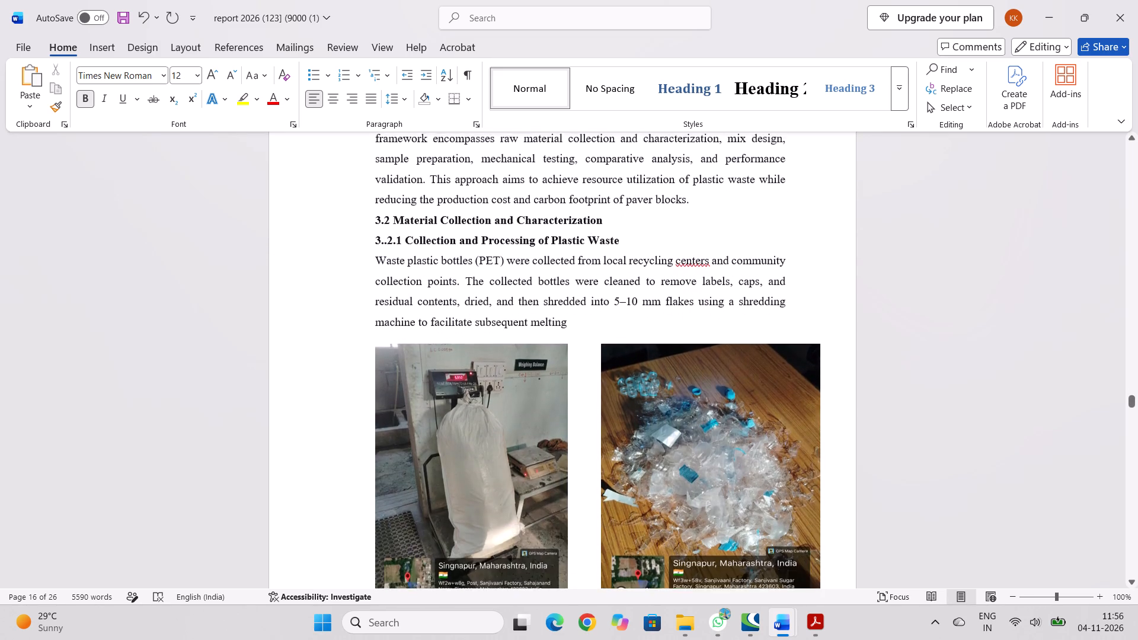
scroll(633, 380, "down", 1)
scroll(633, 380, "up", 2)
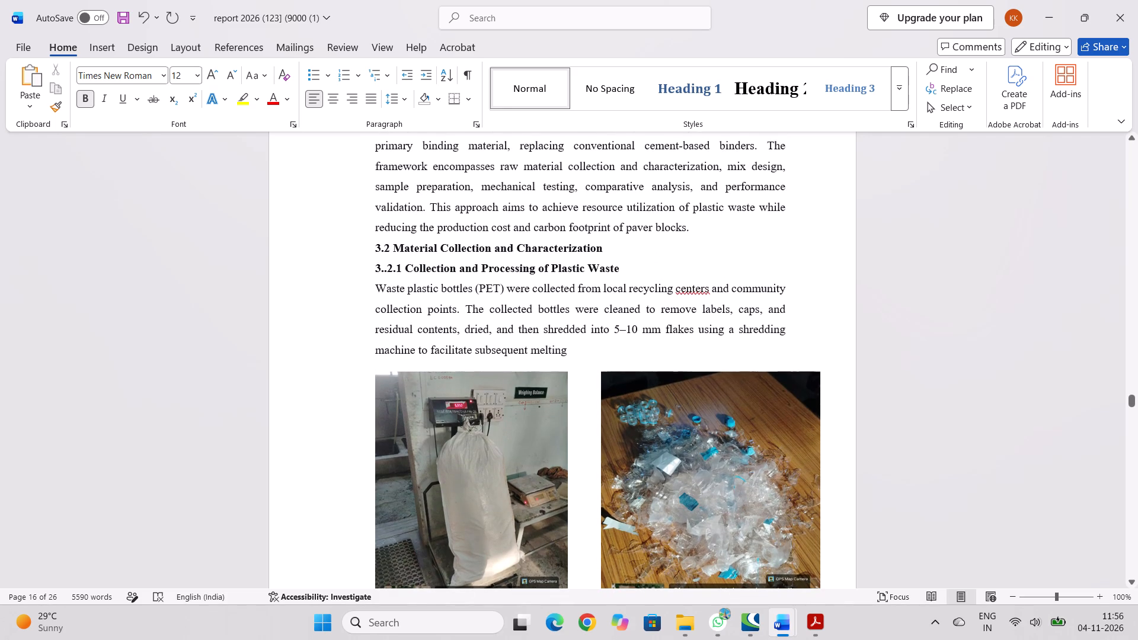
double_click(829, 334)
triple_click(835, 360)
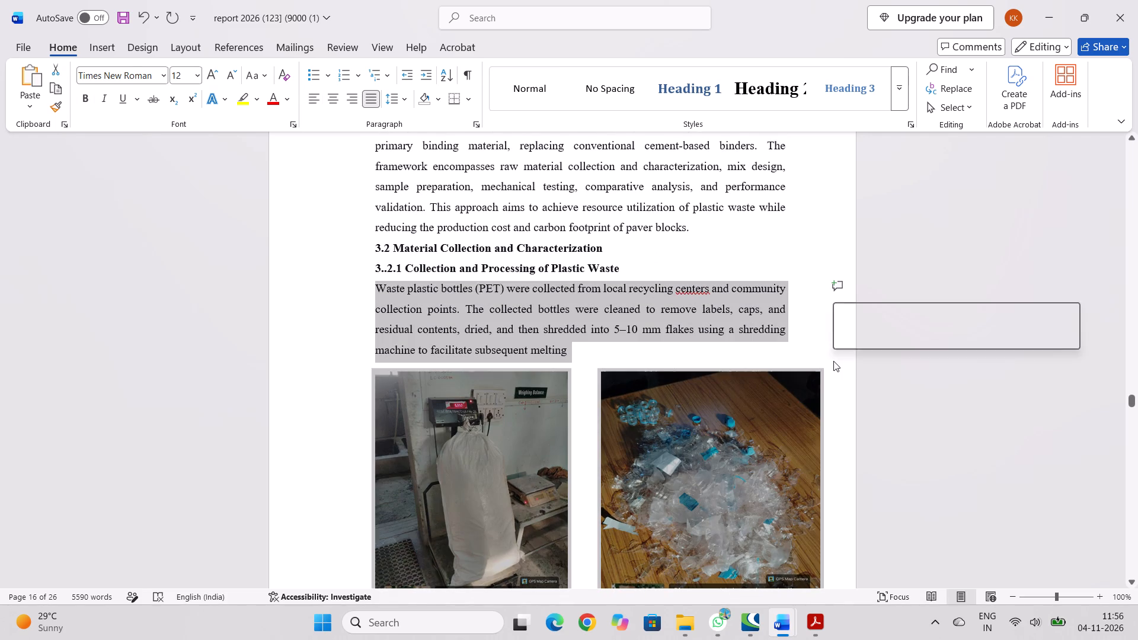
scroll(769, 397, "down", 1)
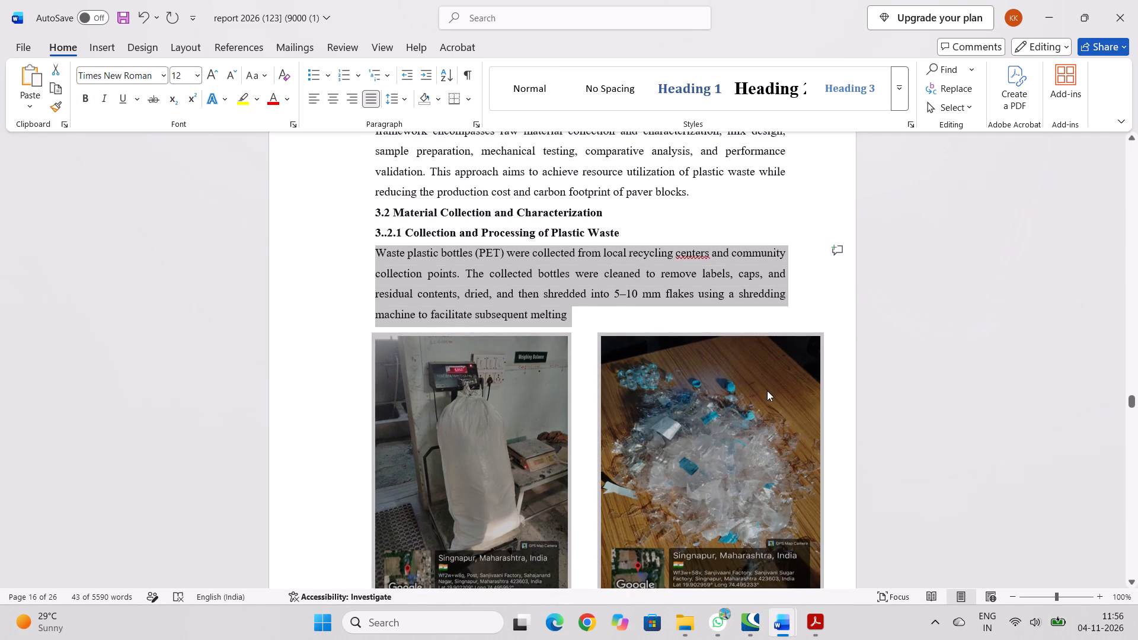
scroll(767, 391, "down", 4)
double_click(842, 343)
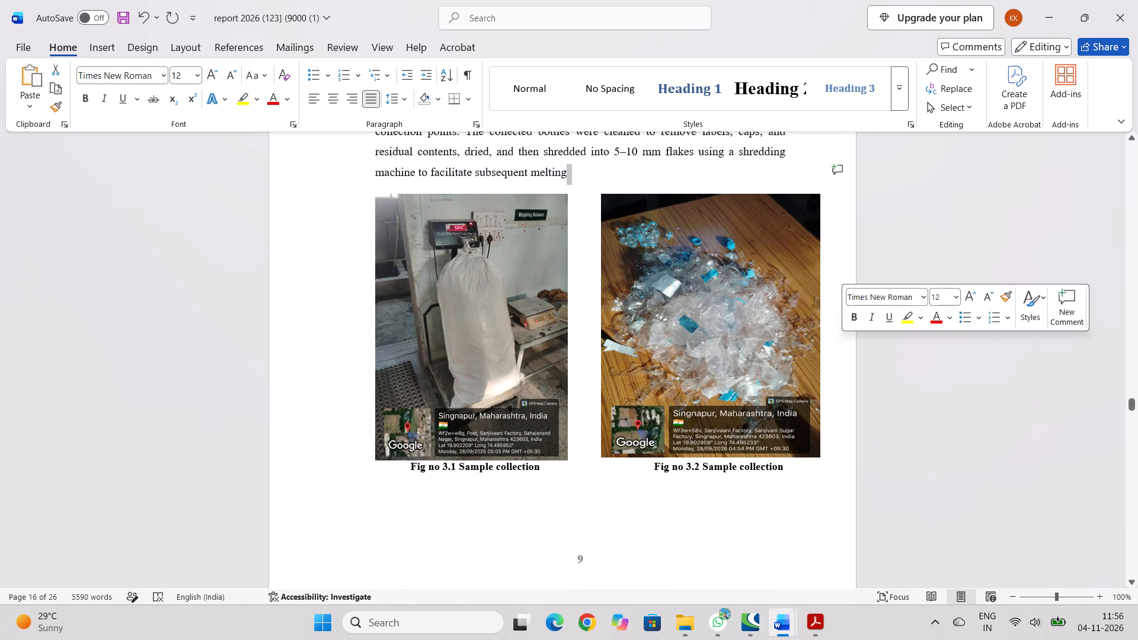
triple_click(832, 364)
left_click(832, 364)
double_click(819, 503)
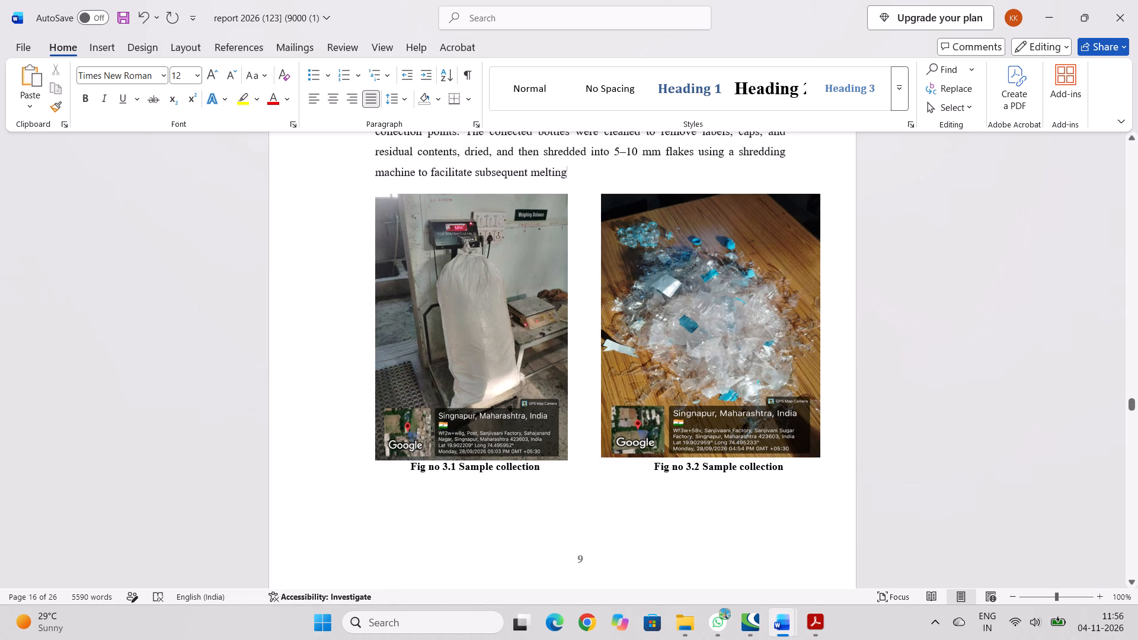
left_click(837, 373)
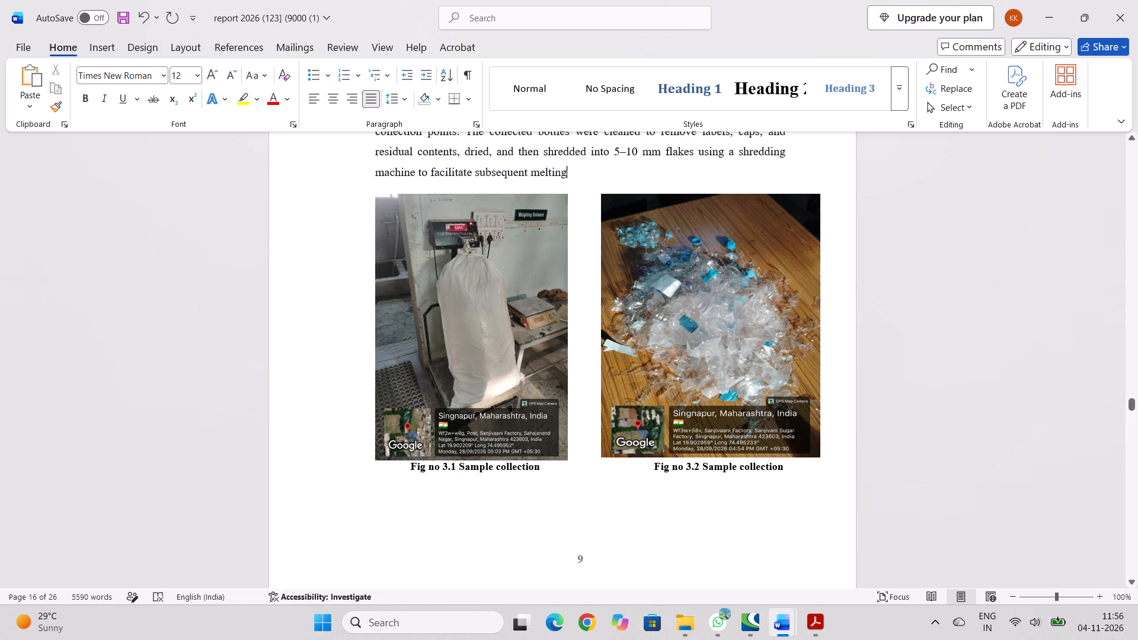
double_click(837, 373)
double_click(837, 373)
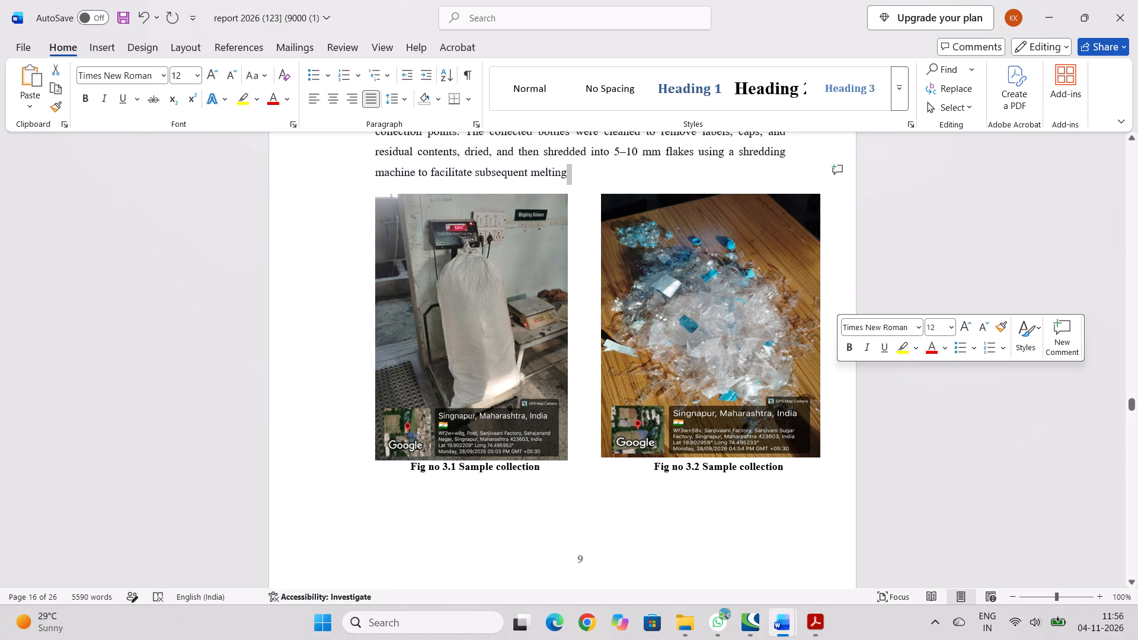
left_click(833, 405)
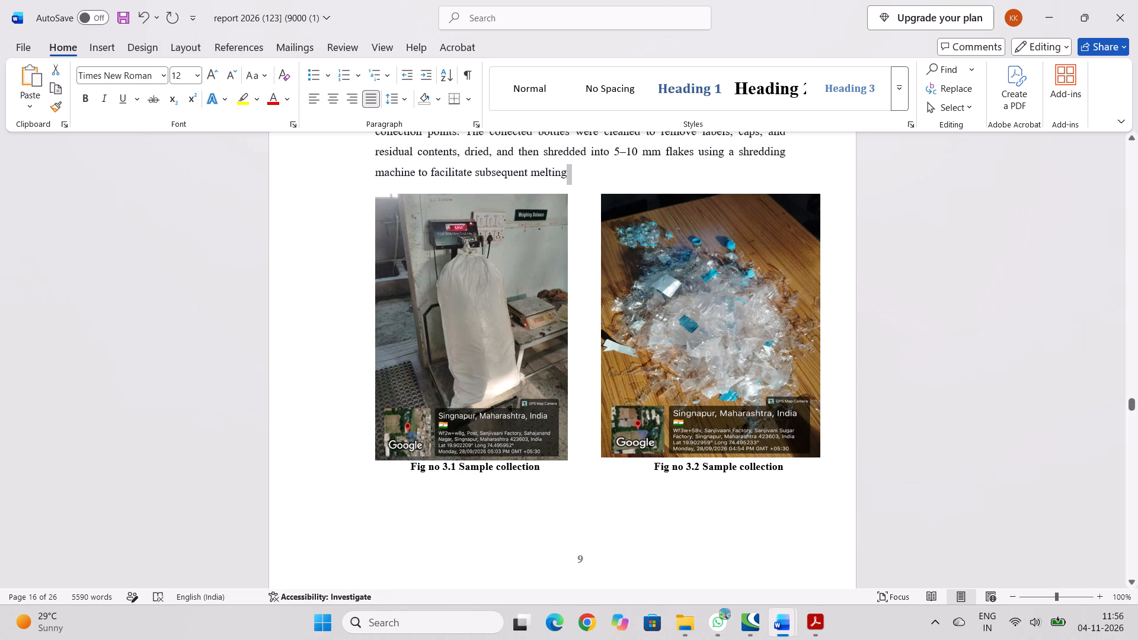
scroll(761, 334, "up", 2)
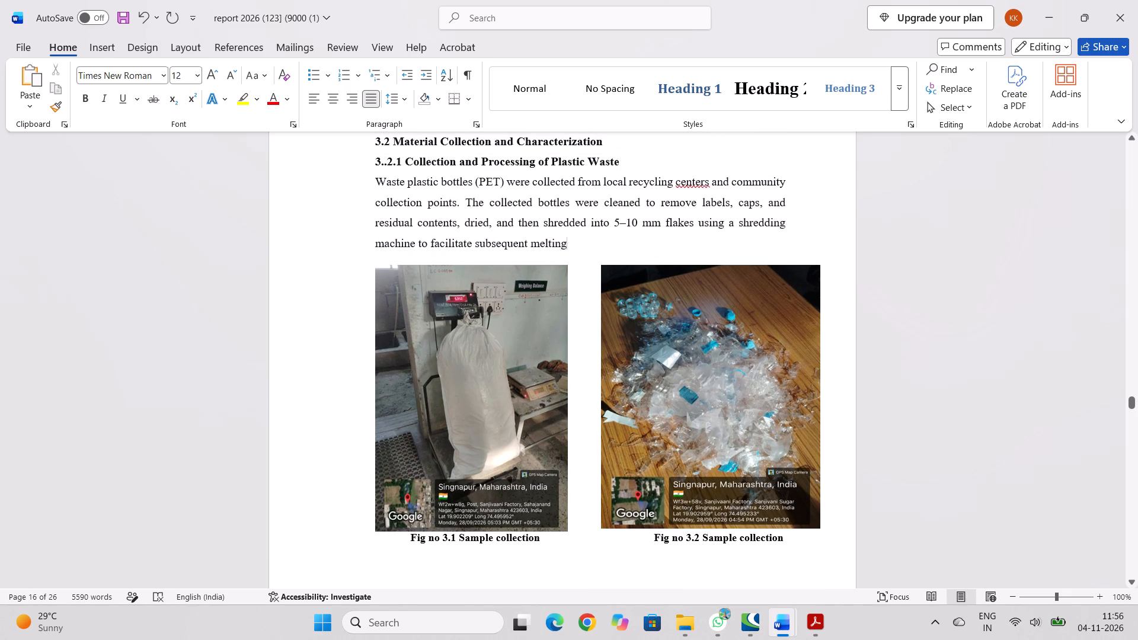
Narrow the shredded plastic photo of figure 3.2 from its outer side until it ends flush with the body text margin.
left_click(798, 327)
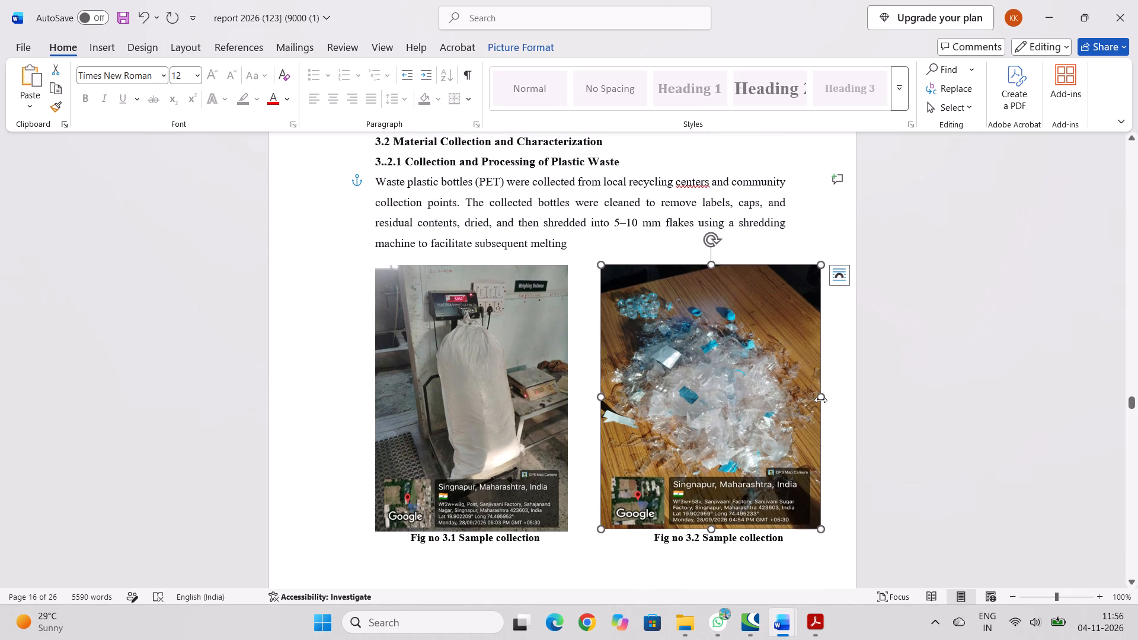
left_click_drag(820, 400, 800, 405)
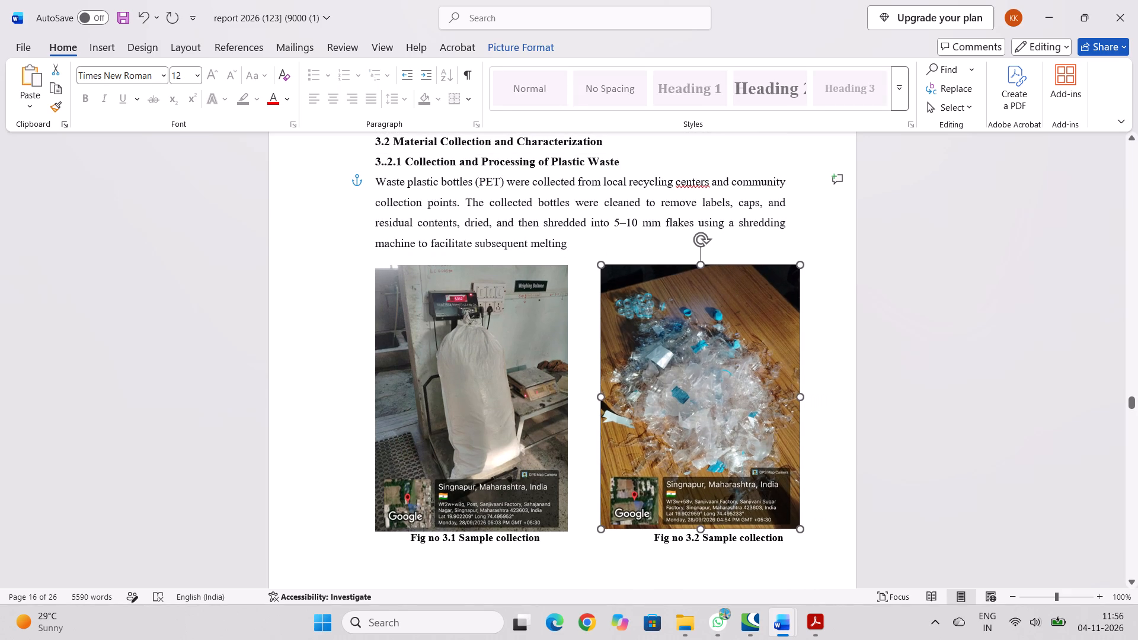
left_click_drag(800, 405, 787, 413)
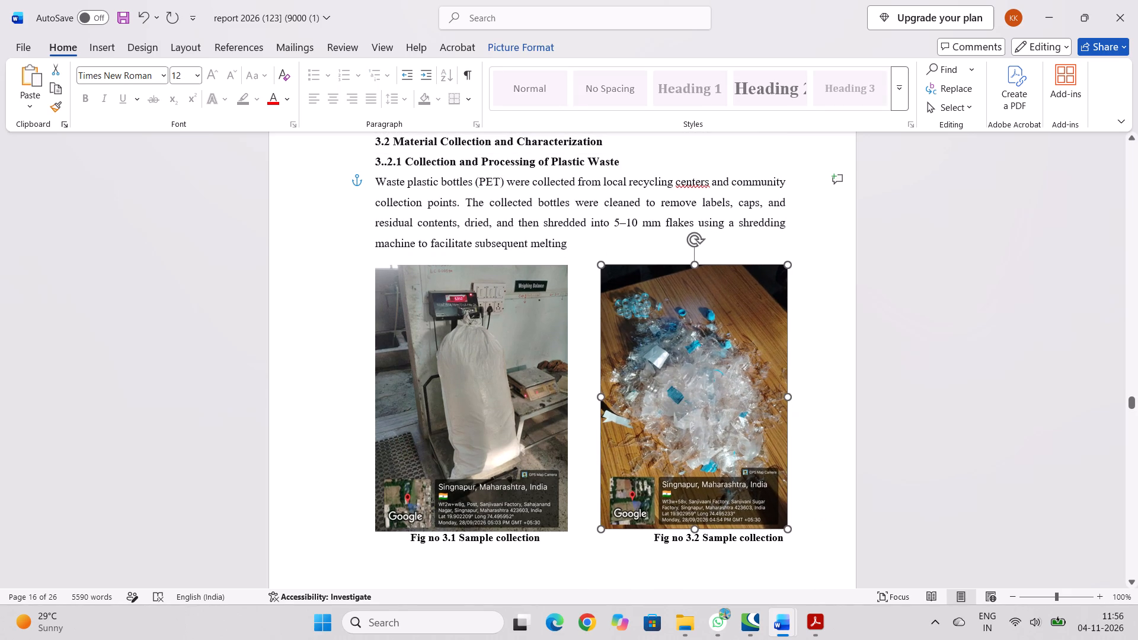
left_click_drag(787, 413, 784, 414)
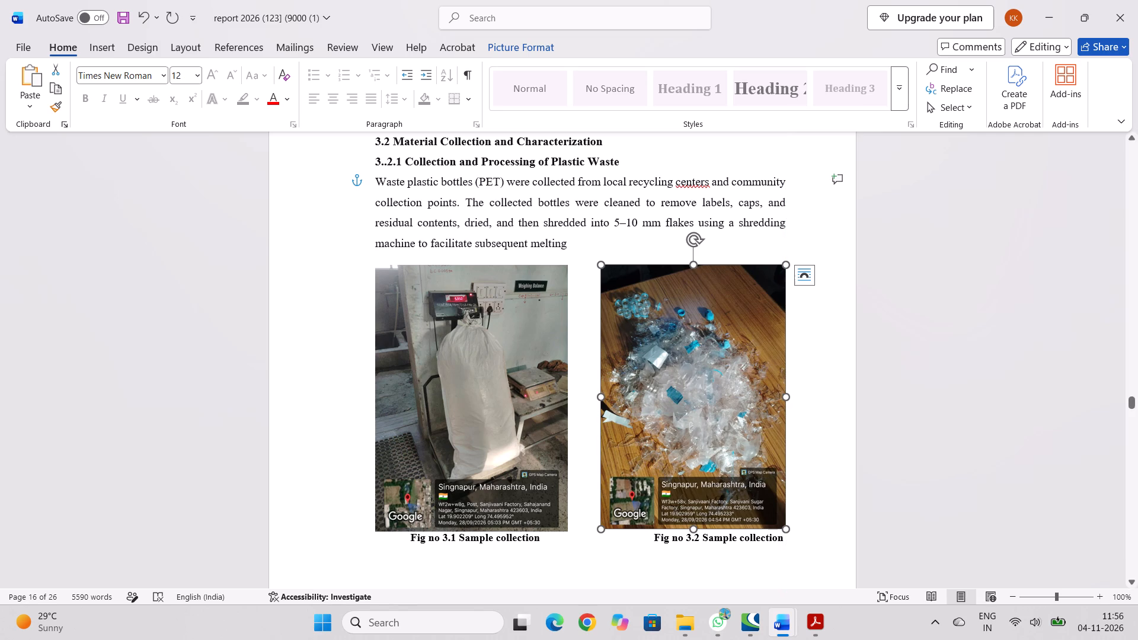
left_click(817, 345)
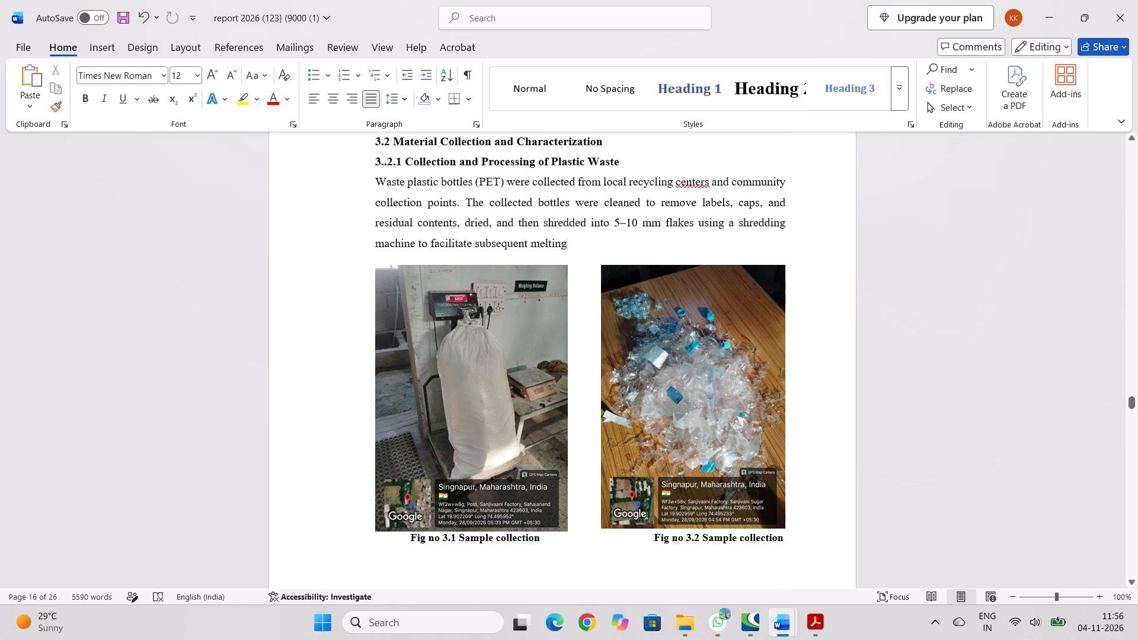
Remove eight spaces before the caption "Fig no 3.2 Sample collection" so it sits centred under its photo.
left_click(650, 540)
key("BackSpace")
key("BackSpace")
key("BackSpace")
key("BackSpace")
key("BackSpace")
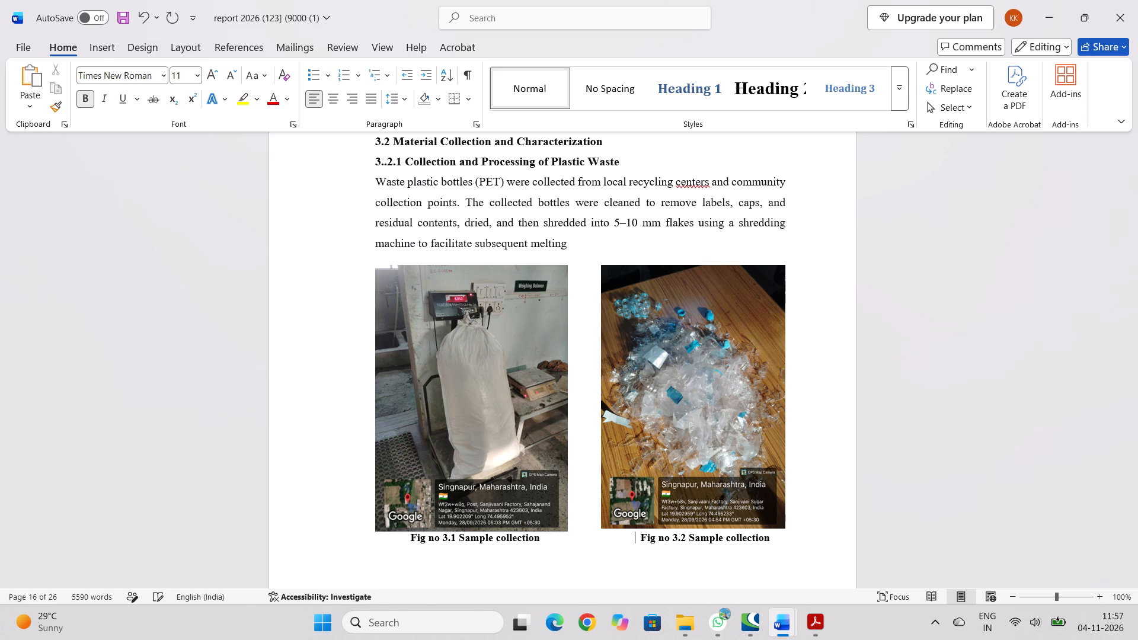
key("BackSpace")
key("BackSpace")
key("BackSpace")
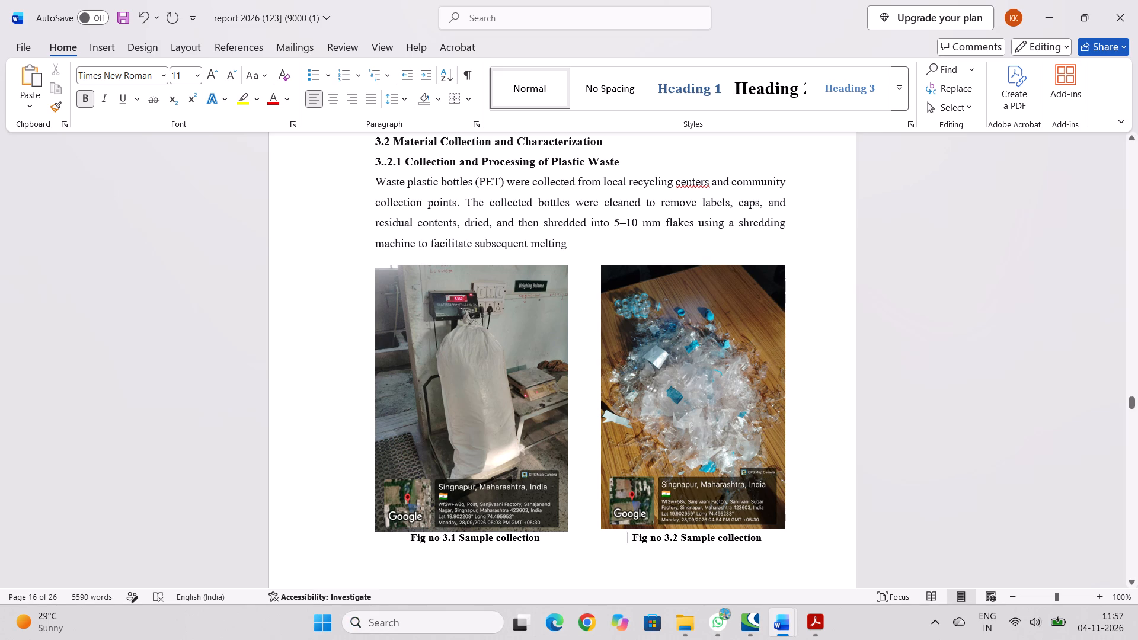
Add full stops after "Fig" and "no" in both photo captions so they read "Fig. no. 3.1" and "Fig. no. 3.2".
scroll(500, 382, "down", 3)
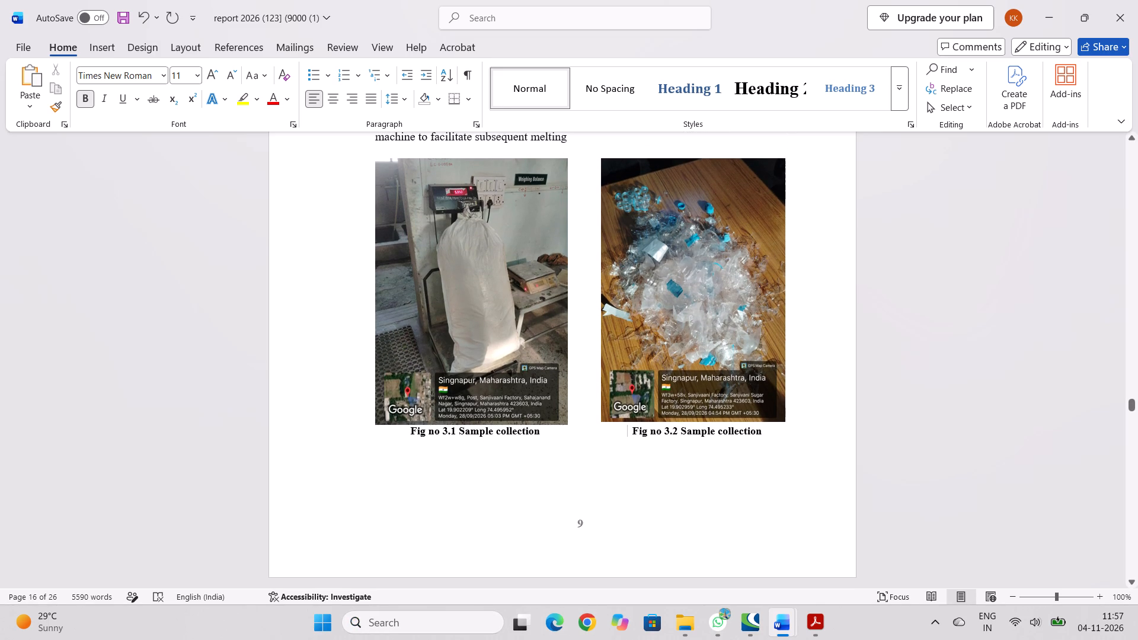
left_click(424, 433)
key("period")
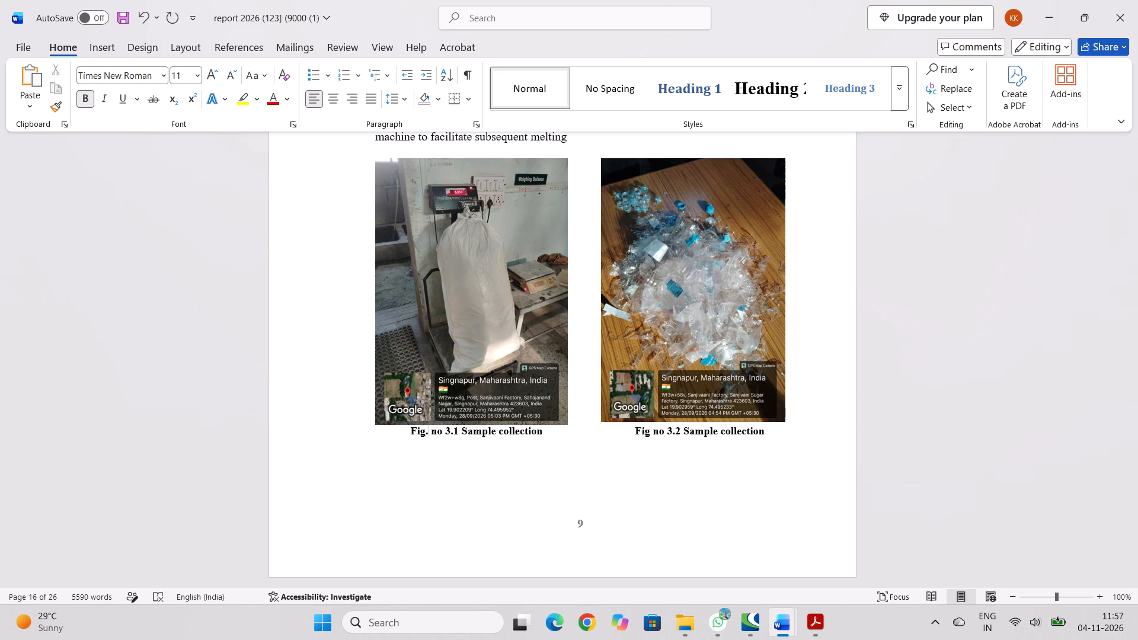
left_click(442, 430)
key("period")
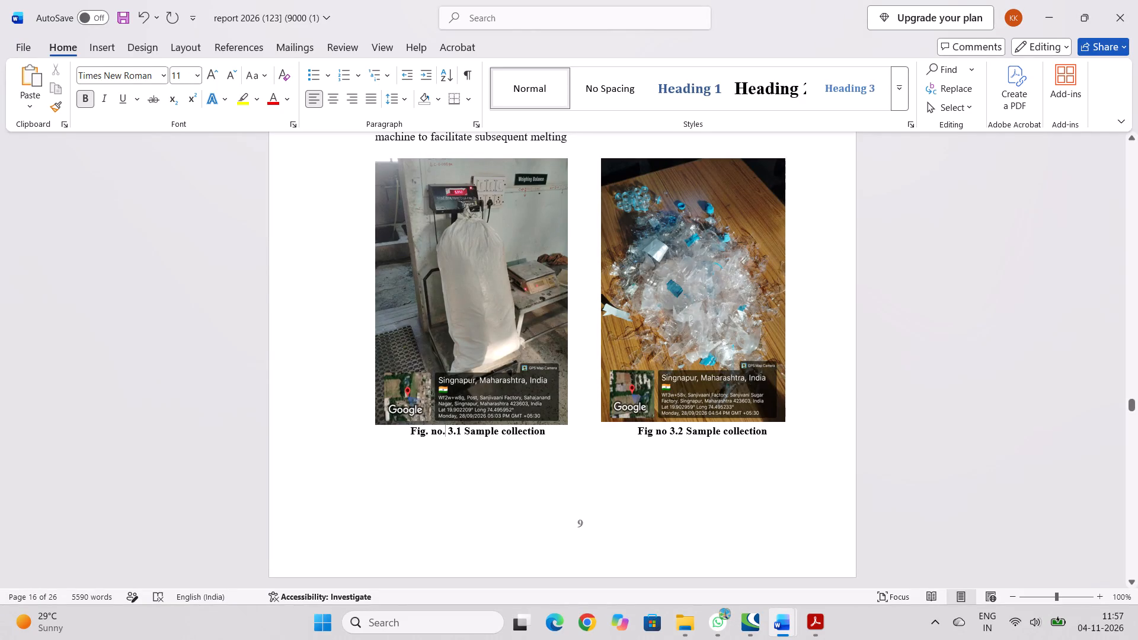
left_click(654, 432)
key("Left")
key("period")
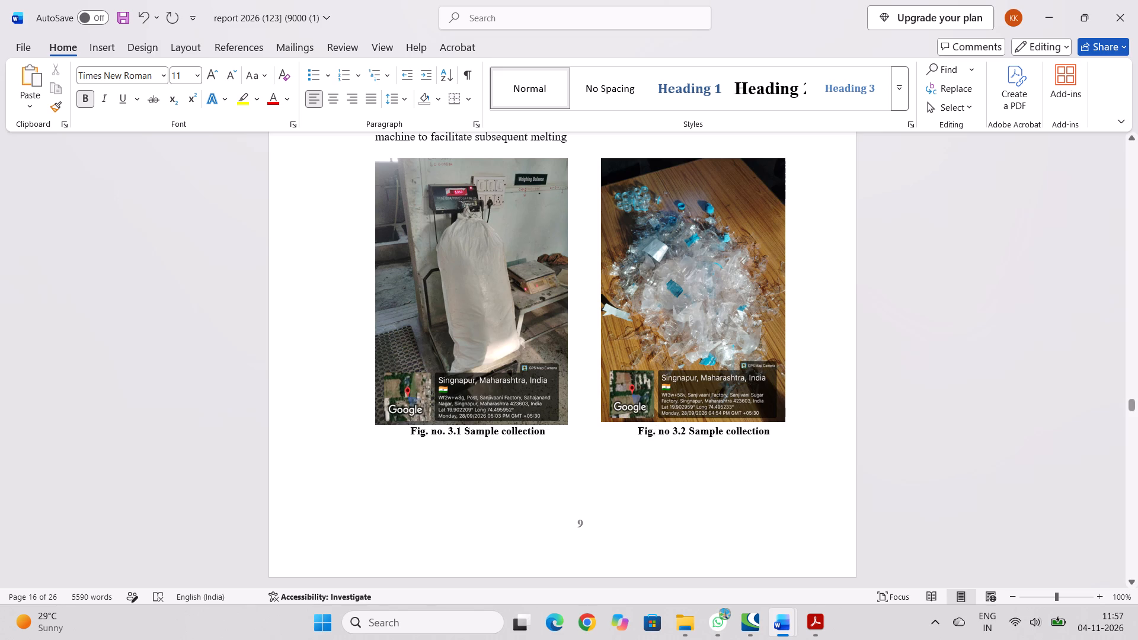
left_click(670, 431)
key("period")
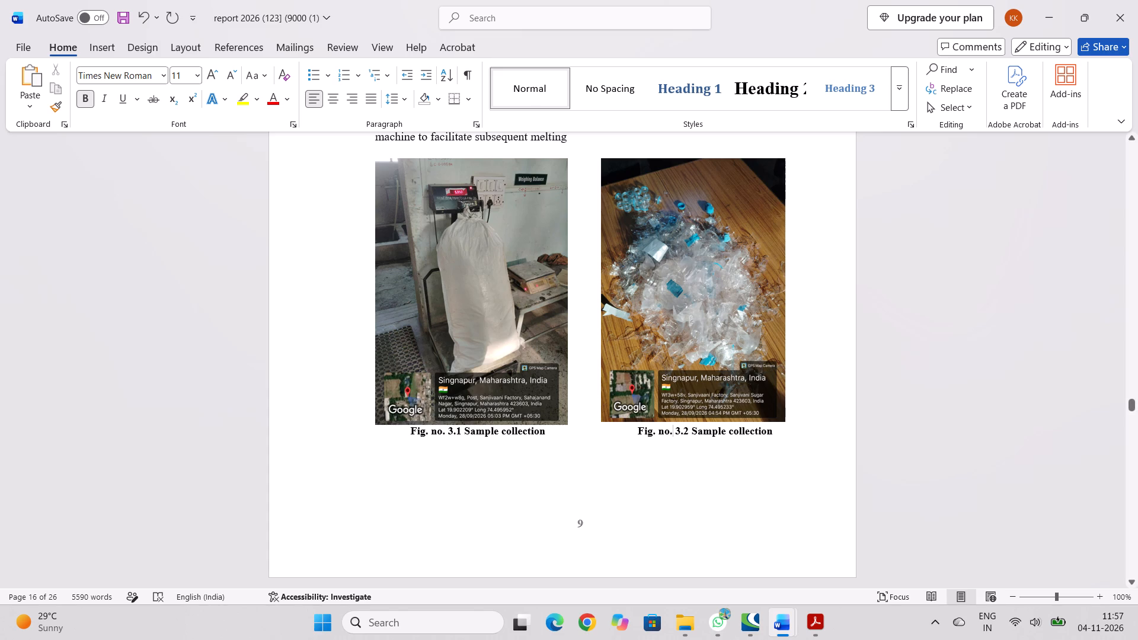
Remove three more spaces before the "Fig. no. 3.2 Sample collection" caption to recentre it under the photo.
left_click(635, 431)
key("BackSpace")
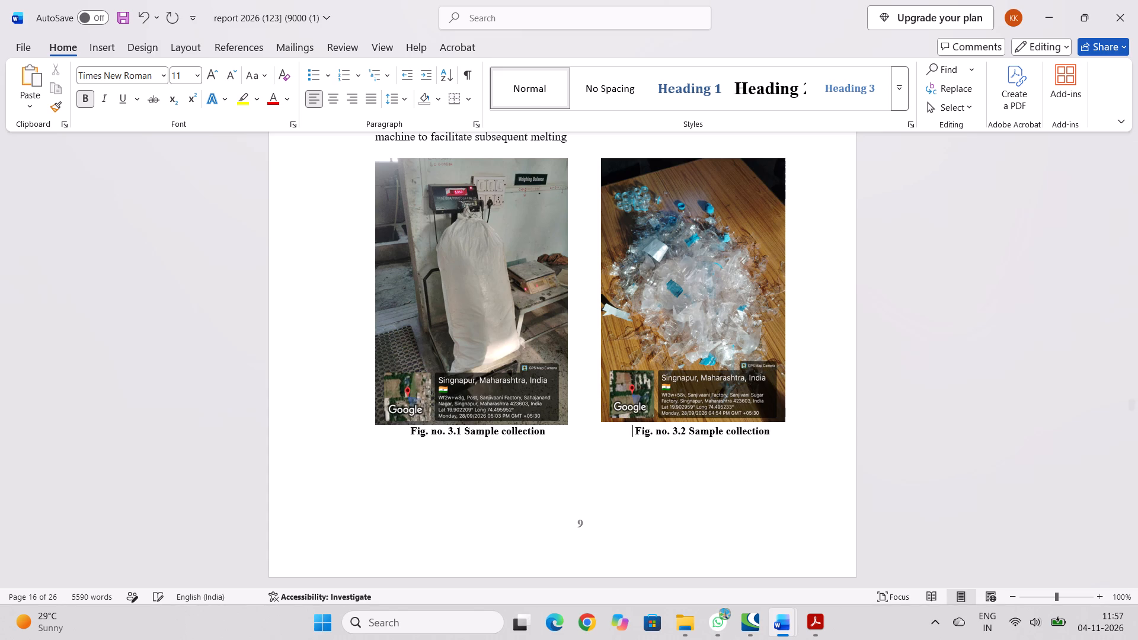
key("BackSpace")
key("BackSpace")
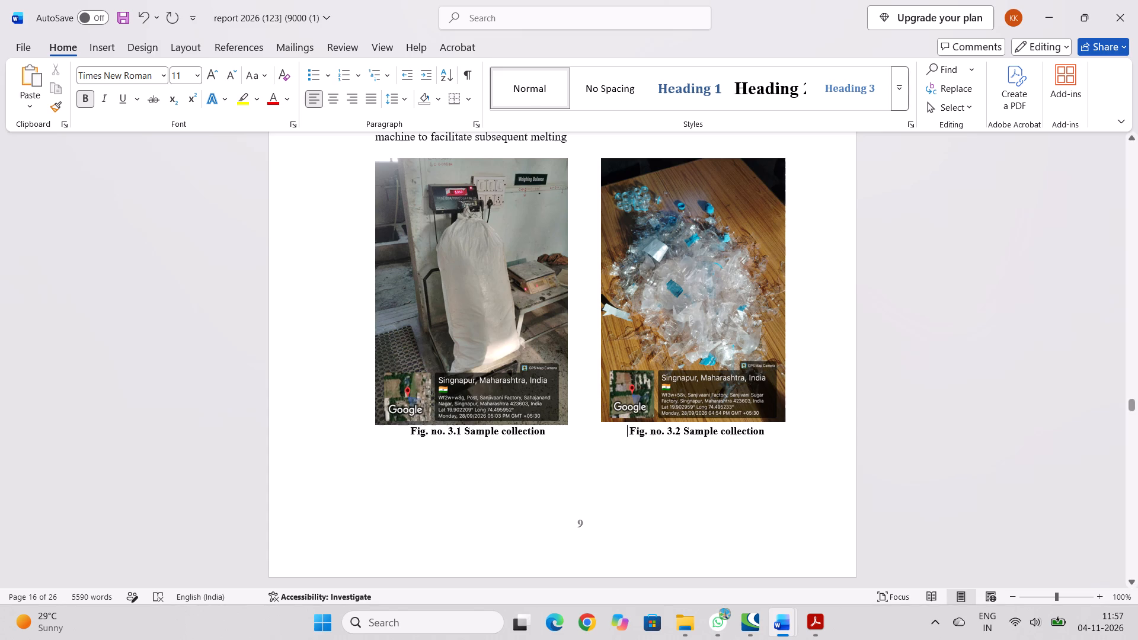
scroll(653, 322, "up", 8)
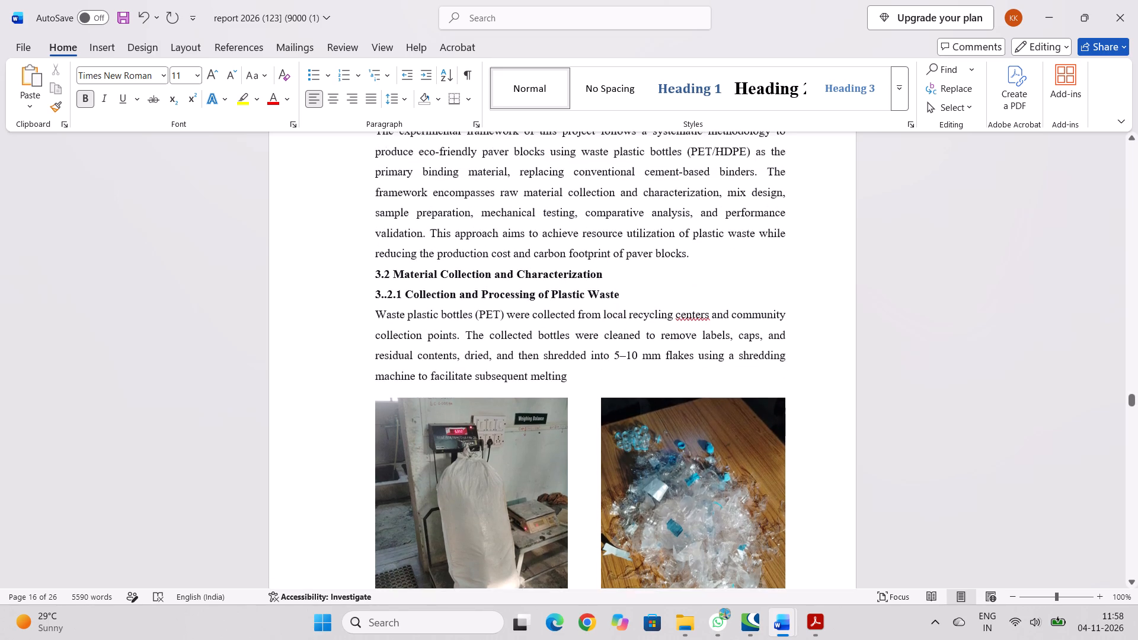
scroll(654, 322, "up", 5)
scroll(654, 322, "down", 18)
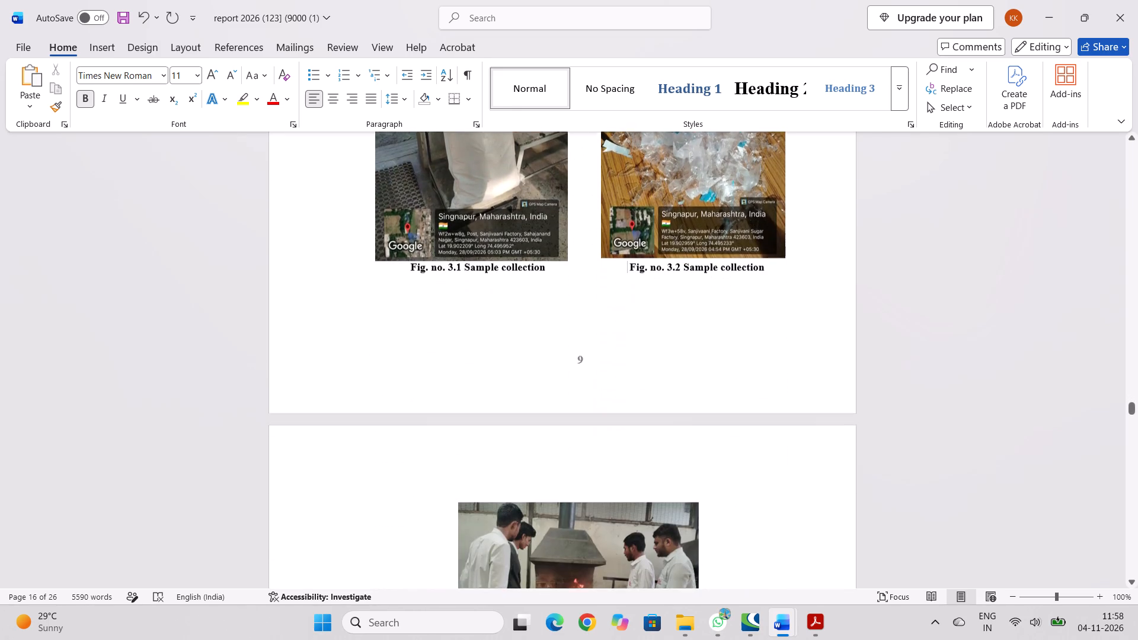
Add full stops after "Fig" and "no" in the plastic waste processing photo's caption so it reads "Fig. no. 3.3".
scroll(654, 322, "down", 7)
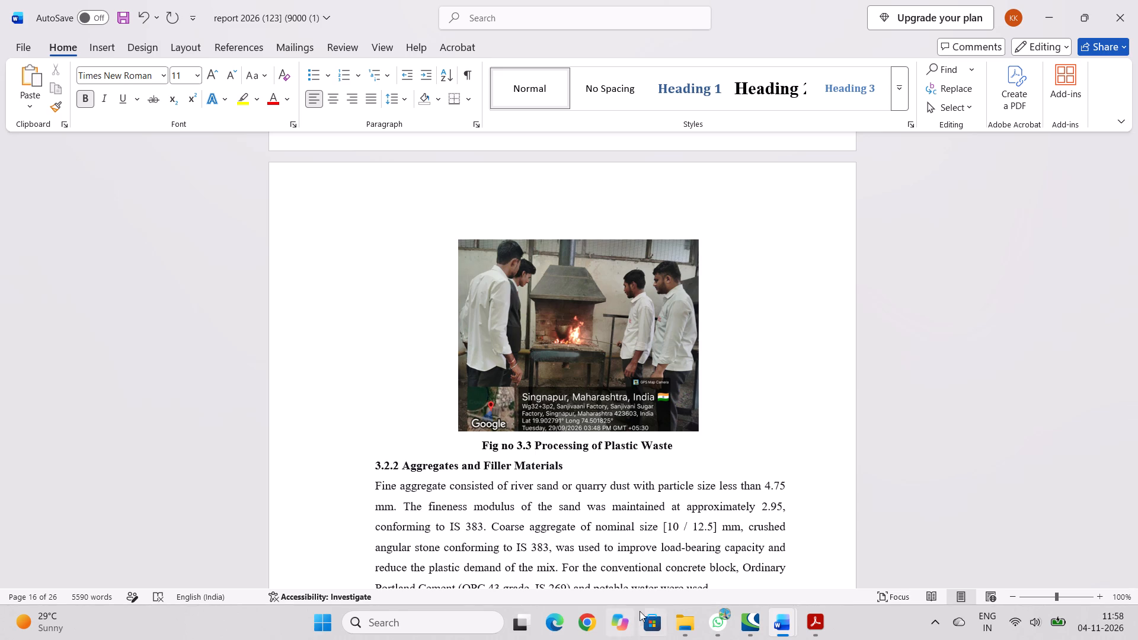
left_click(499, 446)
key("period")
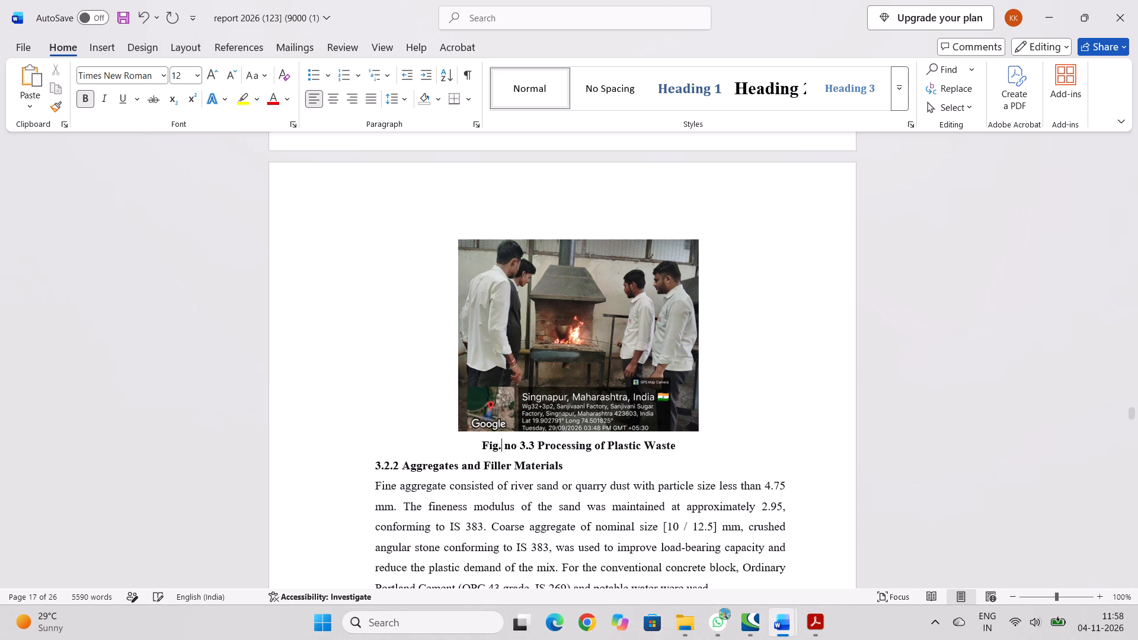
left_click(517, 444)
key("period")
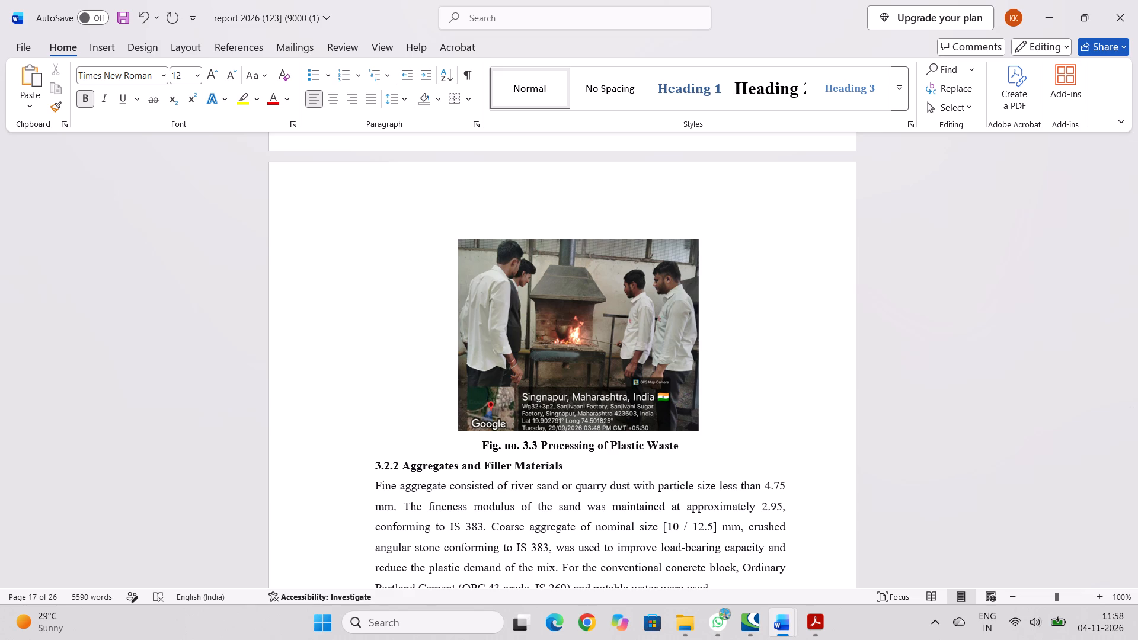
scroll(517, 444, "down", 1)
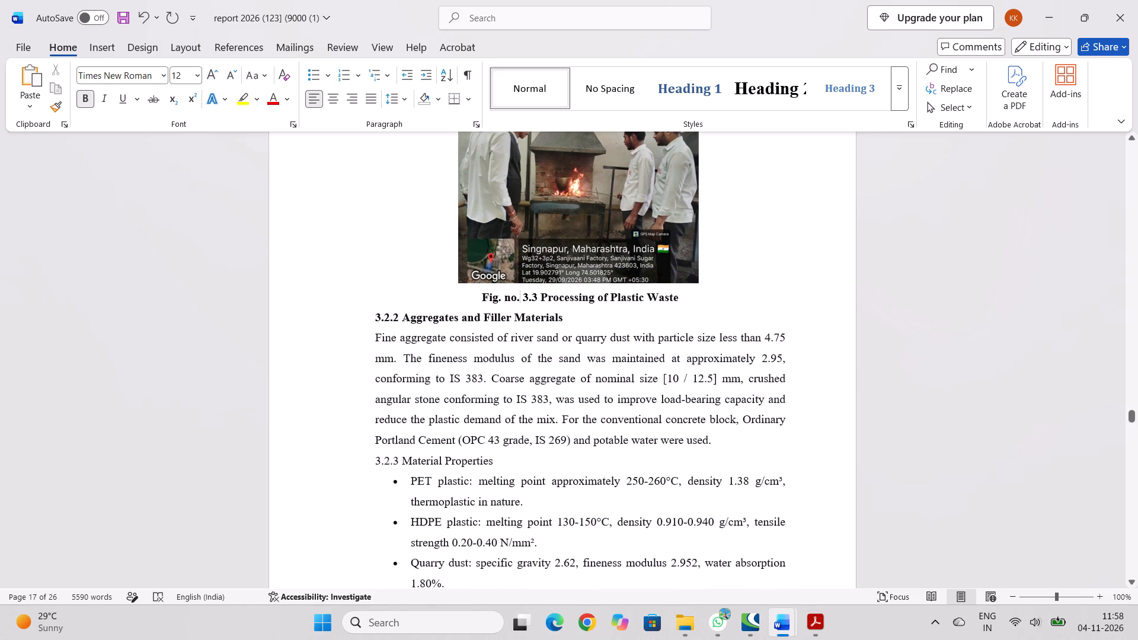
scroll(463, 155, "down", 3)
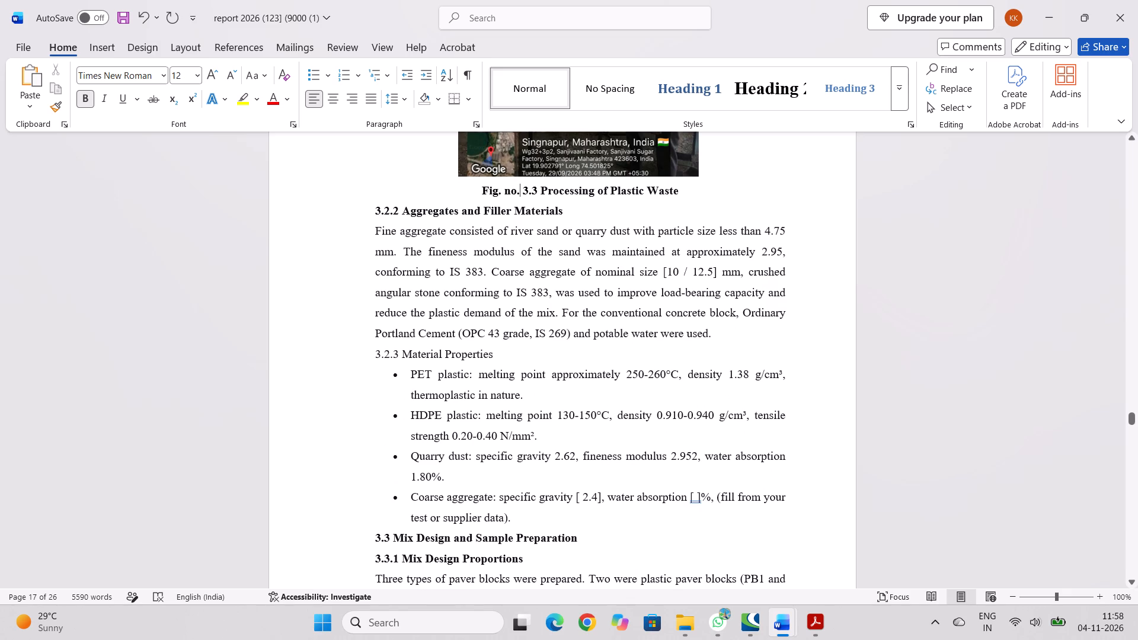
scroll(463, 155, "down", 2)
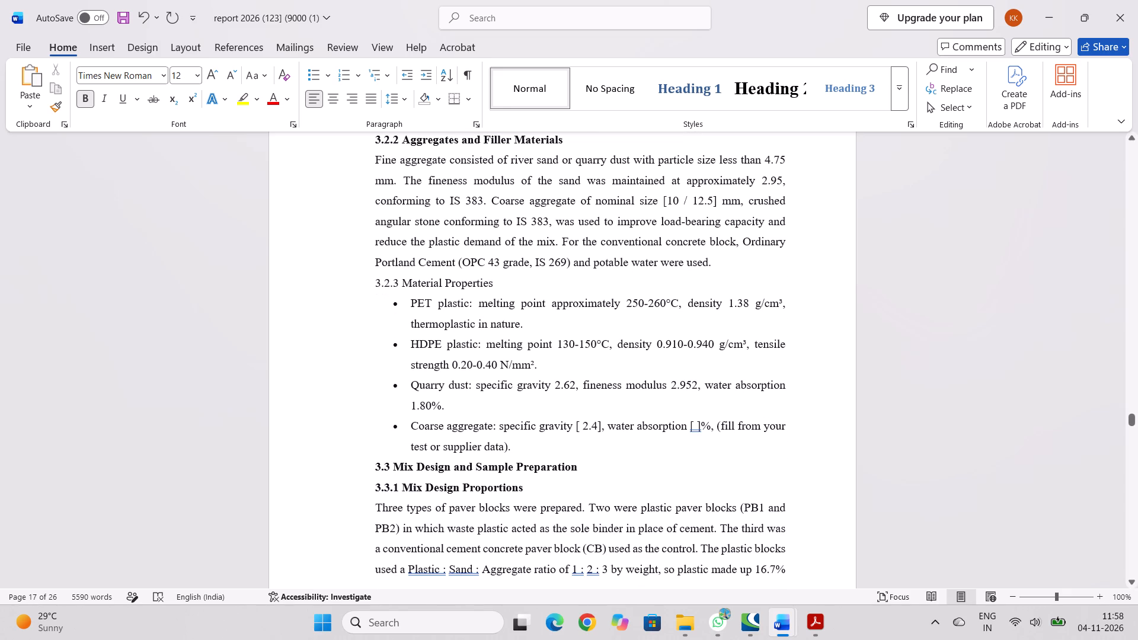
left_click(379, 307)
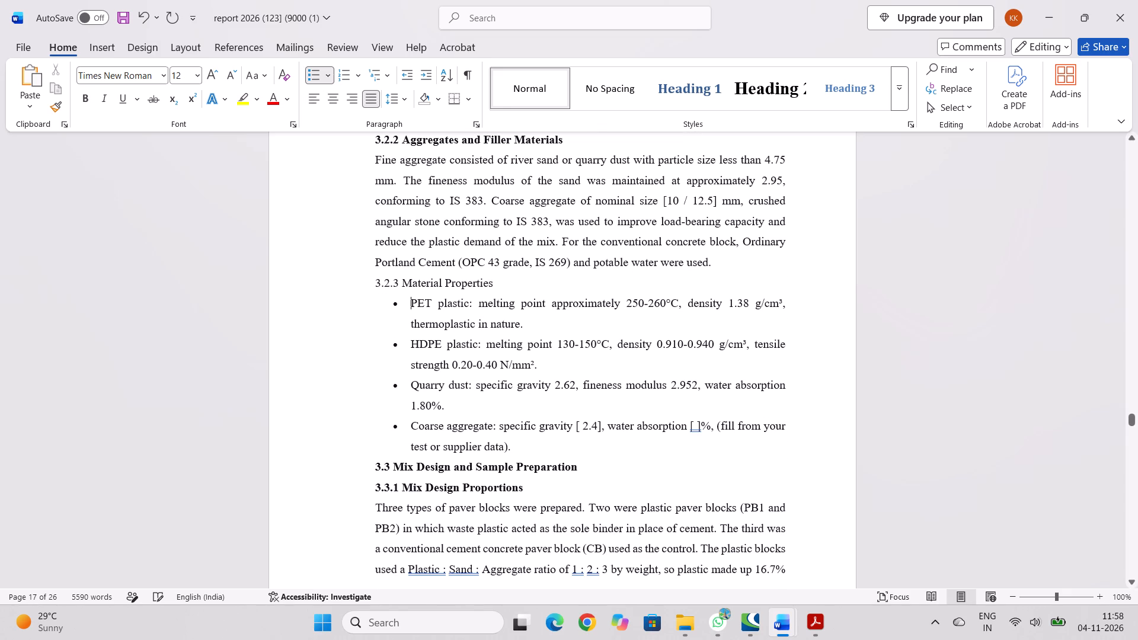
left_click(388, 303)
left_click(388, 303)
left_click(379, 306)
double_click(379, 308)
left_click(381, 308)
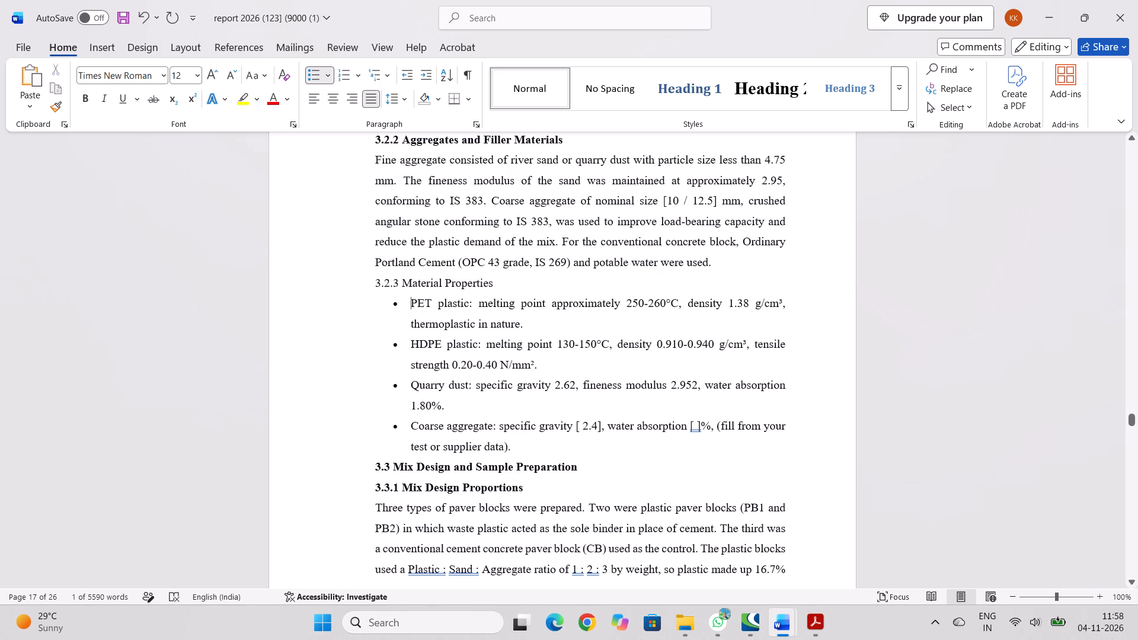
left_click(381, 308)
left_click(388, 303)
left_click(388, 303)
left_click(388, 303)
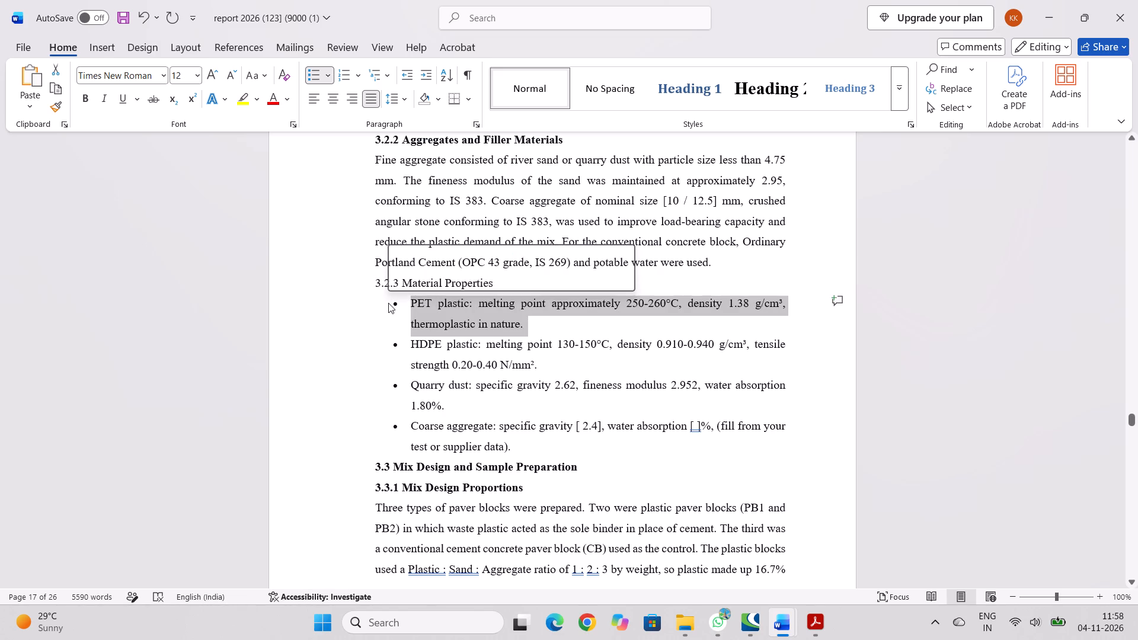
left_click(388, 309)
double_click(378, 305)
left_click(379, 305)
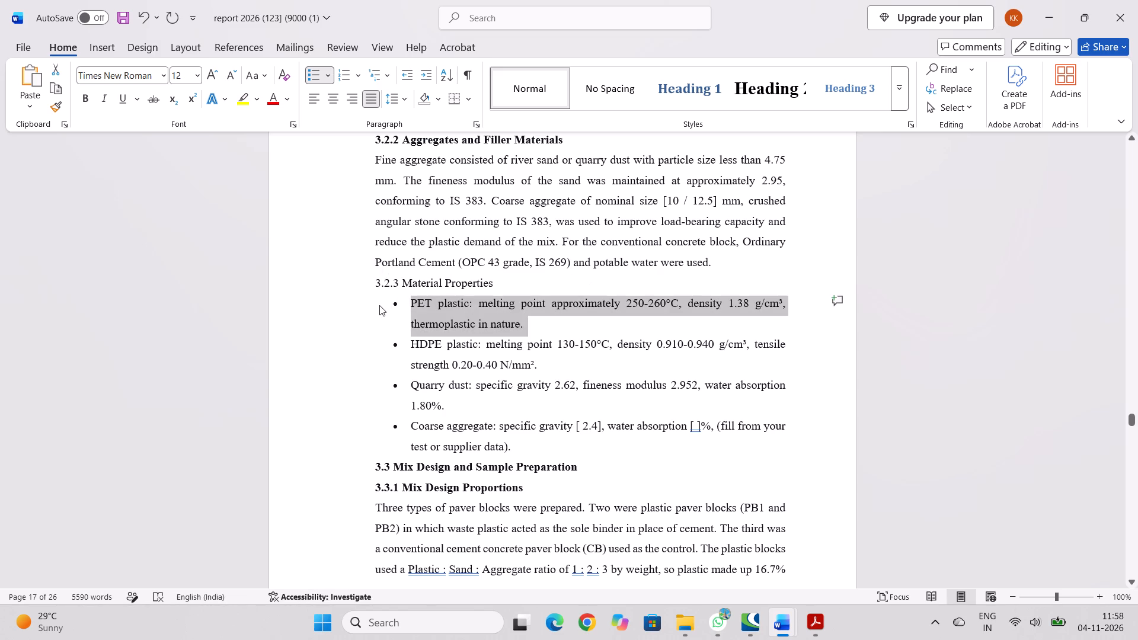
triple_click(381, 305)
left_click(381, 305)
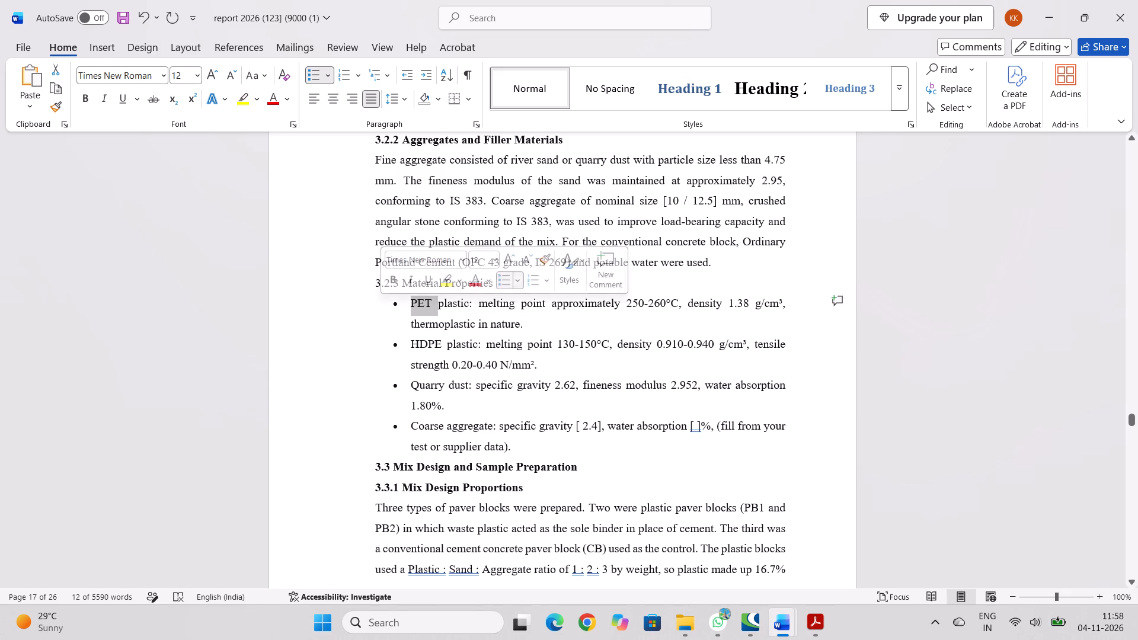
Extend the caption of table 3.1 with "Cement Paver Block" so it reads "Table no 3.1 Mix Design Cement Paver Block".
scroll(594, 345, "down", 7)
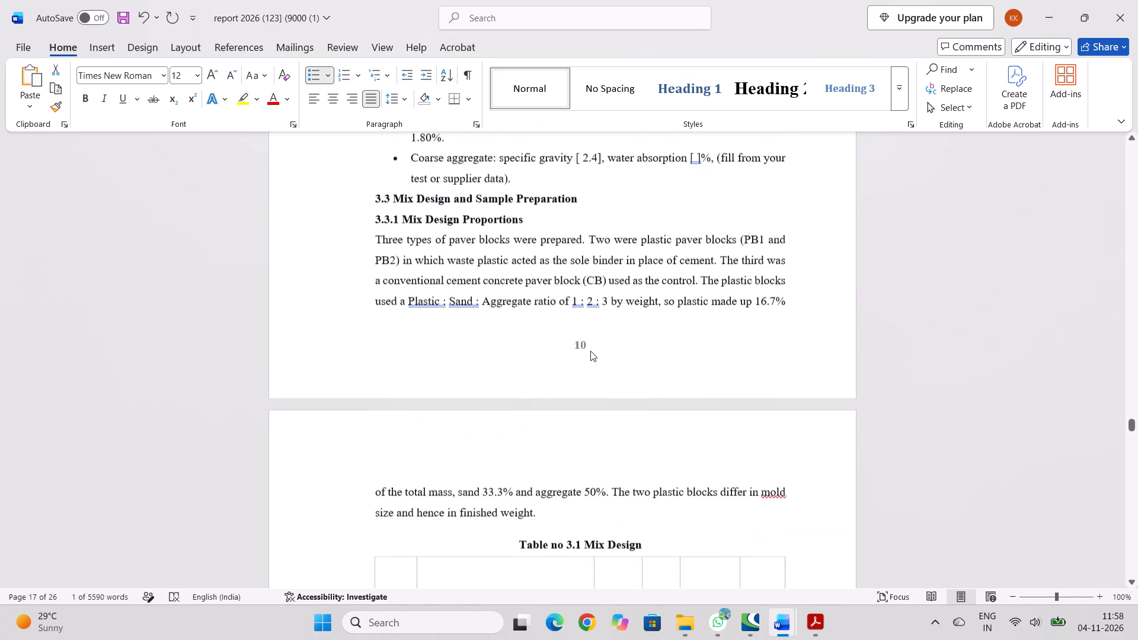
scroll(590, 351, "down", 7)
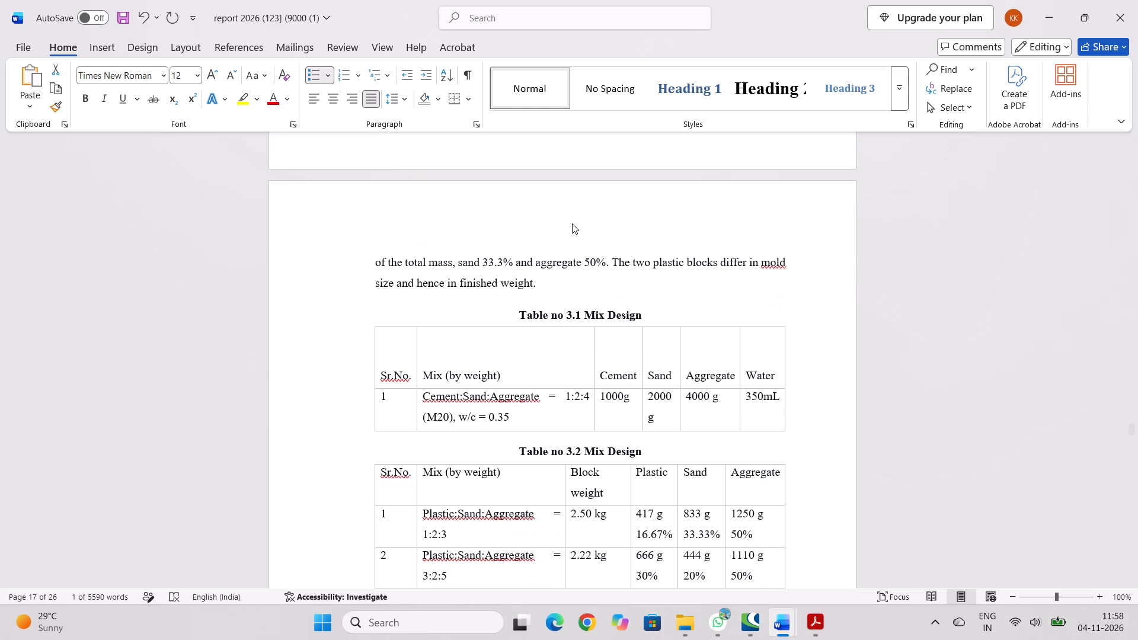
left_click(653, 315)
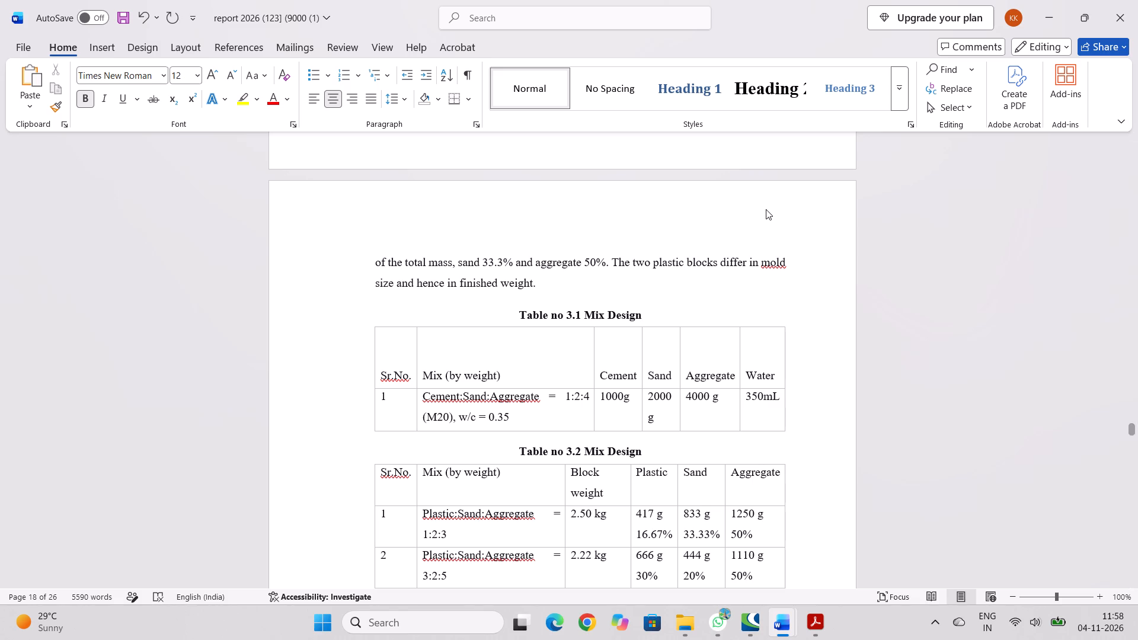
key("space")
key("c")
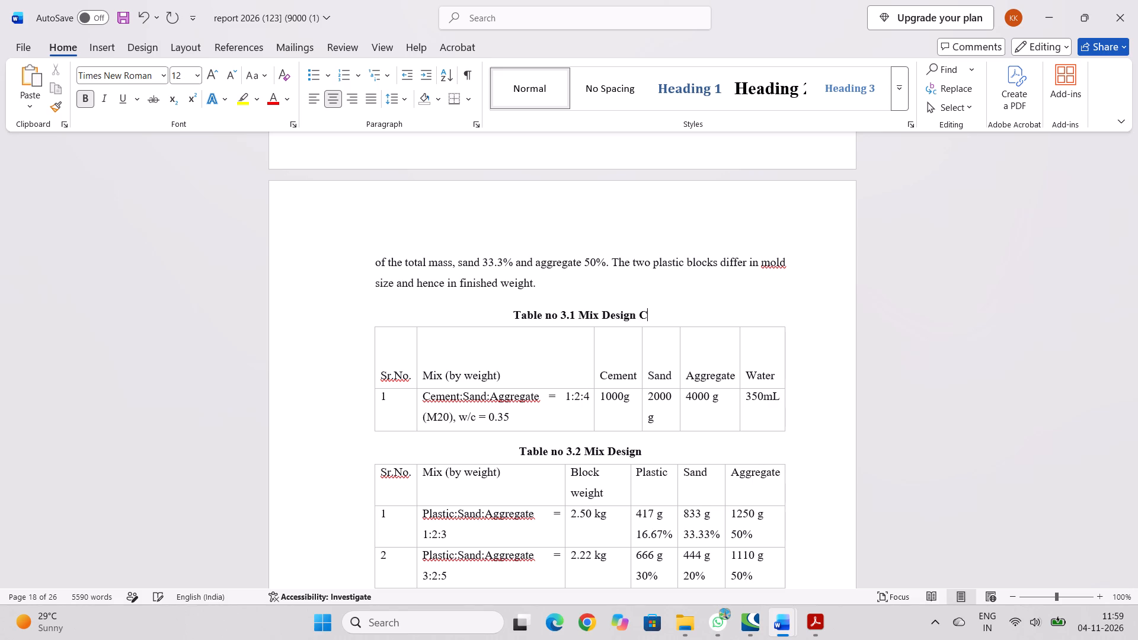
type("ement")
key("space")
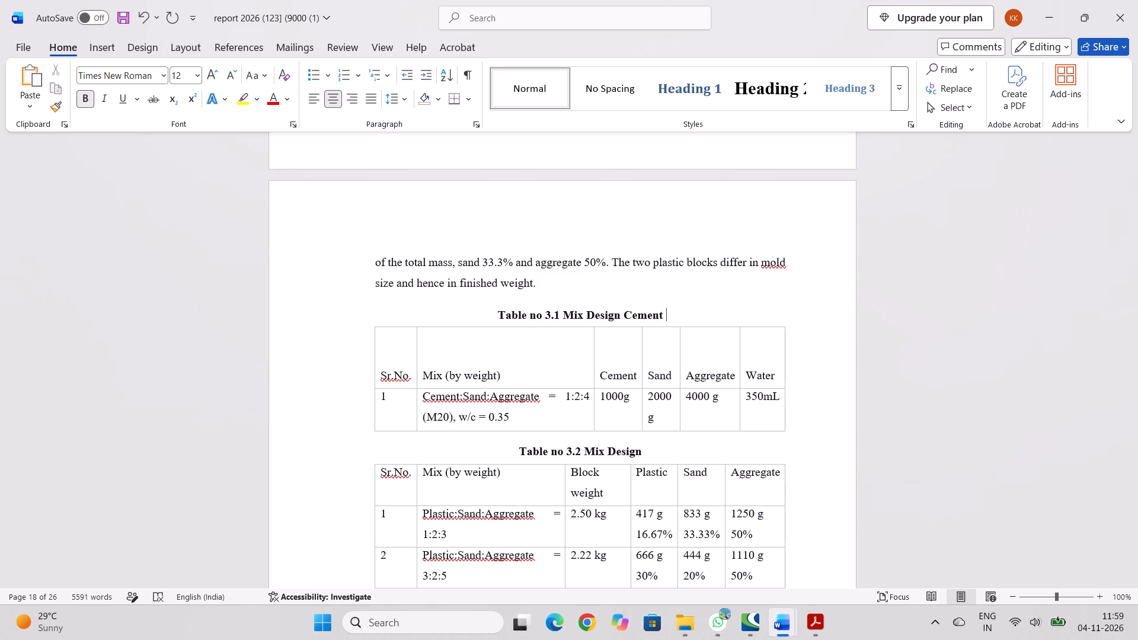
key("p")
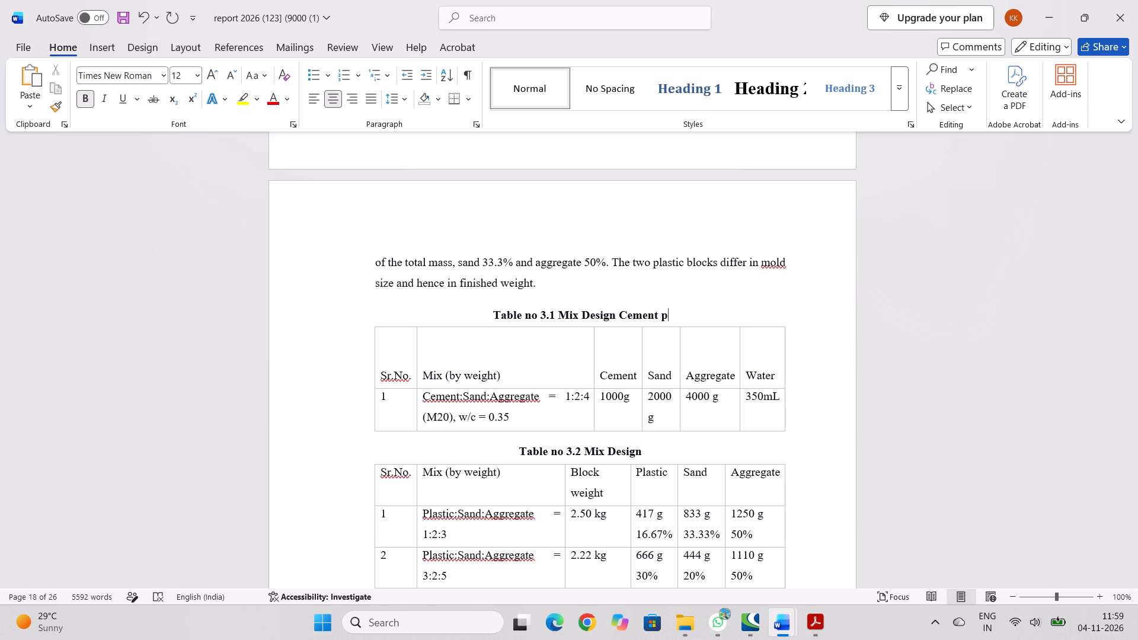
key("BackSpace")
key("p")
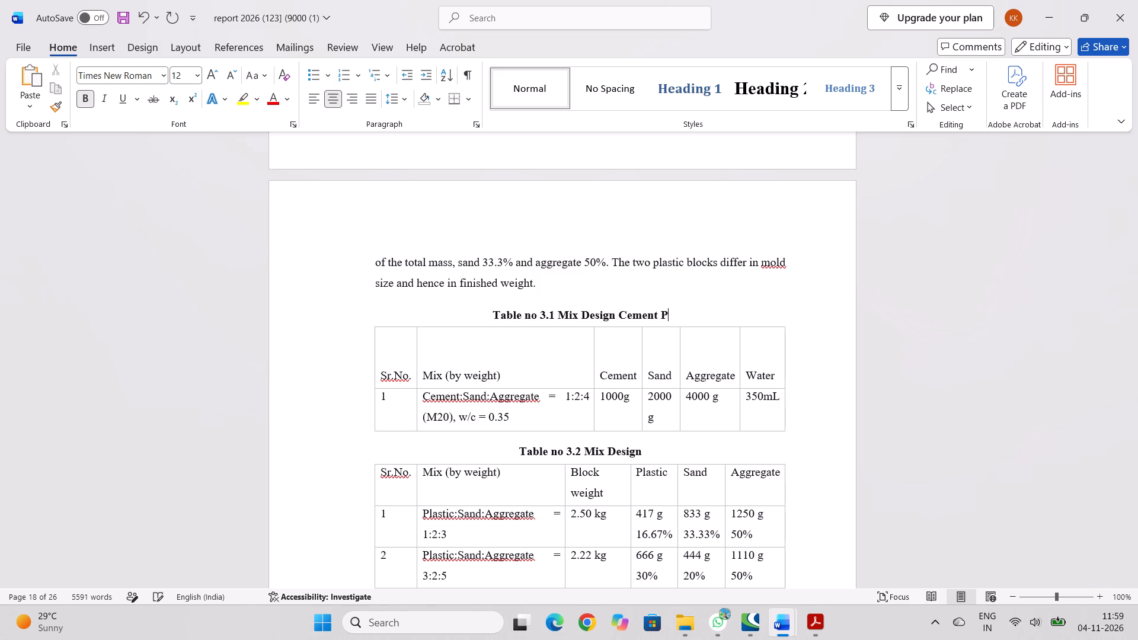
key("a")
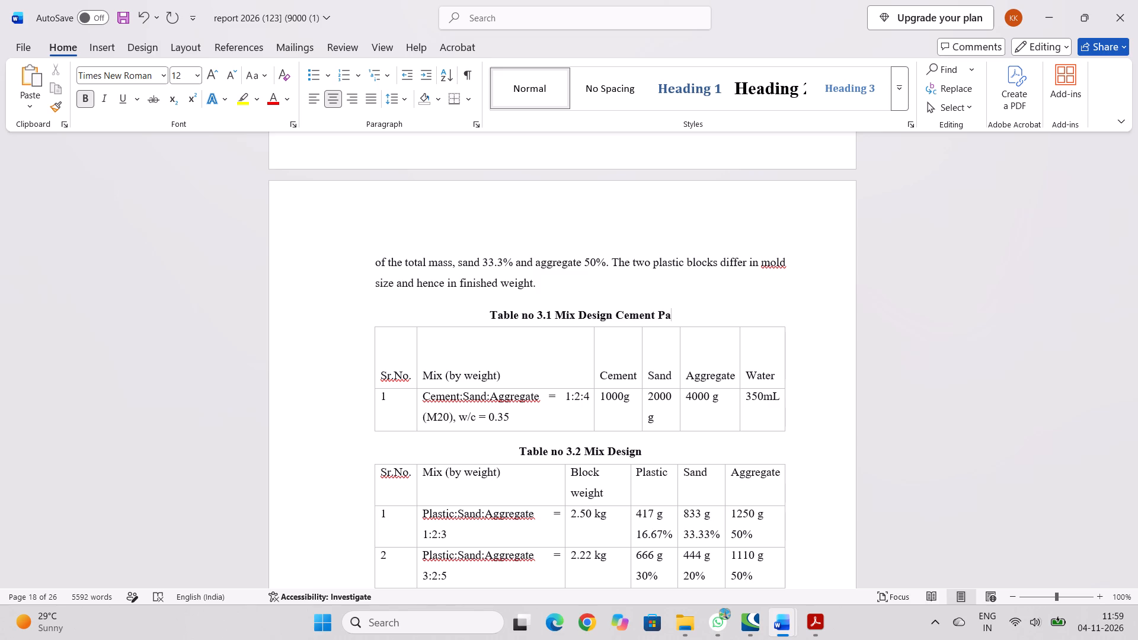
type("ver")
key("space")
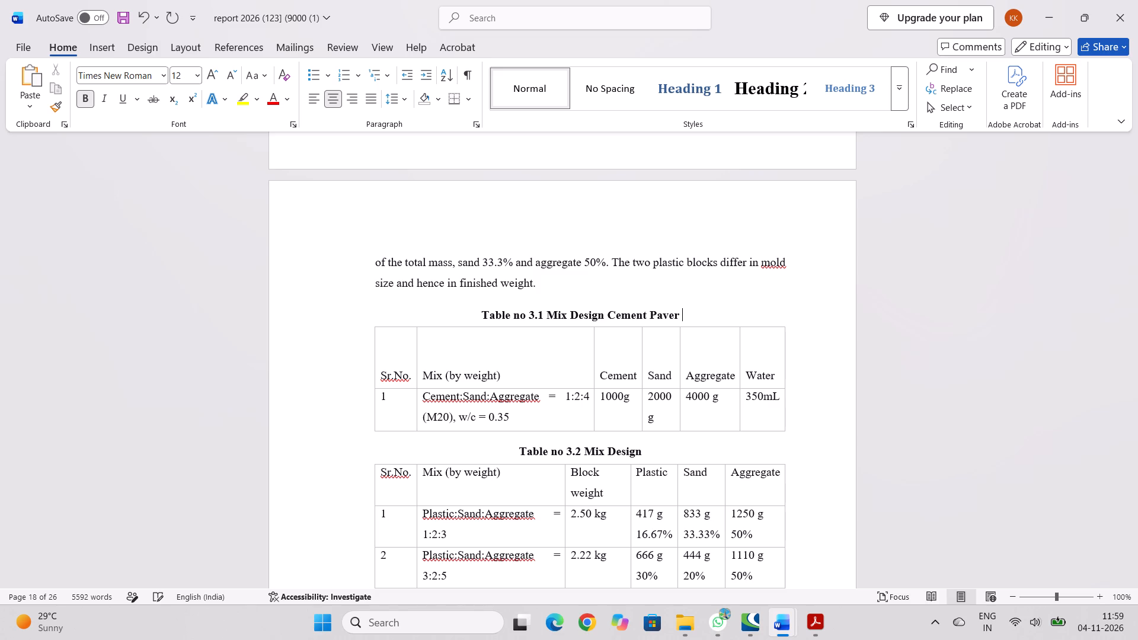
key("b")
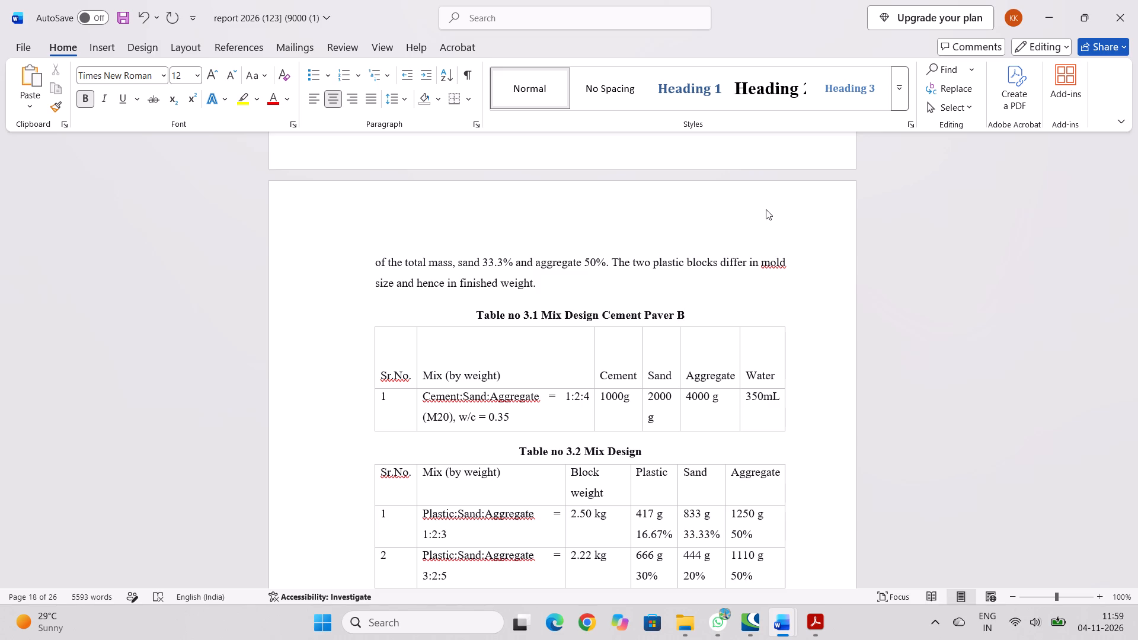
type("lock")
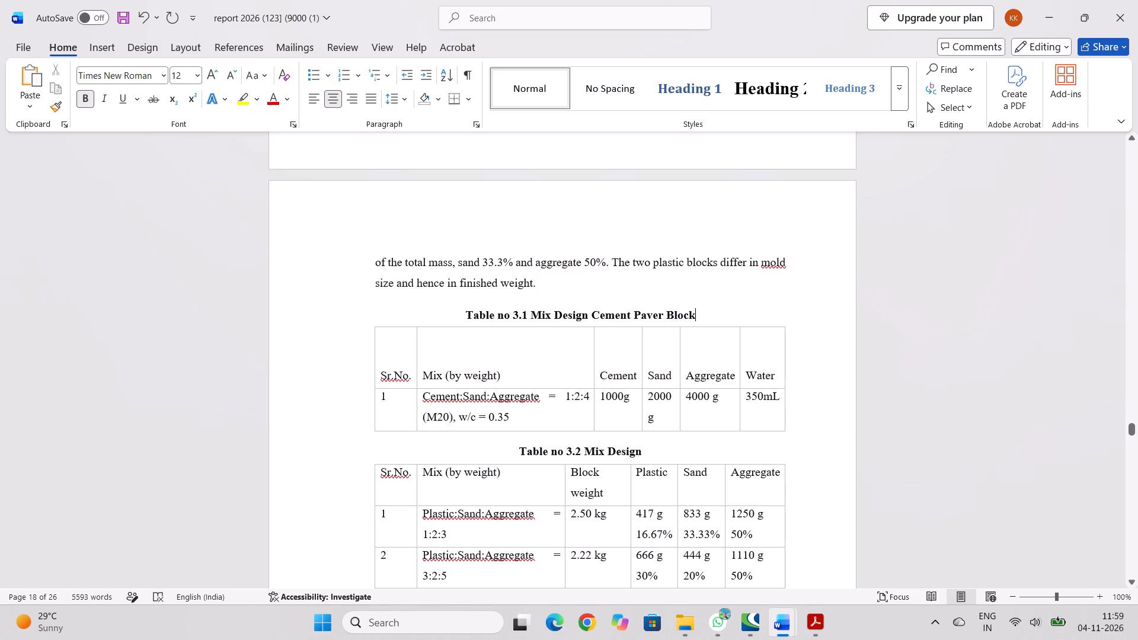
Extend the caption of table 3.2 with "Plastic Paver Blocks" so it reads "Table no 3.2 Mix Design Plastic Paver Blocks".
left_click(650, 453)
key("space")
key("p")
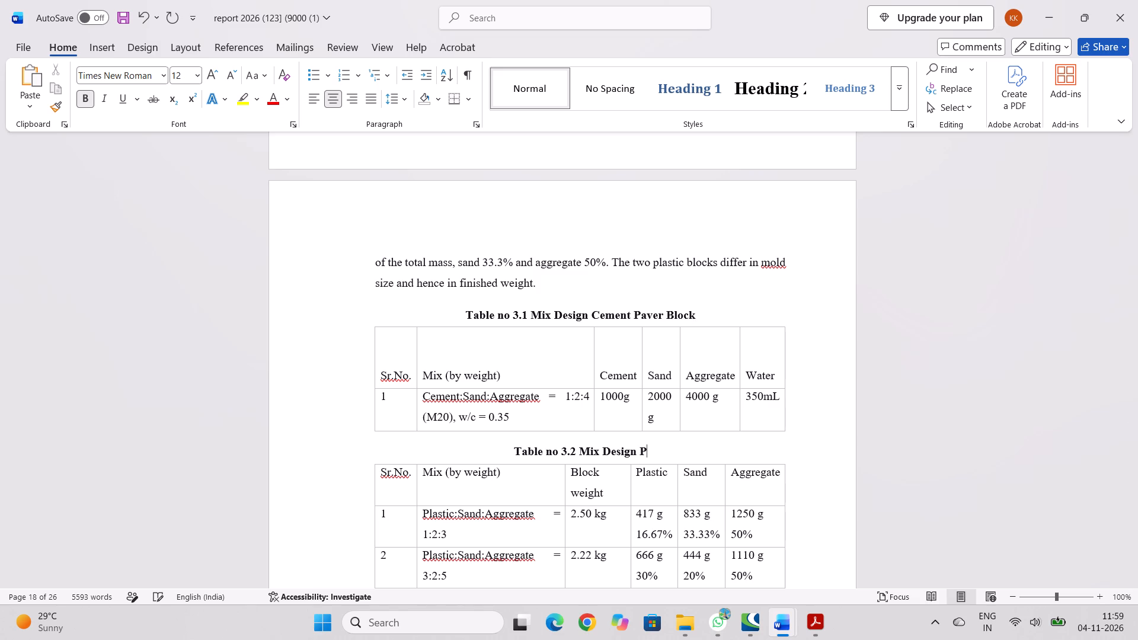
type("last")
type("ic")
key("space")
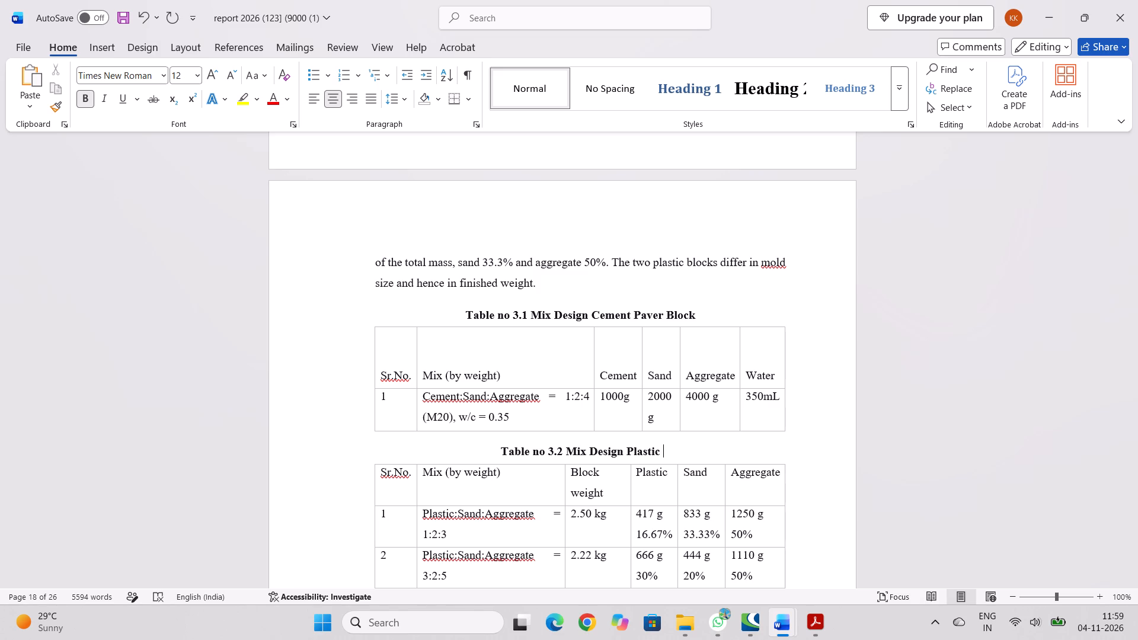
key("p")
type("aver")
key("space")
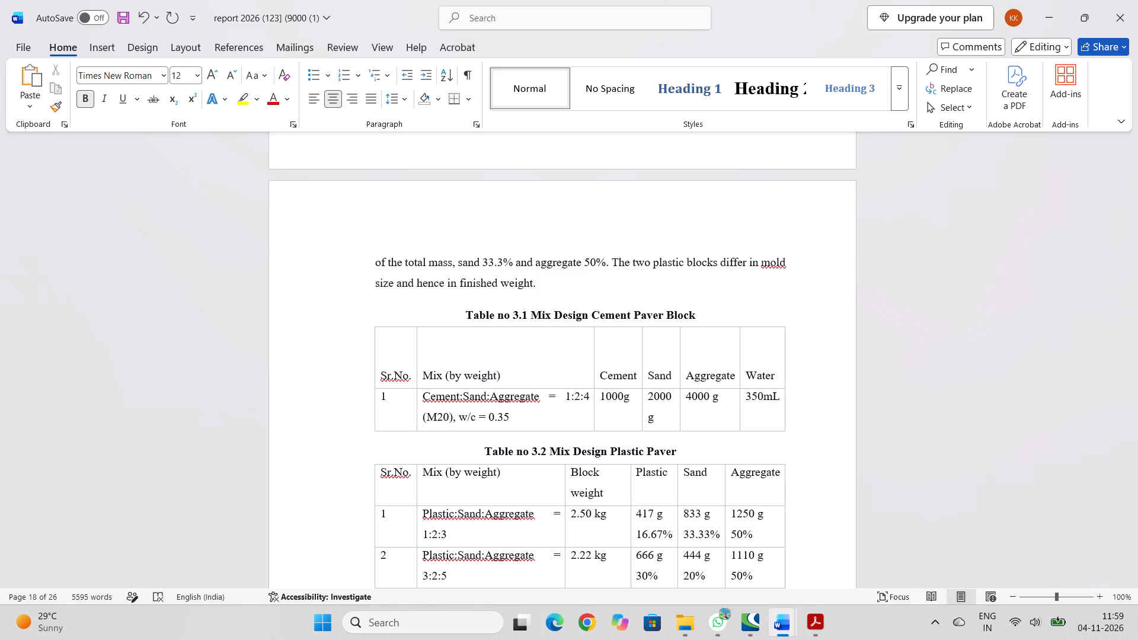
key("b")
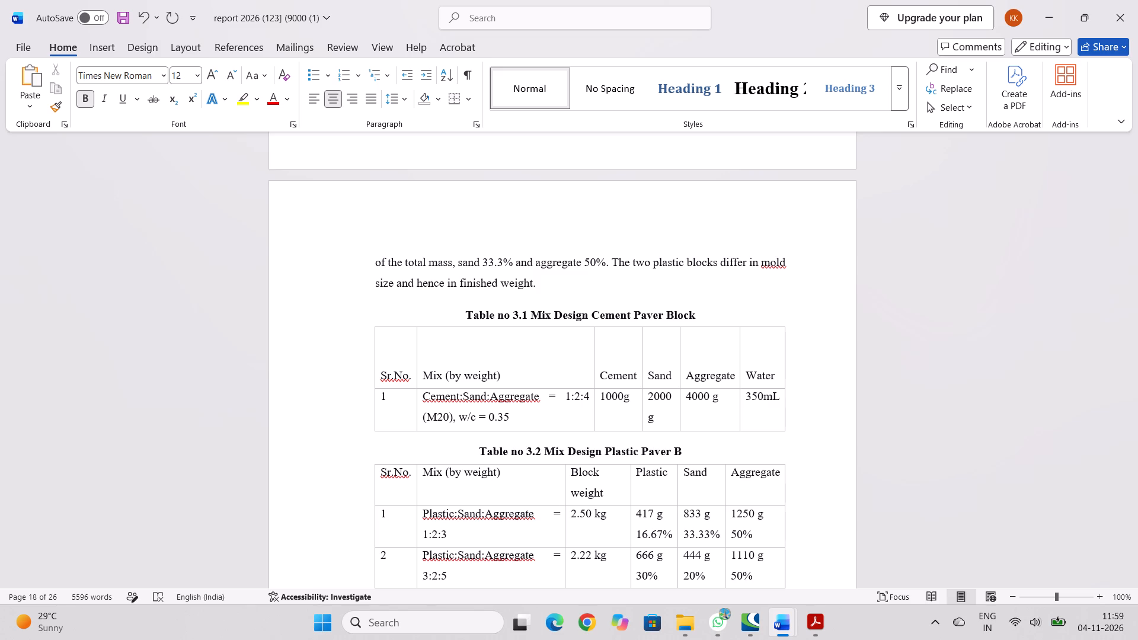
type("locks")
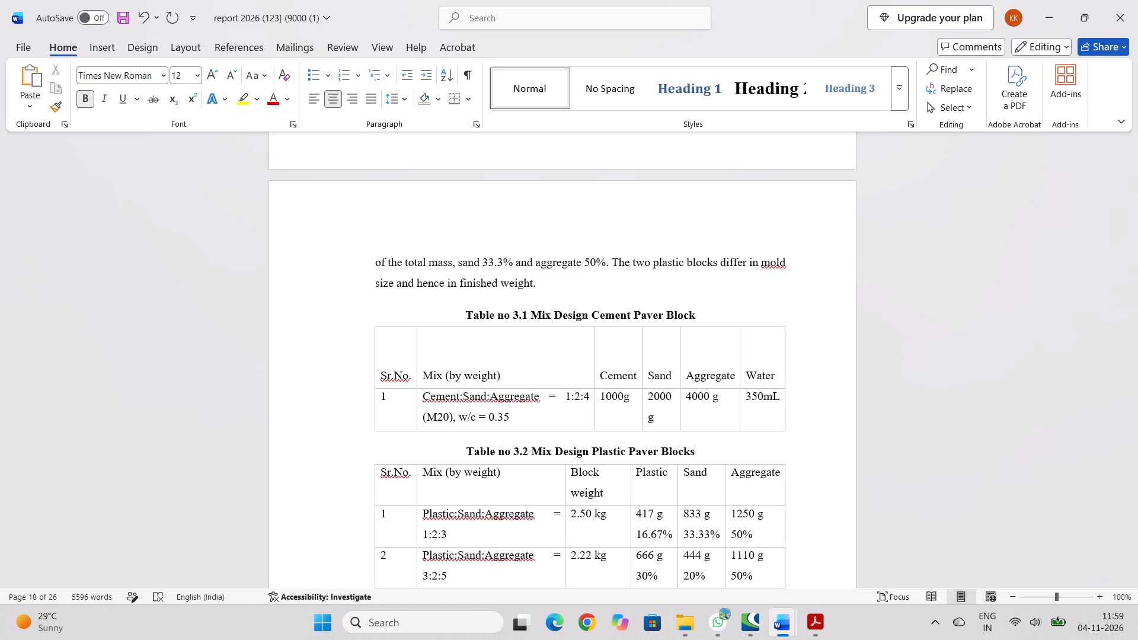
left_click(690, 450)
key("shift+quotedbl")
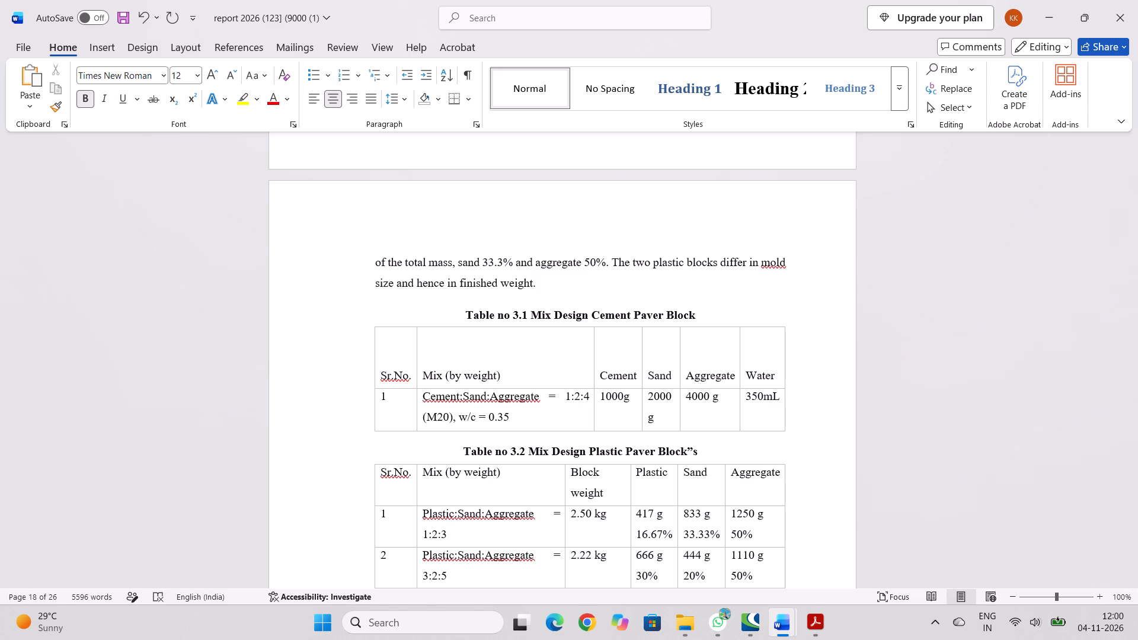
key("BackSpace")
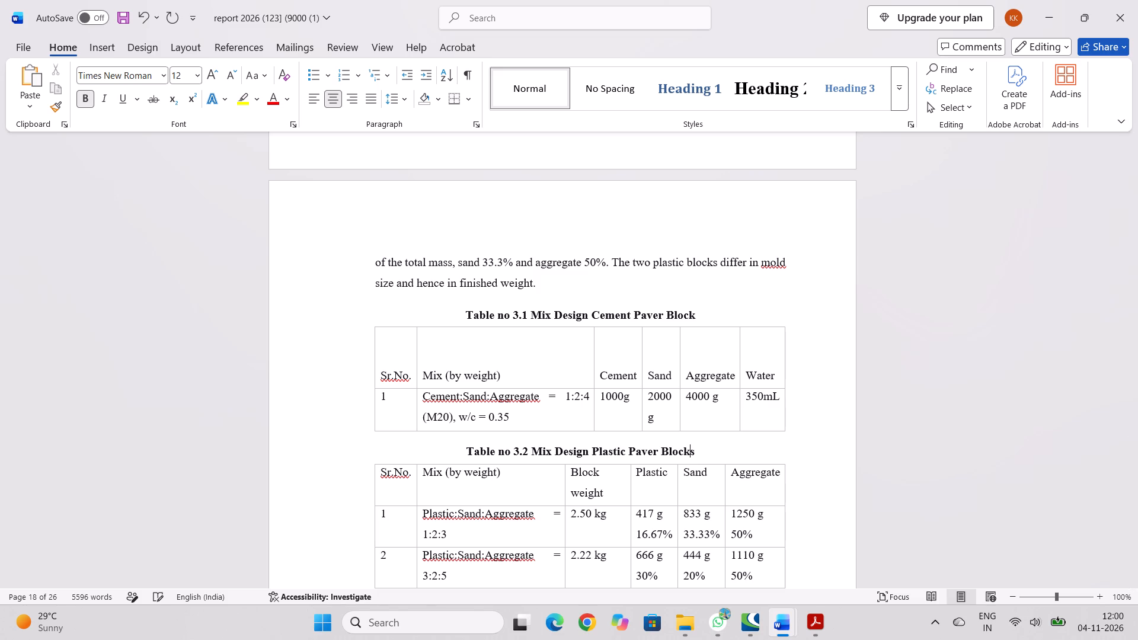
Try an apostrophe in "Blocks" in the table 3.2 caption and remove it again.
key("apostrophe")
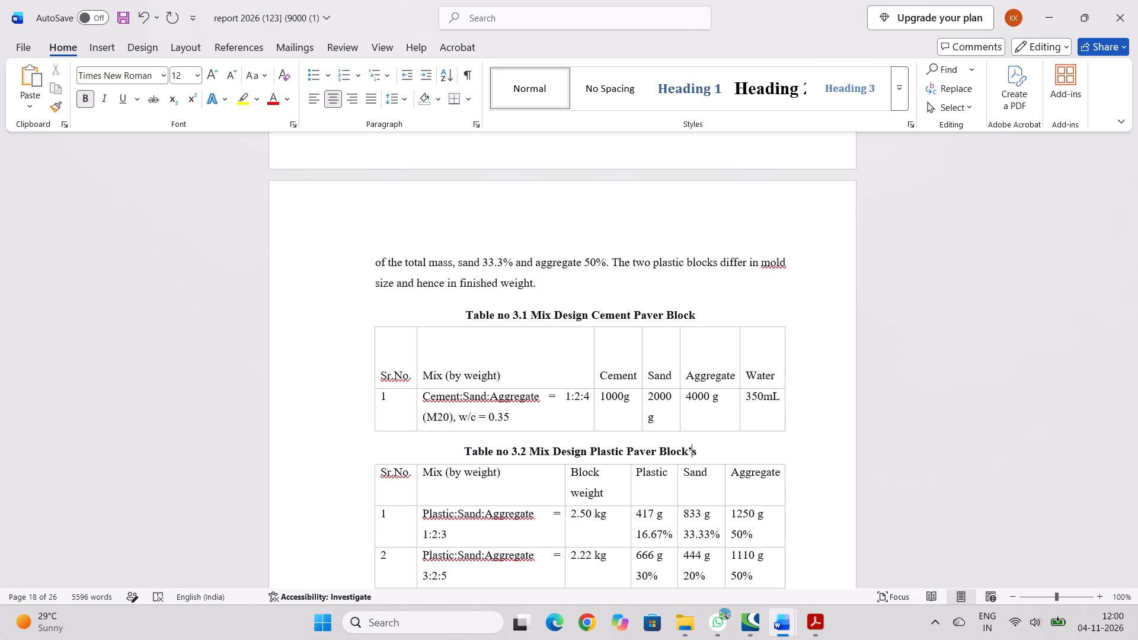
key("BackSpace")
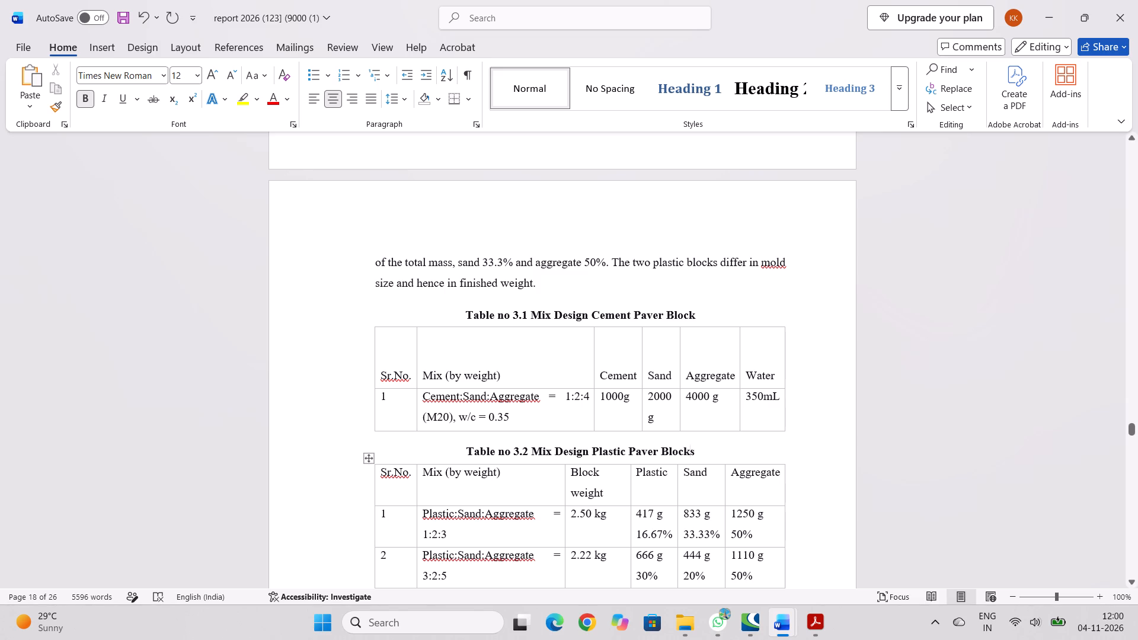
Move the Fig no 3.5 Sample Preparation photo slightly closer to the Fig no 3.4 photo, leaving a narrow gap and keeping their tops aligned.
scroll(516, 429, "down", 1)
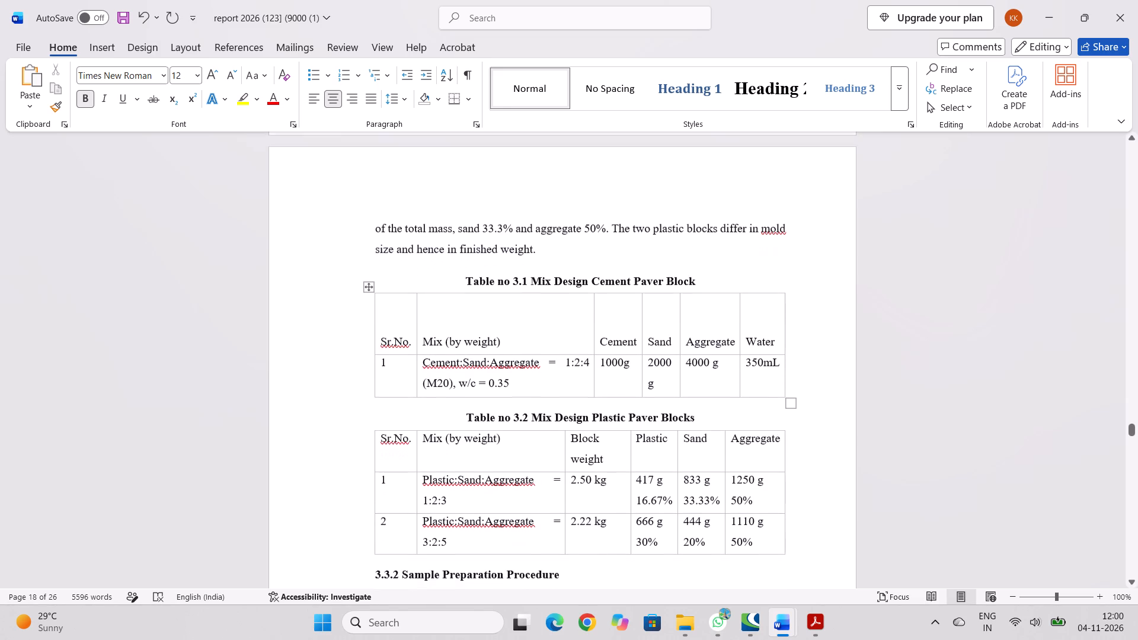
scroll(516, 429, "down", 1)
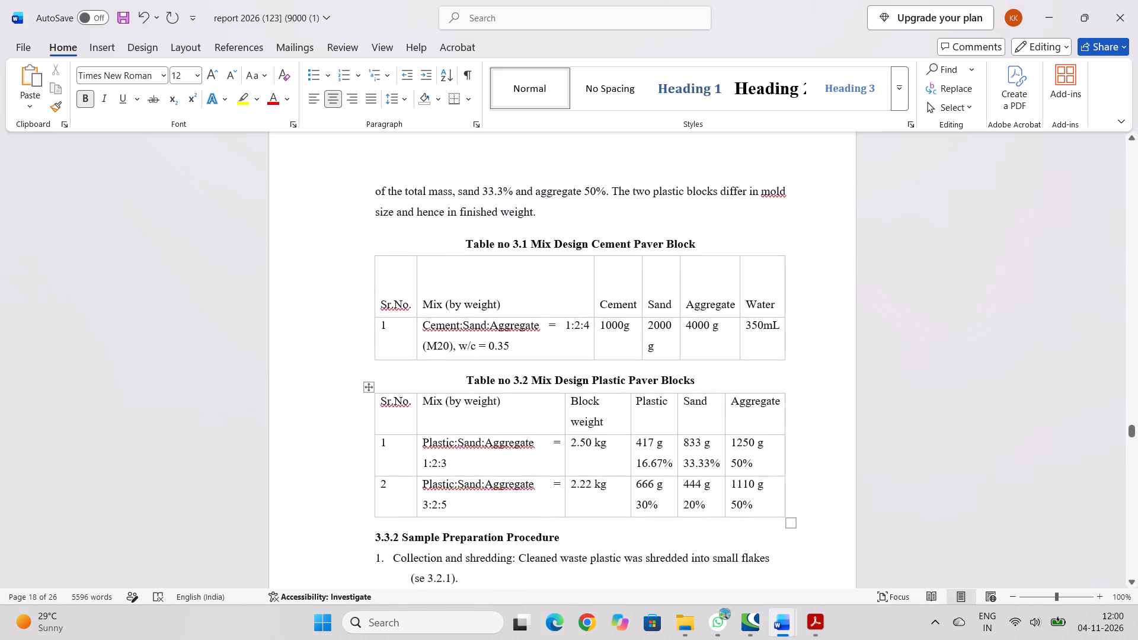
scroll(533, 415, "down", 1)
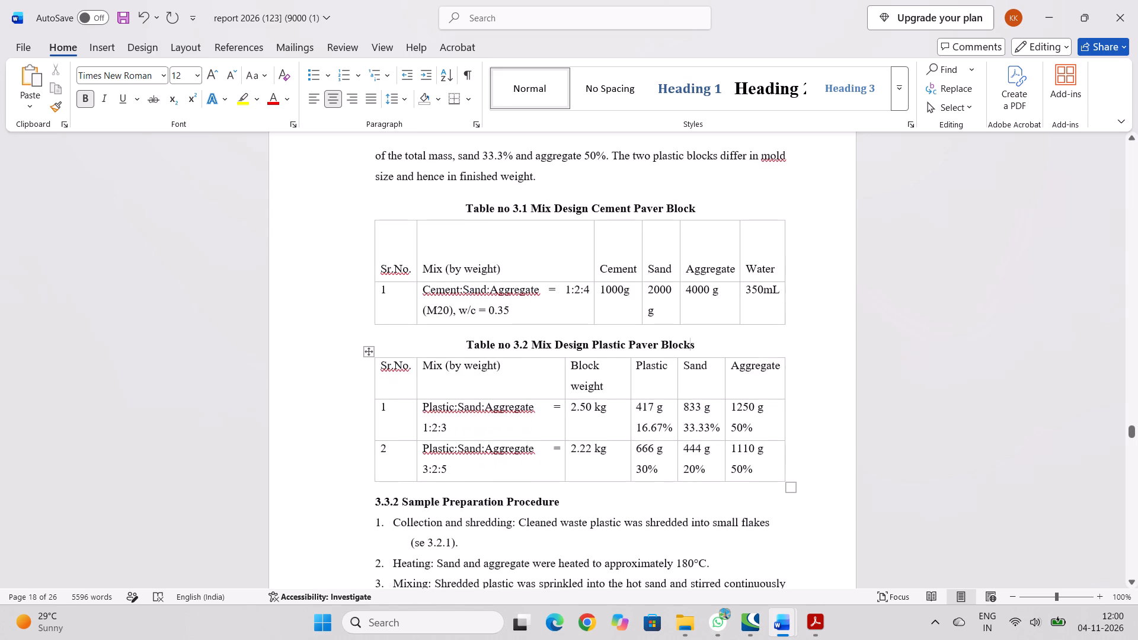
scroll(533, 415, "down", 3)
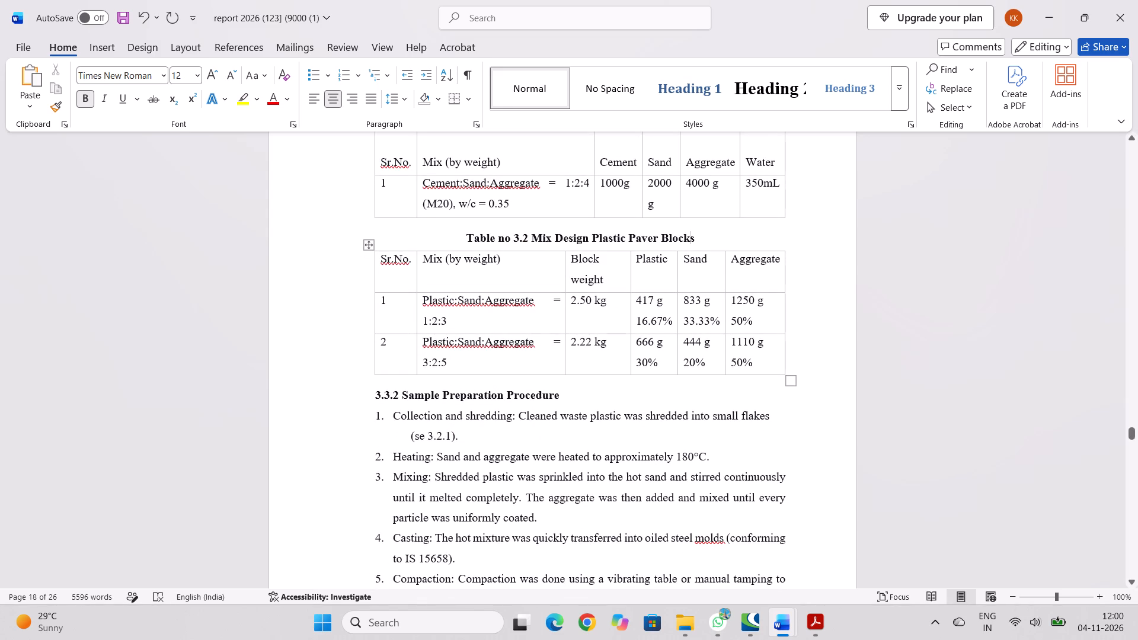
scroll(585, 349, "down", 9)
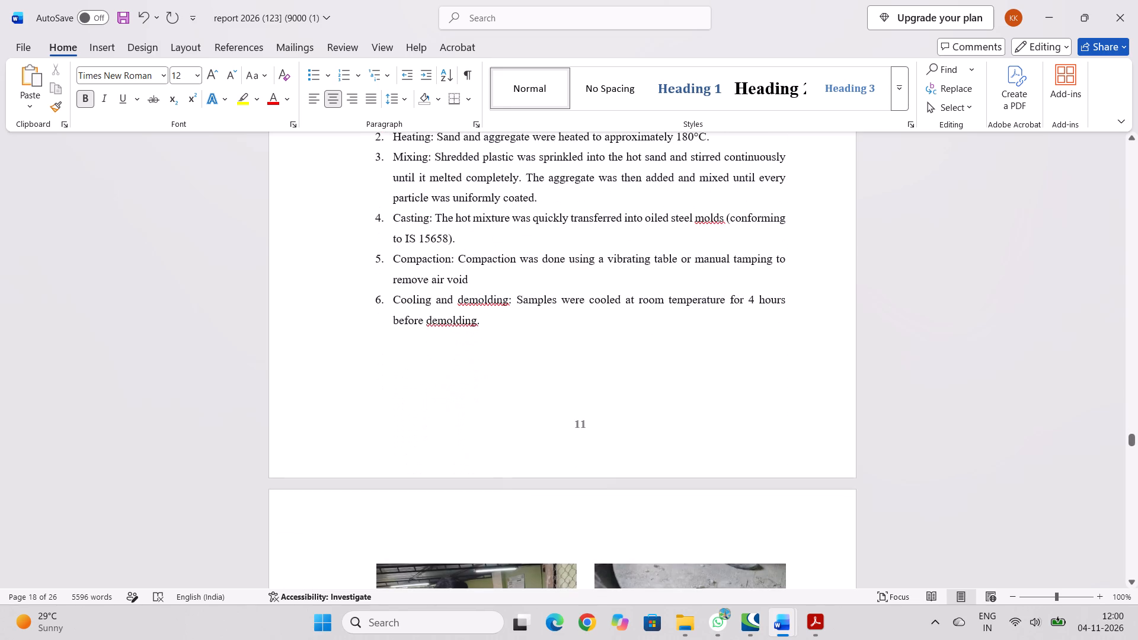
scroll(585, 349, "down", 9)
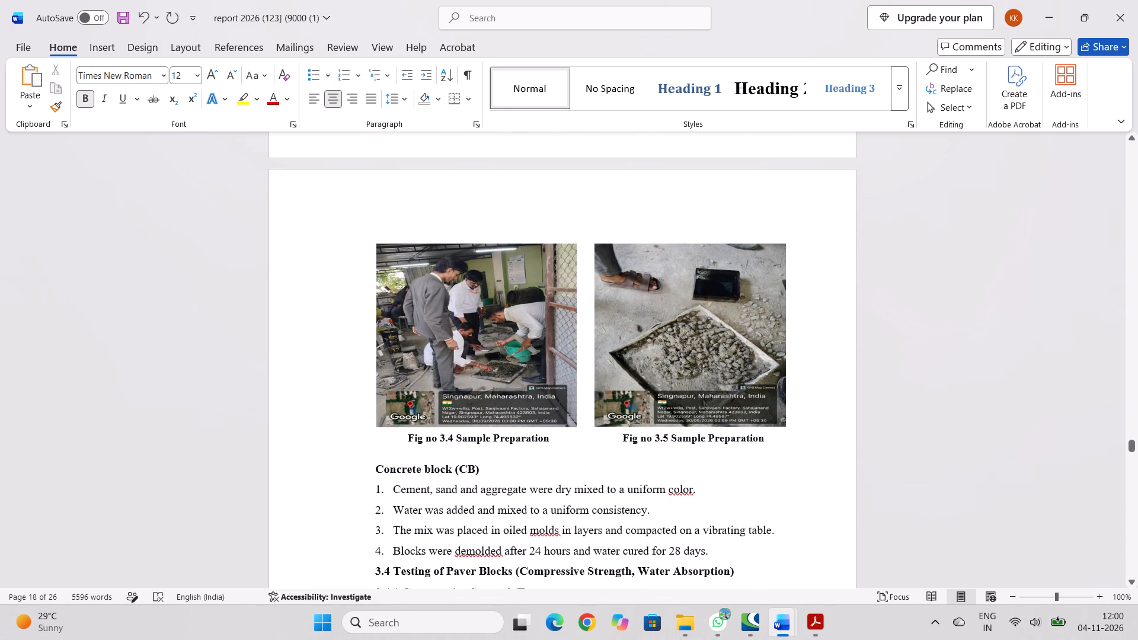
left_click(778, 343)
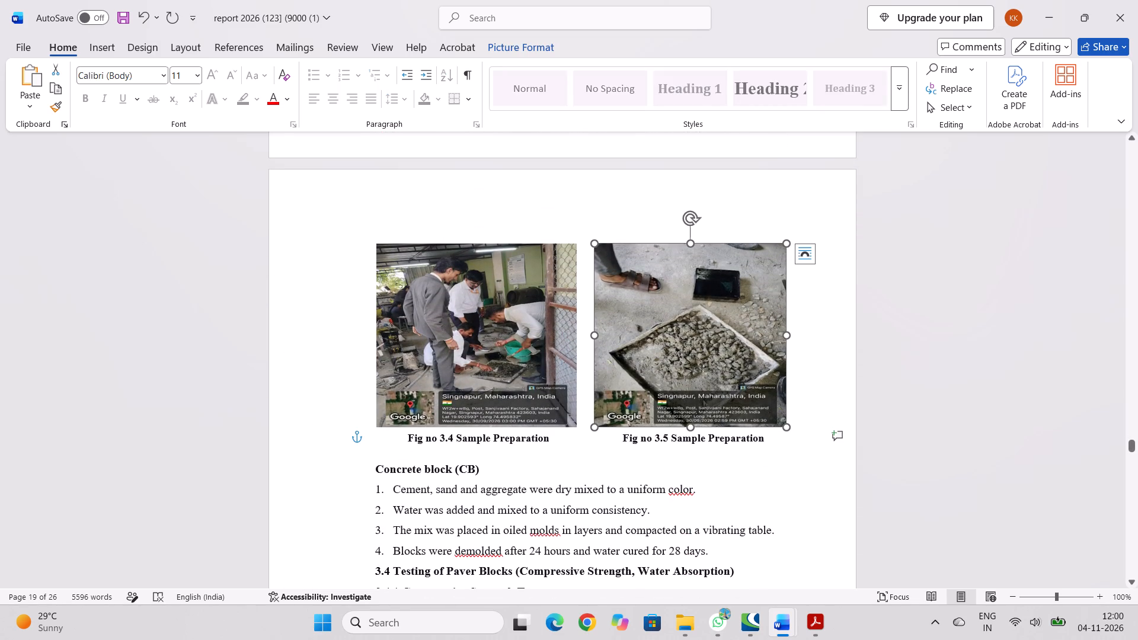
left_click_drag(782, 342, 779, 342)
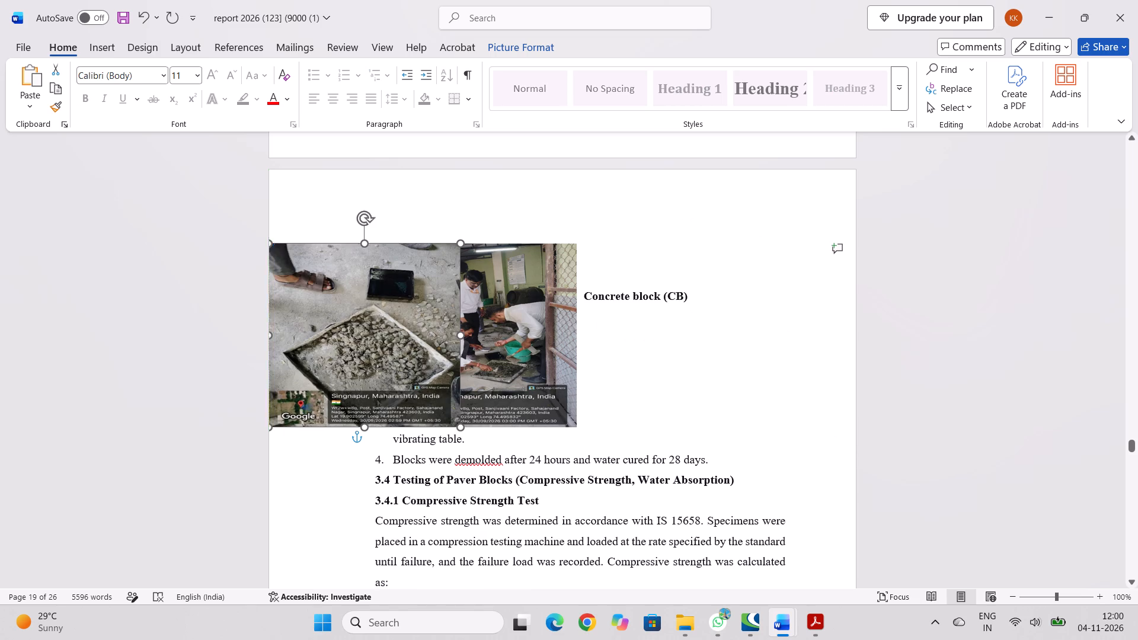
left_click_drag(779, 342, 794, 287)
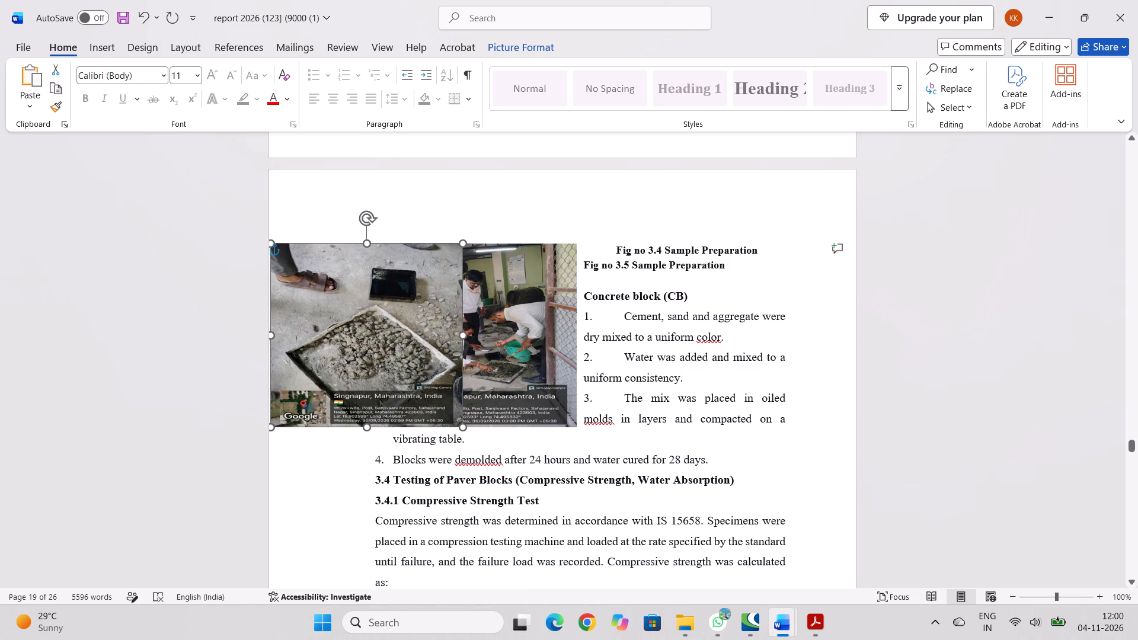
left_click_drag(794, 287, 918, 286)
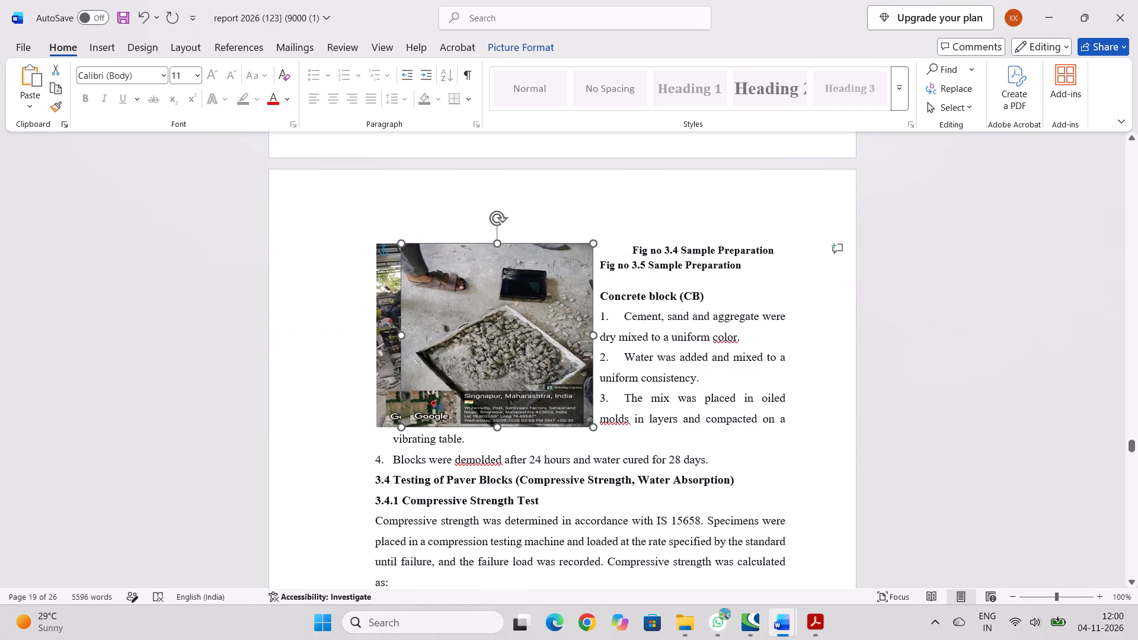
left_click_drag(918, 286, 1078, 257)
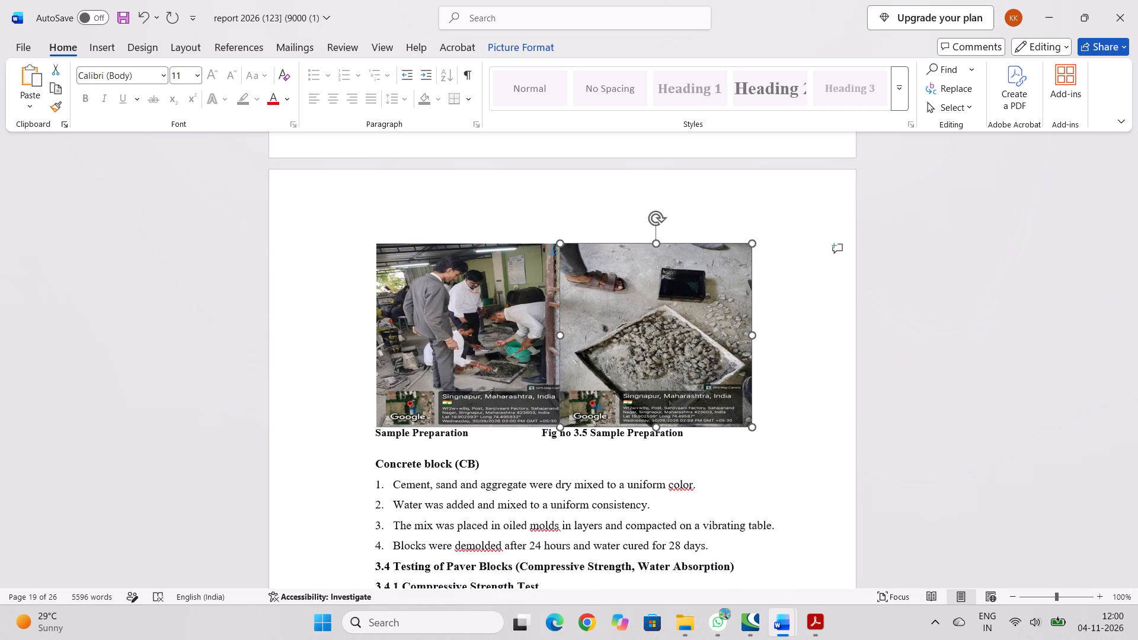
left_click_drag(1078, 257, 1103, 242)
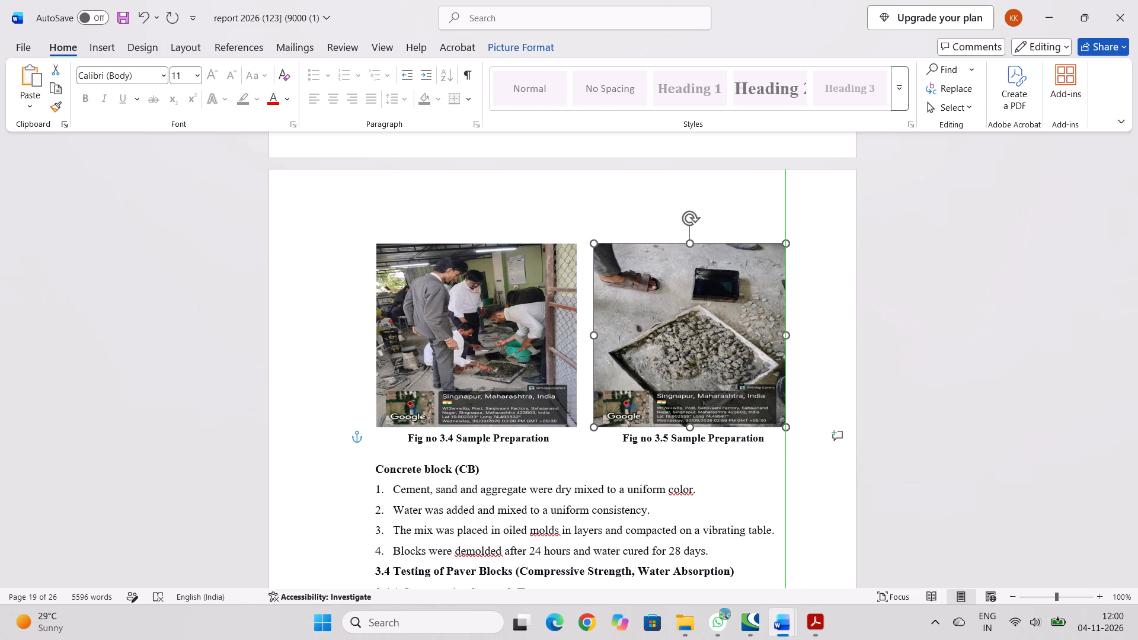
left_click_drag(1103, 242, 1091, 247)
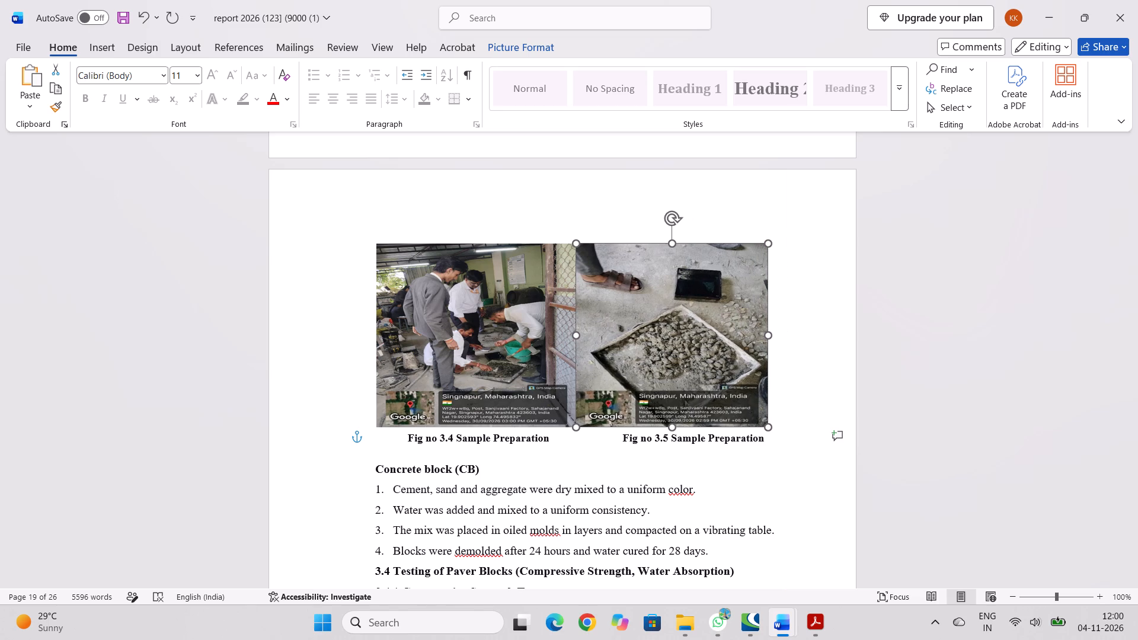
left_click_drag(1091, 247, 1099, 241)
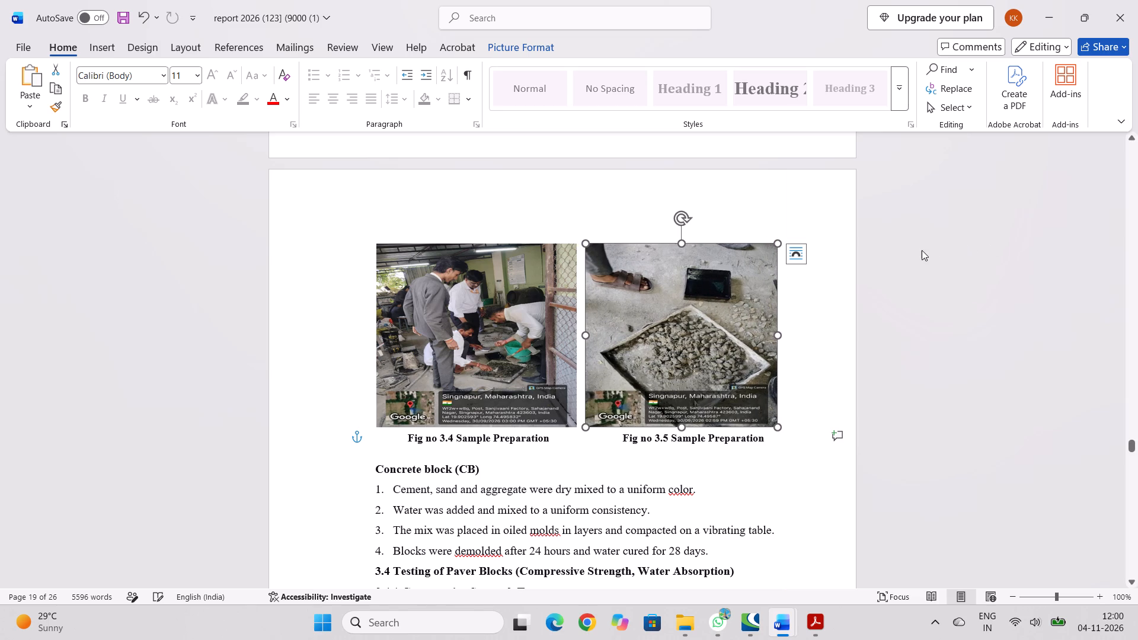
left_click(833, 313)
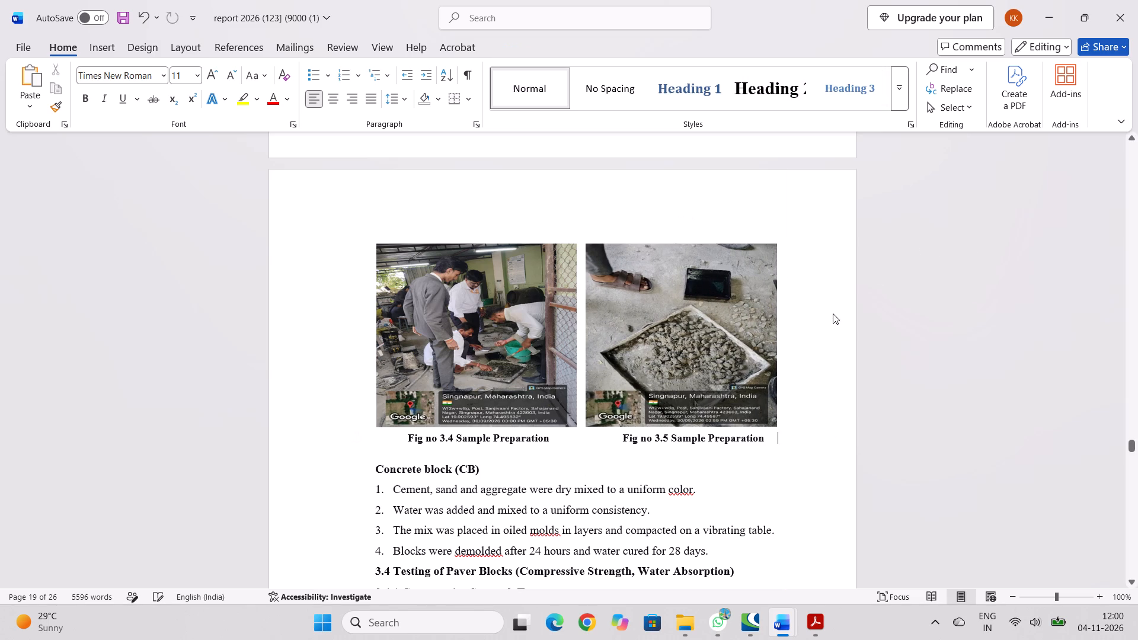
Review the layout from the sample preparation photo captions through the 3.4 testing sections to sections 3.5 and 3.6.
scroll(729, 308, "down", 5)
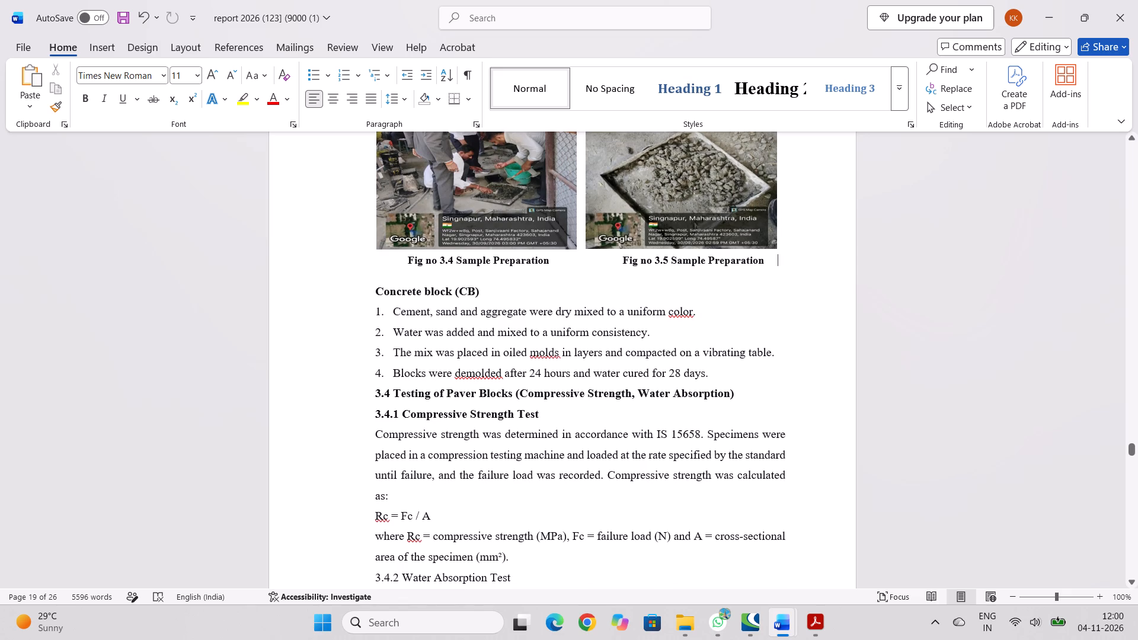
left_click(779, 258)
left_click(775, 250)
scroll(697, 319, "up", 1)
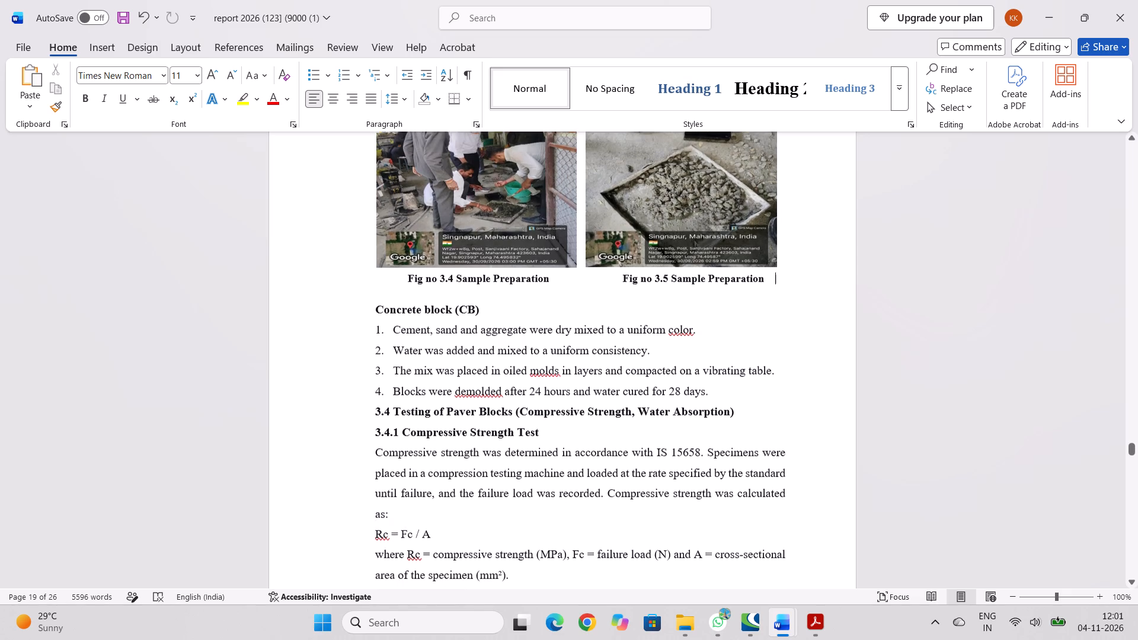
scroll(696, 318, "up", 3)
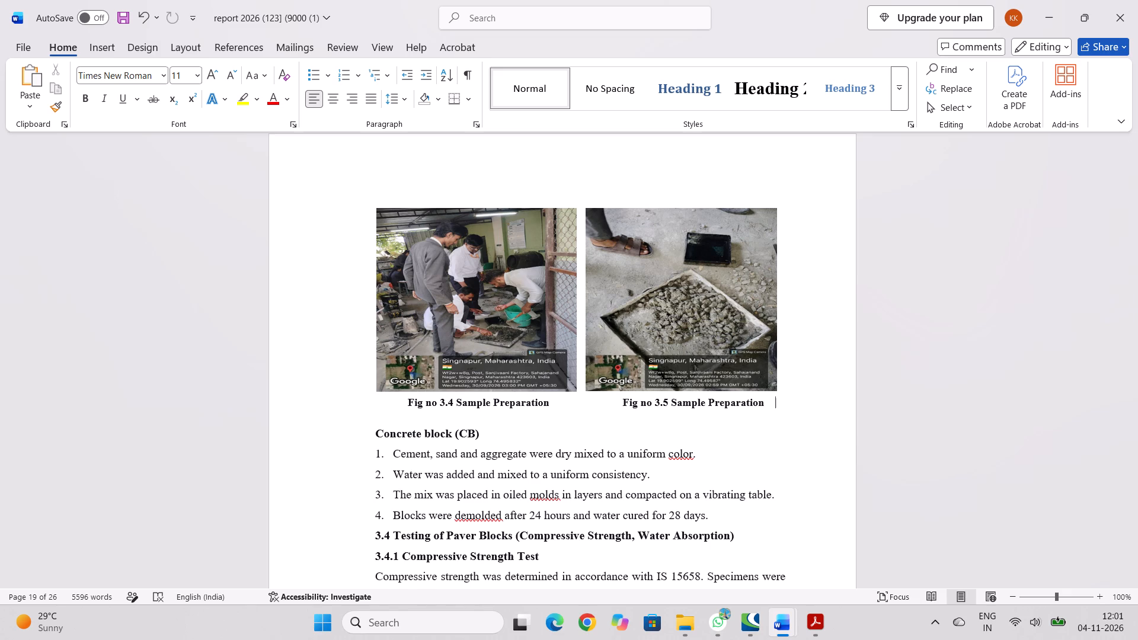
scroll(686, 320, "down", 2)
scroll(776, 329, "down", 4)
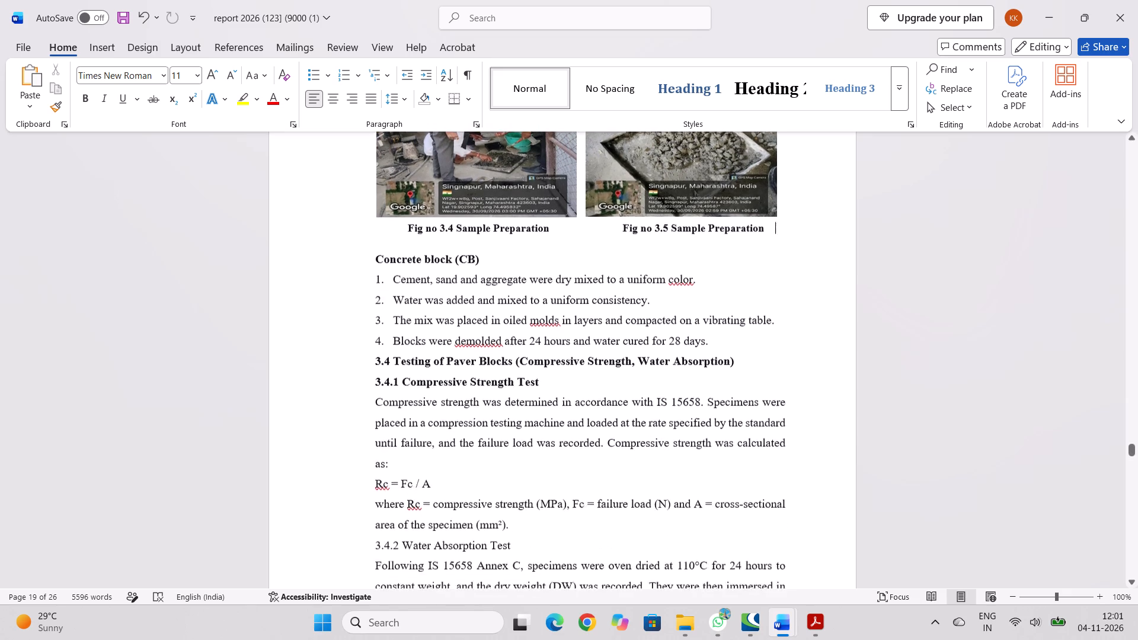
scroll(776, 329, "down", 6)
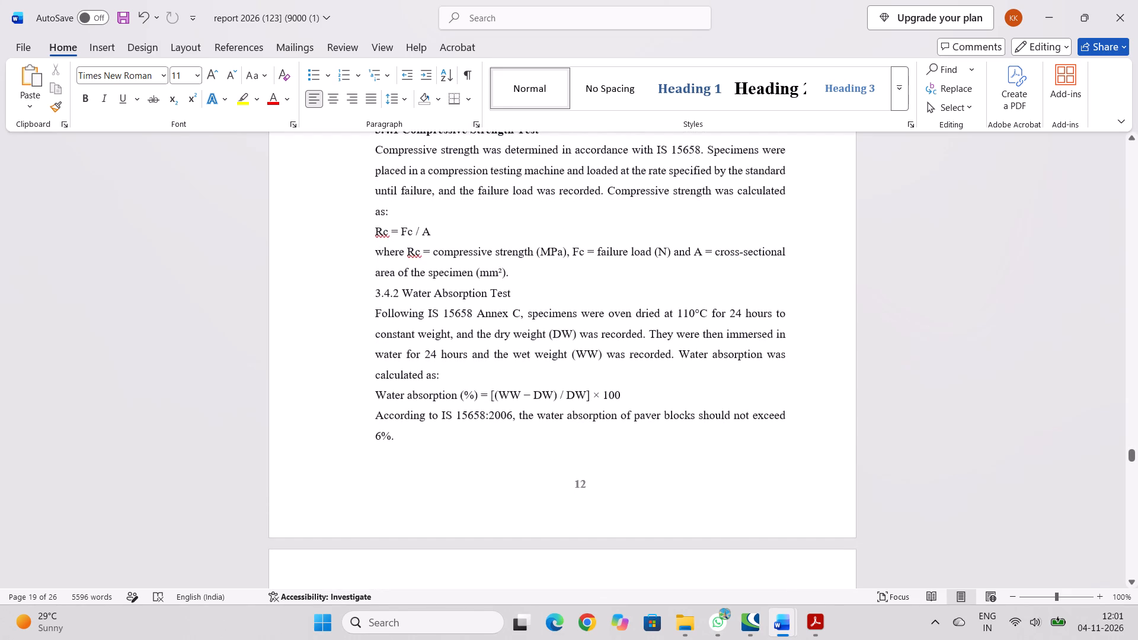
scroll(776, 329, "down", 7)
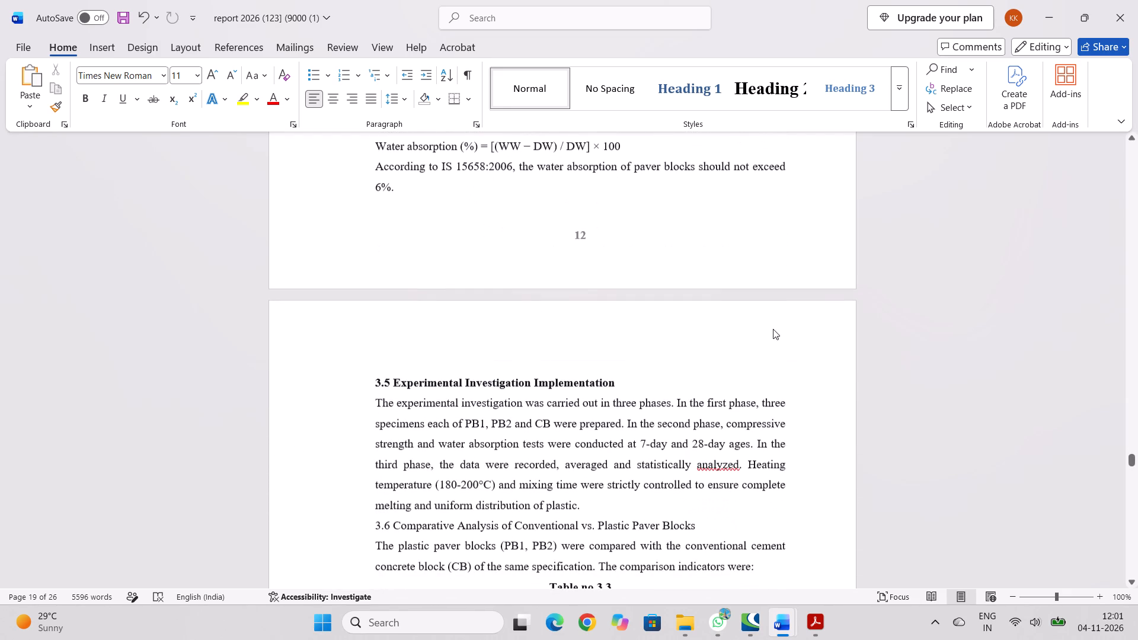
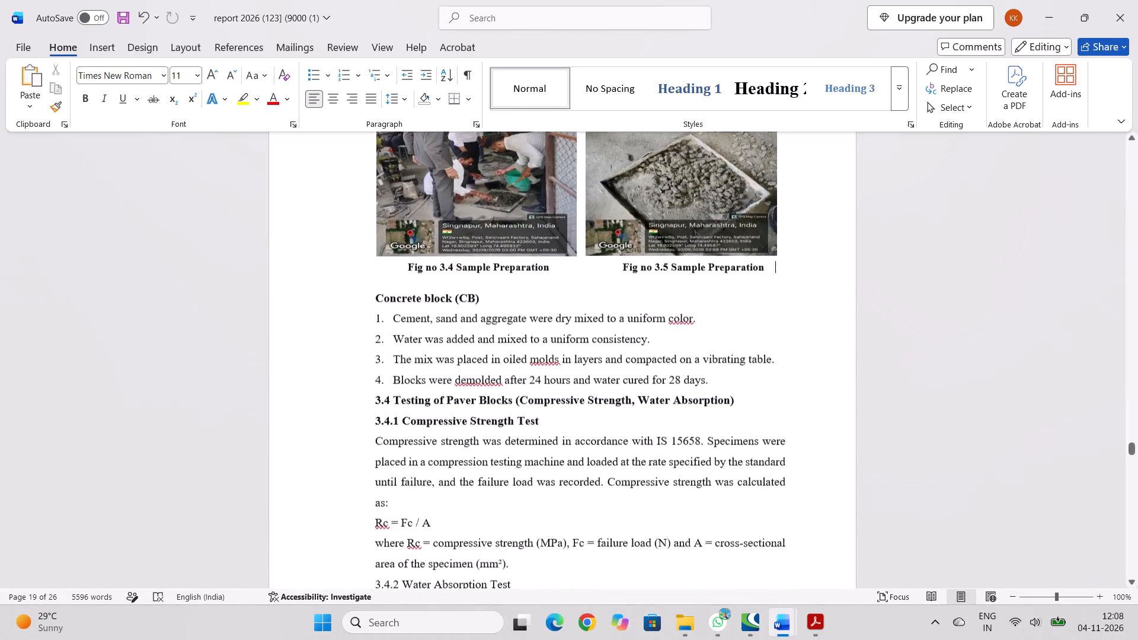
Left-align the "Table no 3.3" caption above the comparison table in section 3.6.
scroll(478, 264, "up", 20)
scroll(478, 264, "down", 4)
scroll(479, 263, "up", 1)
scroll(479, 263, "down", 20)
scroll(479, 263, "down", 17)
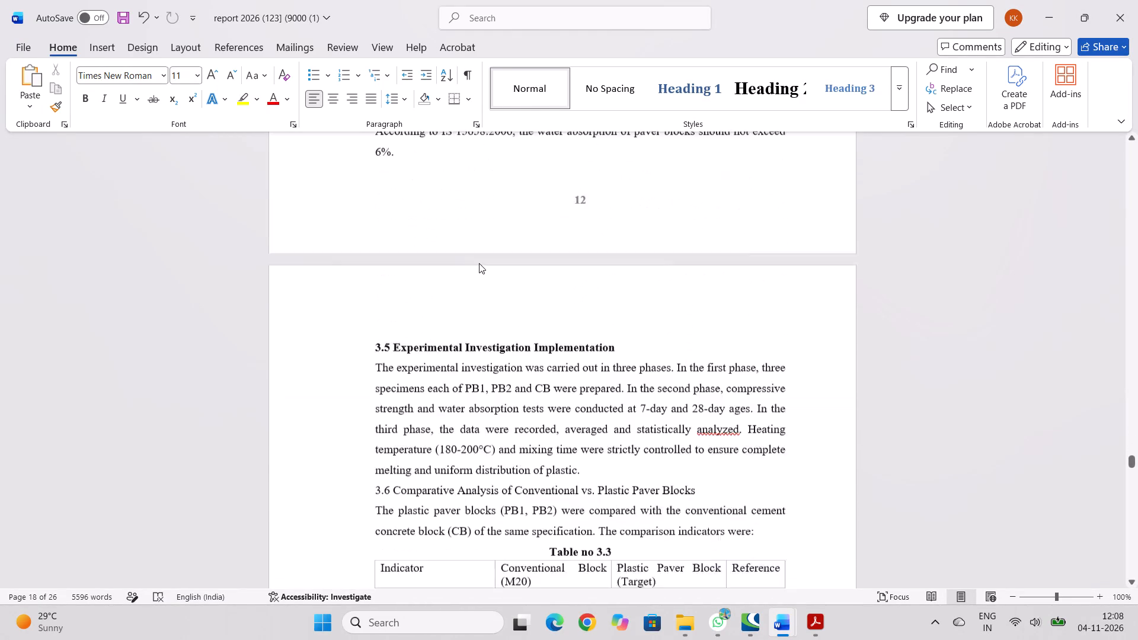
scroll(479, 263, "down", 6)
left_click(624, 303)
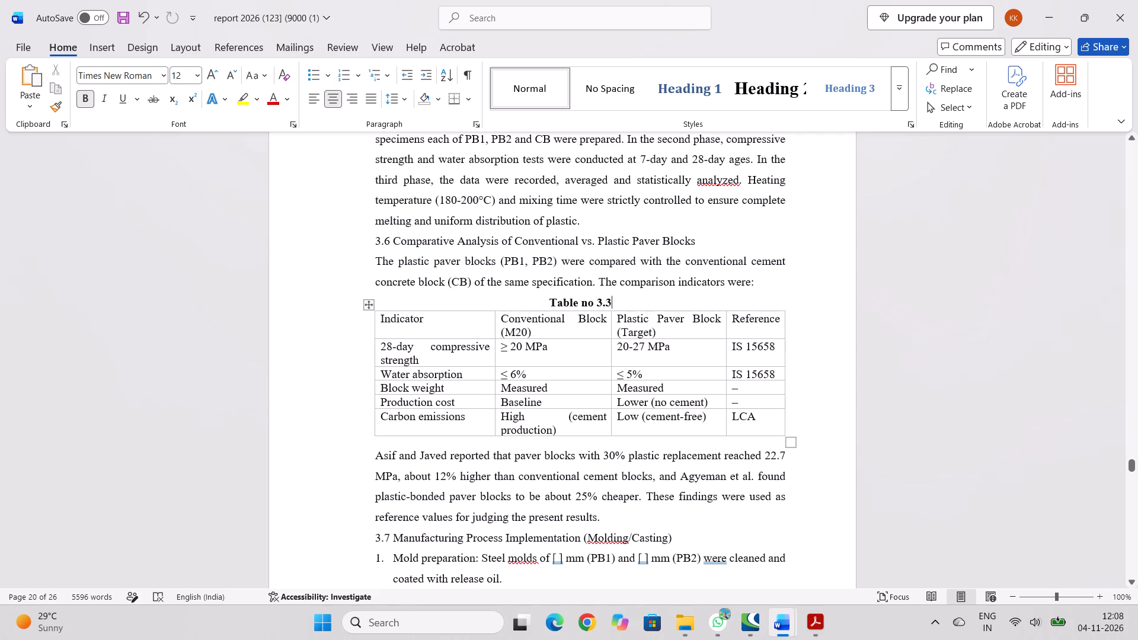
left_click(545, 303)
key("BackSpace")
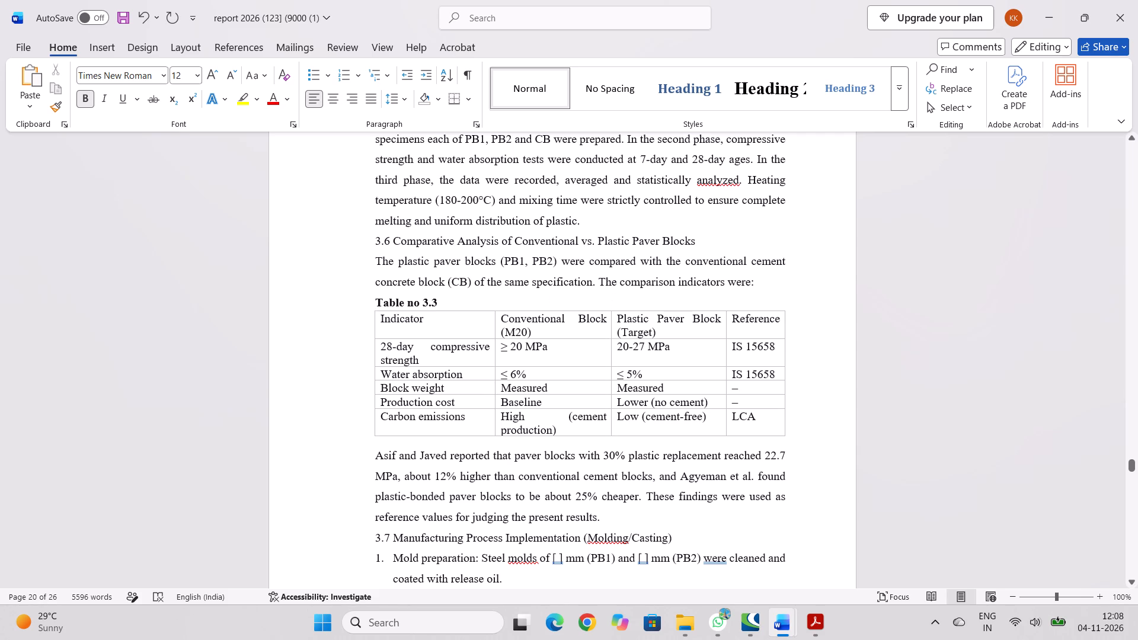
left_click(449, 302)
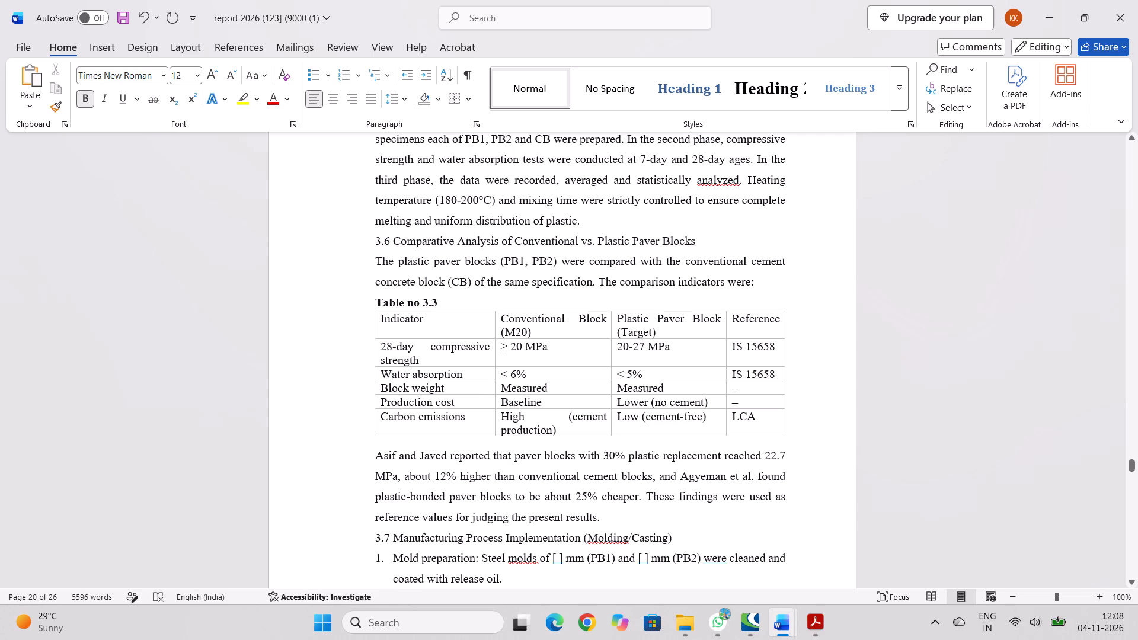
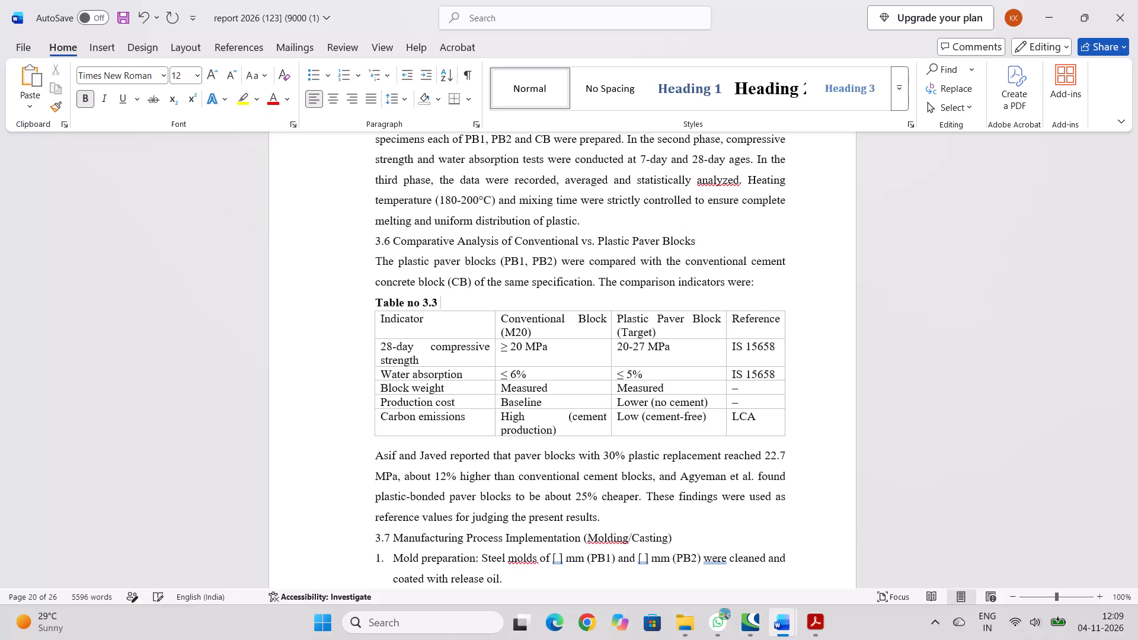
Complete the "Table no 3.3" caption in section 3.6 with the title "Comparative Analysis of Conventional & Plastic Paver Blocks".
key("c")
type("om")
type("para")
type("tive")
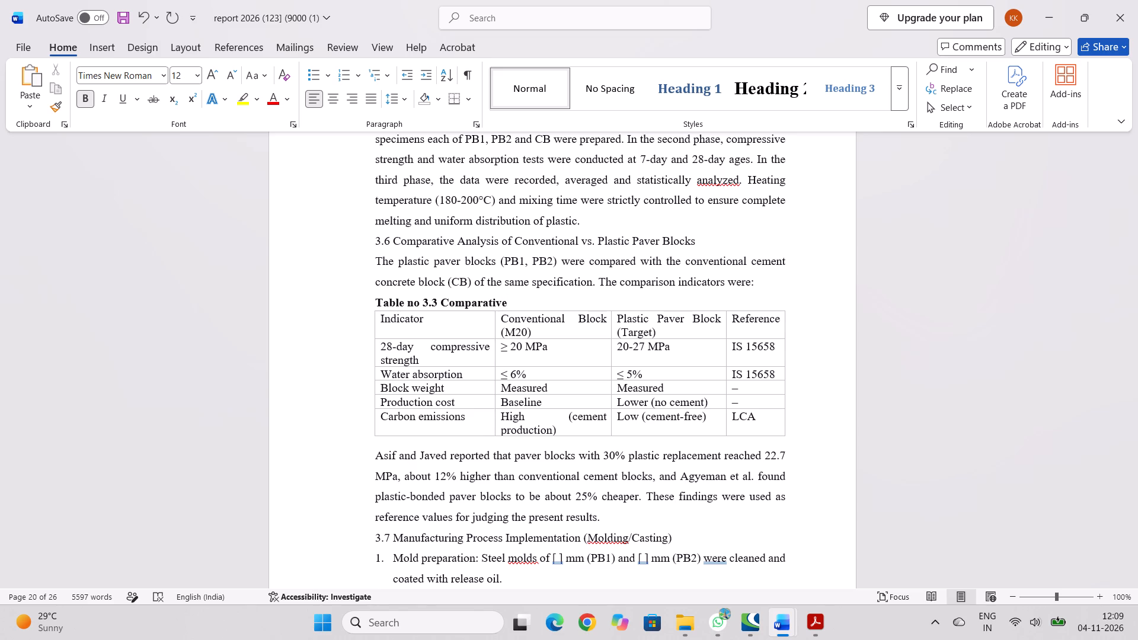
key("space")
key("a")
type("naly")
type("sis")
key("space")
type("of")
key("space")
key("c")
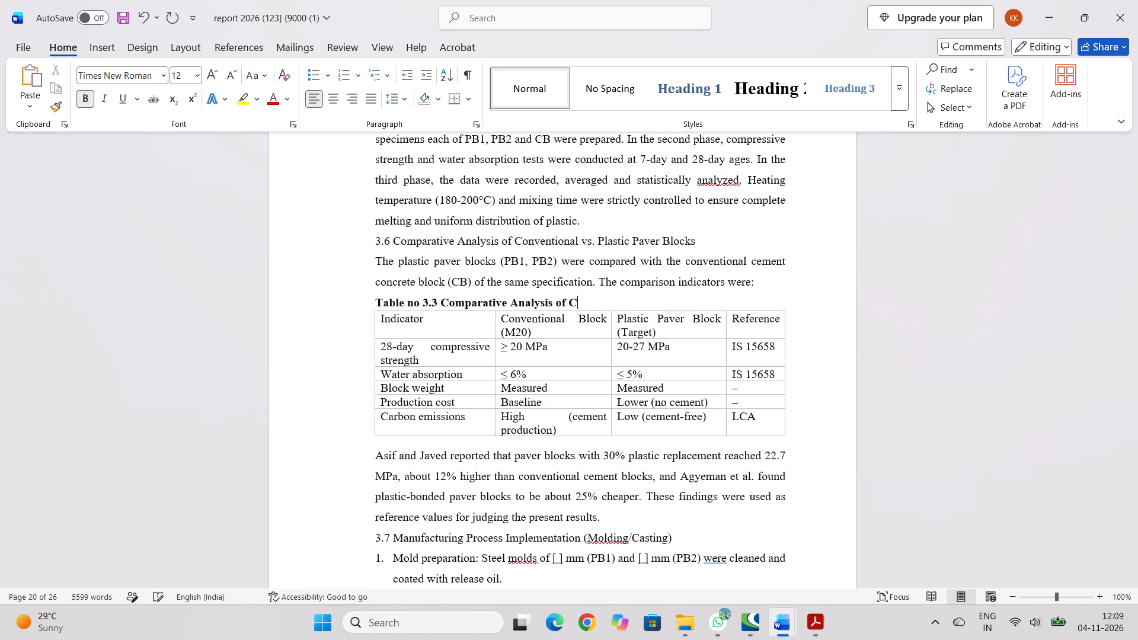
type("onv")
type("entio")
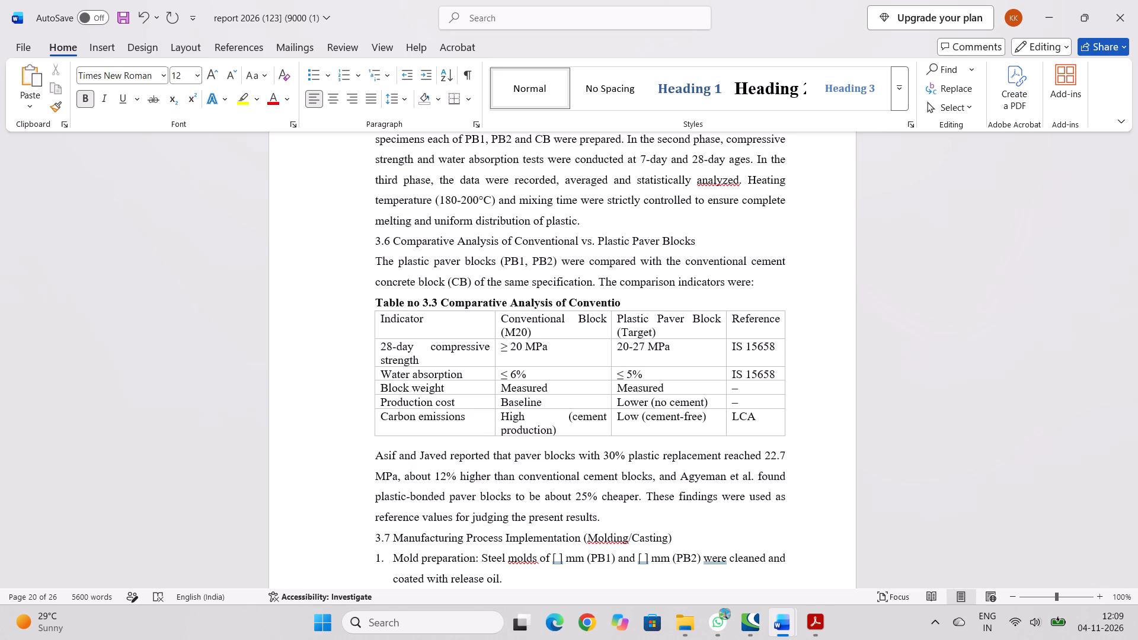
type("nal")
key("space")
key("shift+ampersand")
key("space")
key("p")
type("lasy")
key("BackSpace")
type("tic")
key("space")
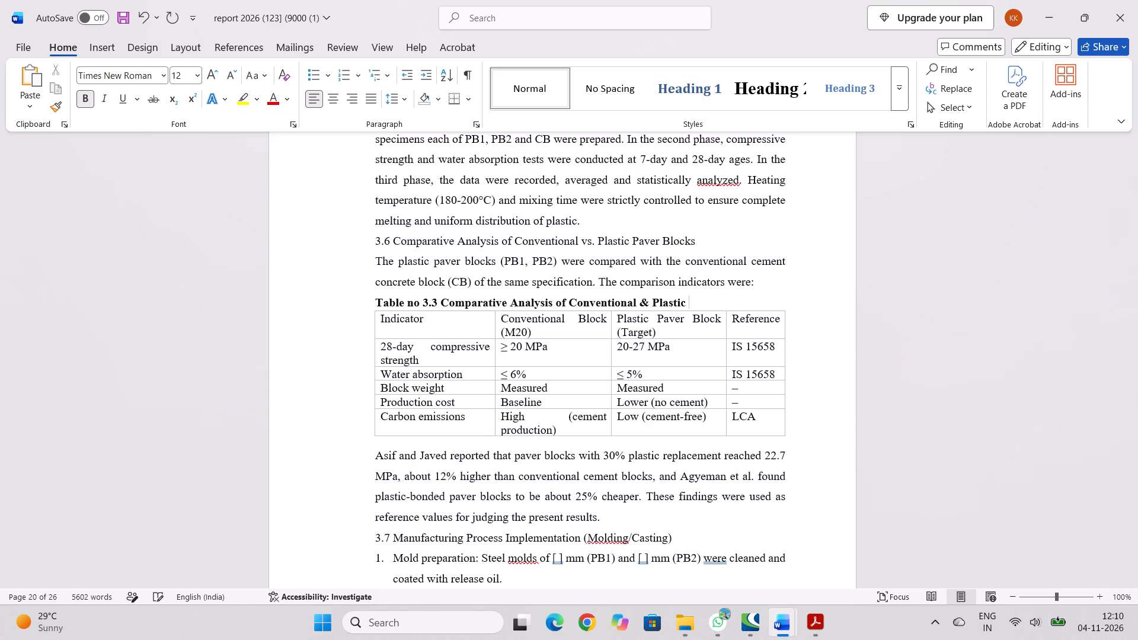
key("p")
key("b")
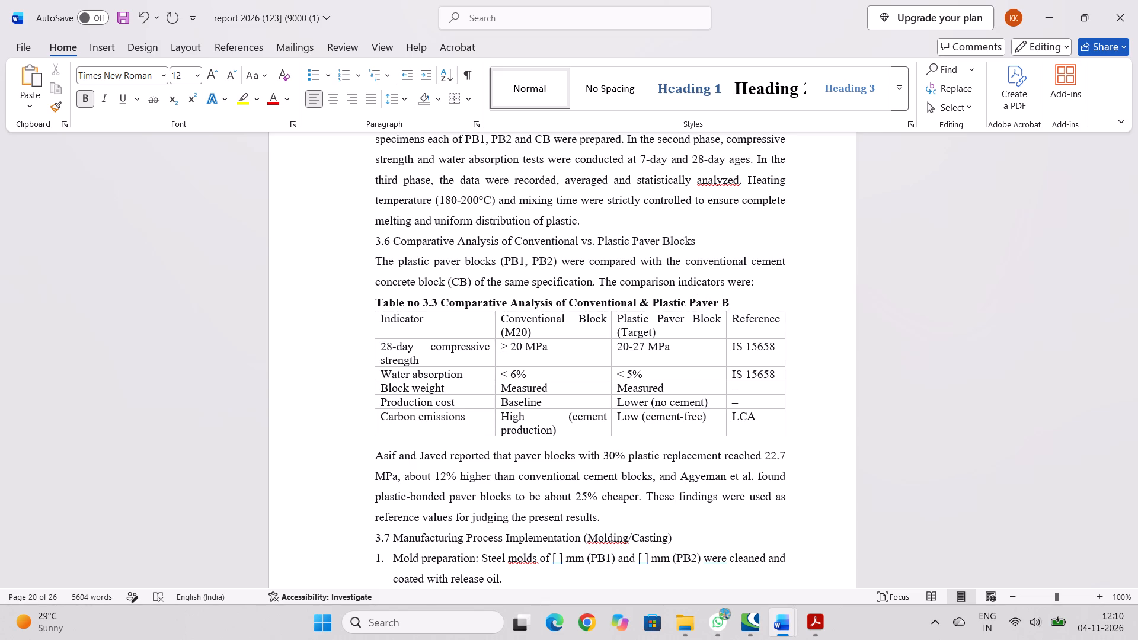
type("locks")
Review the table captions and numbering from section 3.3 through section 3.11.
scroll(436, 303, "up", 3)
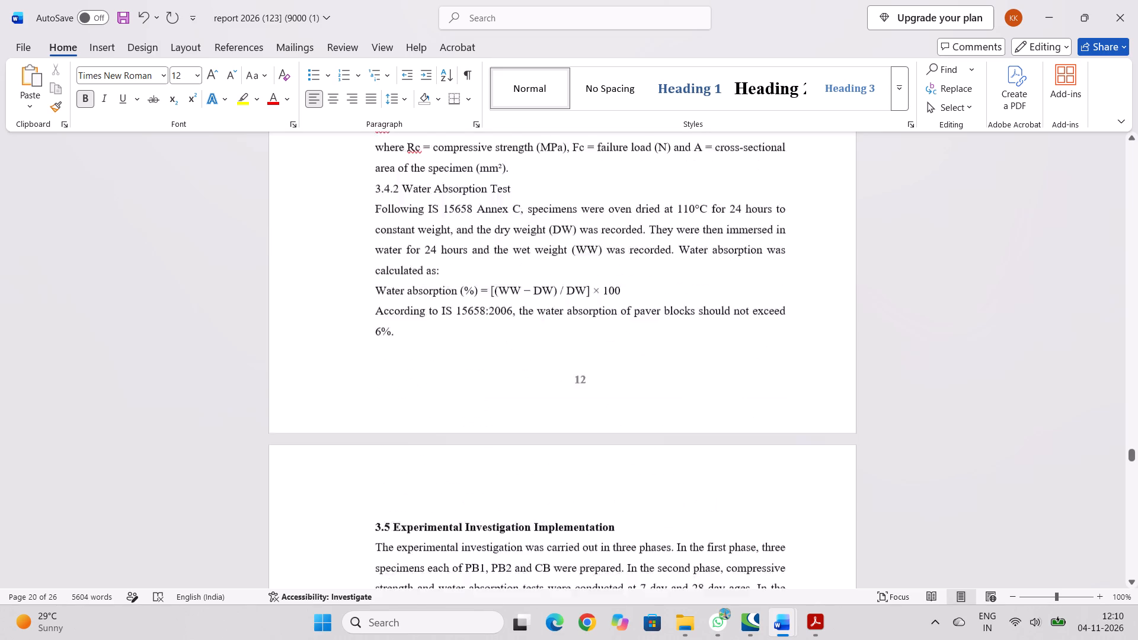
scroll(436, 303, "up", 1)
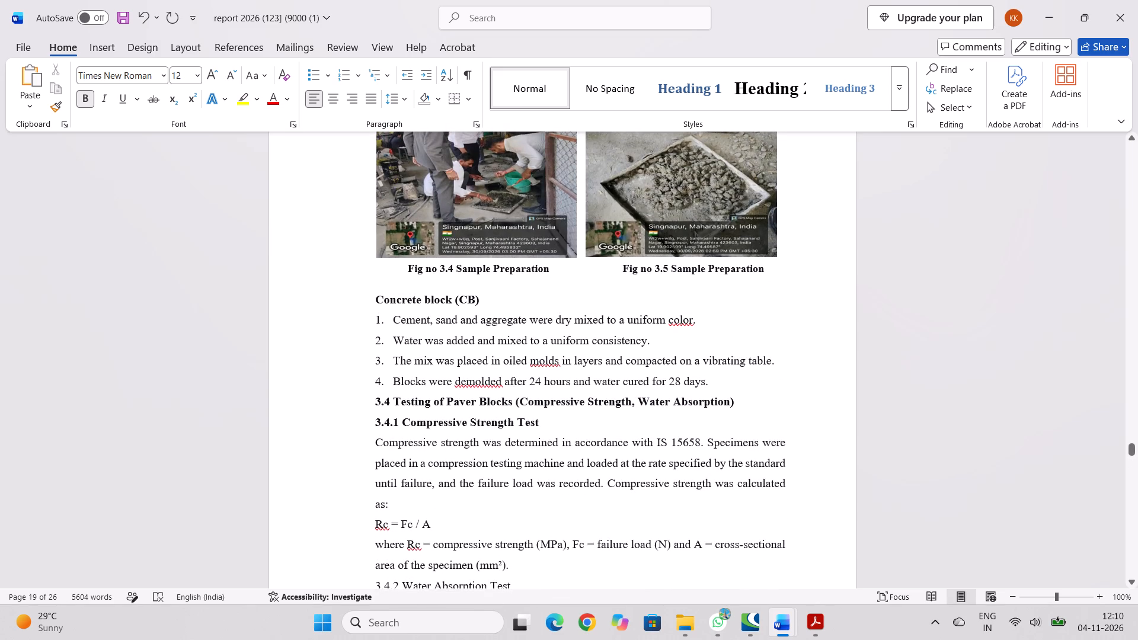
scroll(437, 319, "up", 4)
scroll(436, 347, "down", 1)
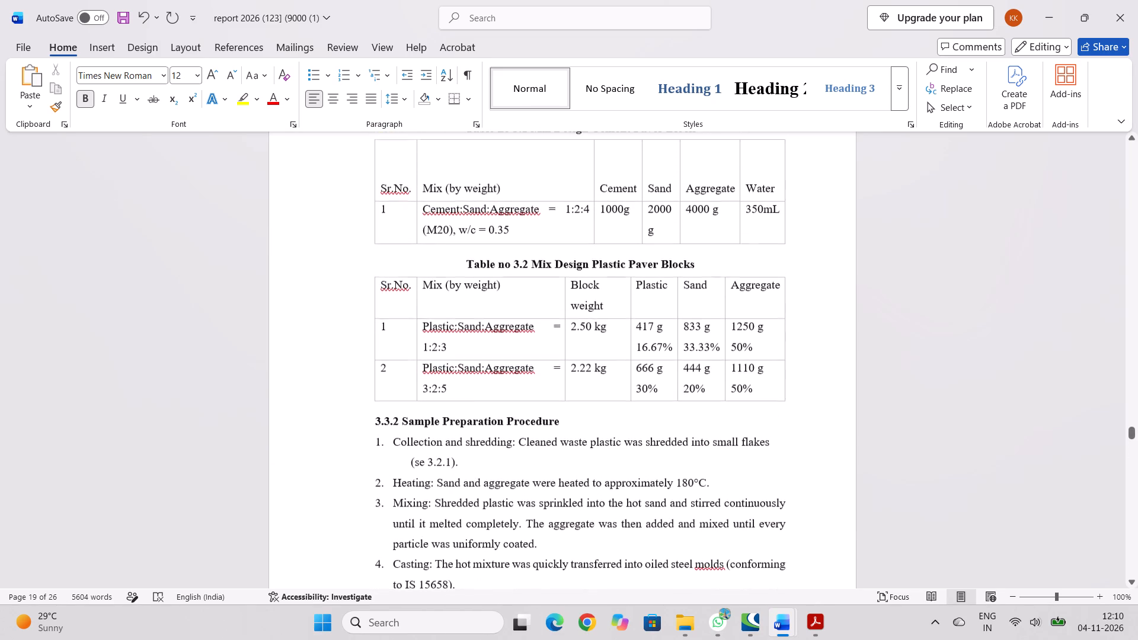
scroll(436, 347, "down", 1)
left_click(436, 347)
scroll(436, 347, "up", 2)
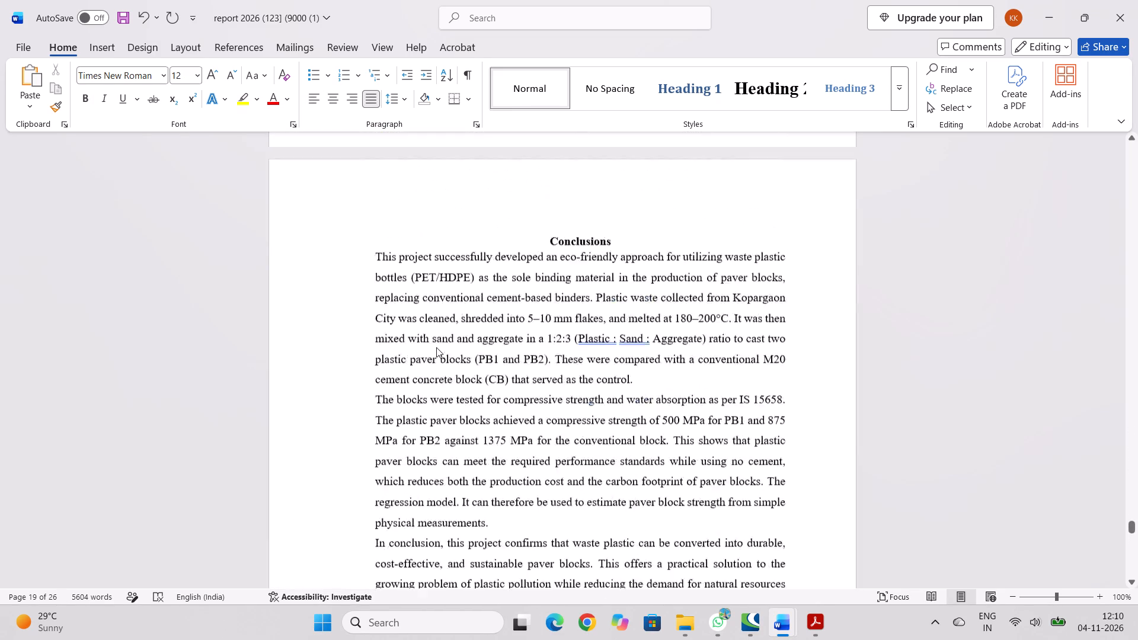
scroll(436, 347, "up", 4)
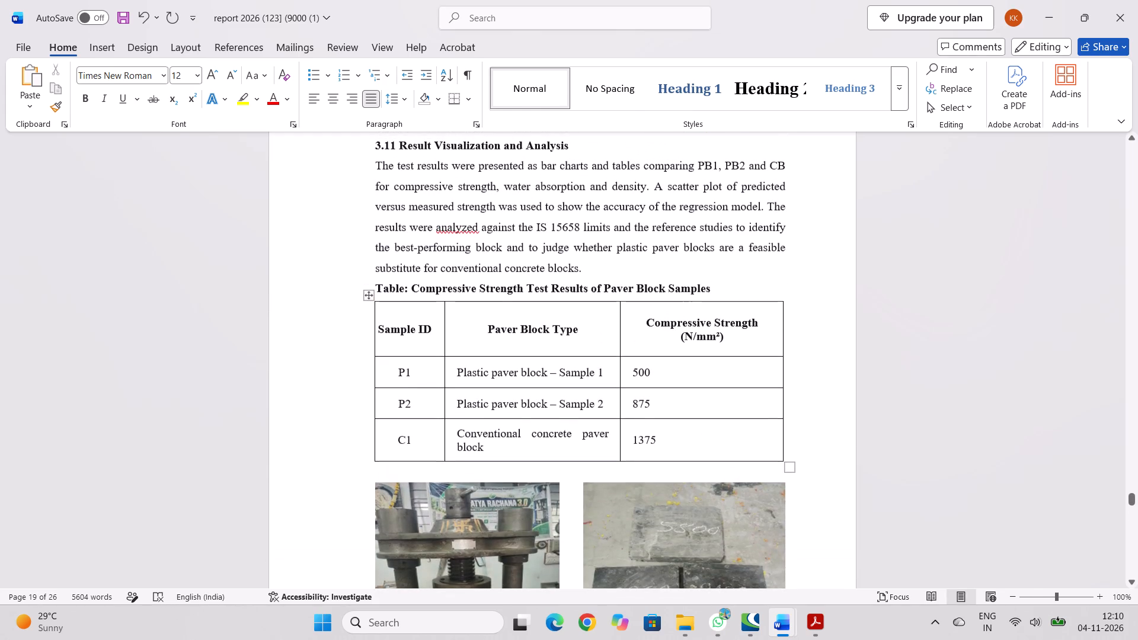
scroll(436, 347, "up", 1)
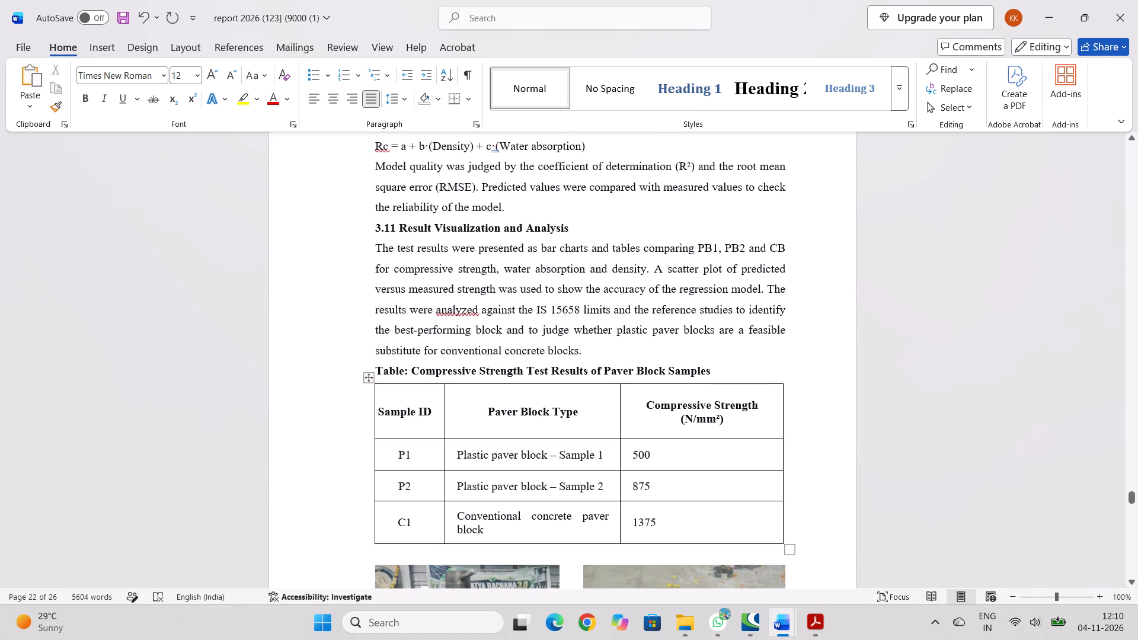
scroll(375, 367, "up", 2)
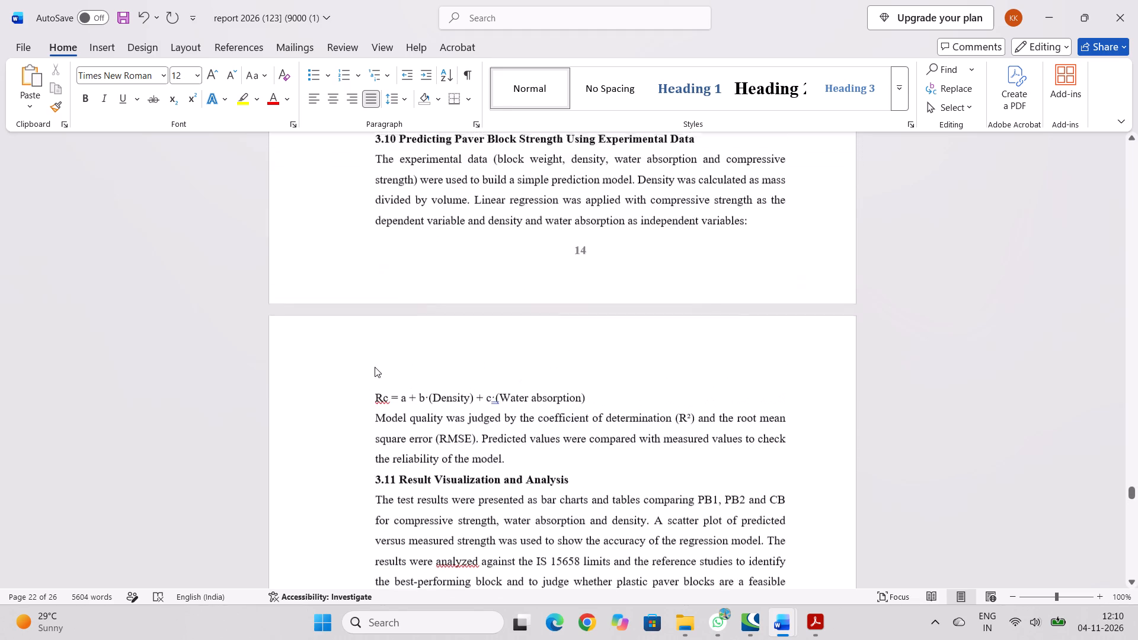
scroll(375, 367, "up", 2)
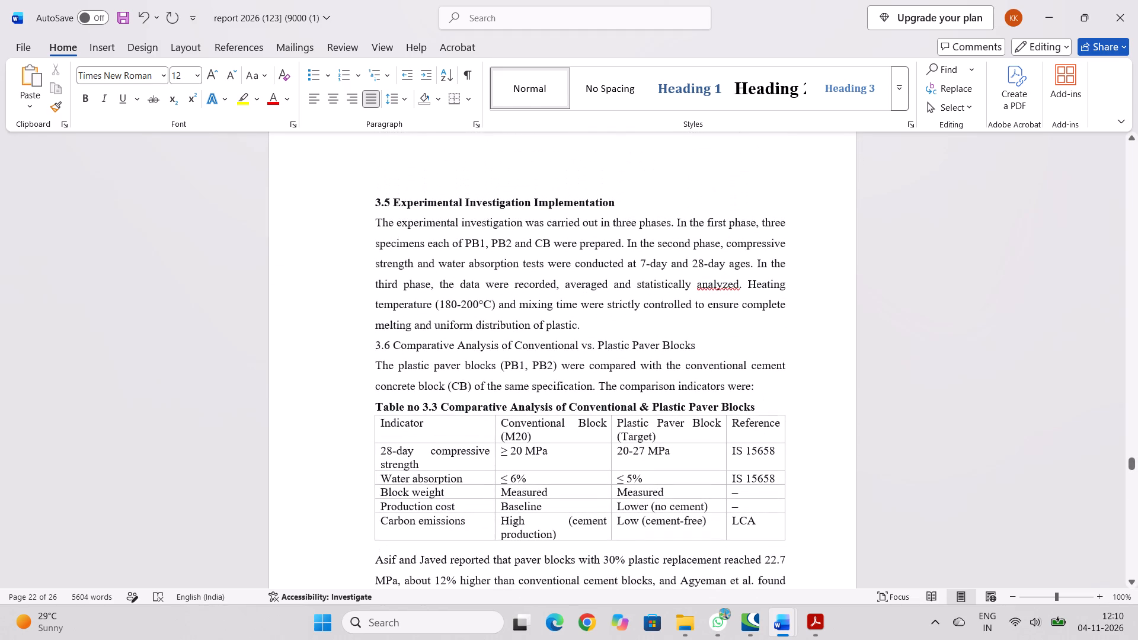
Add the number 3.4 to the caption of the compressive strength test results table in section 3.11.
scroll(375, 367, "down", 3)
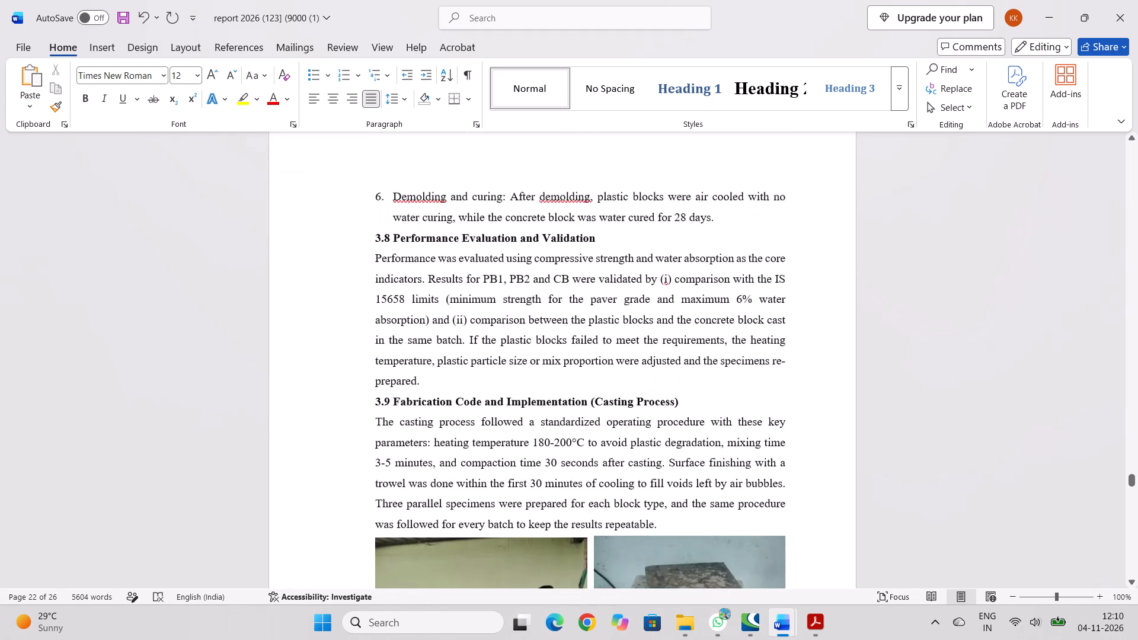
scroll(375, 367, "down", 4)
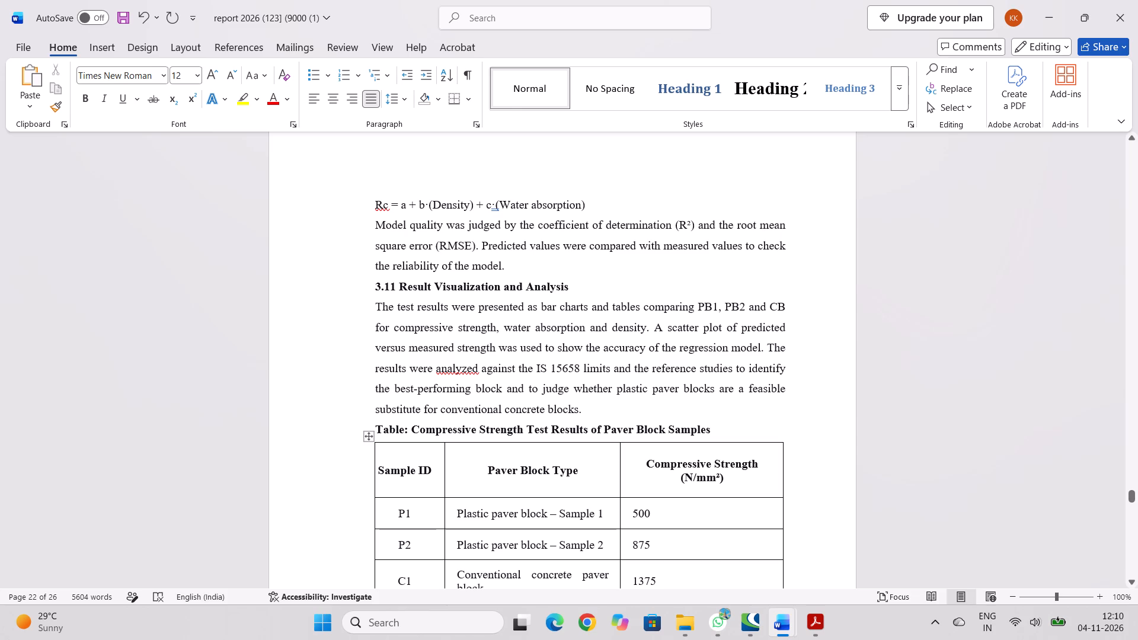
left_click(409, 428)
key("3")
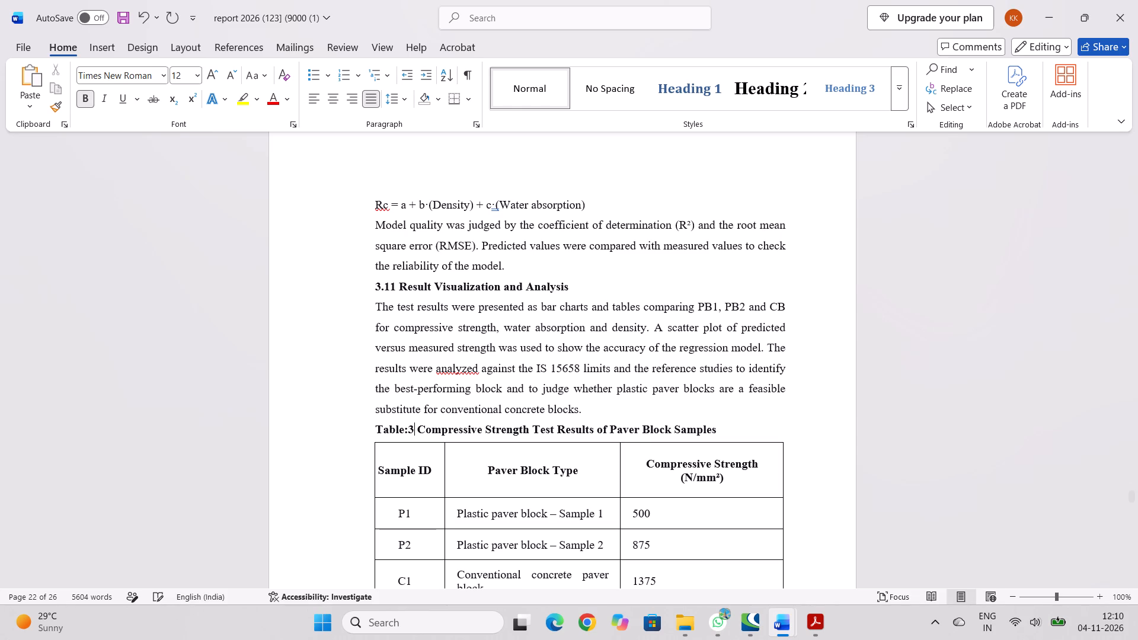
key("period")
key("4")
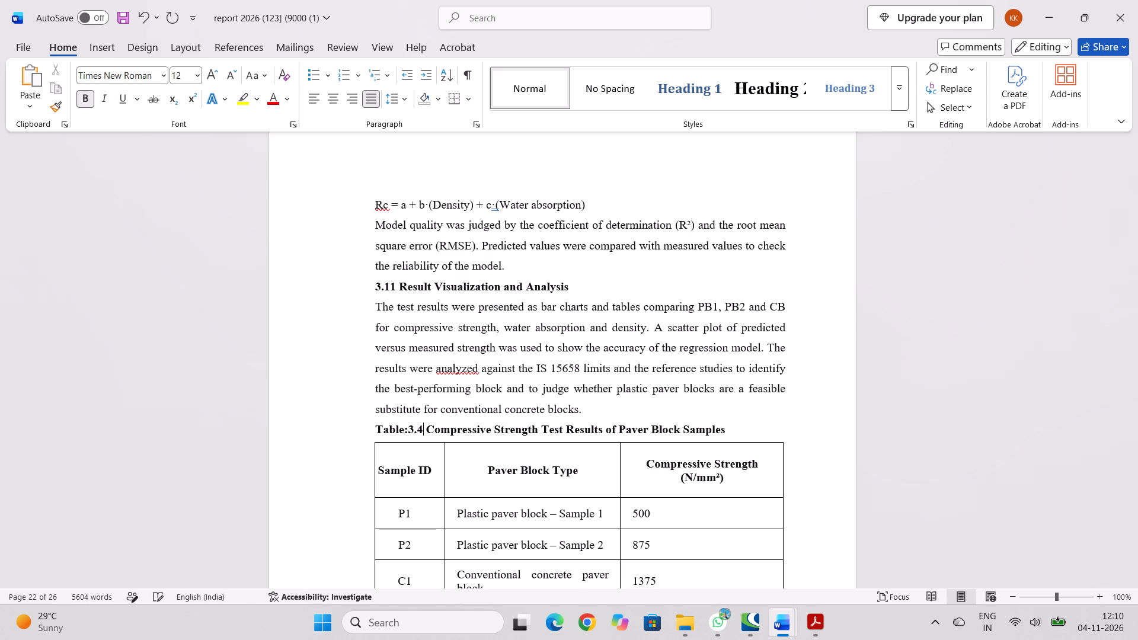
Insert a line break before the "Chapter 4" heading so it moves onto the same page as "Conclusions".
scroll(409, 428, "down", 1)
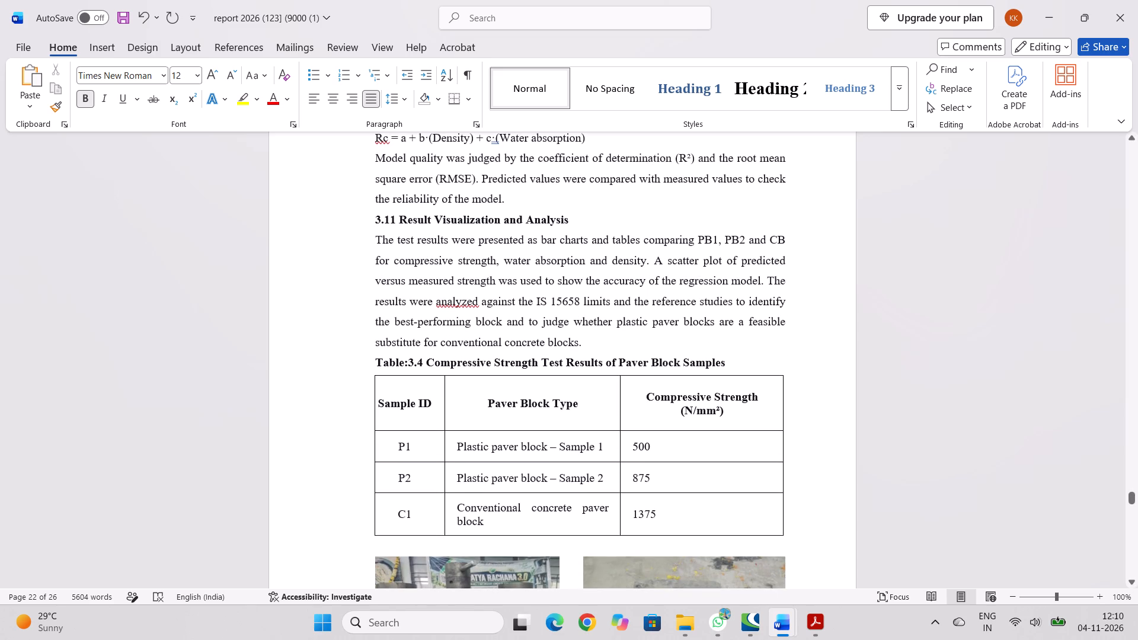
scroll(409, 428, "down", 2)
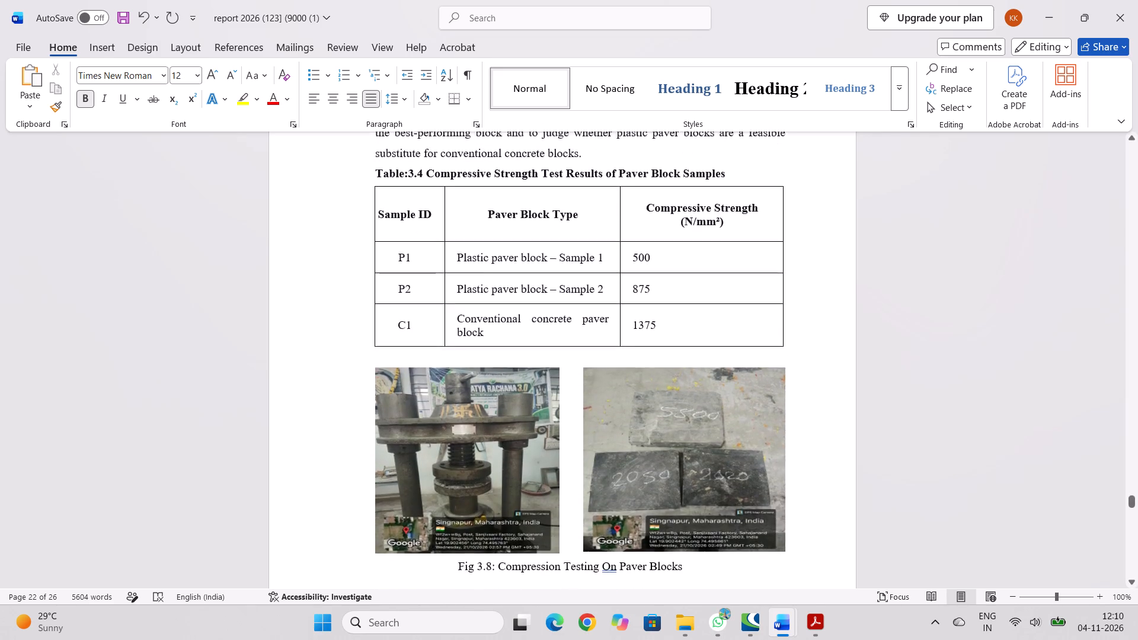
scroll(409, 428, "down", 2)
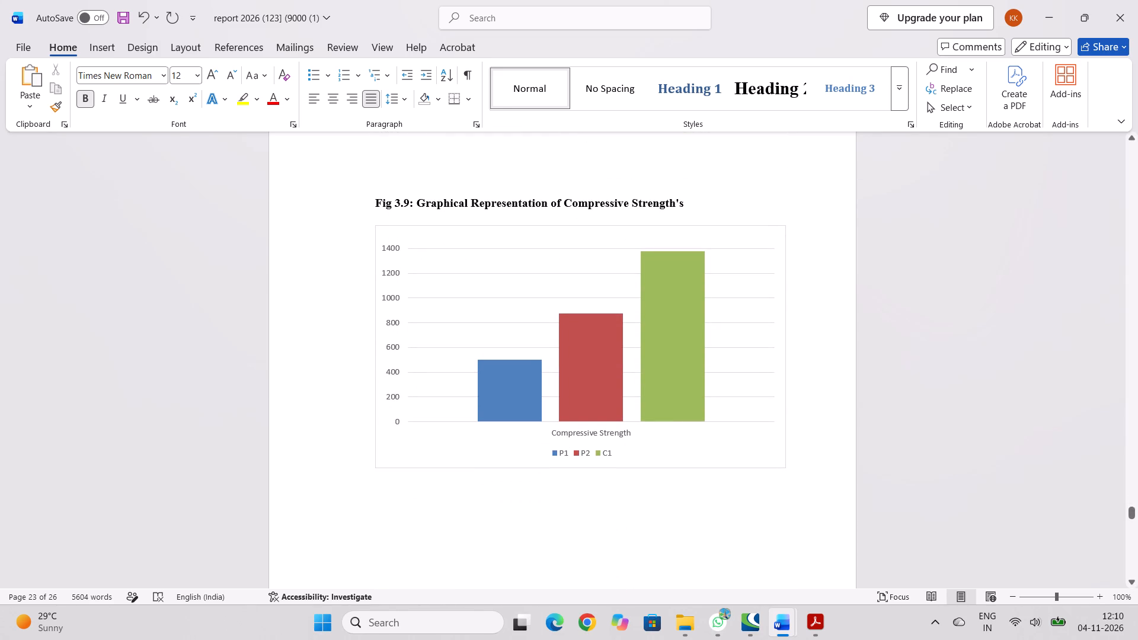
scroll(409, 428, "down", 4)
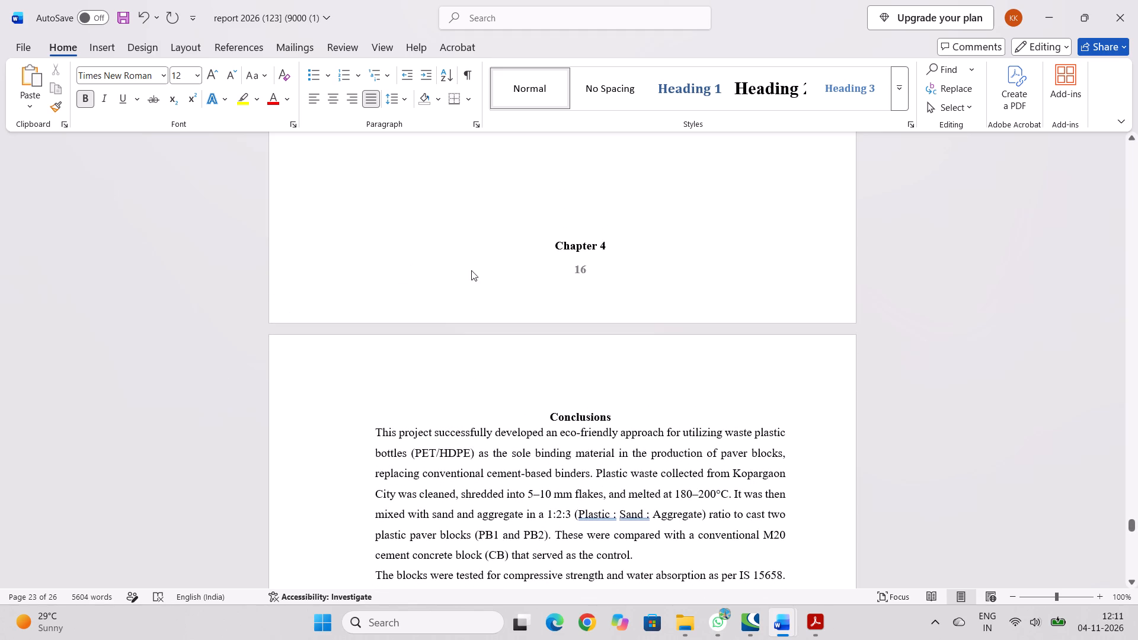
left_click(552, 249)
key("Return")
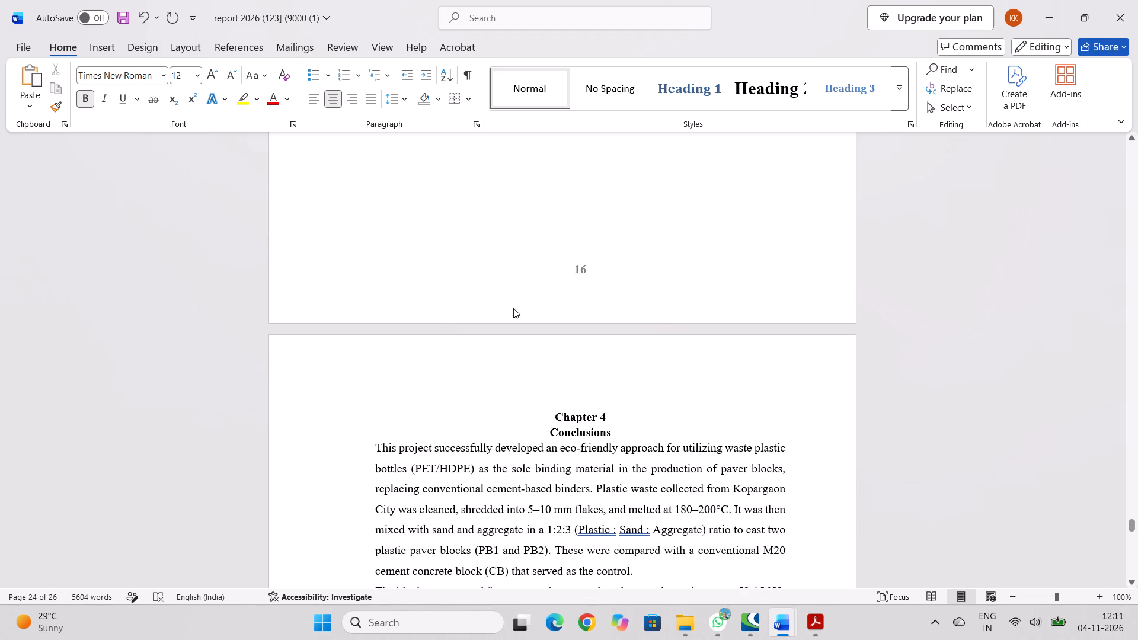
scroll(523, 460, "down", 3)
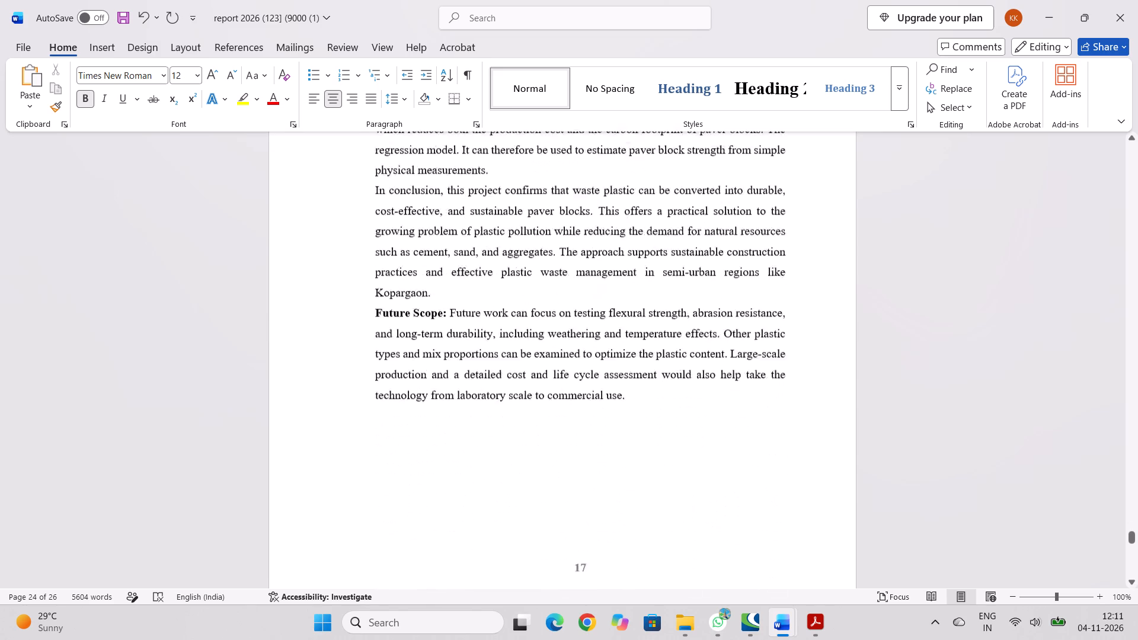
scroll(523, 460, "down", 2)
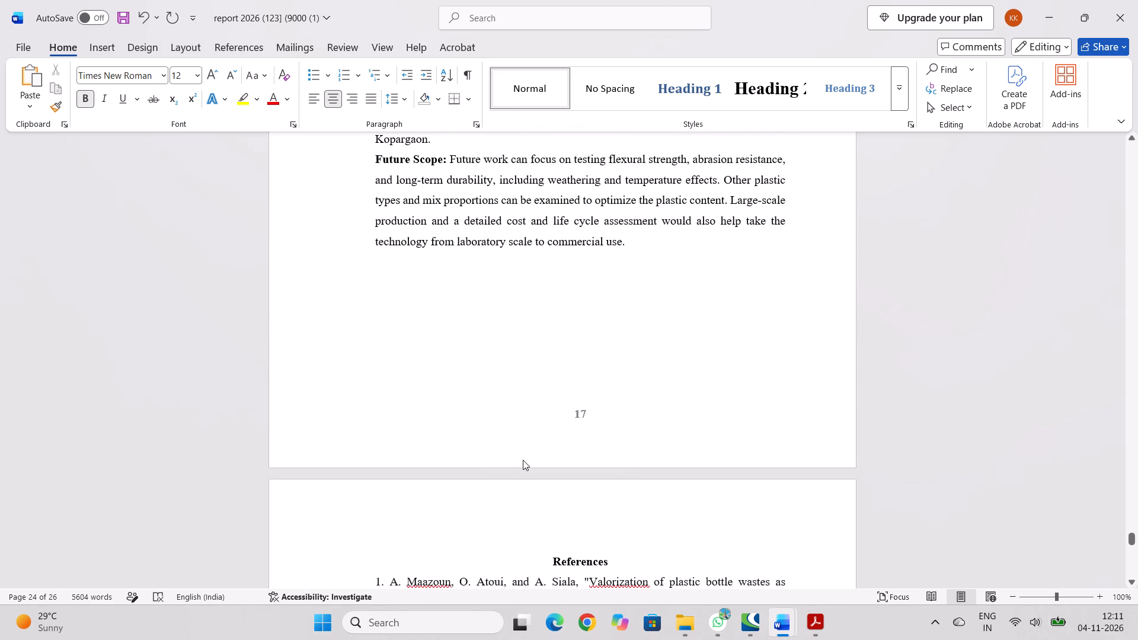
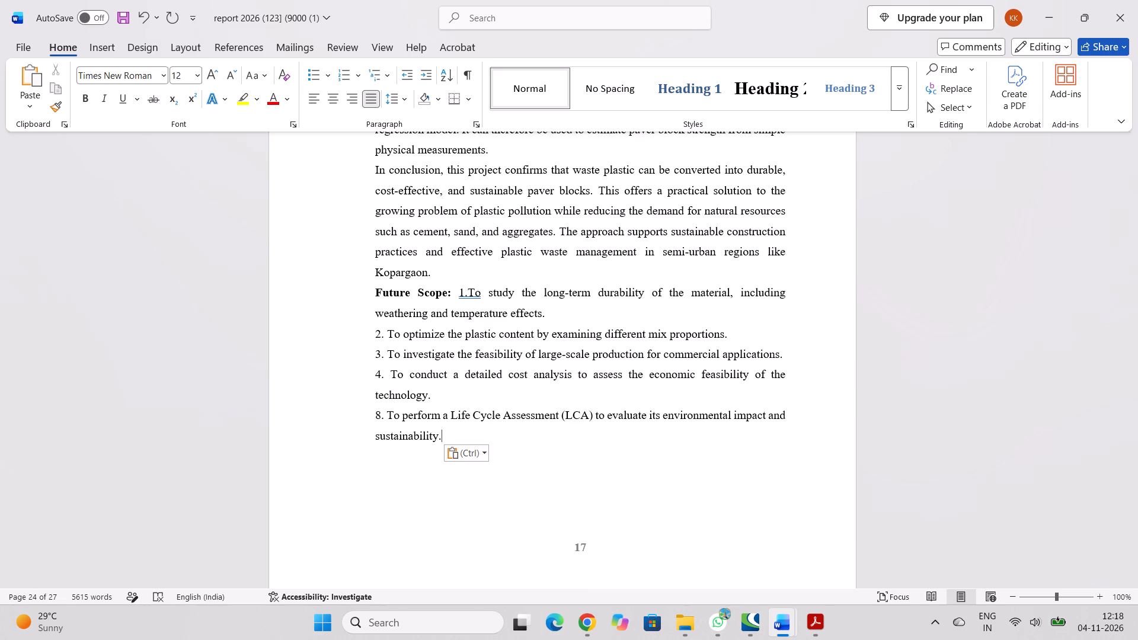
left_click(382, 412)
key("BackSpace")
key("5")
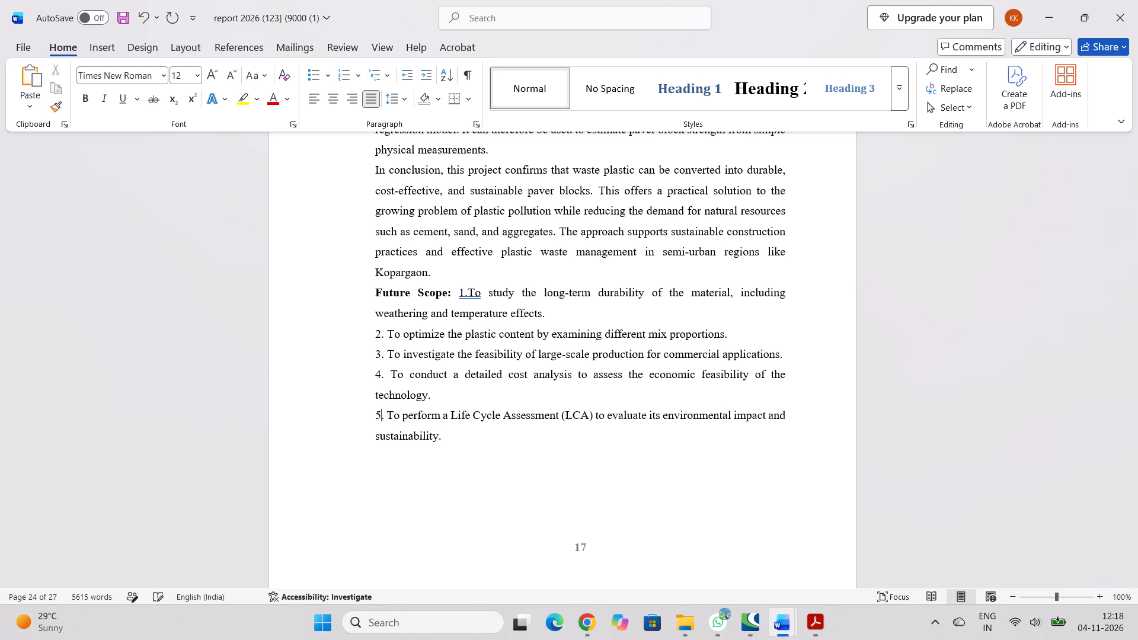
Delete the blank lines above the References heading, pulling it back to the end of page 17.
scroll(398, 425, "down", 2)
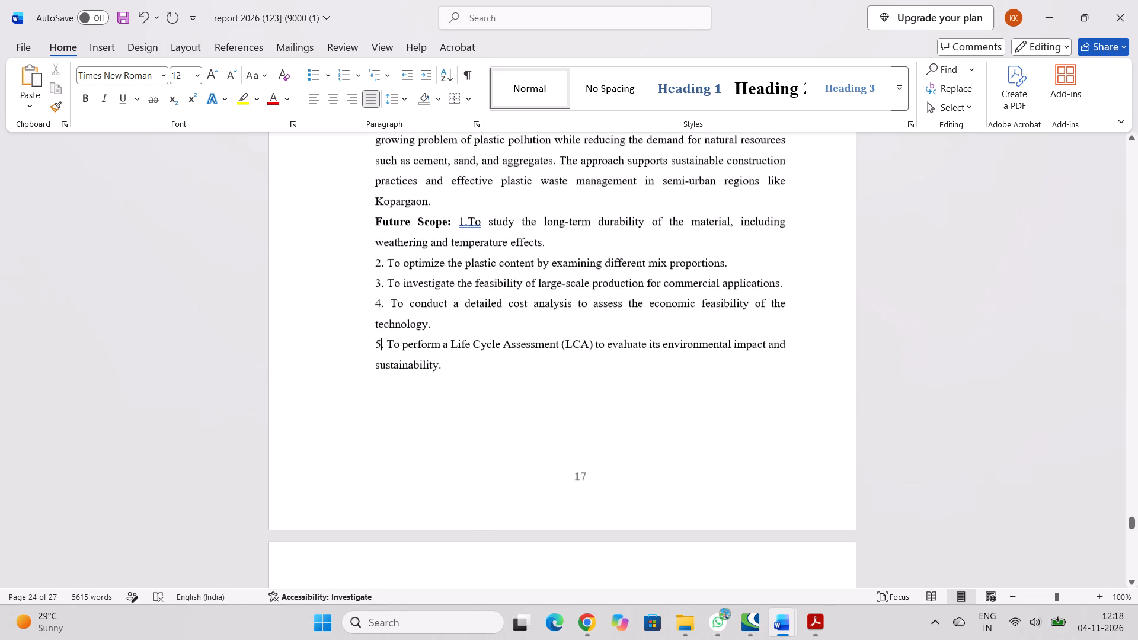
scroll(395, 425, "down", 10)
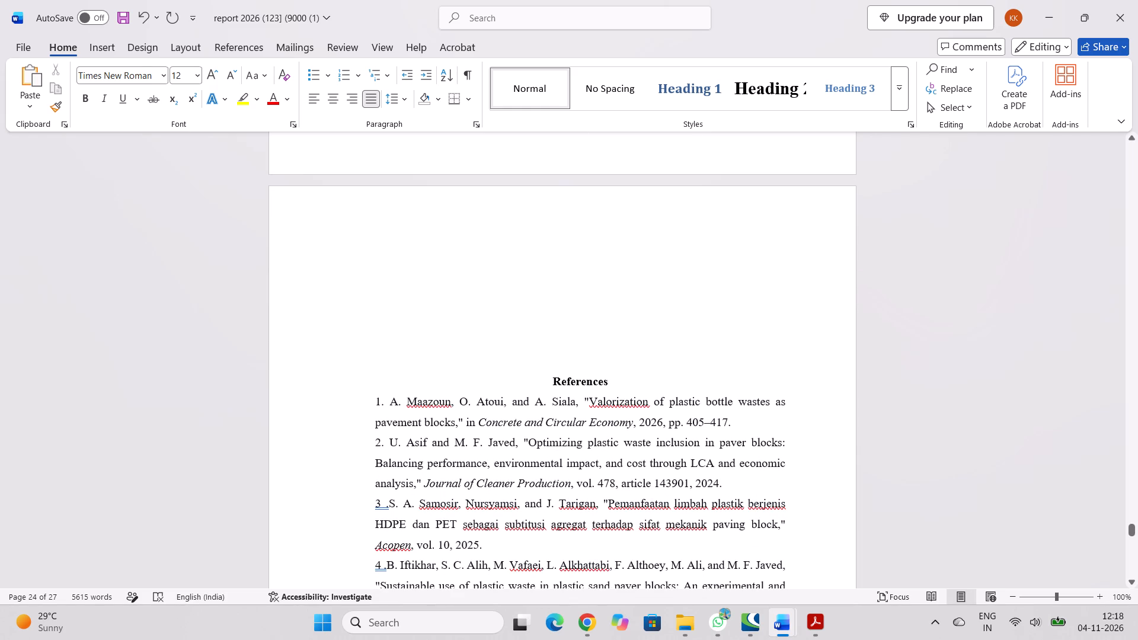
scroll(549, 378, "up", 4)
scroll(549, 414, "down", 2)
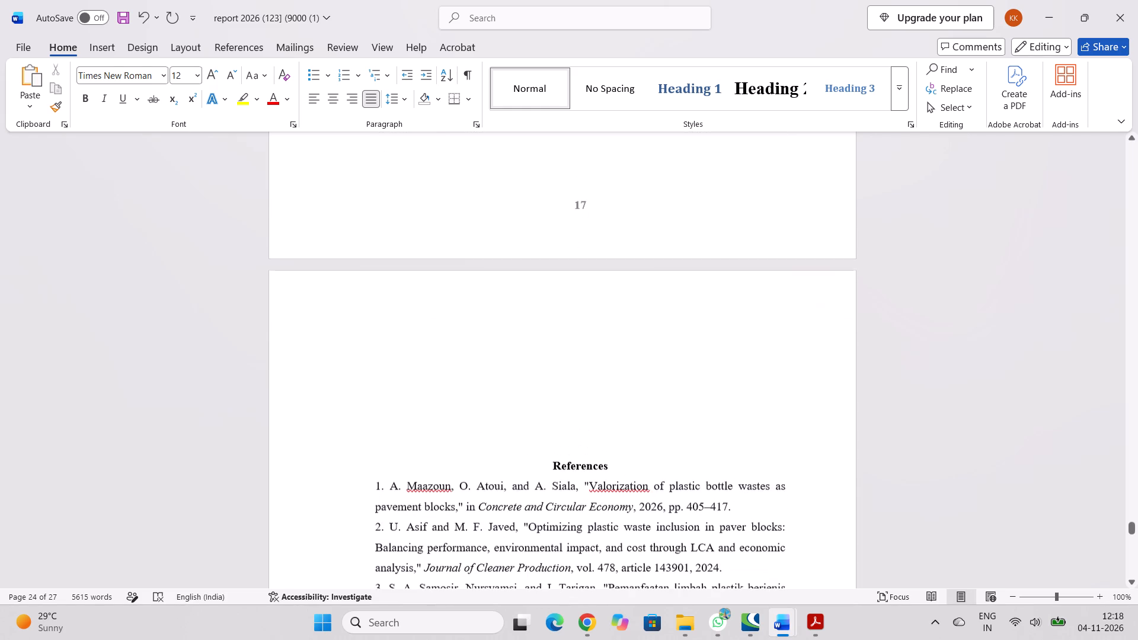
left_click(546, 449)
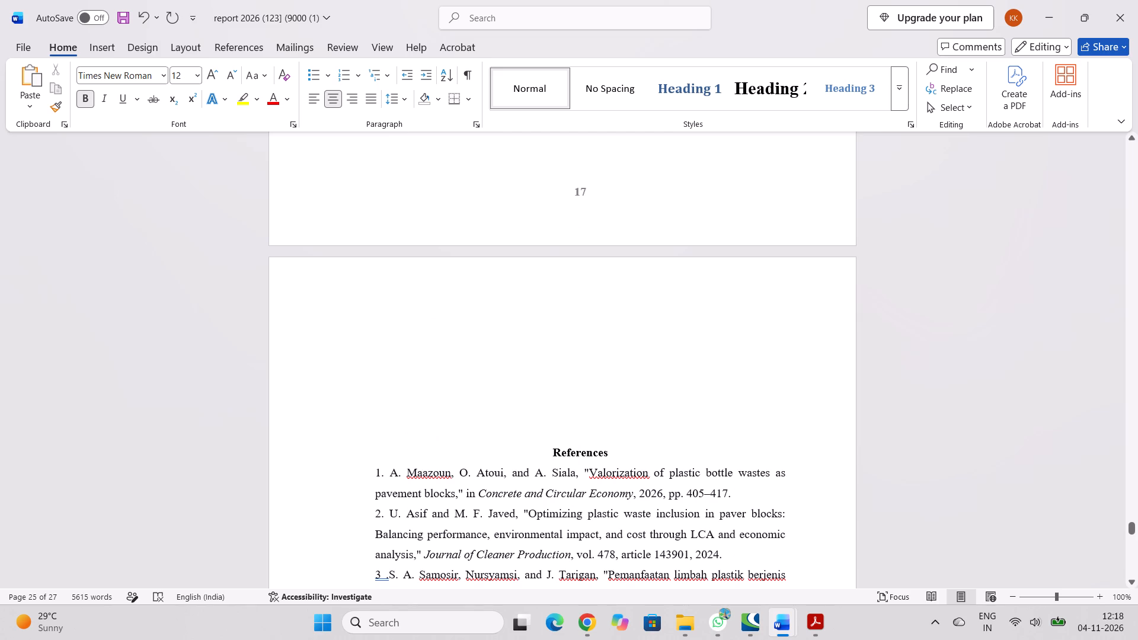
key("BackSpace")
key("BackSpace")
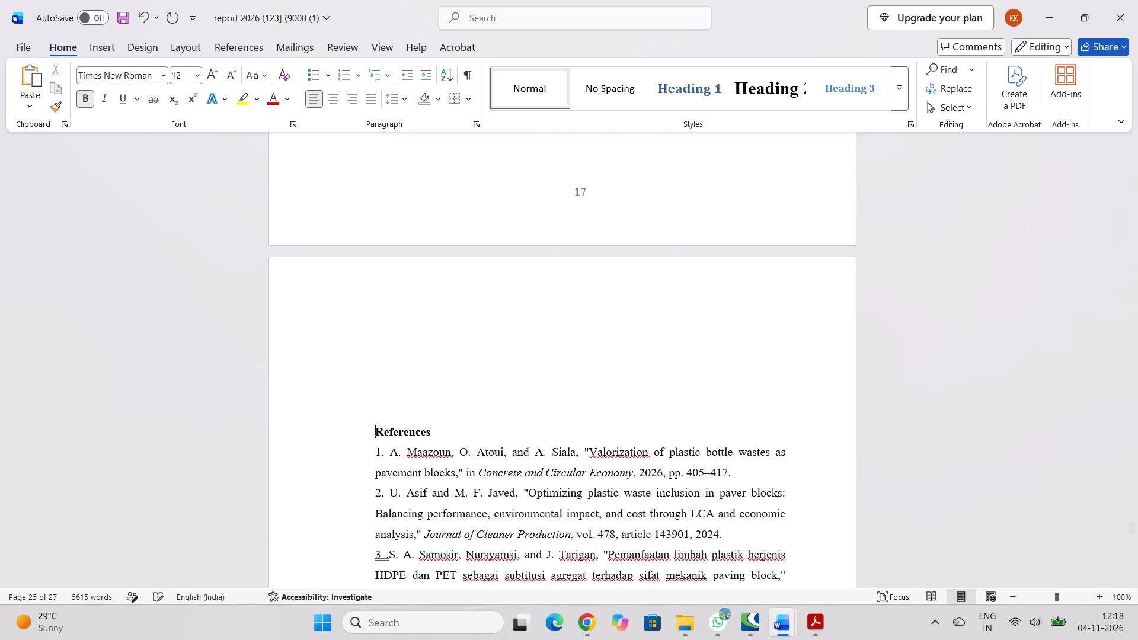
key("BackSpace")
key("BackSpace")
key("BackSpace")
key("BackSpace")
key("BackSpace")
key("BackSpace")
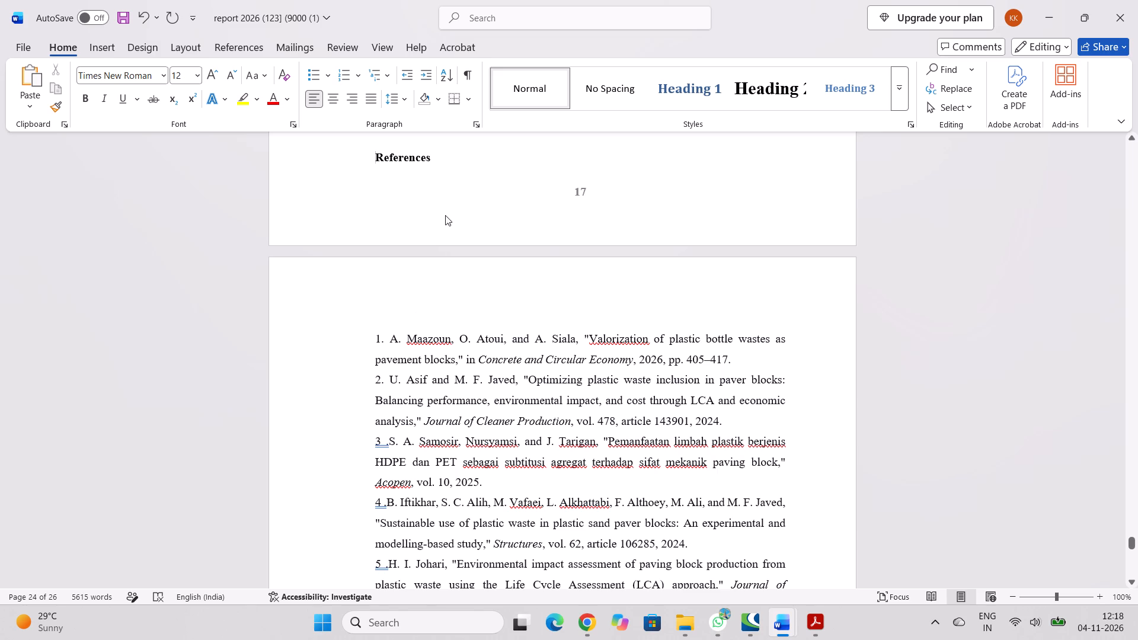
Move the References heading to the top of the following page, directly above reference 1 with no blank lines between them.
left_click(439, 157)
key("Return")
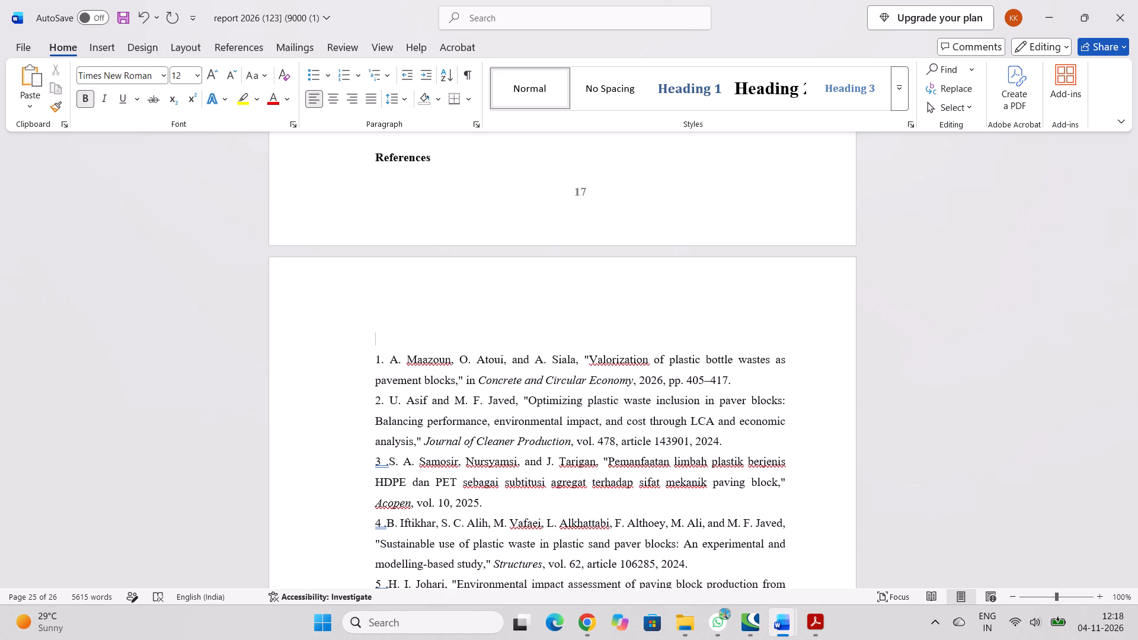
left_click(439, 158)
key("Return")
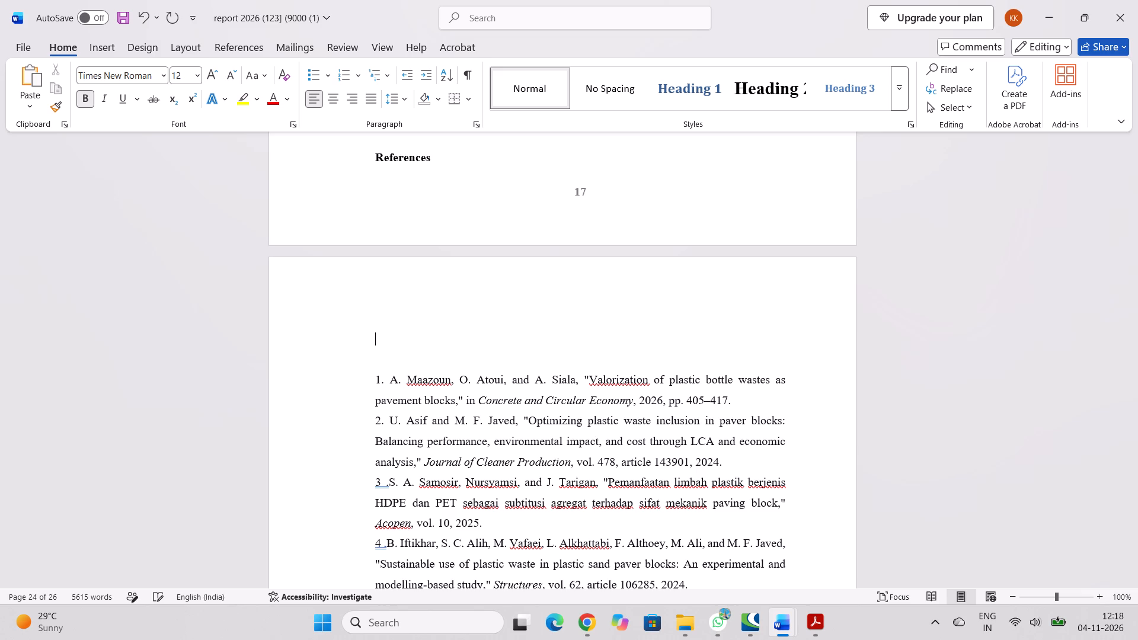
left_click(369, 155)
key("Return")
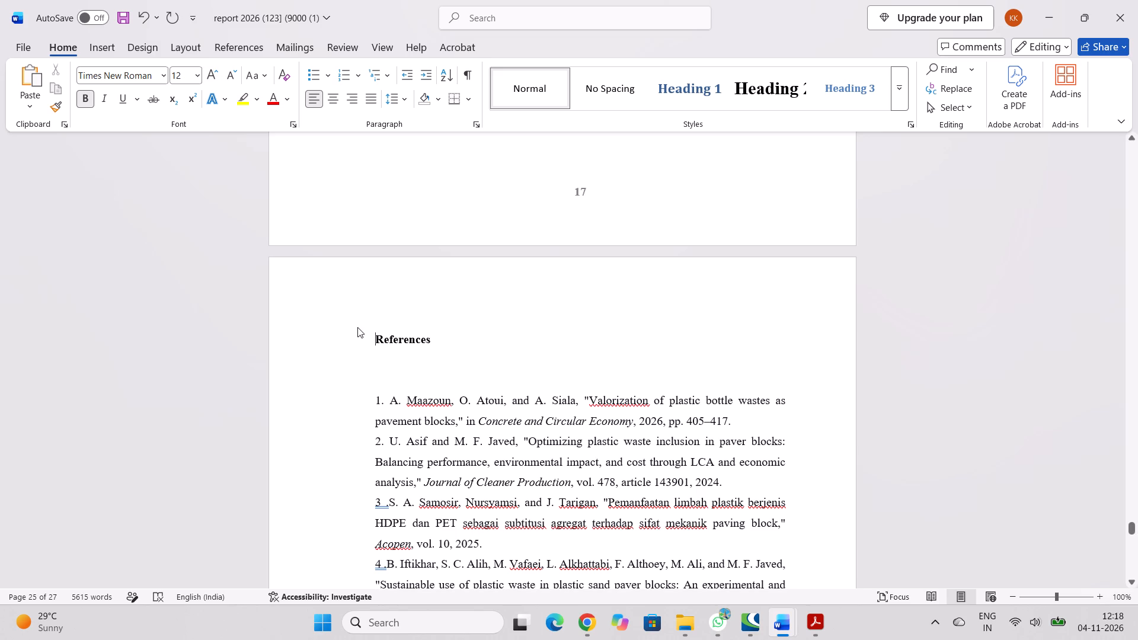
left_click(369, 400)
key("BackSpace")
key("BackSpace")
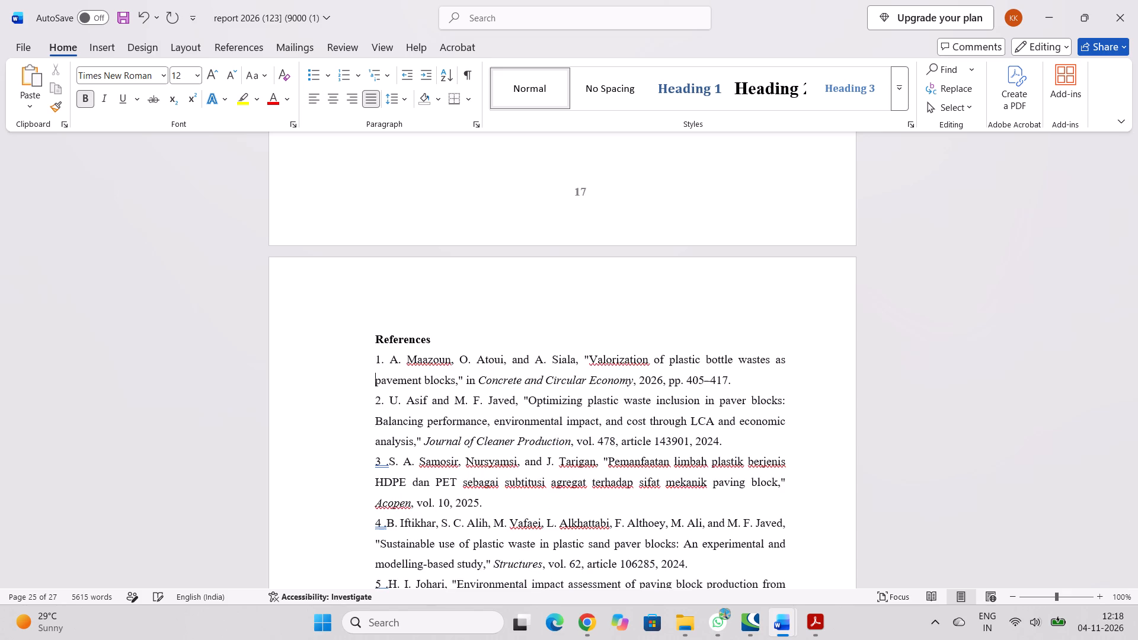
Shift the References heading with leading spaces so it sits roughly centred above the reference list.
left_click(371, 335)
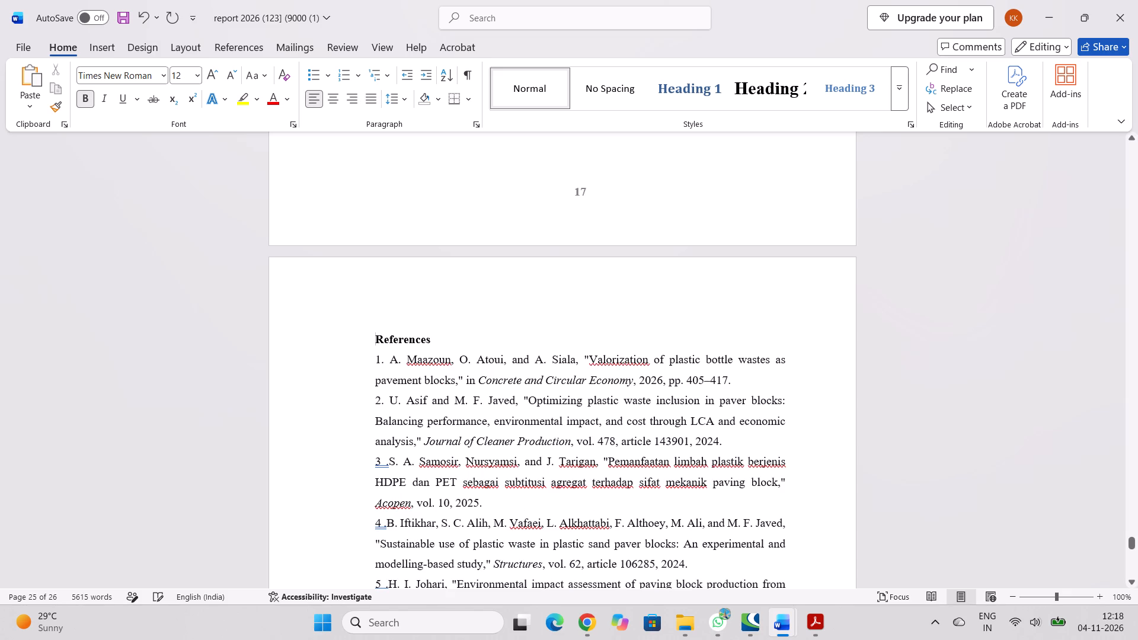
key("space")
key("space")
key("space")
key("space")
key("space")
key("space")
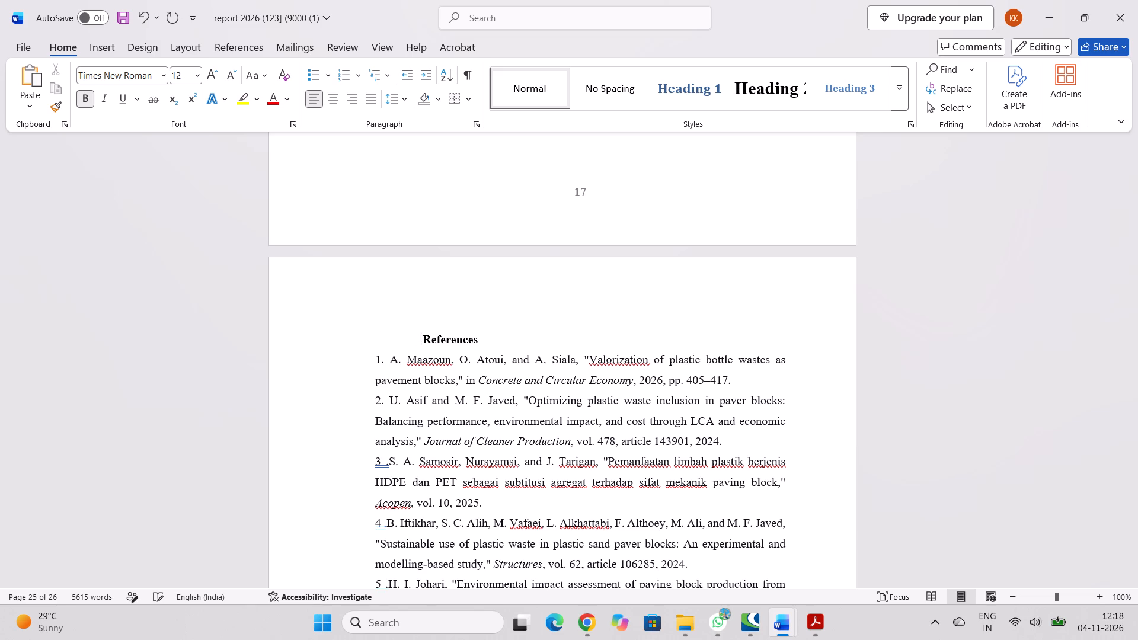
key("space")
key("space")
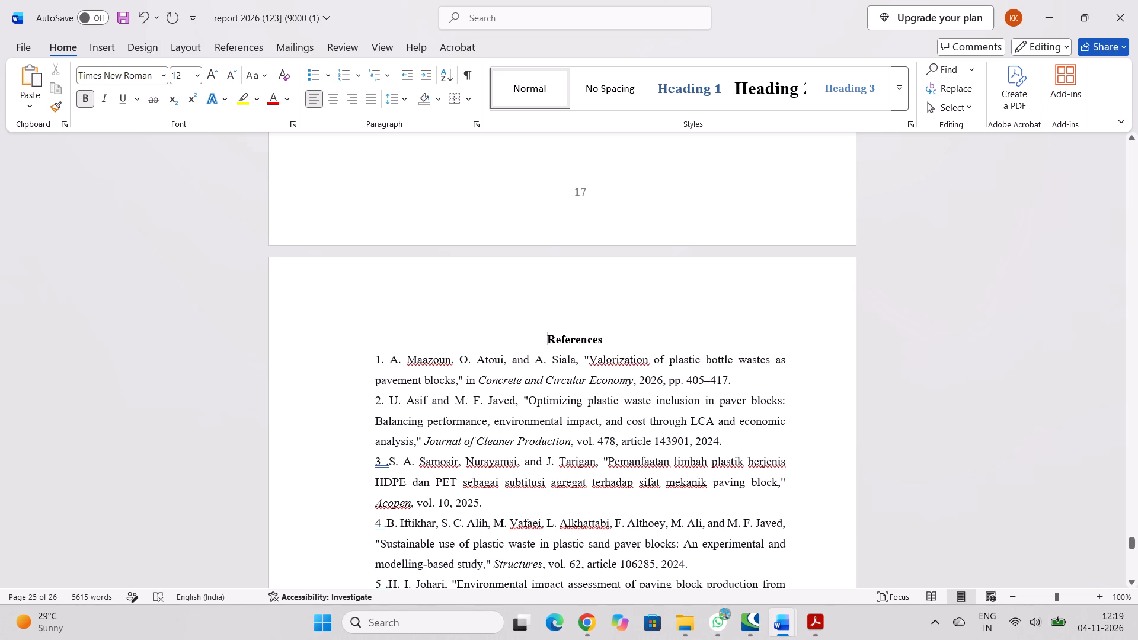
Copy the whole reference list, from entry 1 through entry 15.
scroll(411, 353, "down", 1)
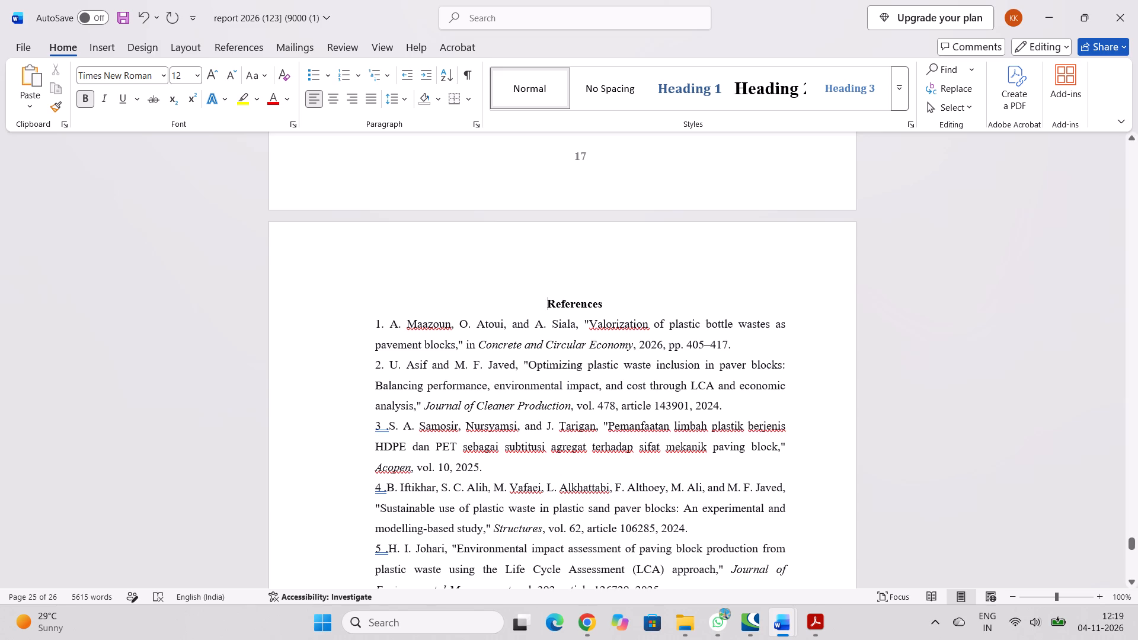
scroll(372, 324, "down", 3)
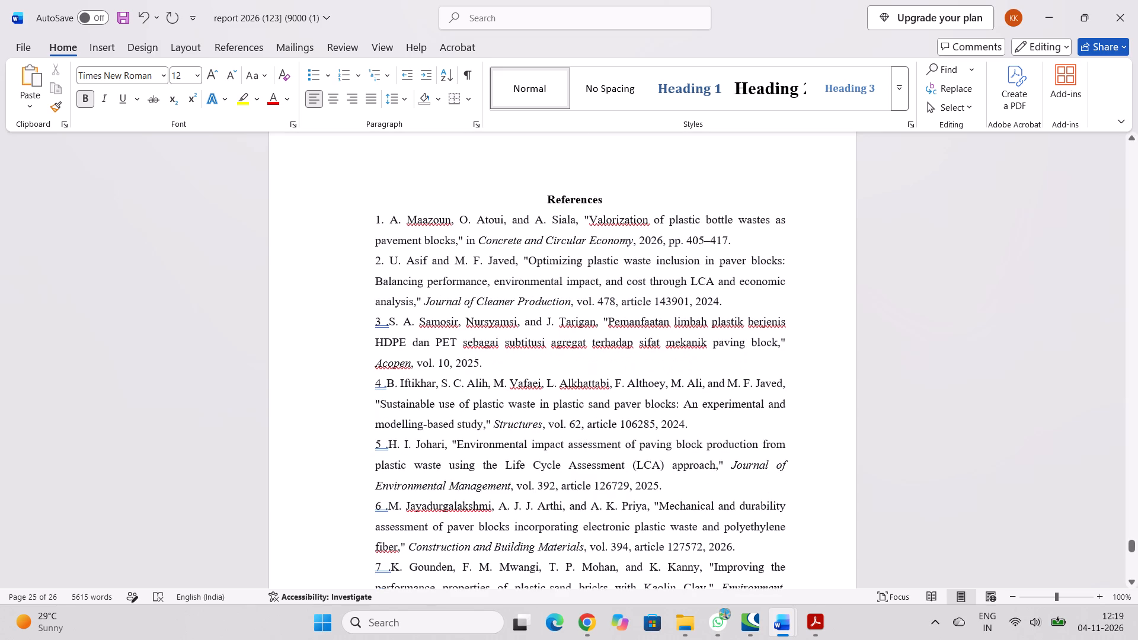
left_click_drag(369, 219, 506, 359)
scroll(506, 359, "down", 3)
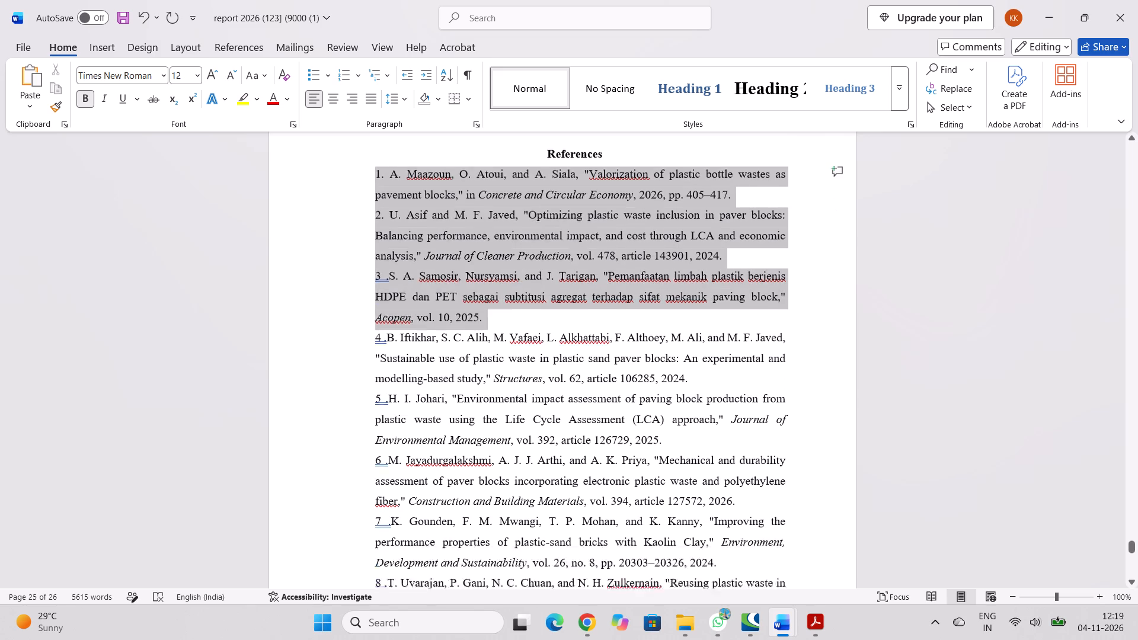
left_click_drag(506, 359, 685, 481)
scroll(572, 411, "down", 3)
scroll(643, 466, "down", 3)
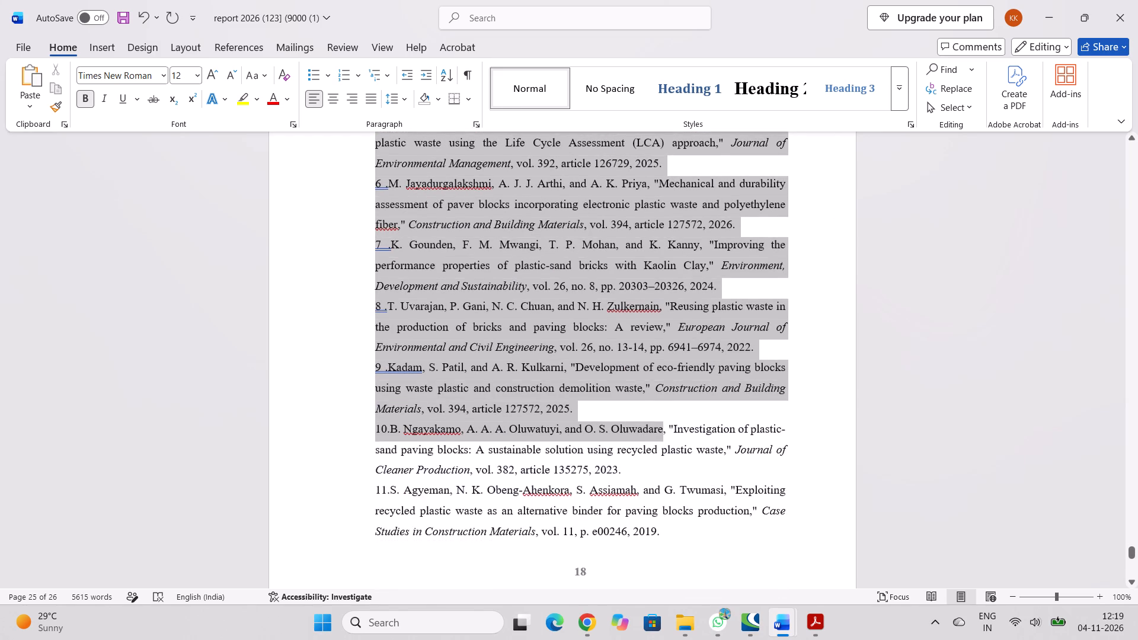
left_click_drag(685, 481, 711, 520)
scroll(708, 516, "down", 9)
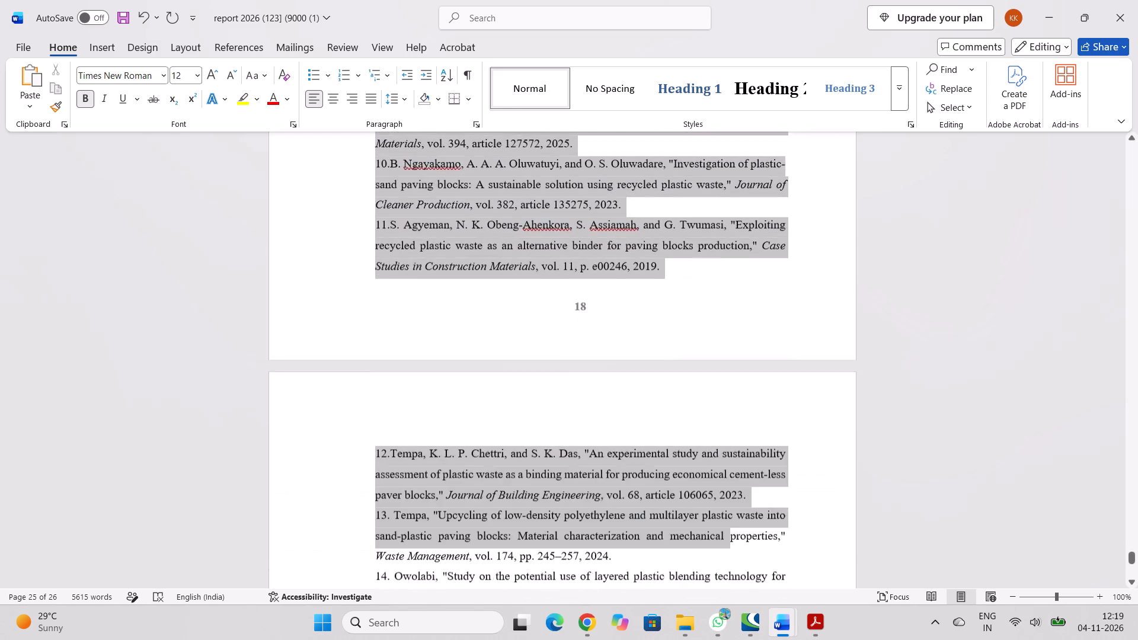
scroll(711, 520, "down", 1)
left_click_drag(711, 520, 722, 525)
scroll(722, 525, "down", 3)
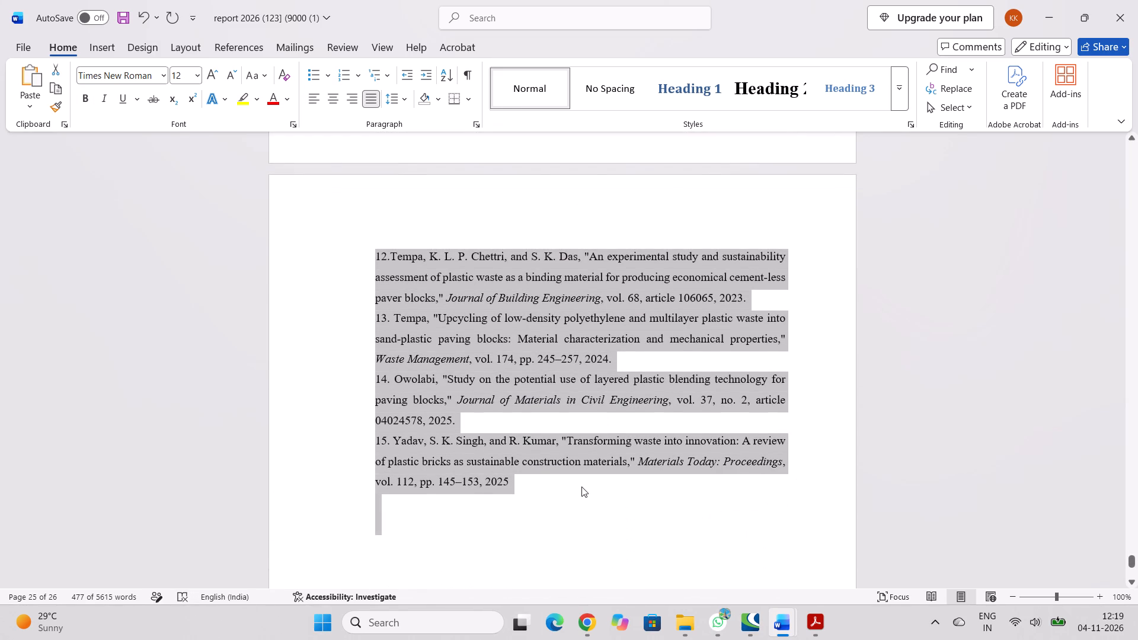
key("ctrl+c")
key("Escape")
key("Escape")
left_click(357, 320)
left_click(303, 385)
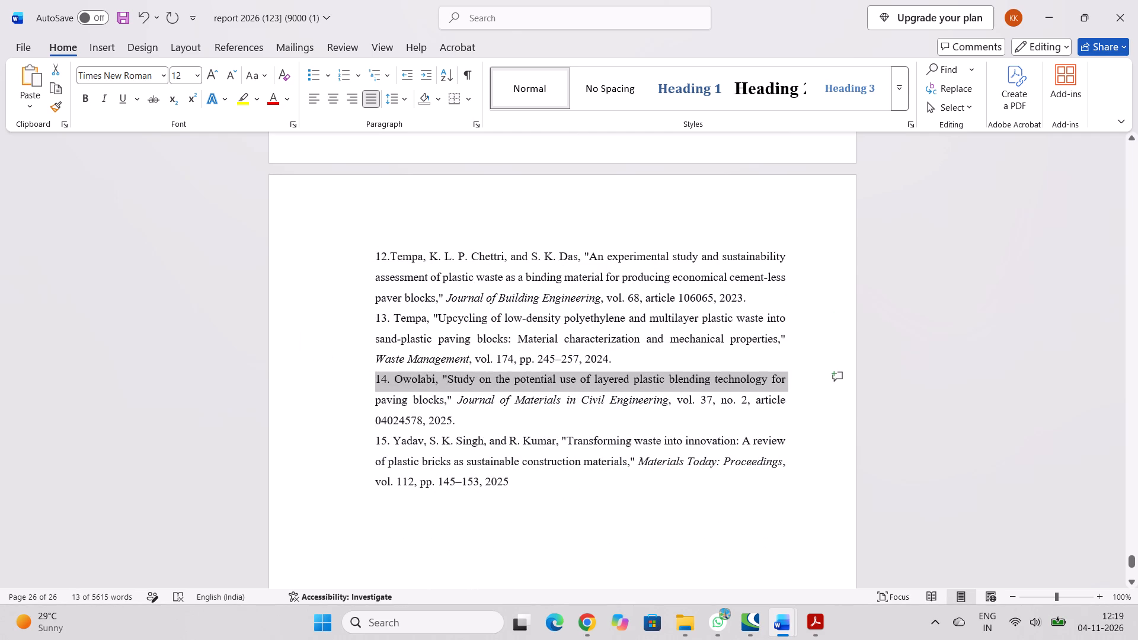
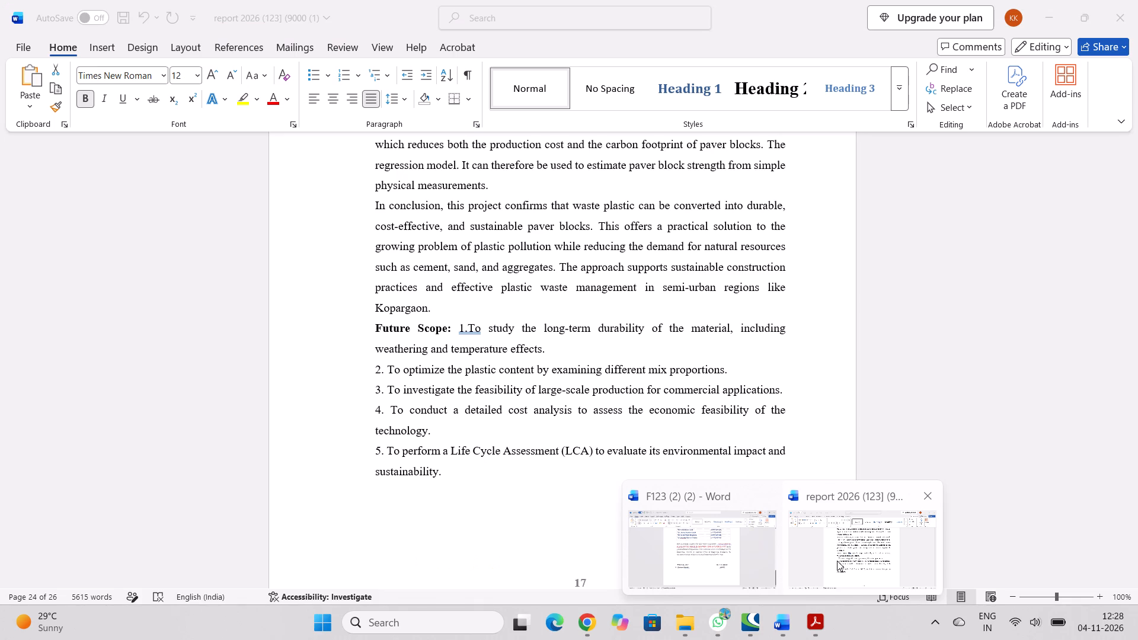
left_click(835, 551)
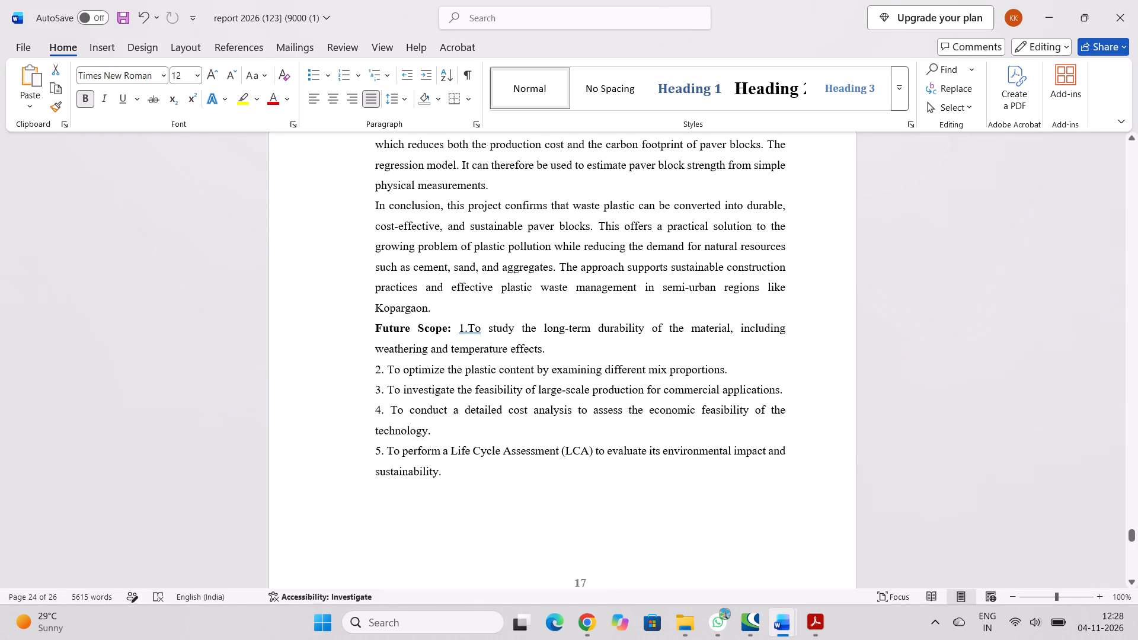
scroll(455, 477, "down", 13)
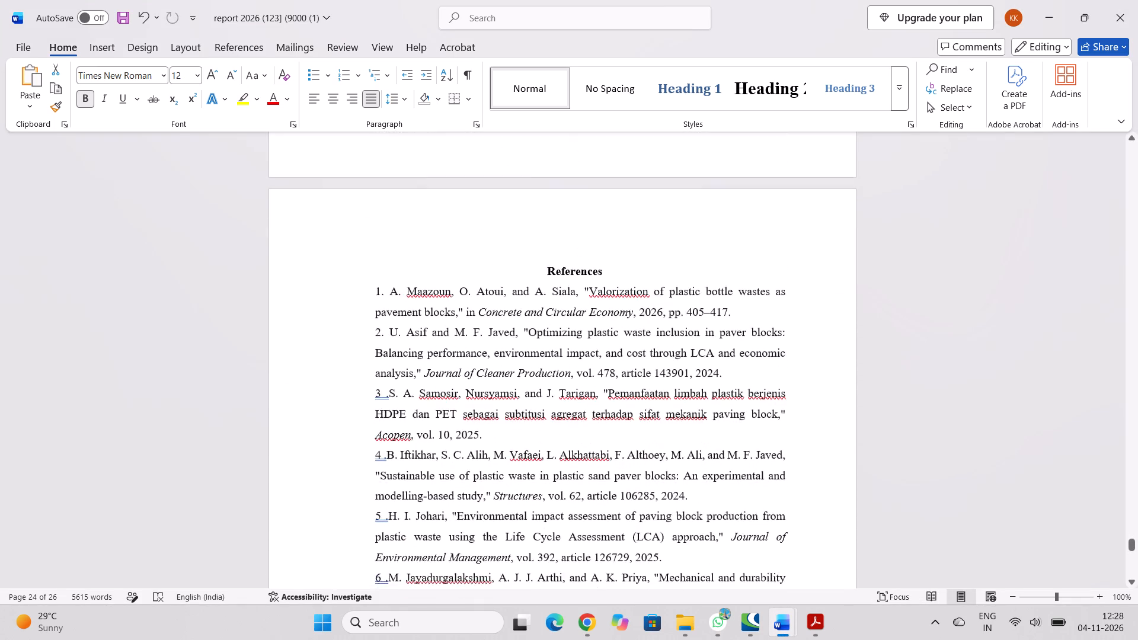
scroll(453, 482, "down", 4)
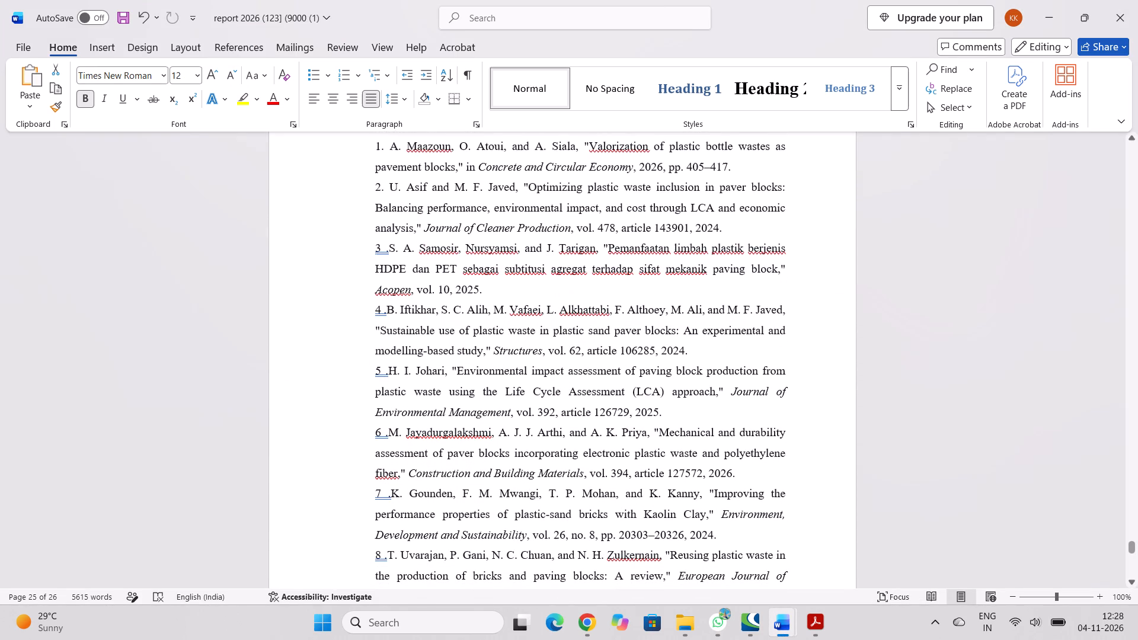
left_click_drag(373, 146, 484, 374)
scroll(484, 372, "down", 3)
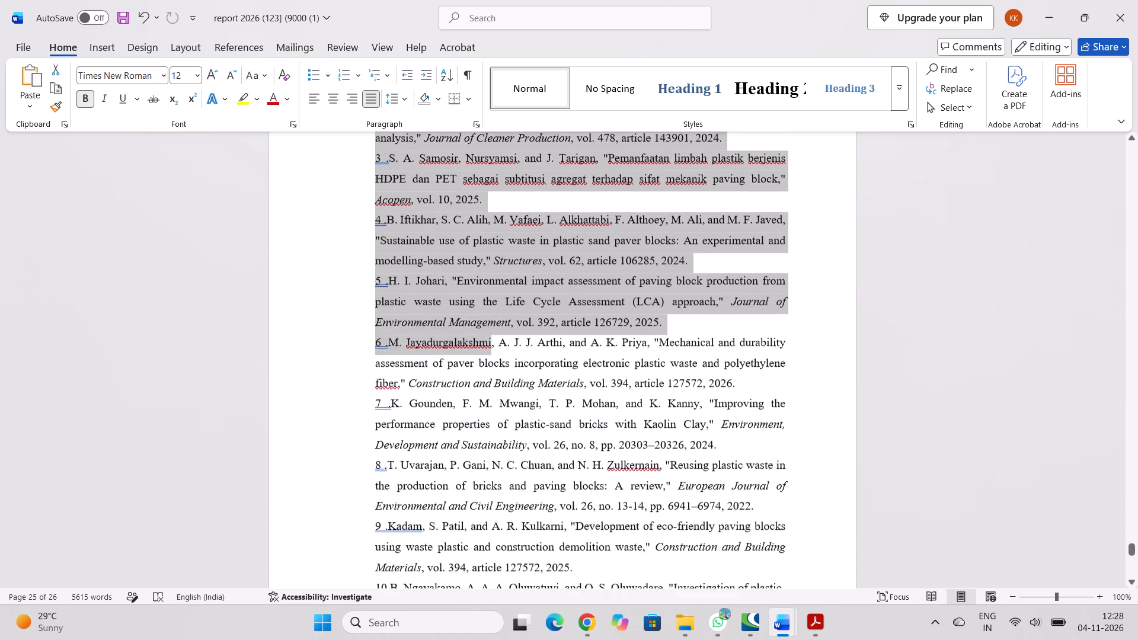
left_click_drag(484, 374, 559, 448)
scroll(553, 437, "down", 9)
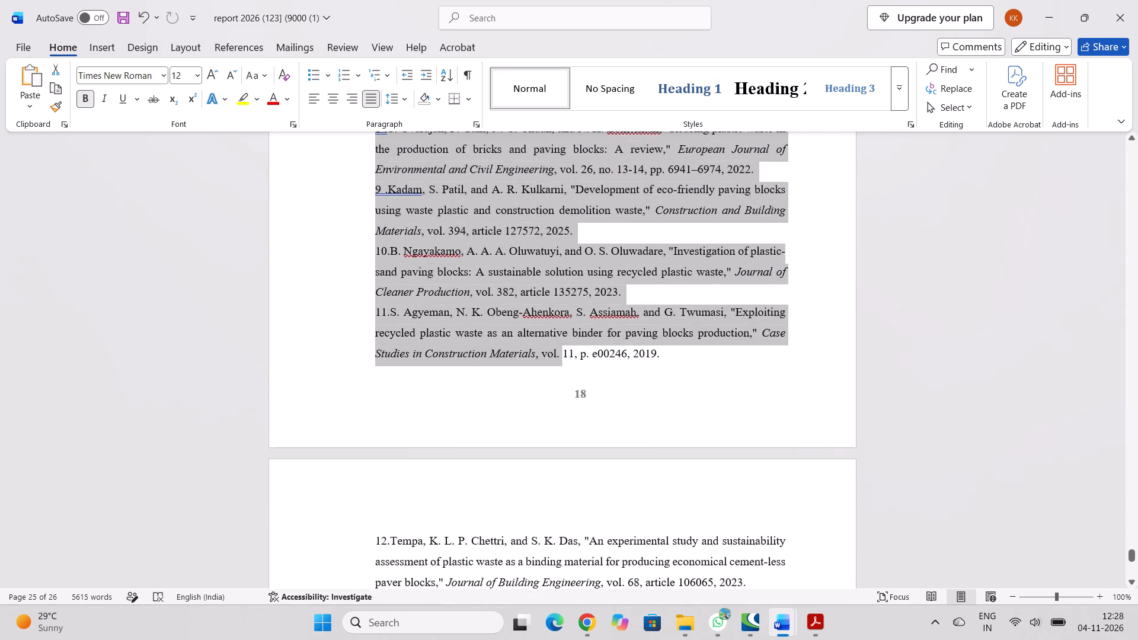
left_click_drag(559, 448, 561, 454)
scroll(559, 448, "down", 10)
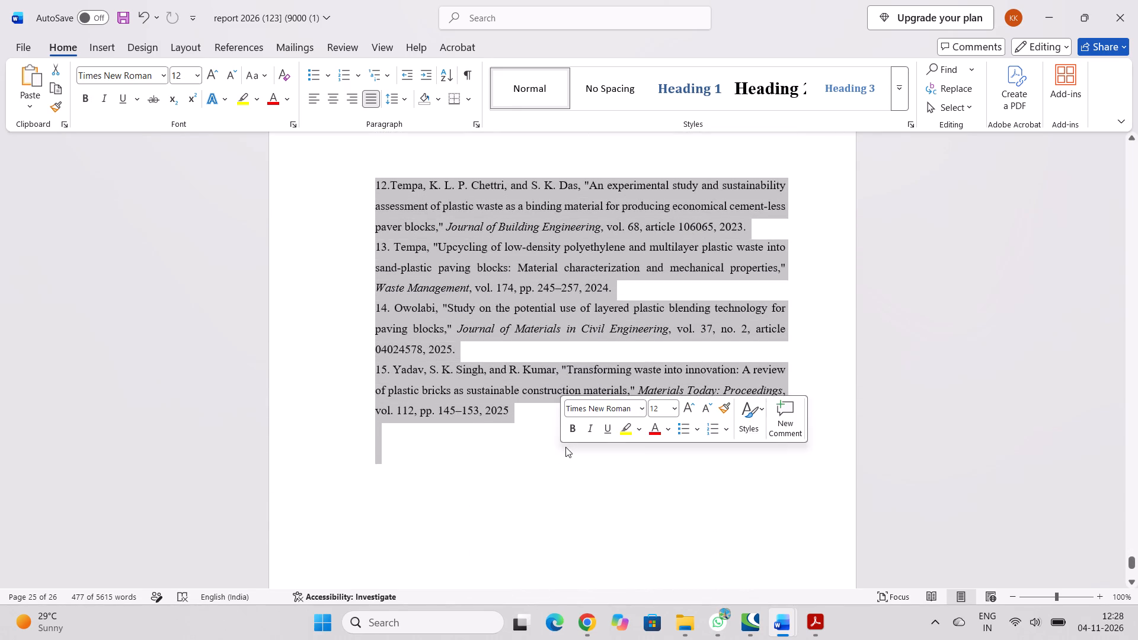
key("BackSpace")
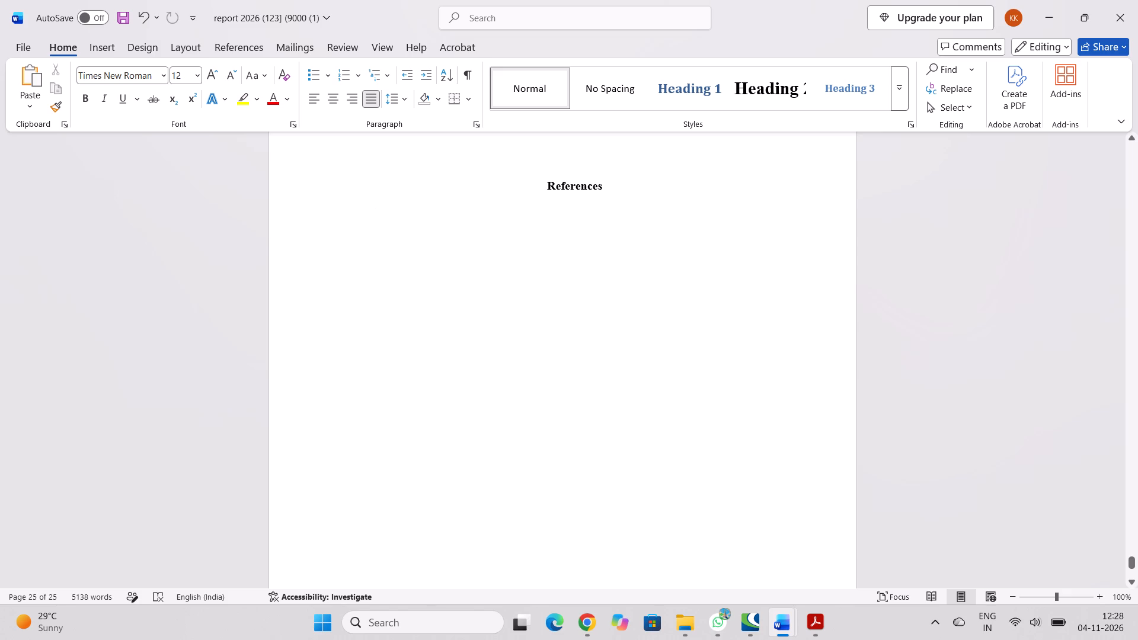
key("ctrl+v")
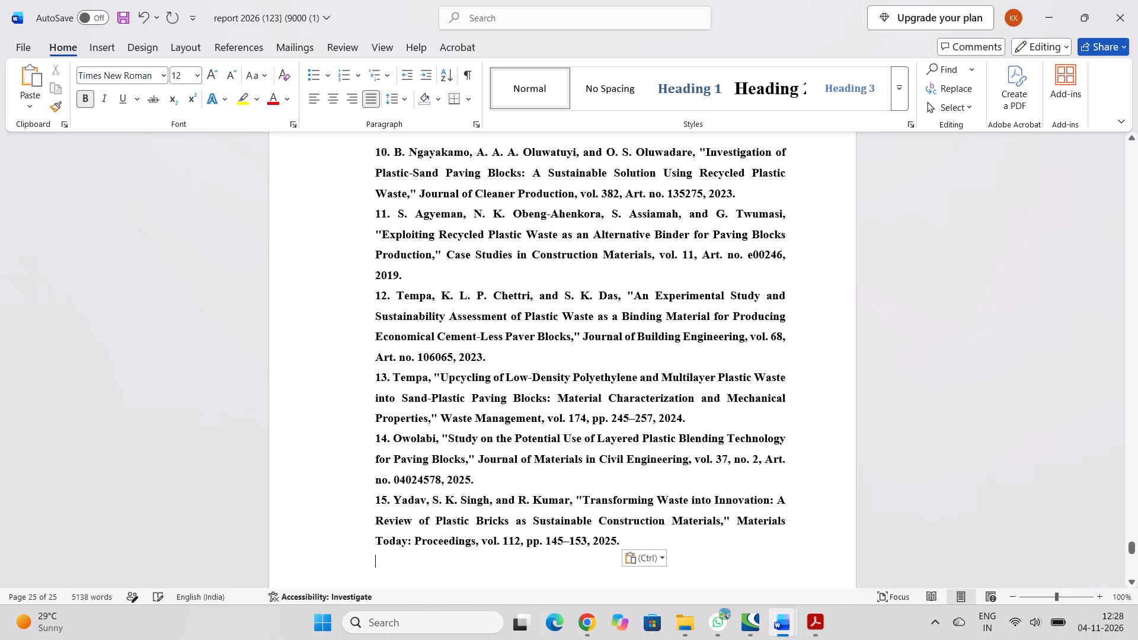
Check the formatting and page layout of the pasted reference list, from the last entry back to the early ones.
scroll(375, 422, "down", 1)
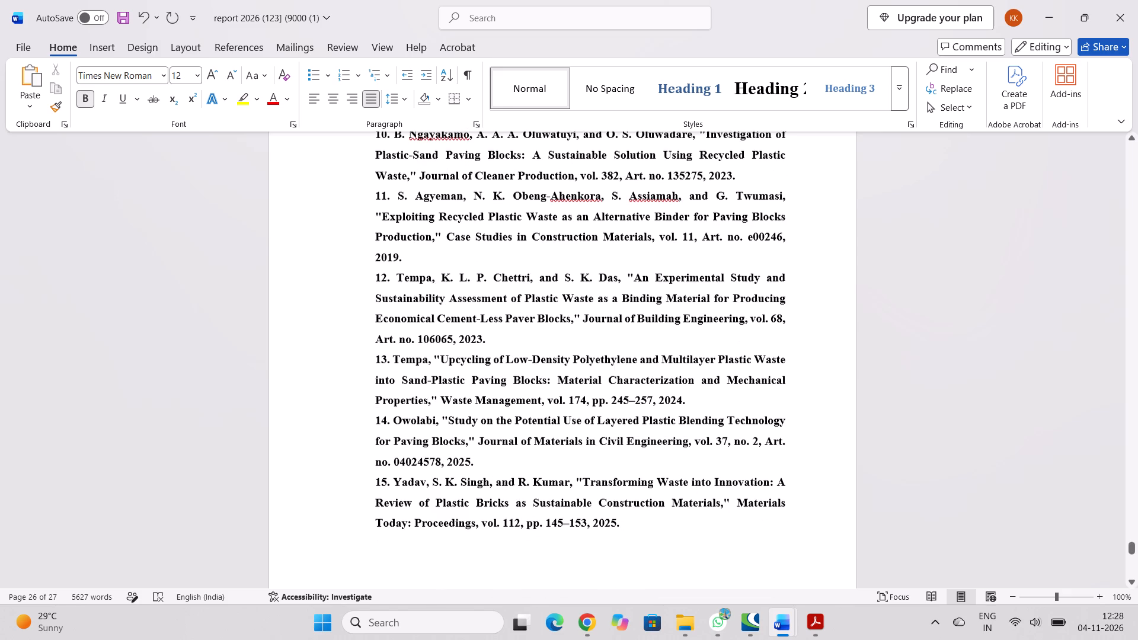
scroll(375, 422, "down", 17)
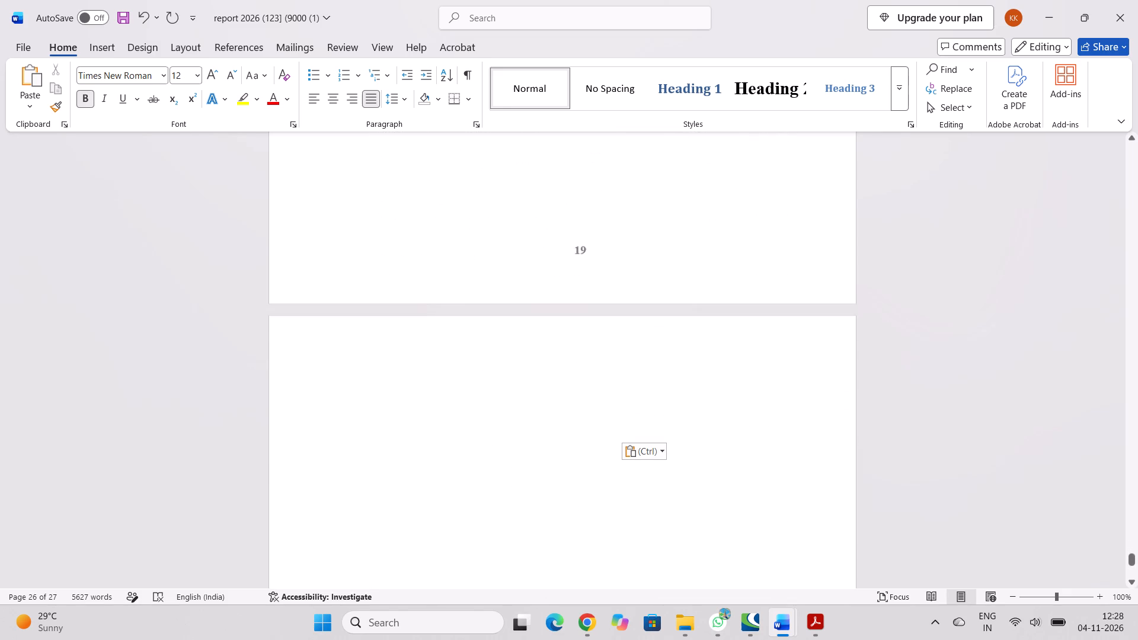
scroll(375, 417, "up", 16)
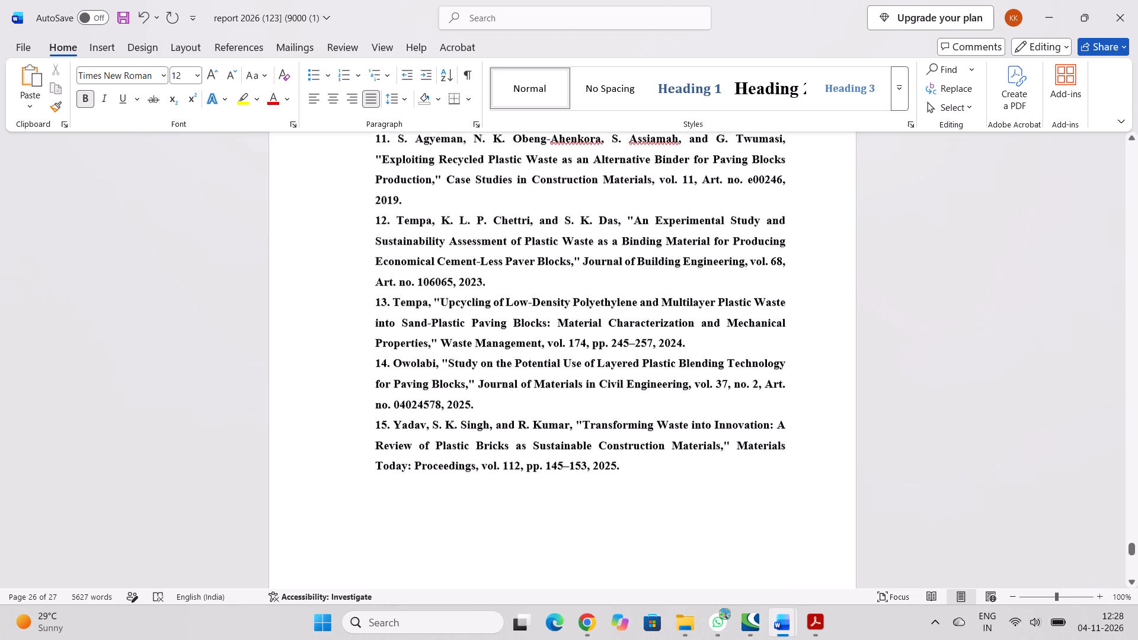
scroll(375, 412, "up", 4)
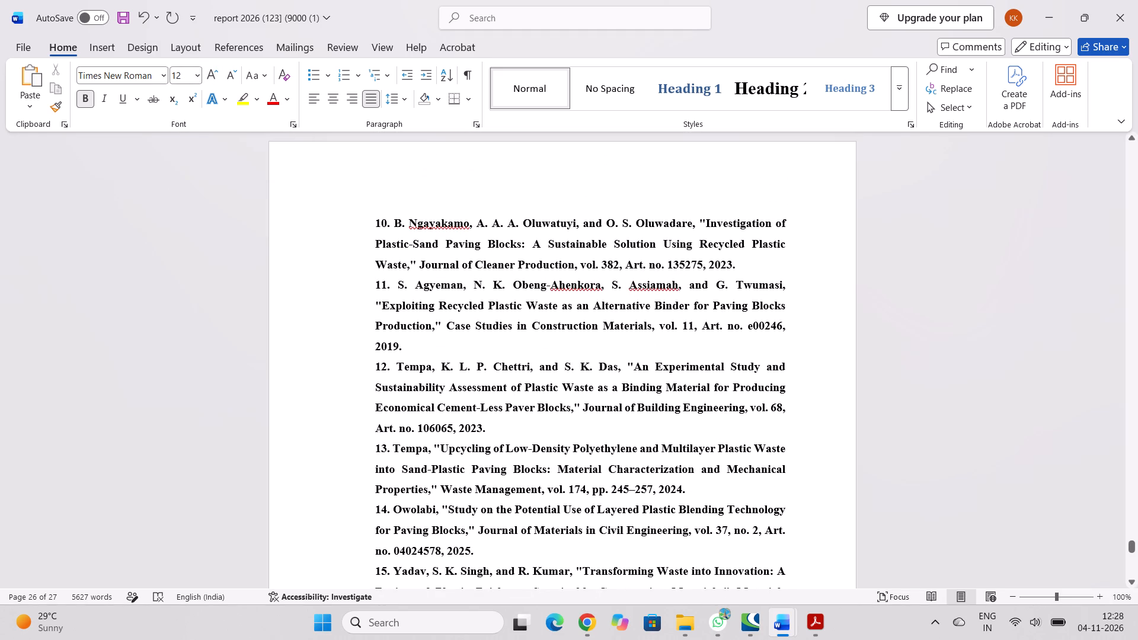
scroll(475, 263, "up", 5)
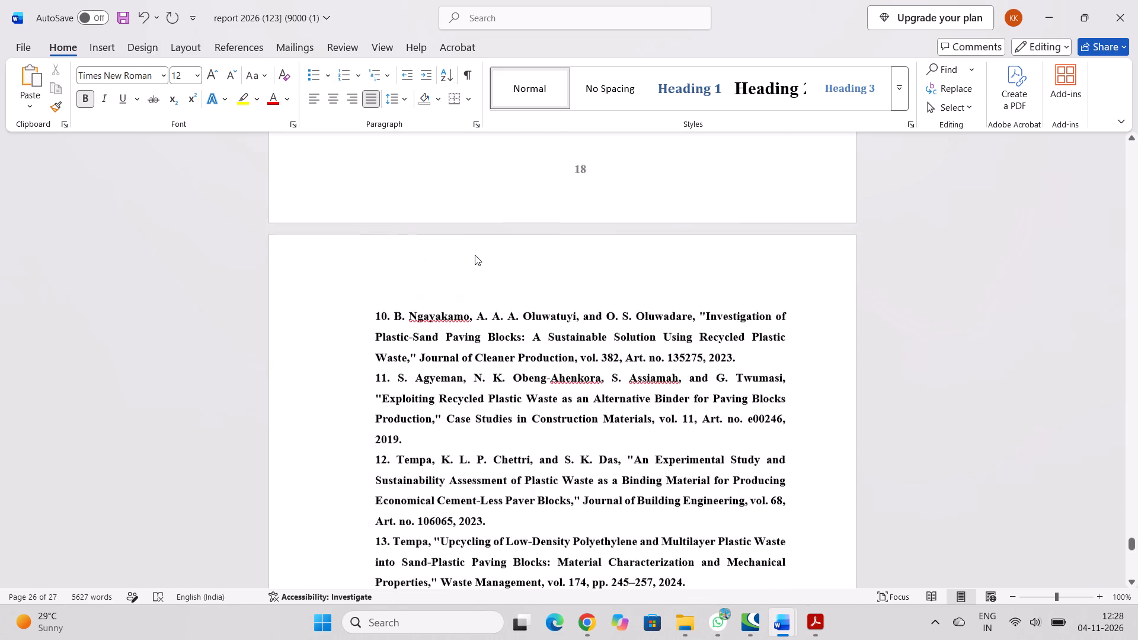
scroll(475, 255, "up", 13)
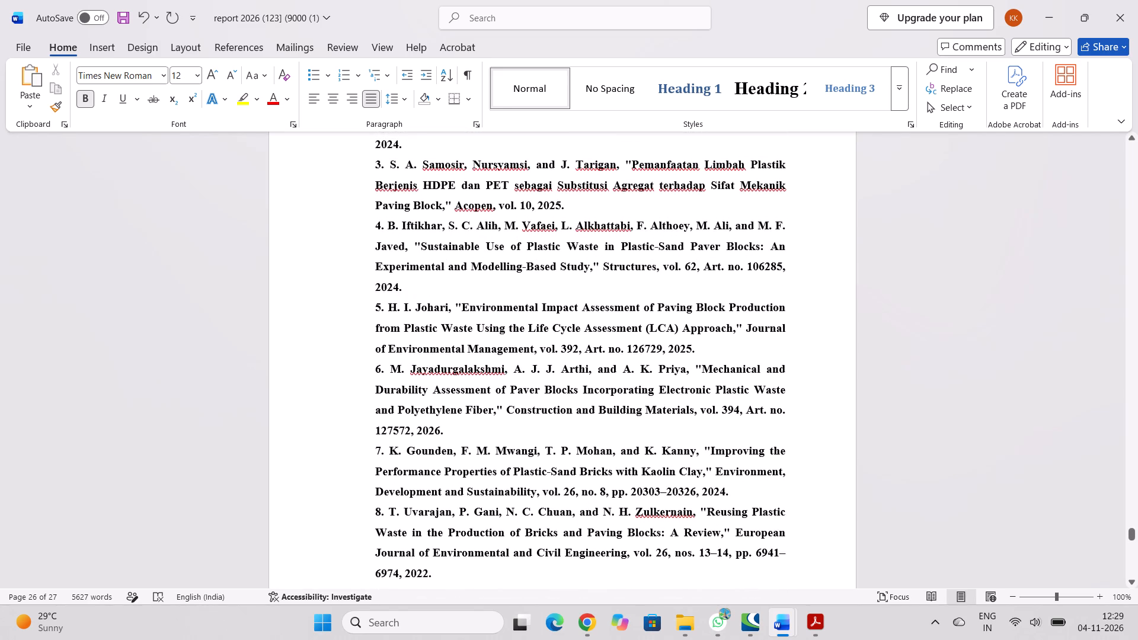
Remove the bold formatting from all 15 pasted references, keeping the References heading bold.
left_click(412, 229)
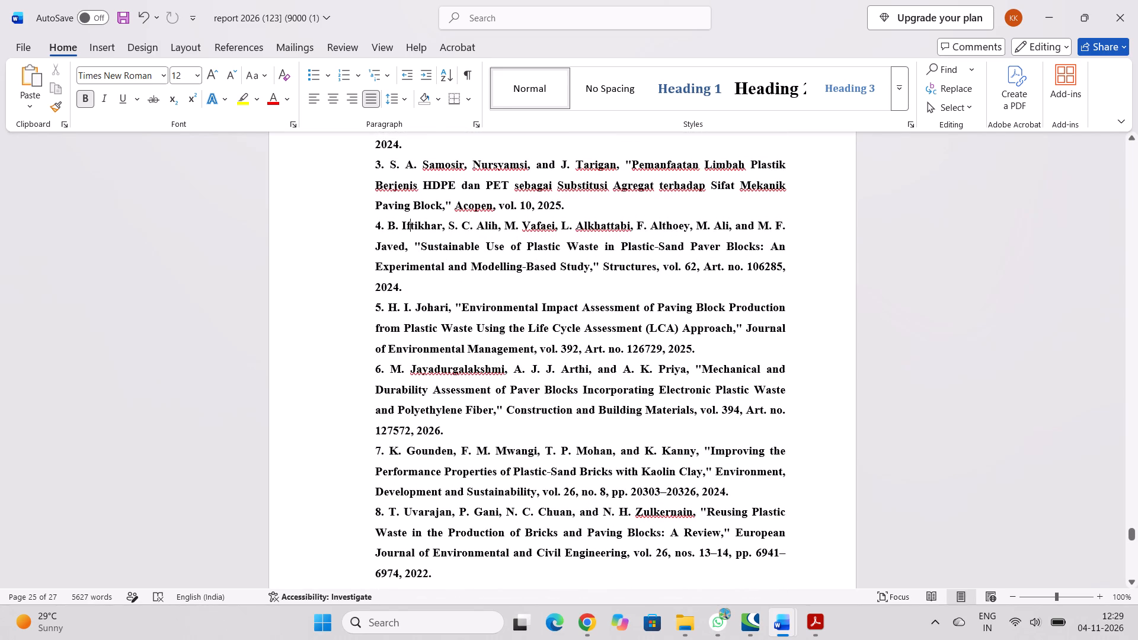
scroll(443, 229, "up", 5)
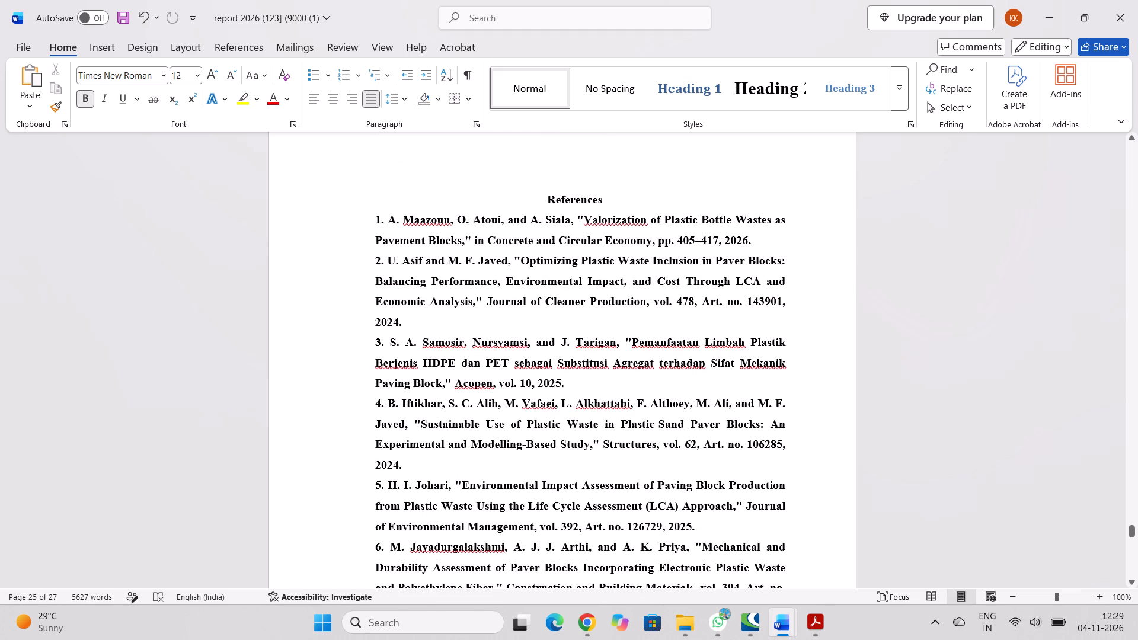
left_click_drag(367, 221, 501, 356)
scroll(501, 356, "down", 13)
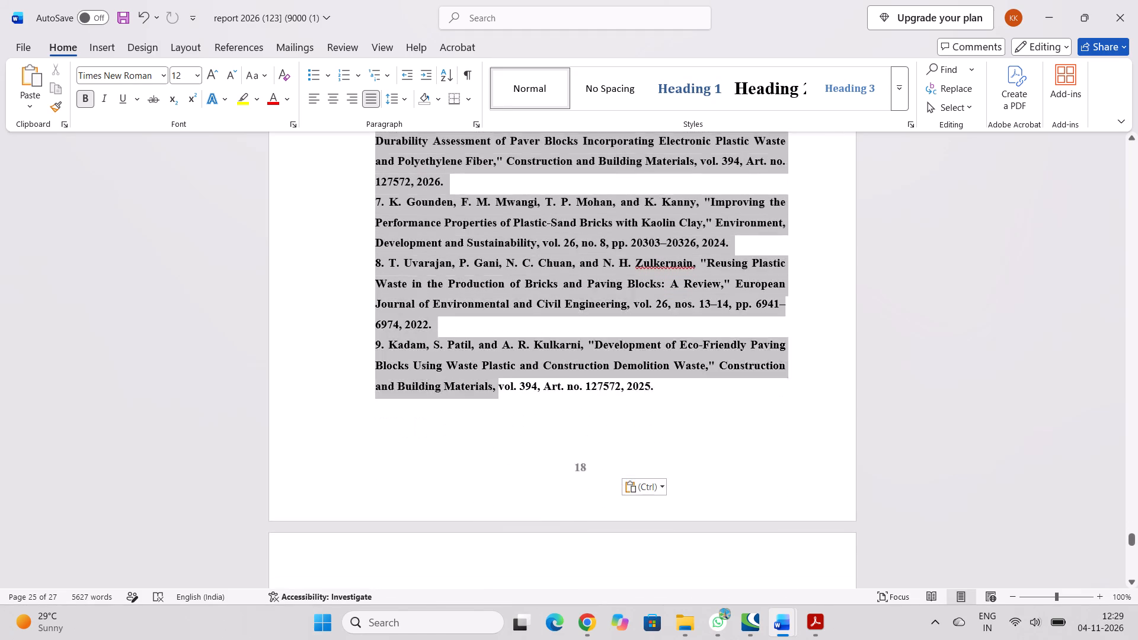
left_click_drag(501, 356, 568, 386)
scroll(501, 356, "down", 8)
scroll(568, 386, "down", 4)
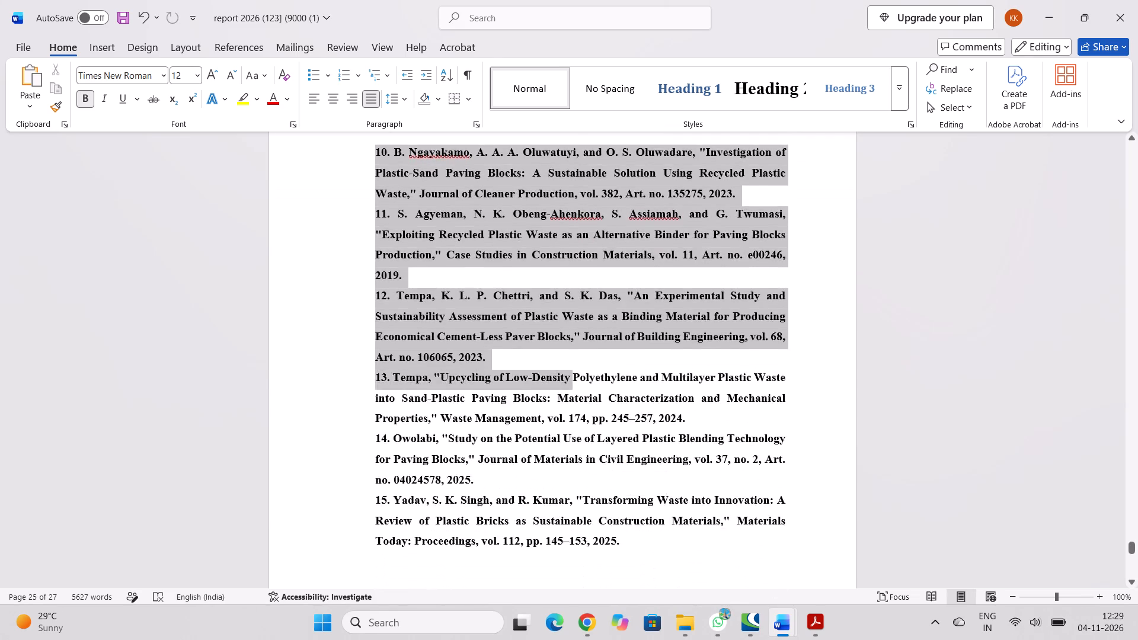
left_click_drag(568, 386, 571, 381)
scroll(568, 386, "down", 7)
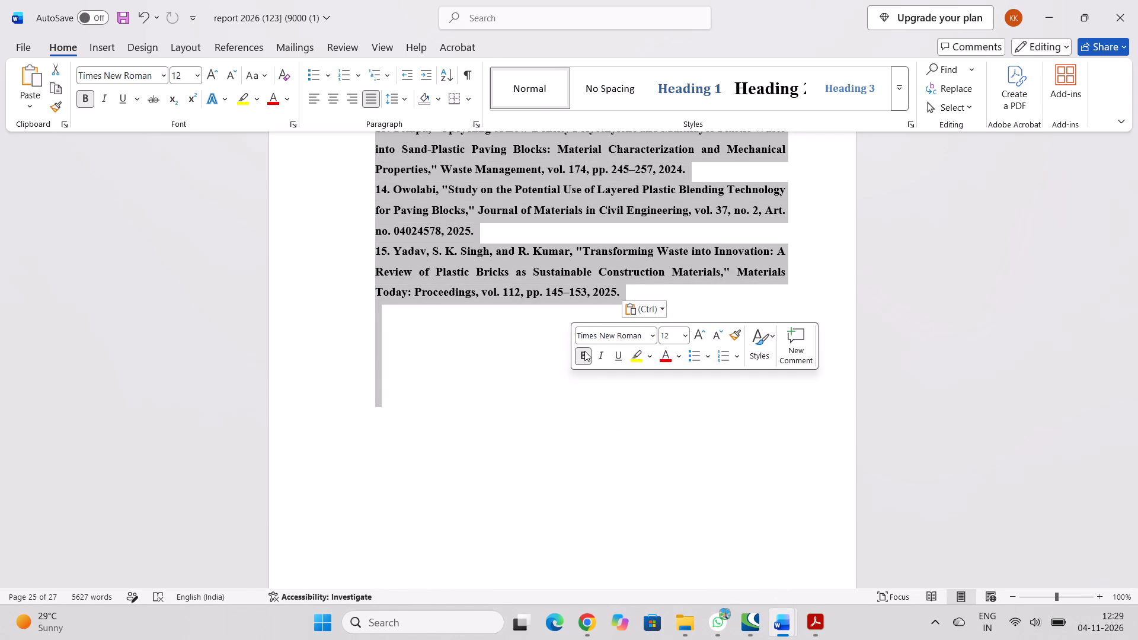
left_click(584, 351)
scroll(584, 351, "up", 1)
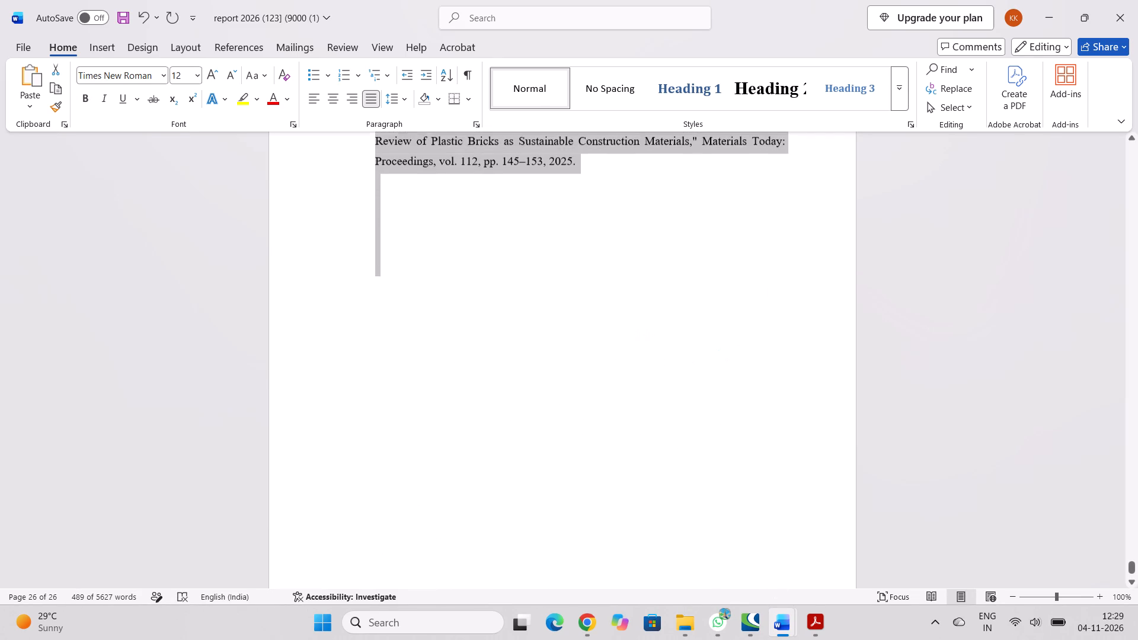
scroll(584, 351, "up", 10)
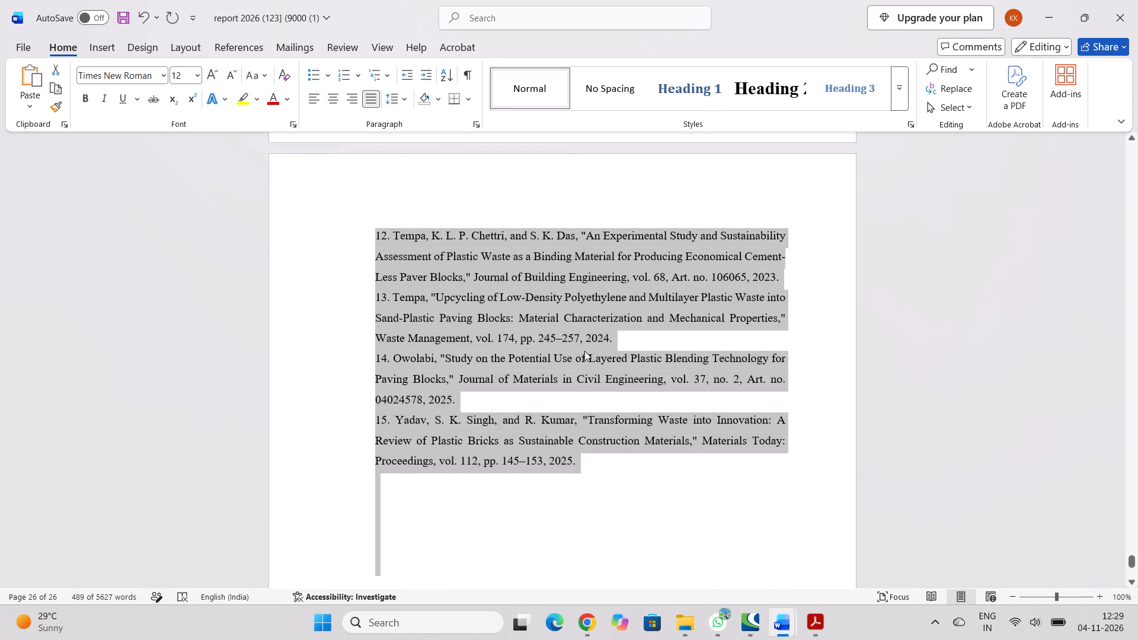
Review the unbolded reference list on both pages, from the References heading through entry 15 and back, for consistent formatting.
scroll(584, 351, "up", 9)
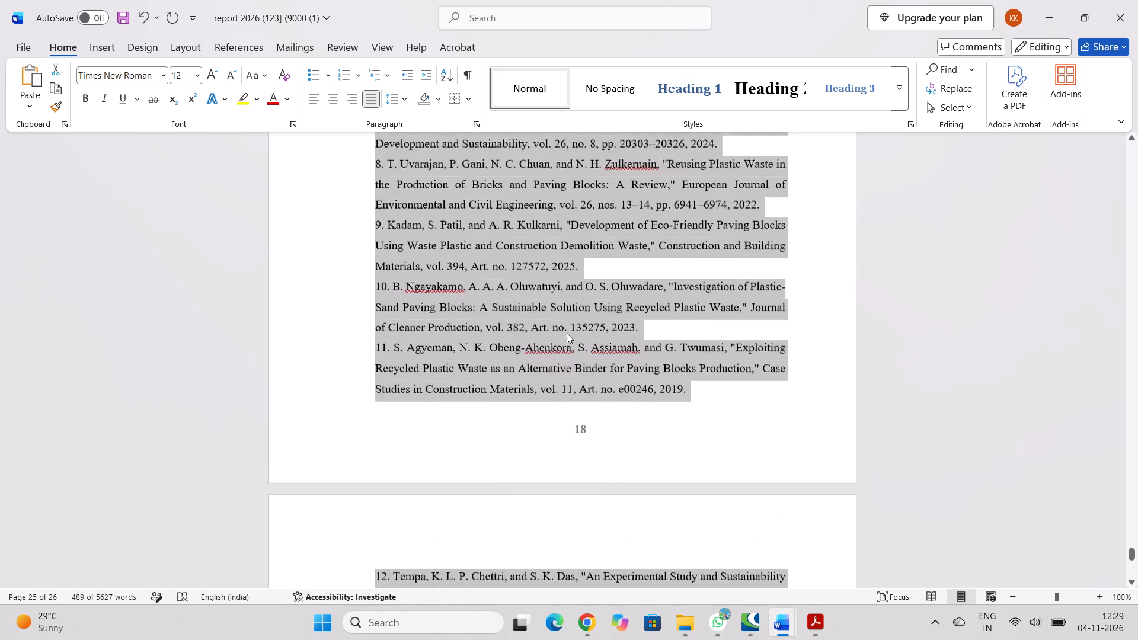
scroll(567, 333, "up", 12)
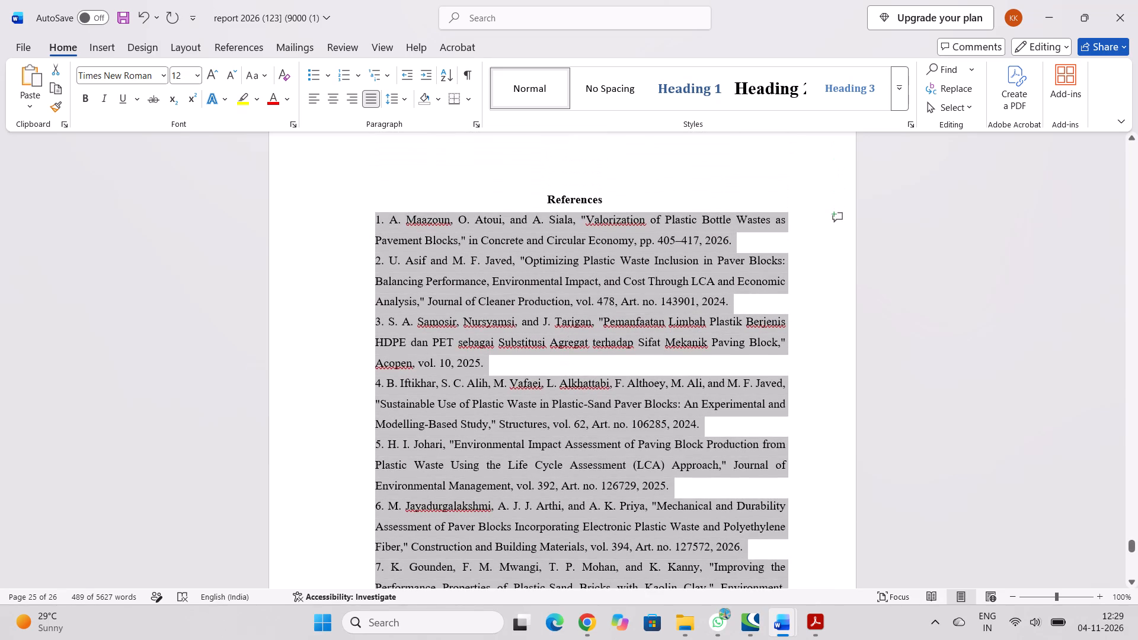
left_click(344, 228)
left_click(342, 258)
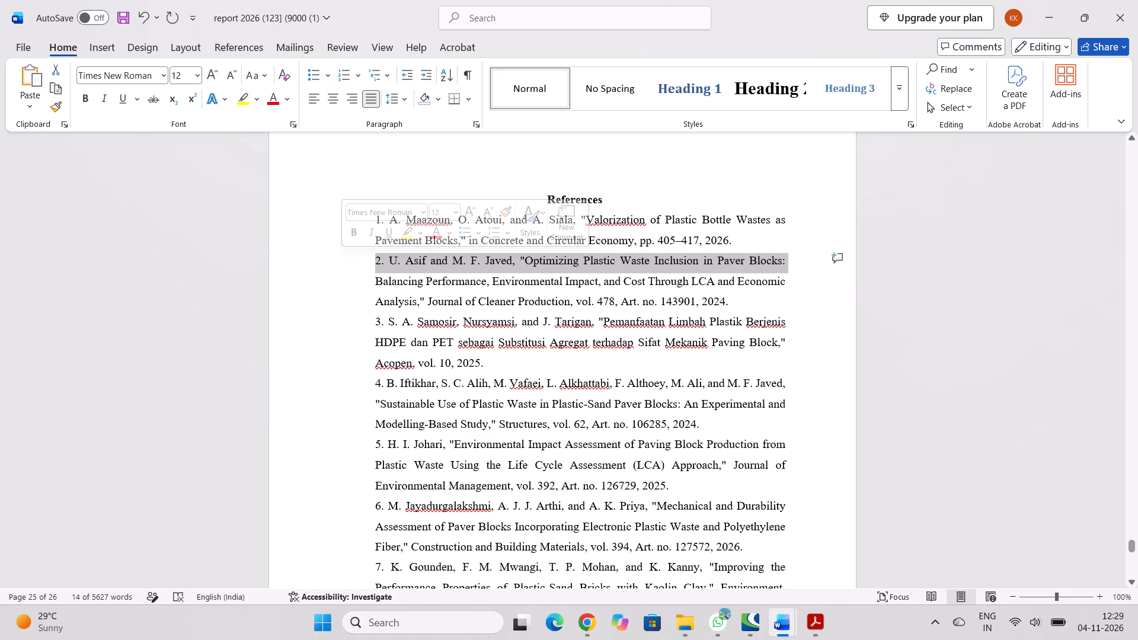
left_click(334, 207)
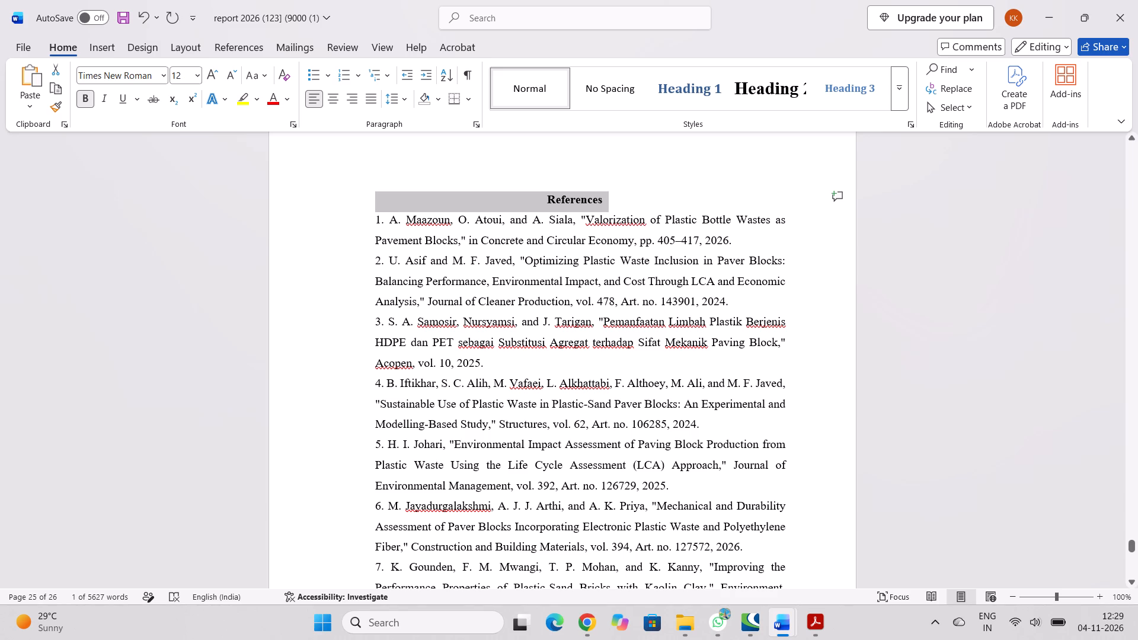
scroll(353, 276, "down", 6)
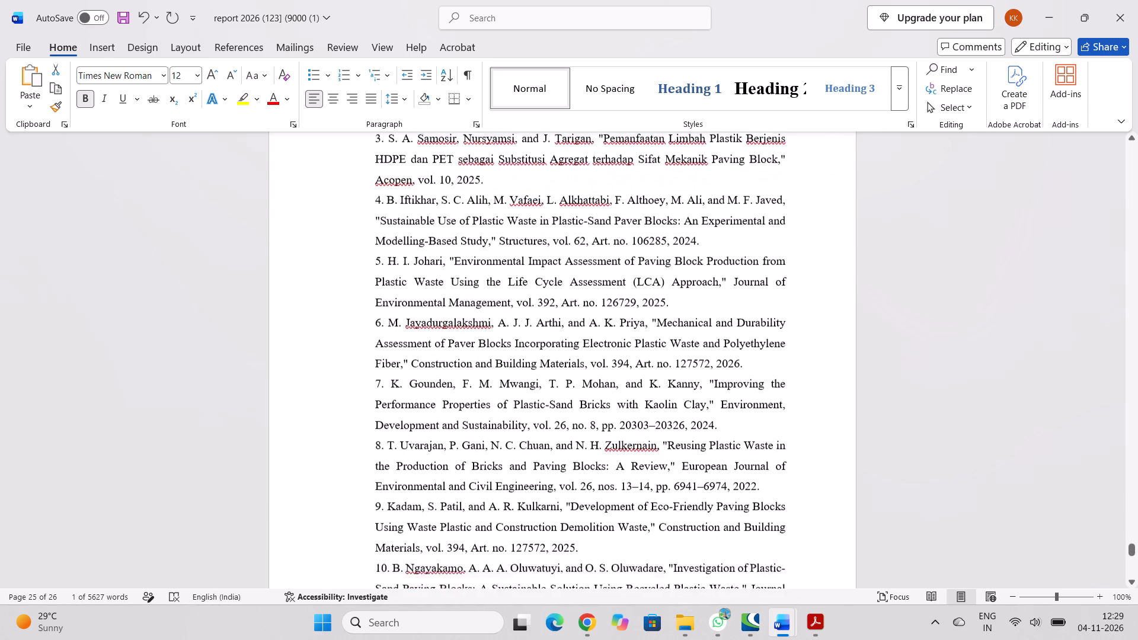
scroll(353, 276, "down", 12)
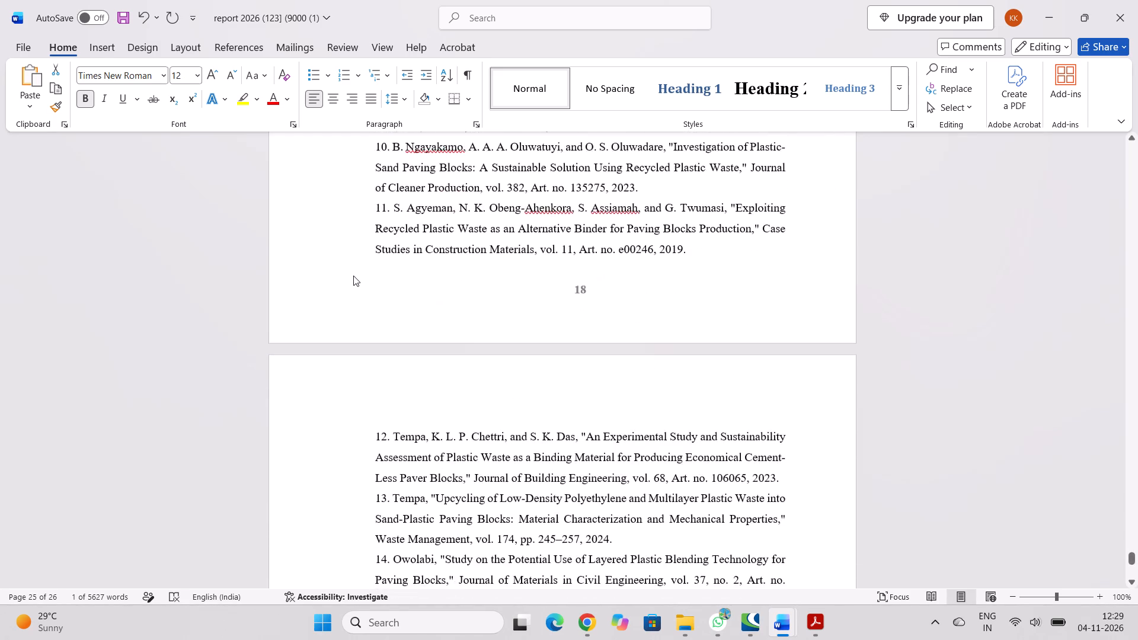
scroll(353, 276, "down", 9)
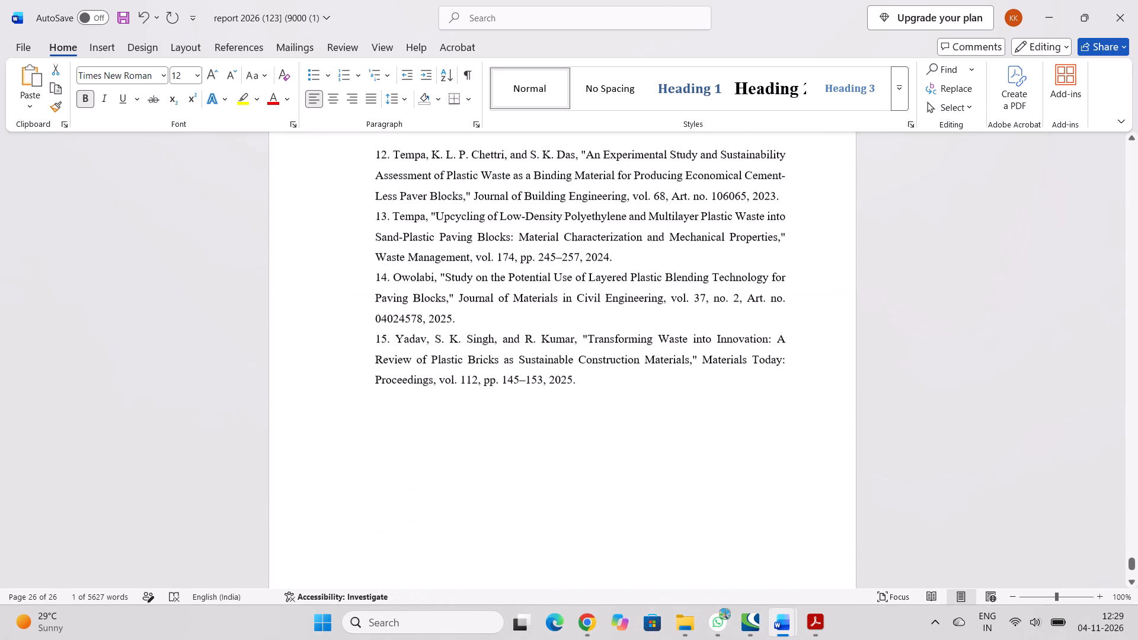
scroll(353, 276, "up", 17)
scroll(337, 199, "up", 4)
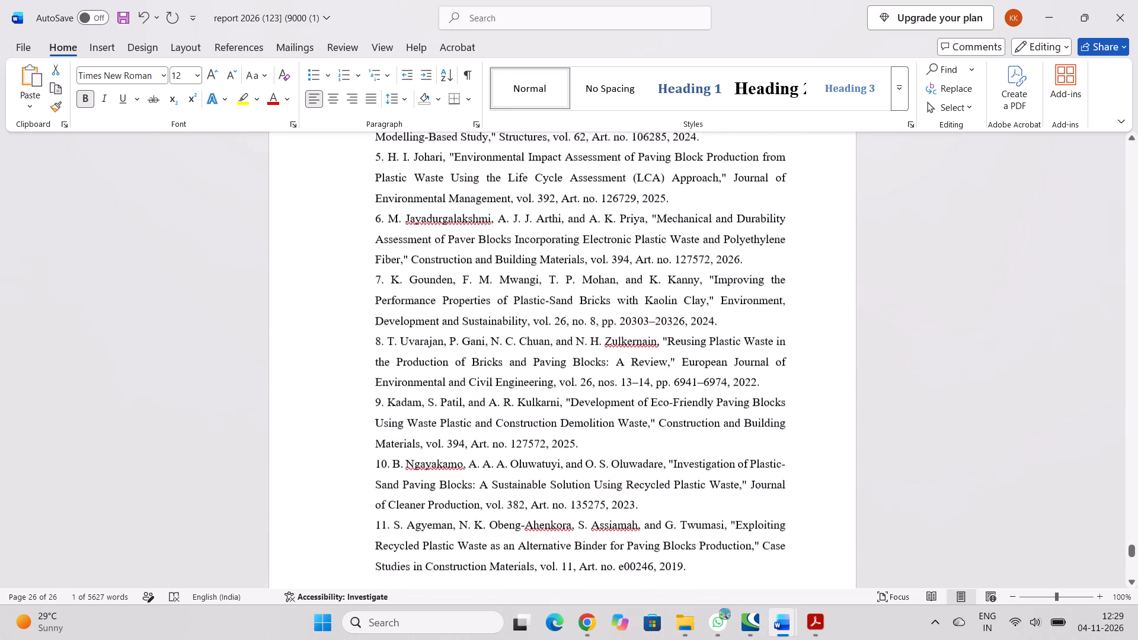
scroll(337, 199, "up", 7)
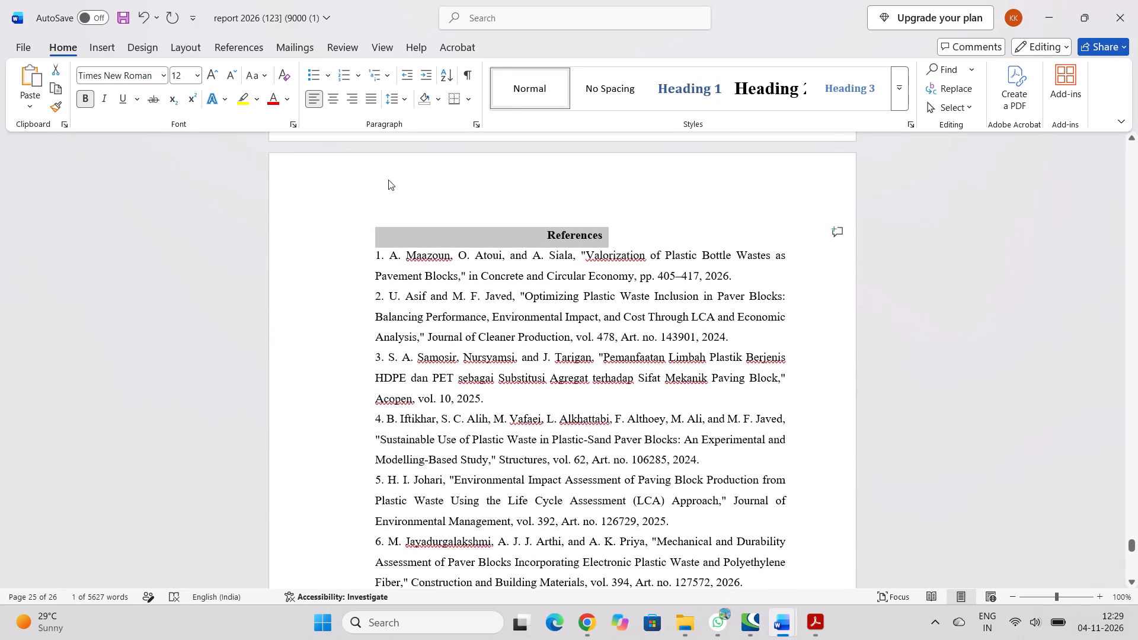
left_click(481, 201)
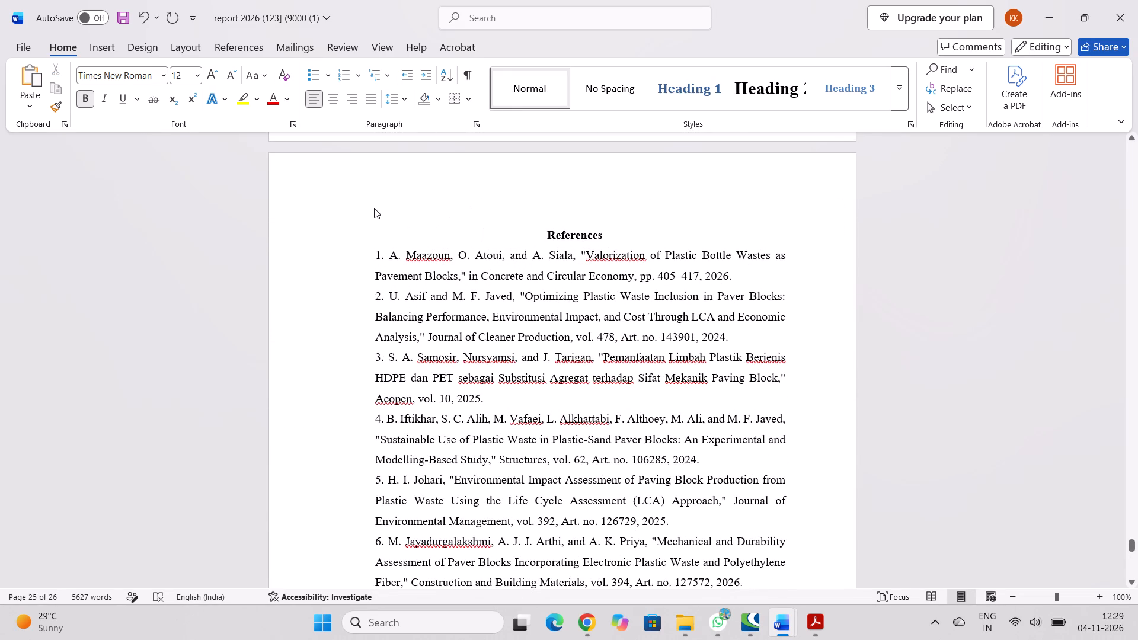
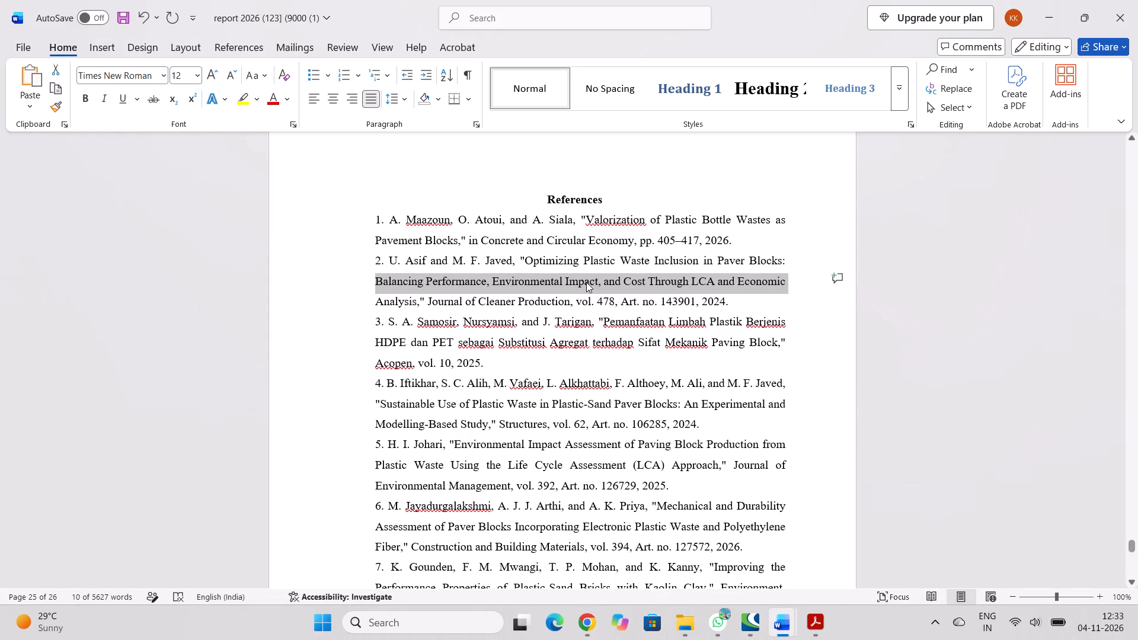
left_click(354, 267)
left_click(346, 276)
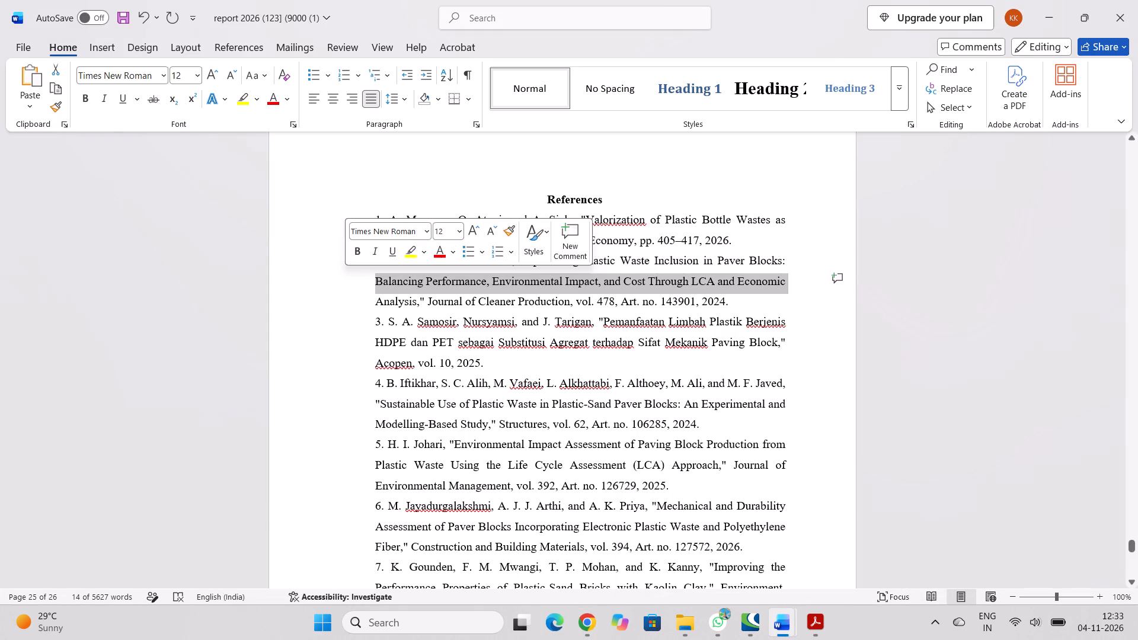
left_click(337, 294)
left_click(621, 165)
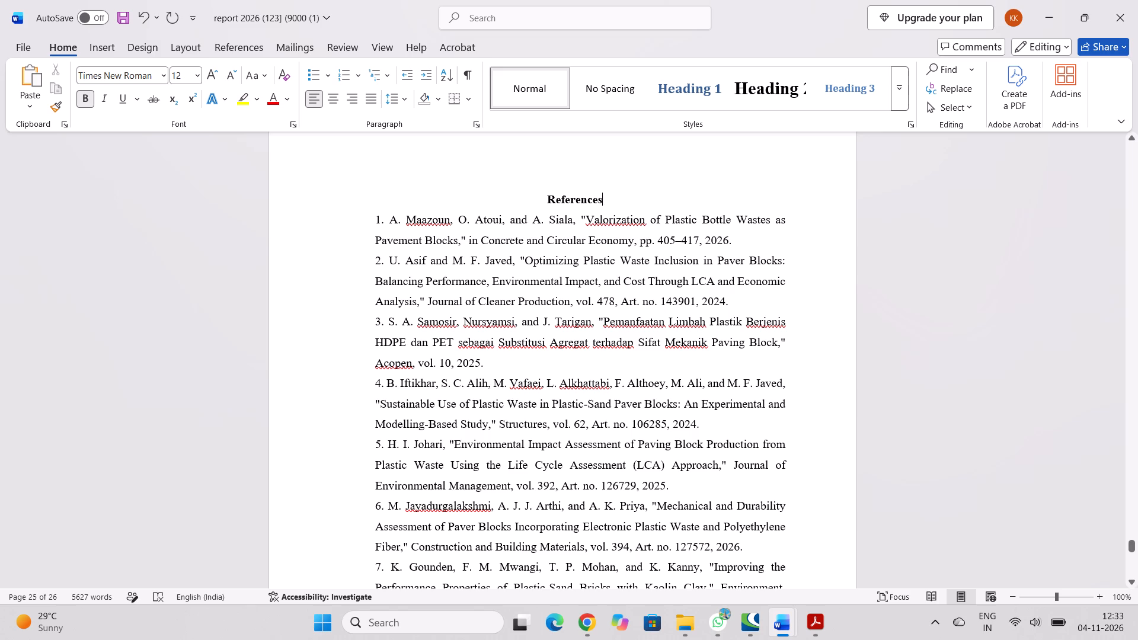
left_click_drag(374, 219, 475, 434)
scroll(475, 434, "down", 16)
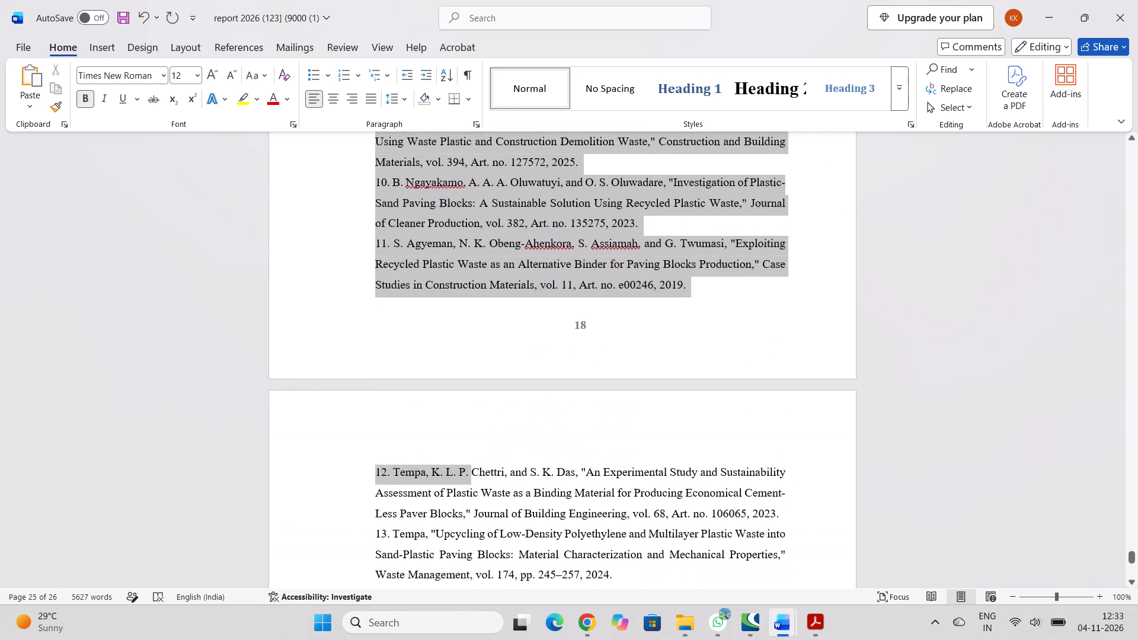
left_click_drag(475, 434, 590, 475)
scroll(475, 434, "down", 3)
scroll(590, 475, "down", 4)
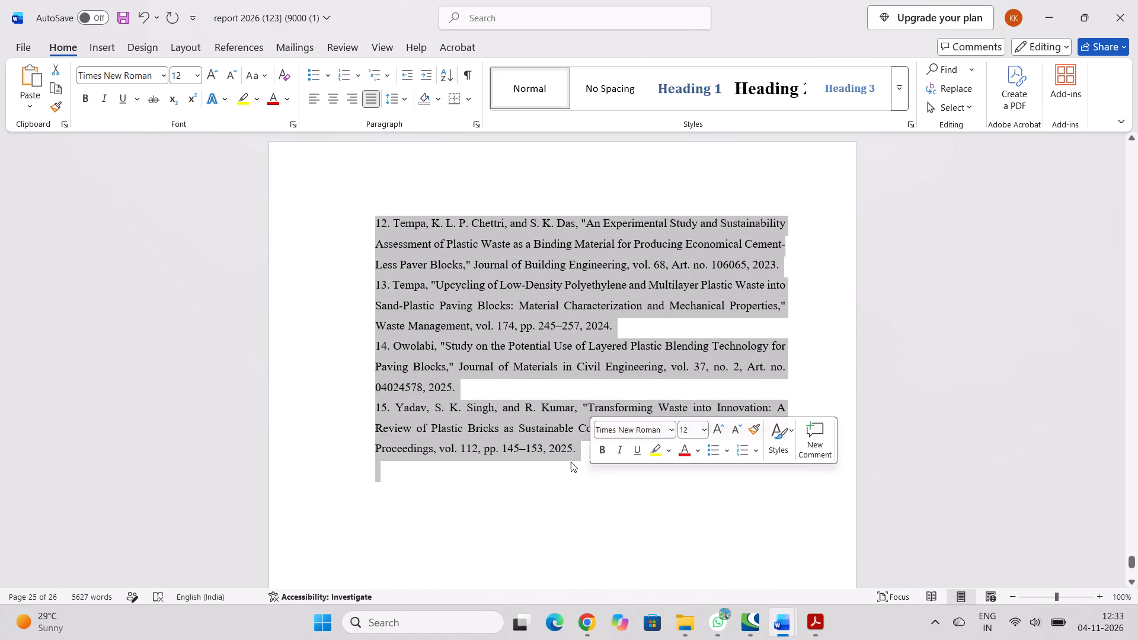
key("BackSpace")
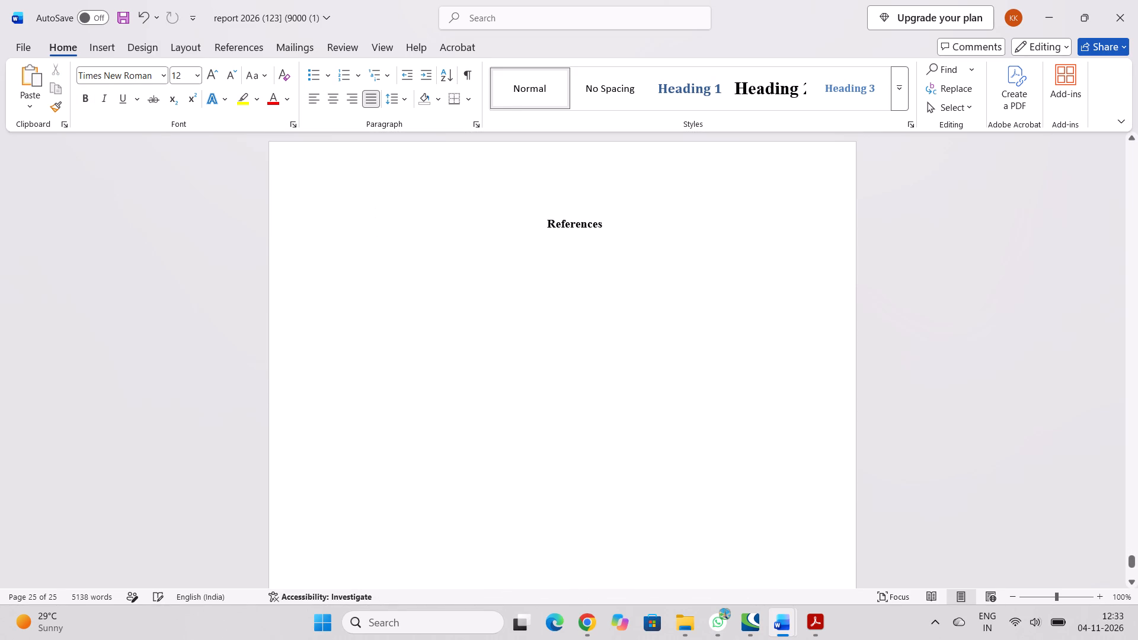
Clear the character formatting at the insertion point and paste the copied reference list under the References heading.
key("ctrl+space")
key("ctrl+v")
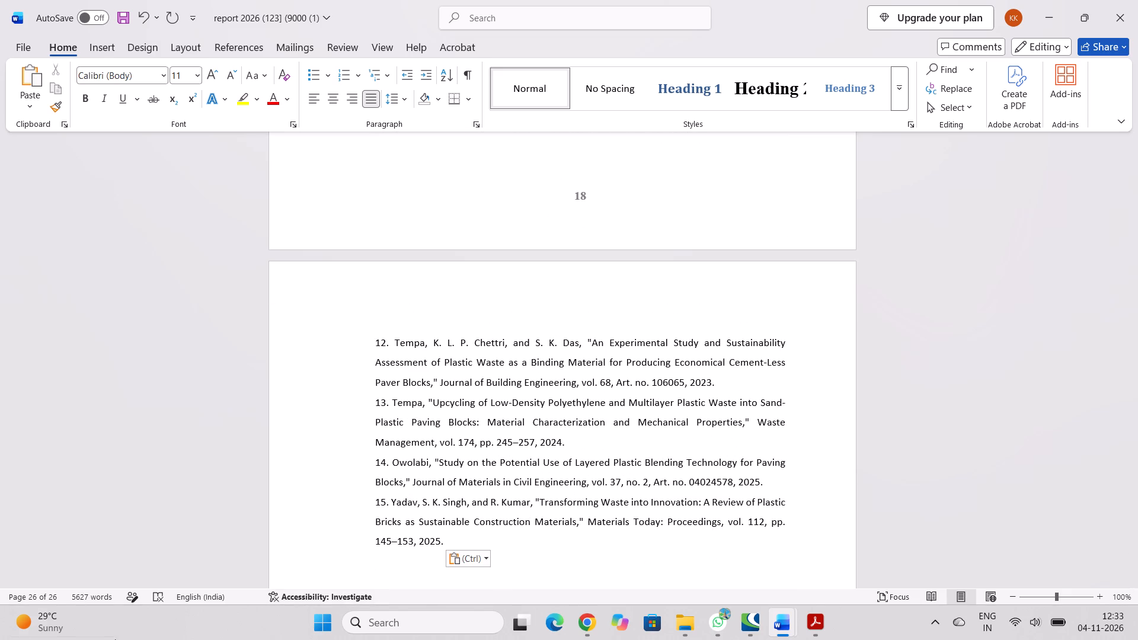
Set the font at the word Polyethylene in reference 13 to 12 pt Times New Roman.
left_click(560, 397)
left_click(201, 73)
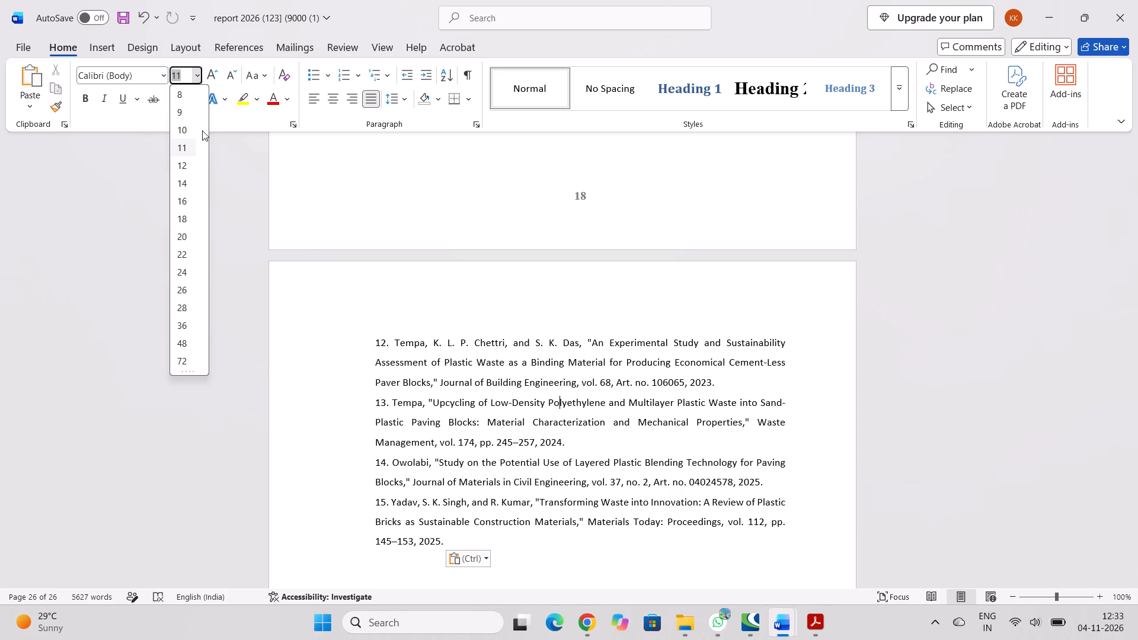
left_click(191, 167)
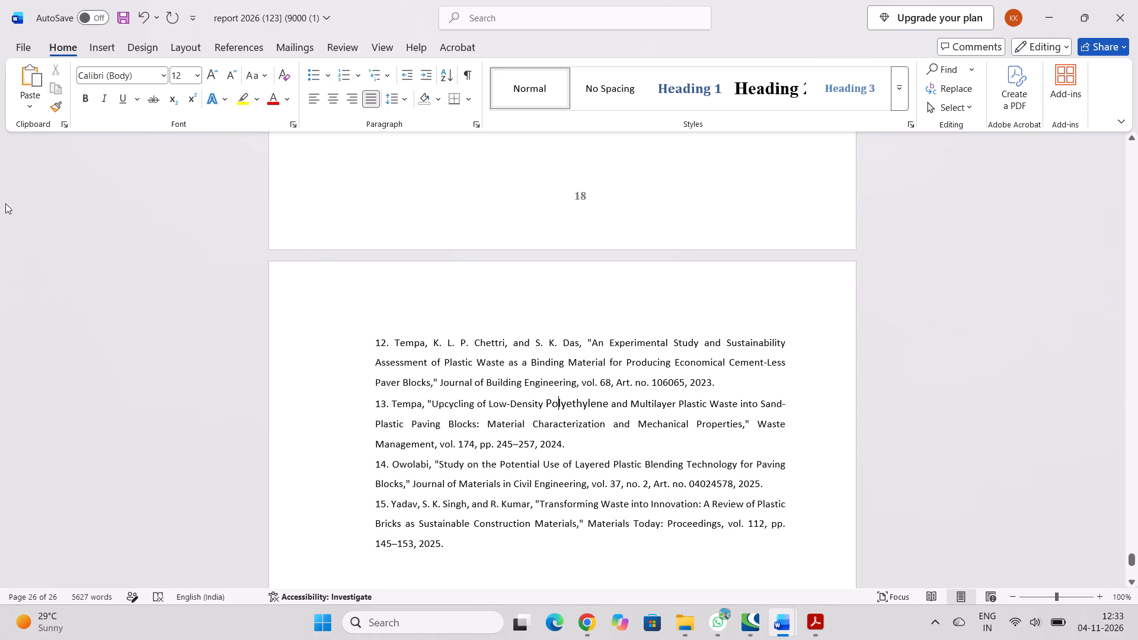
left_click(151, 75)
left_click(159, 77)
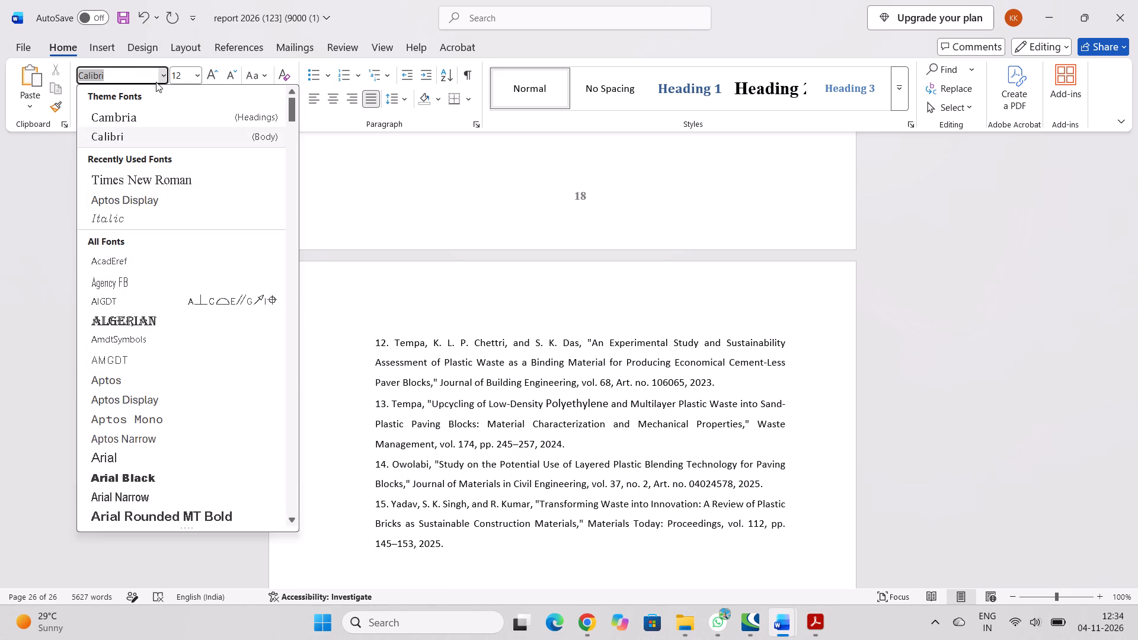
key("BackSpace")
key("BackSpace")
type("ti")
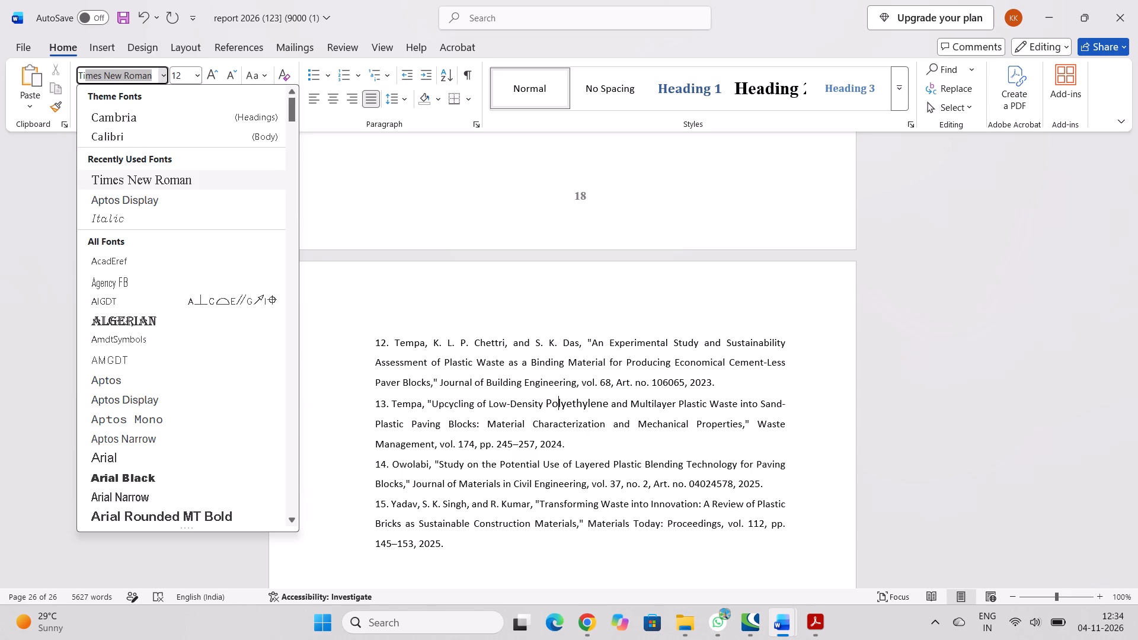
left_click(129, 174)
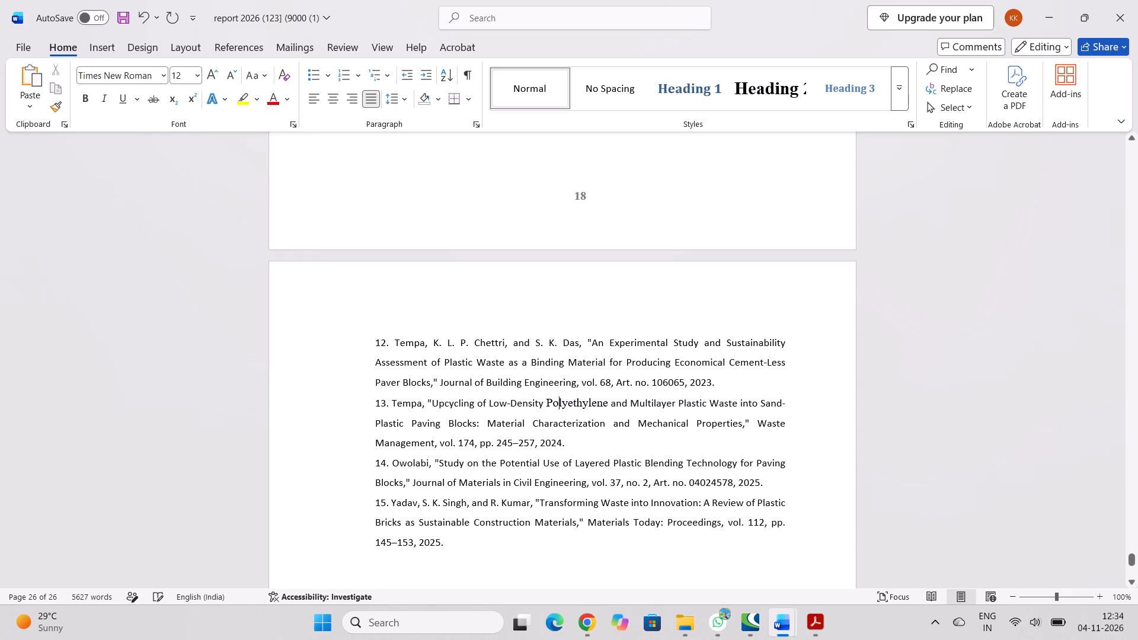
Select all 15 pasted references, excluding the References heading, and set their font to Times New Roman.
scroll(430, 392, "up", 9)
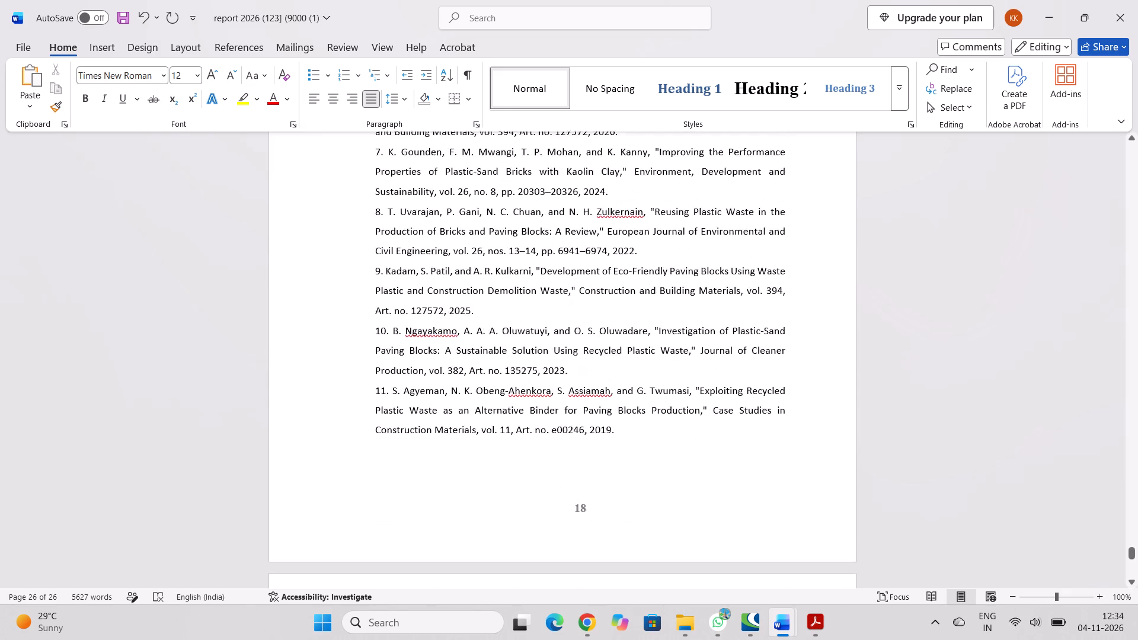
scroll(430, 392, "up", 11)
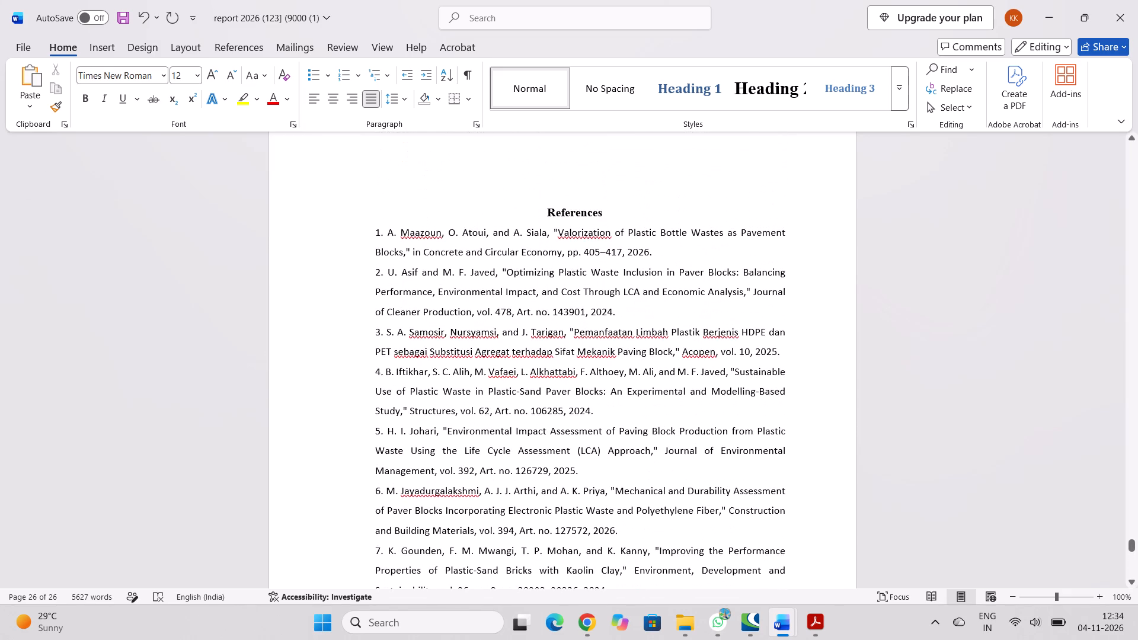
left_click_drag(373, 219, 461, 564)
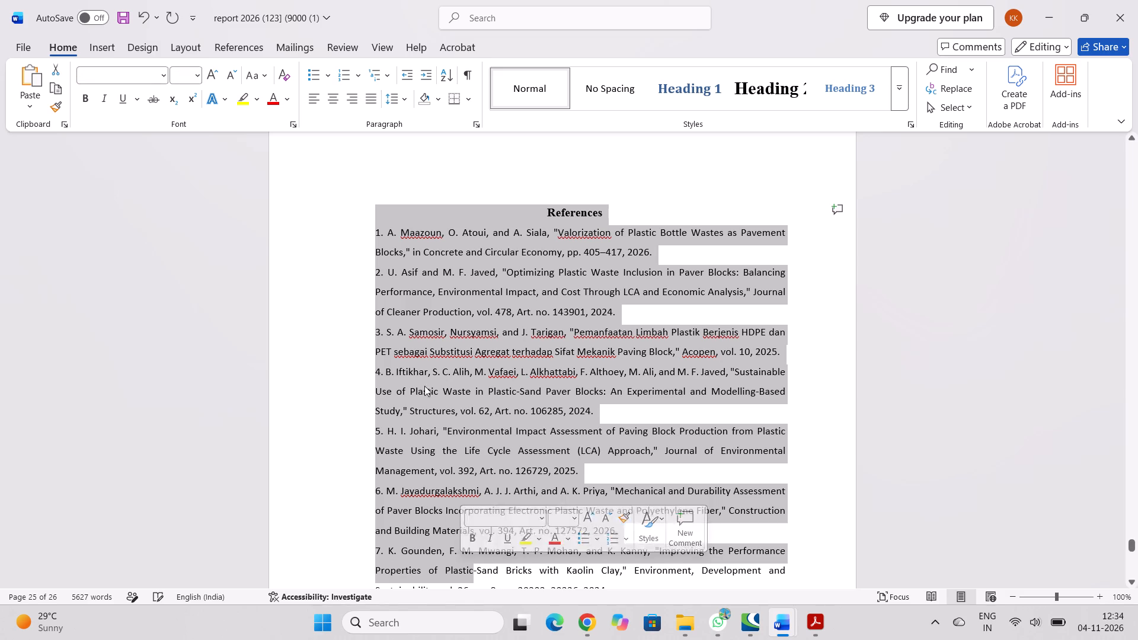
left_click(366, 164)
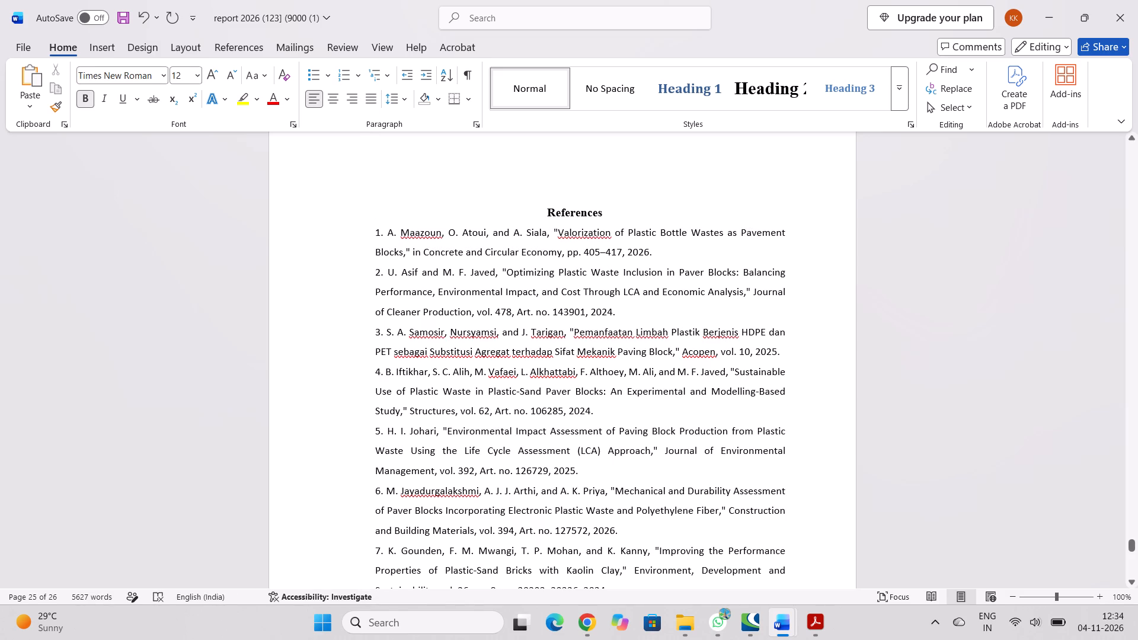
left_click_drag(372, 229, 481, 384)
scroll(463, 346, "down", 3)
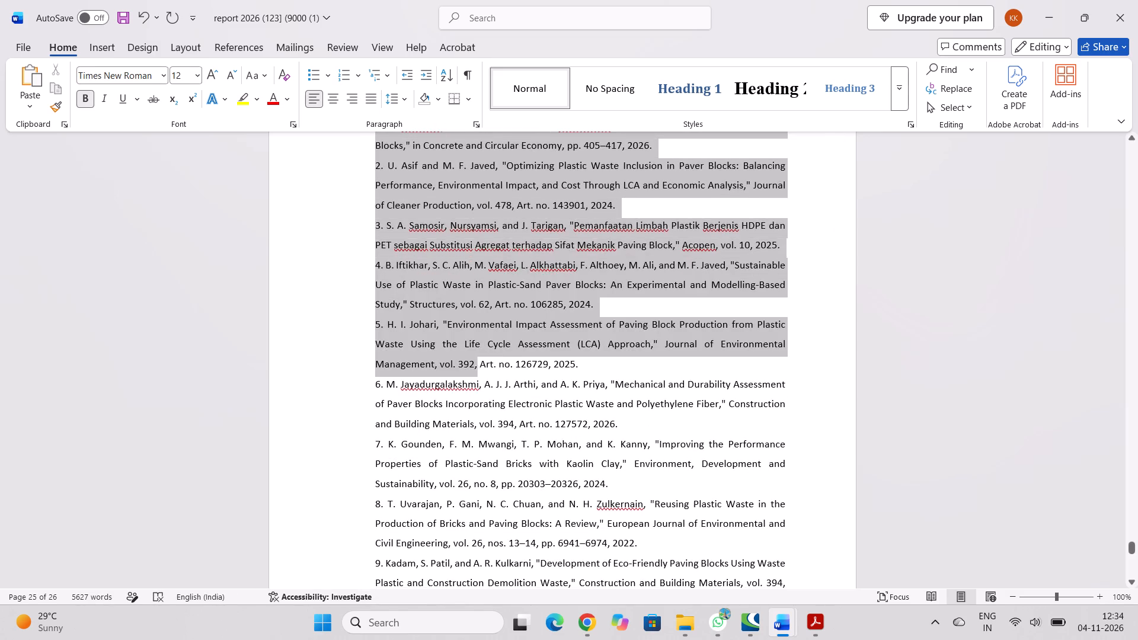
left_click_drag(481, 384, 490, 421)
scroll(490, 421, "down", 15)
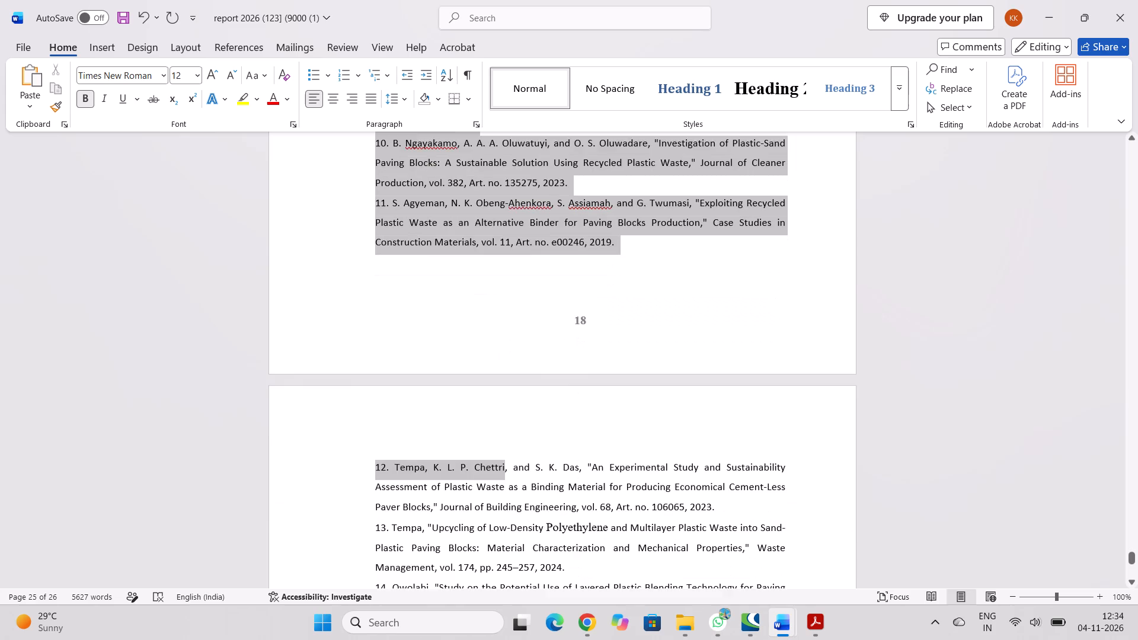
left_click_drag(490, 421, 549, 517)
scroll(490, 421, "down", 3)
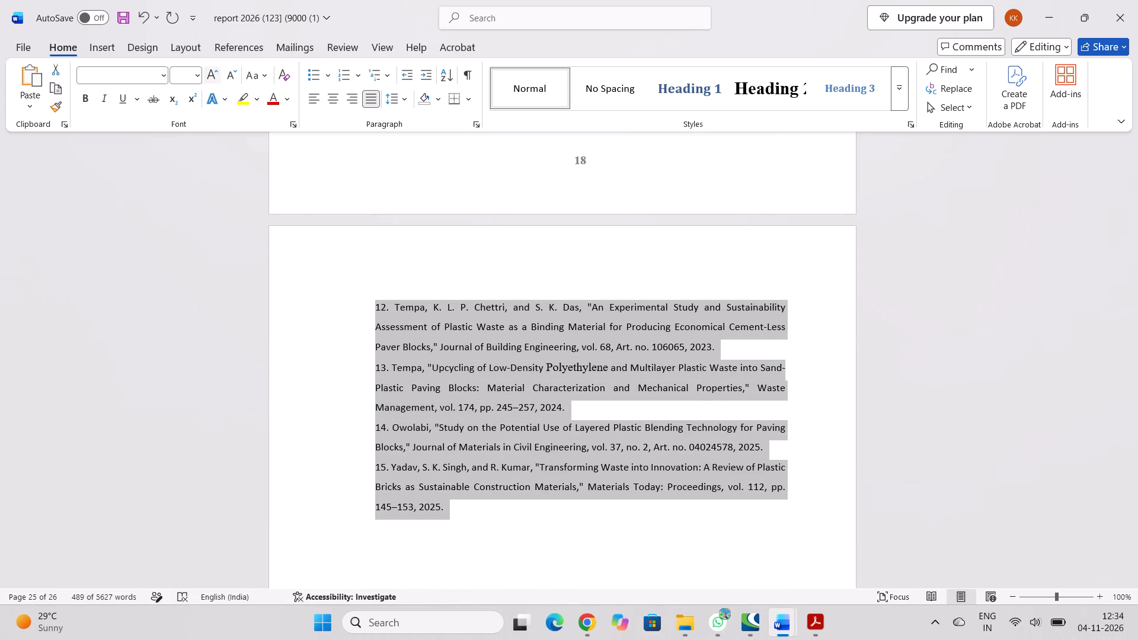
left_click(159, 77)
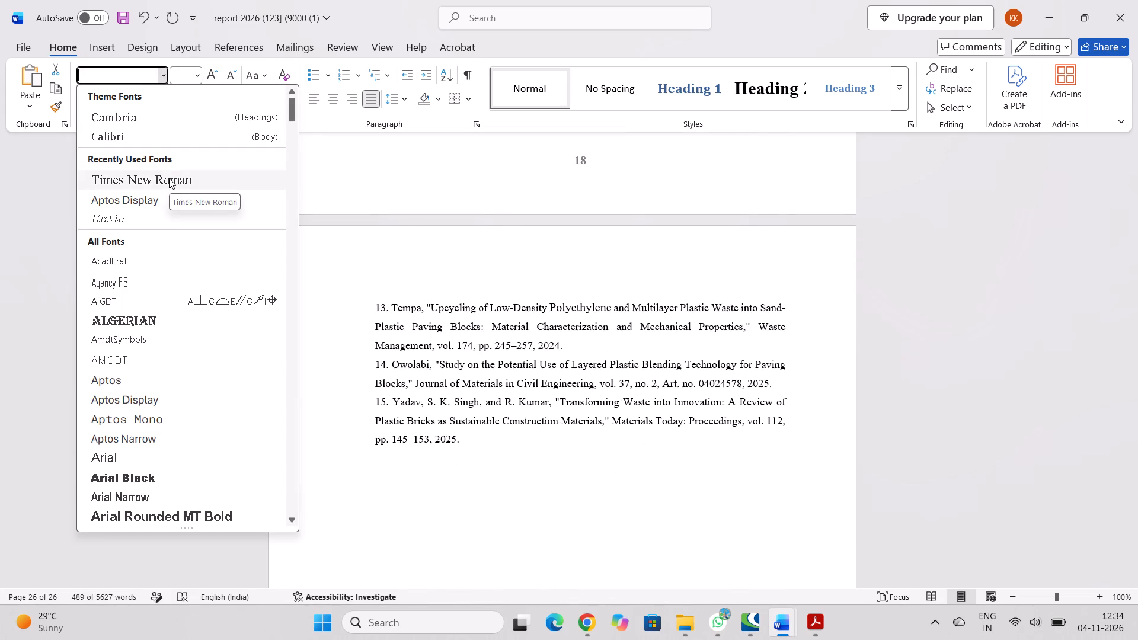
left_click(169, 178)
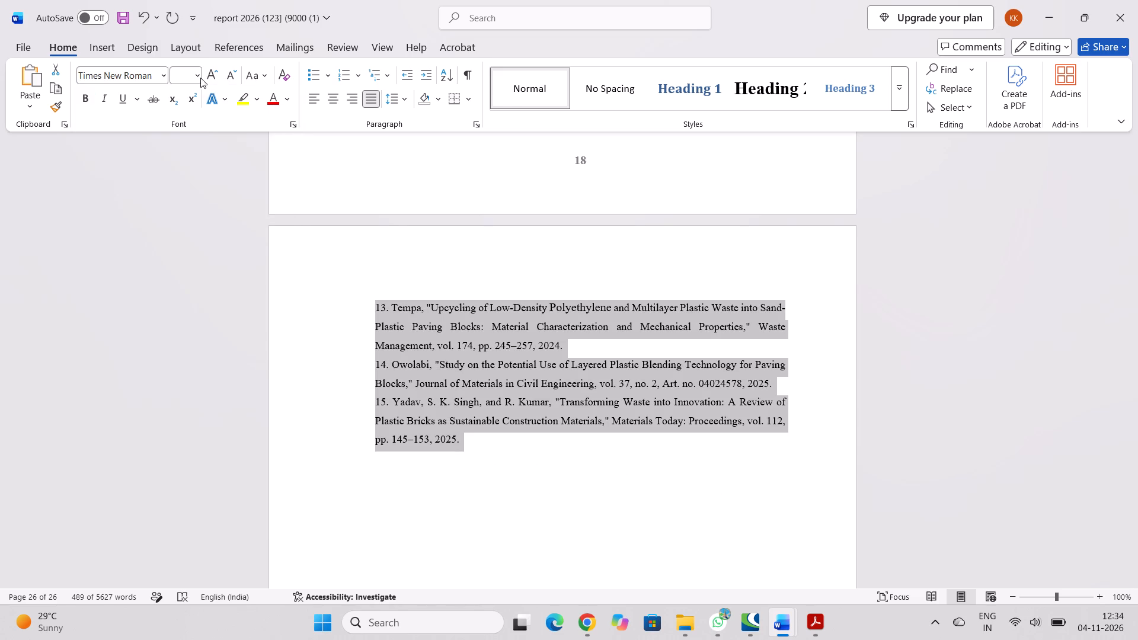
Set the font size of the selected references to 12 pt.
left_click(198, 76)
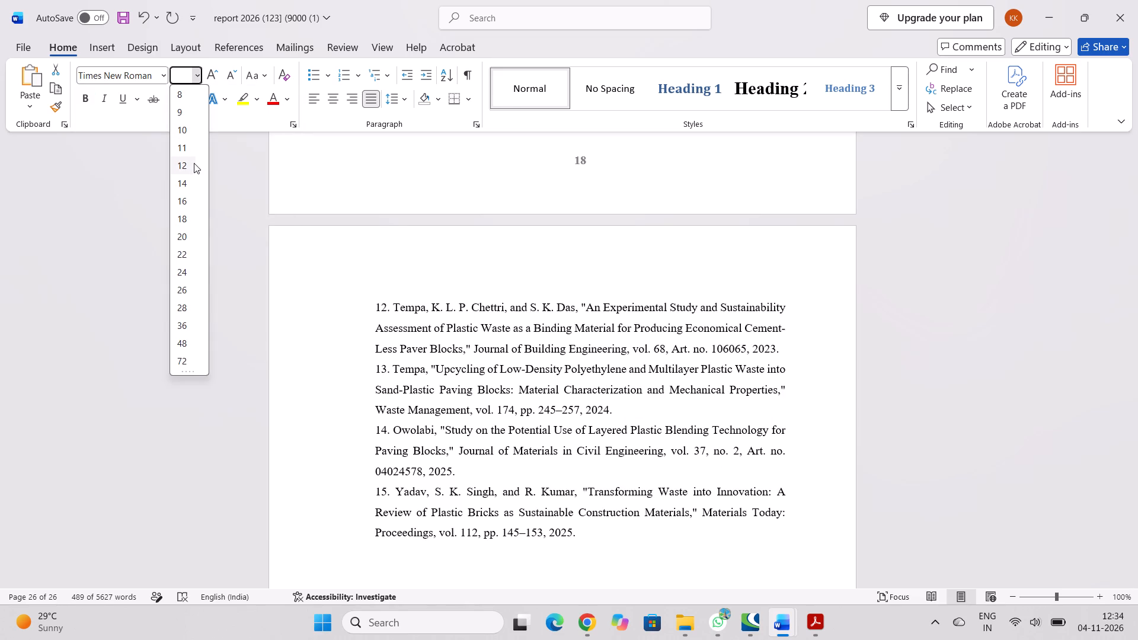
left_click(194, 163)
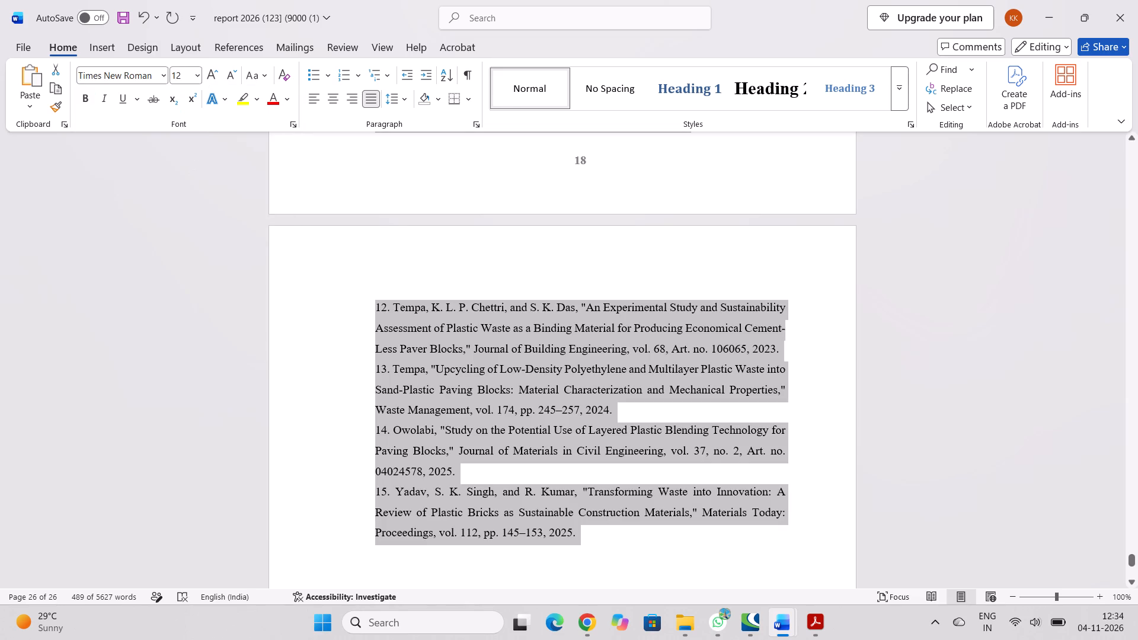
left_click(440, 238)
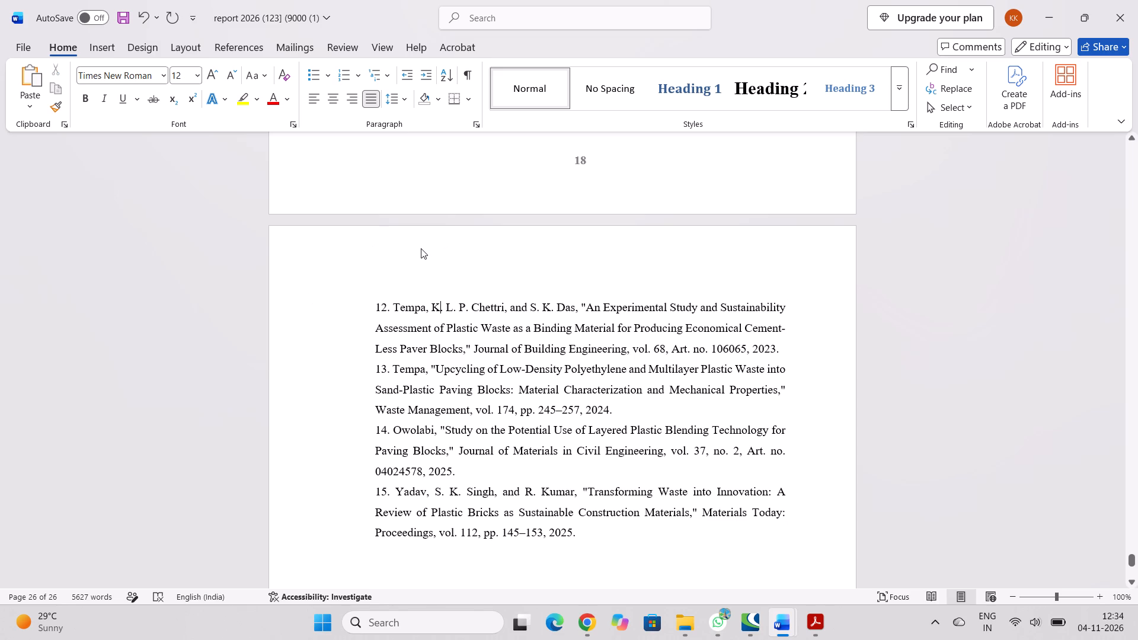
Review the newly formatted references in the report from reference 15 back up to the References heading.
scroll(452, 308, "up", 5)
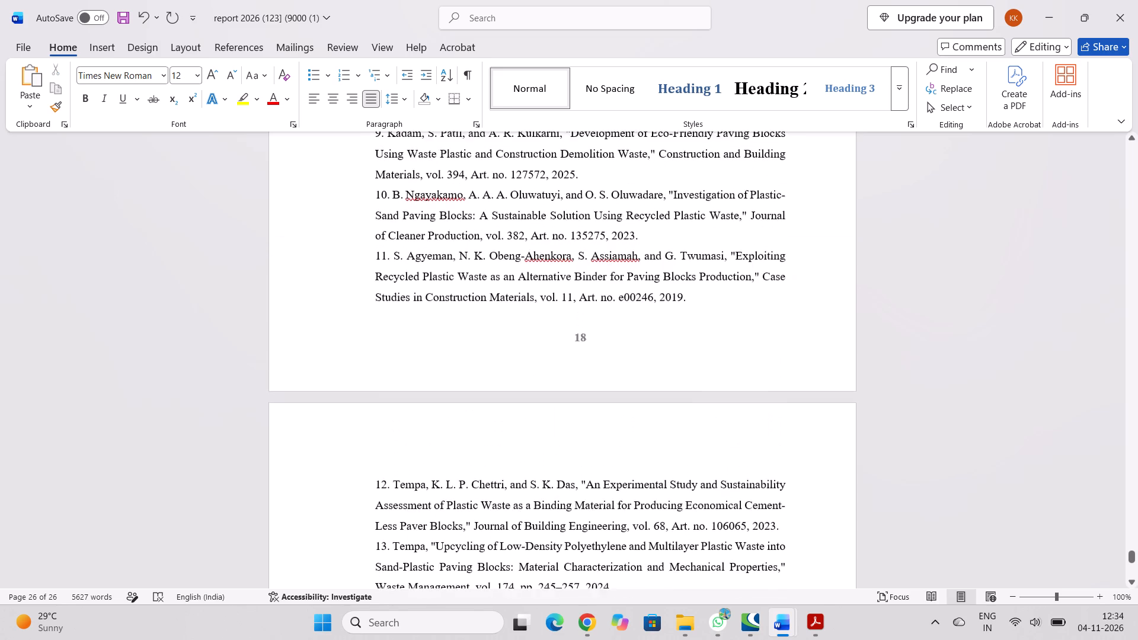
scroll(452, 308, "up", 15)
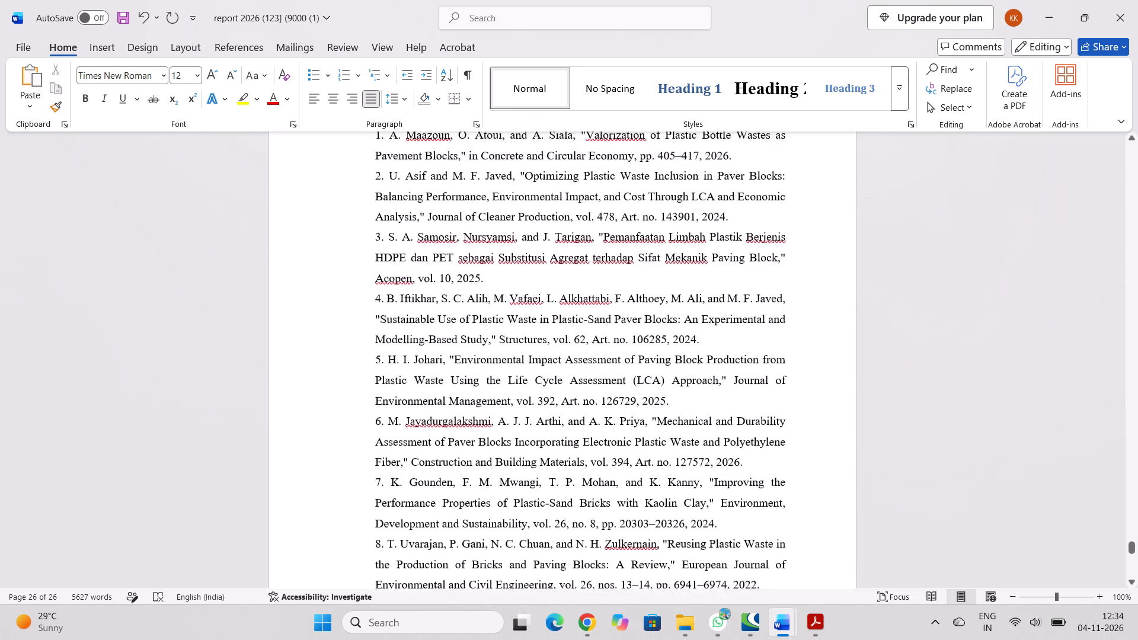
scroll(452, 308, "up", 1)
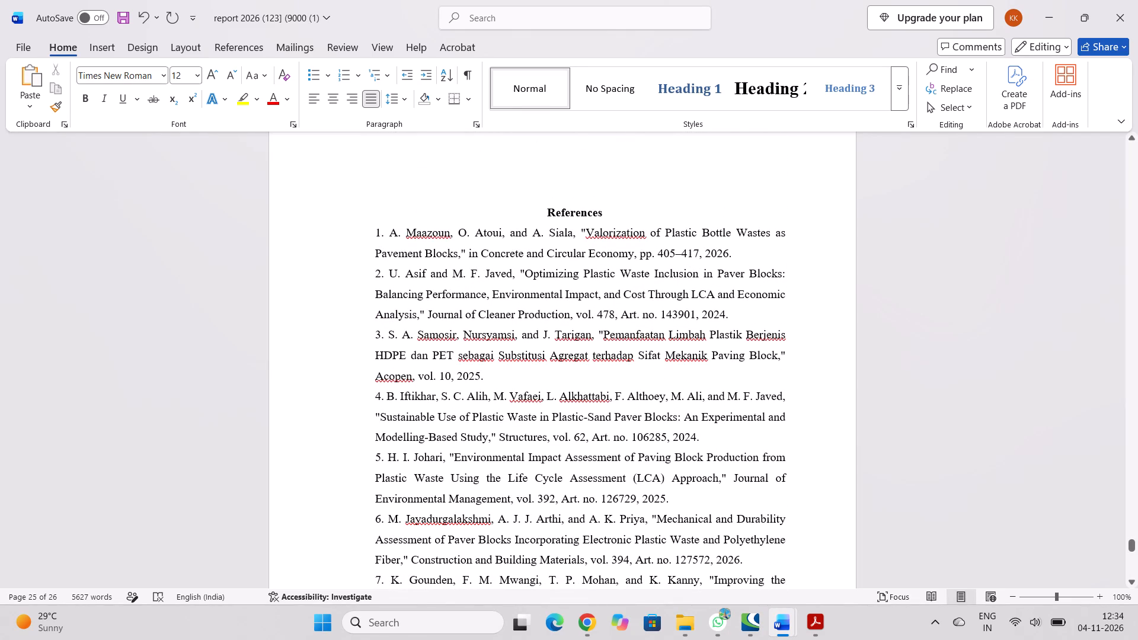
left_click_drag(0, 0, 44, 2)
left_click(44, 2)
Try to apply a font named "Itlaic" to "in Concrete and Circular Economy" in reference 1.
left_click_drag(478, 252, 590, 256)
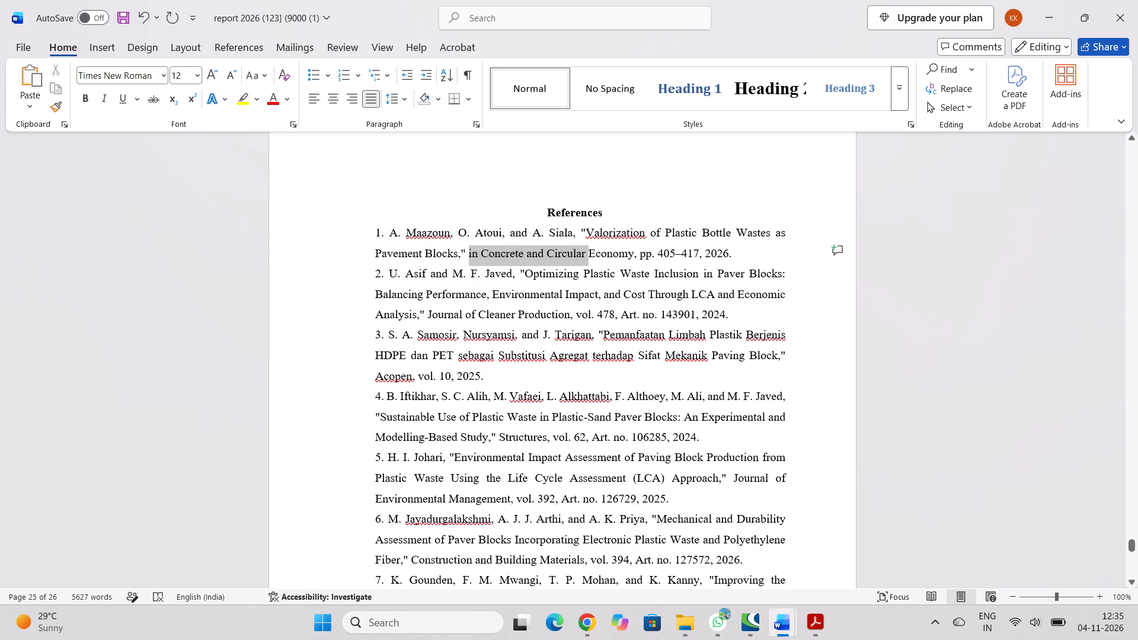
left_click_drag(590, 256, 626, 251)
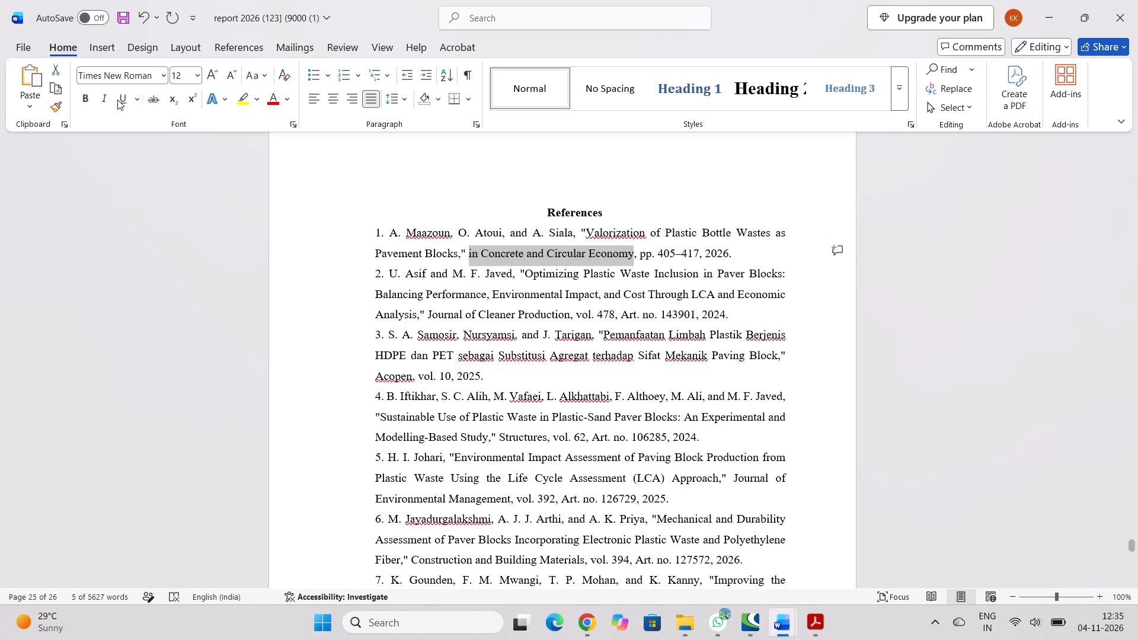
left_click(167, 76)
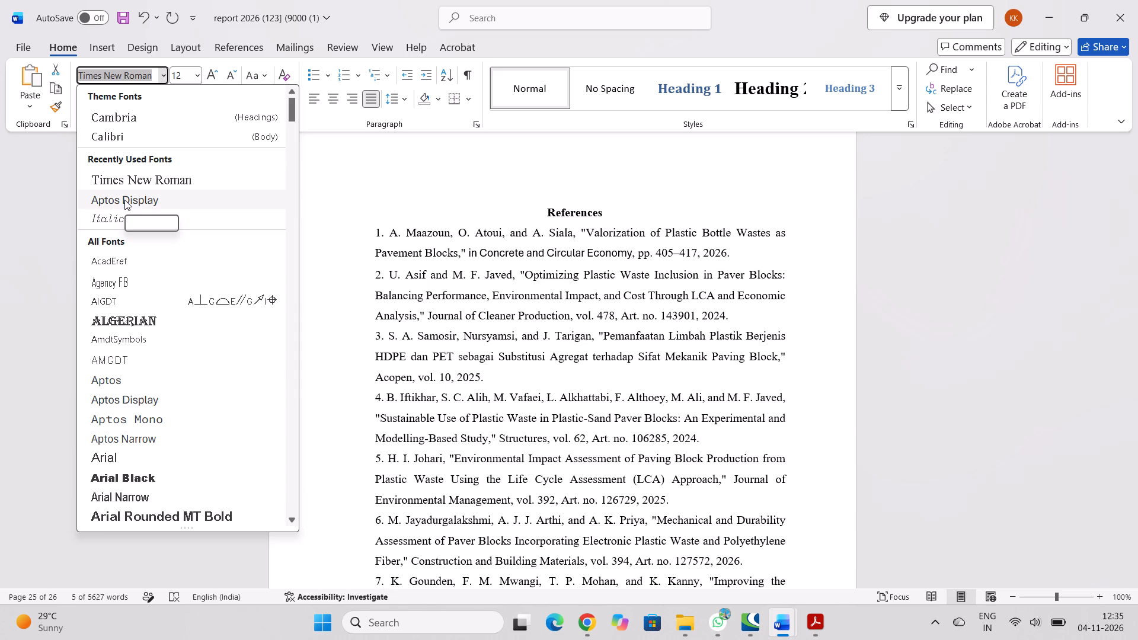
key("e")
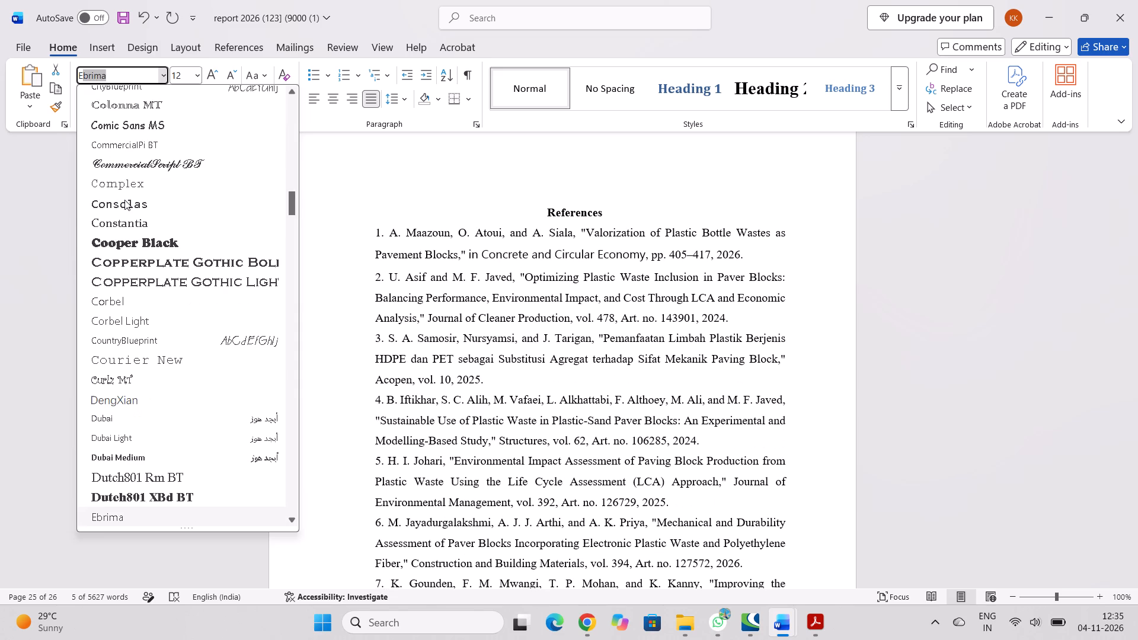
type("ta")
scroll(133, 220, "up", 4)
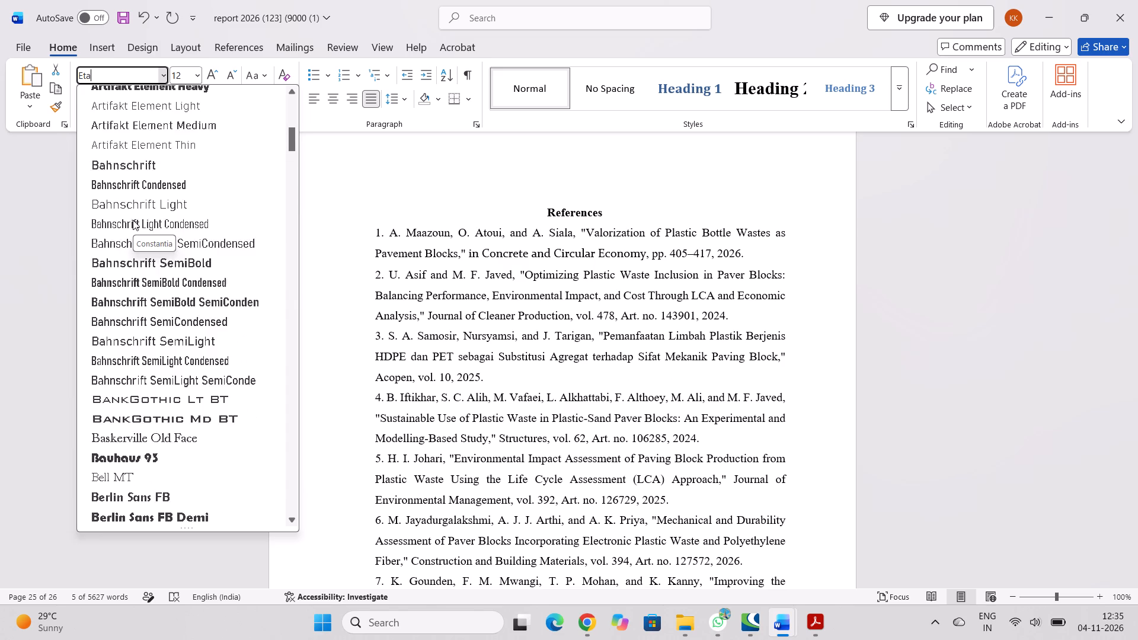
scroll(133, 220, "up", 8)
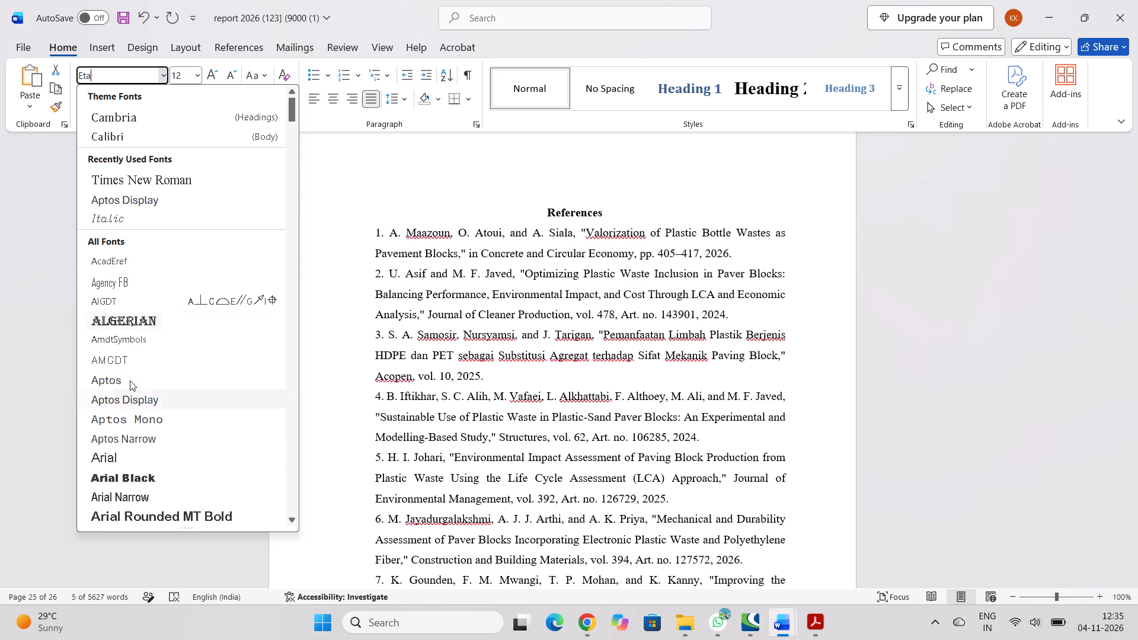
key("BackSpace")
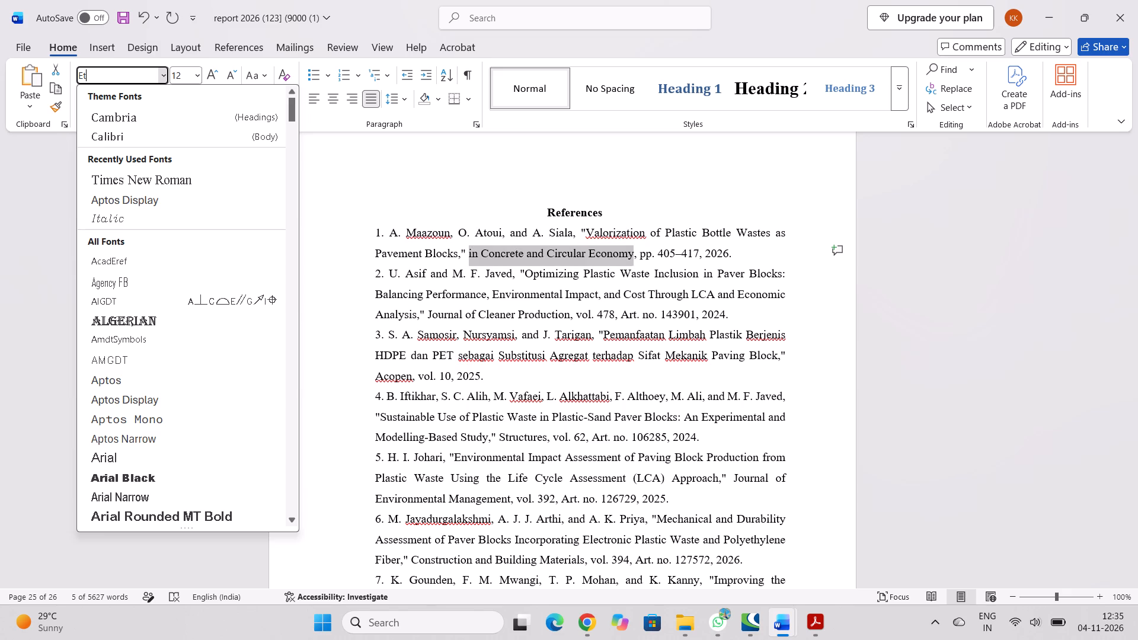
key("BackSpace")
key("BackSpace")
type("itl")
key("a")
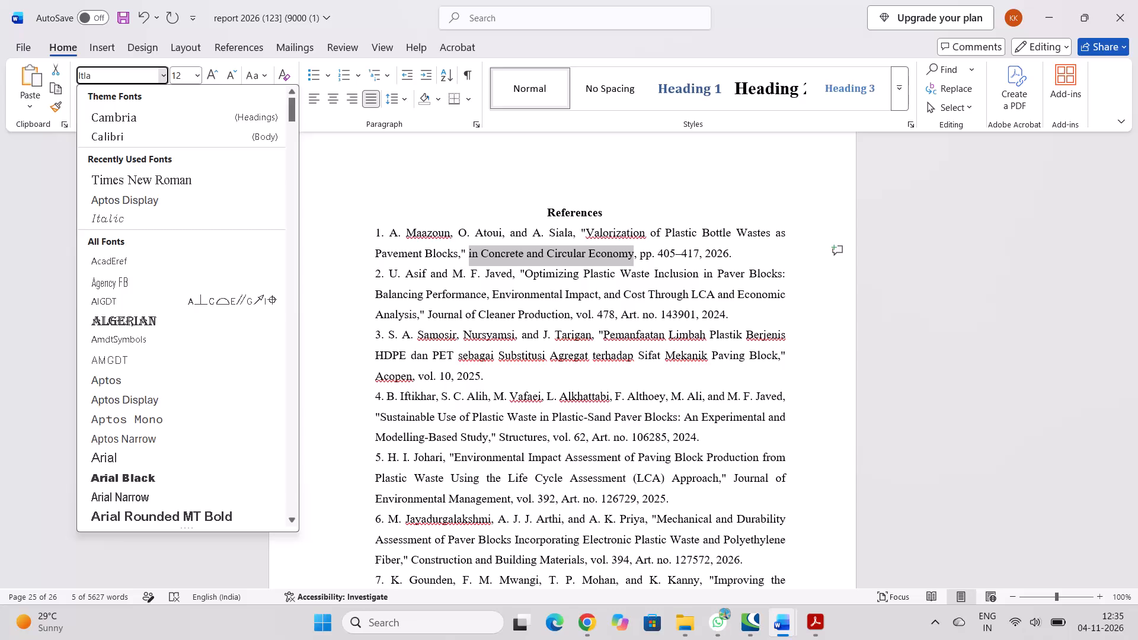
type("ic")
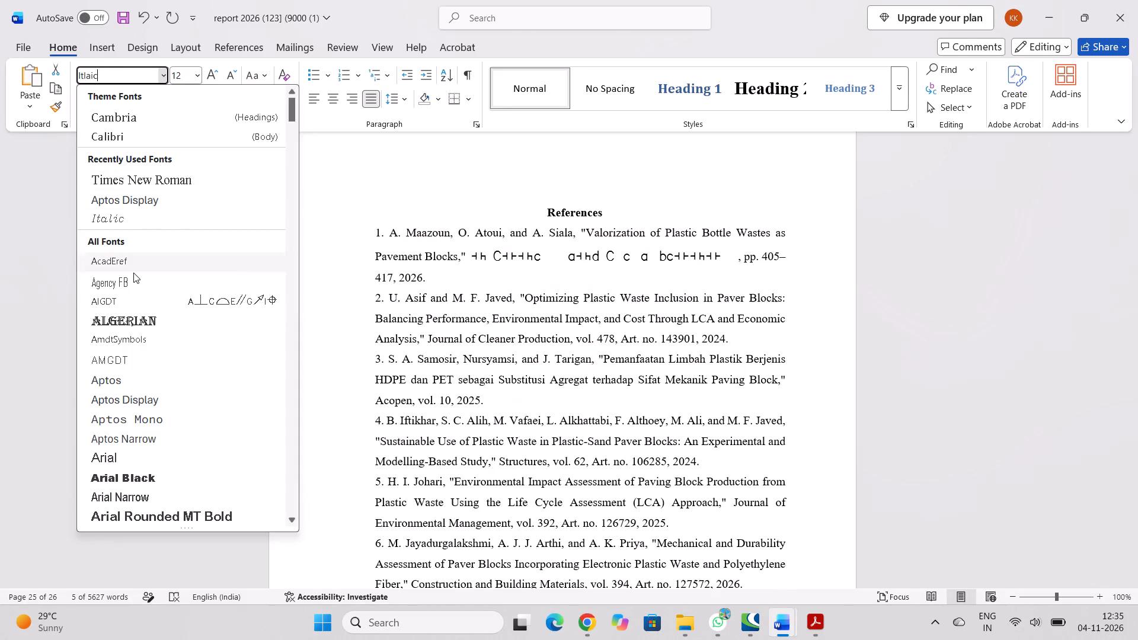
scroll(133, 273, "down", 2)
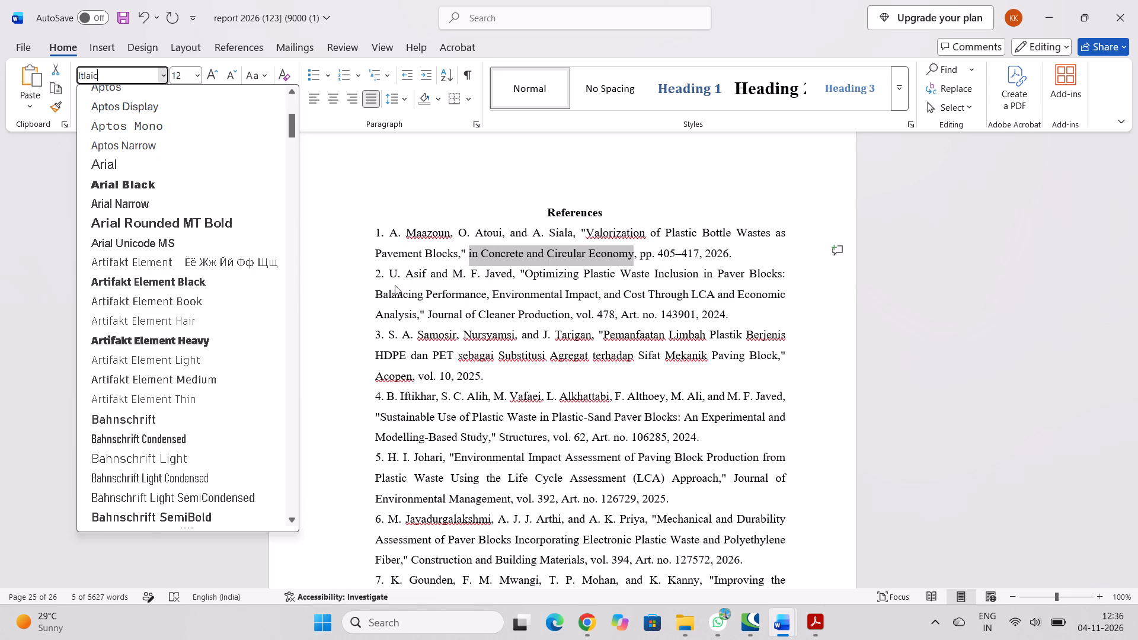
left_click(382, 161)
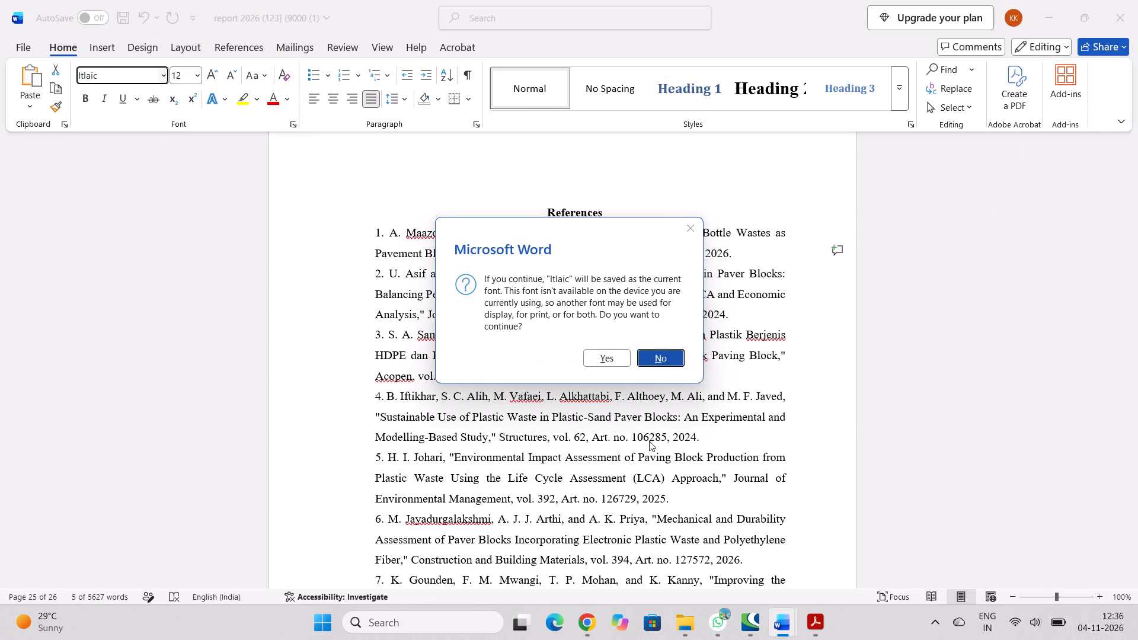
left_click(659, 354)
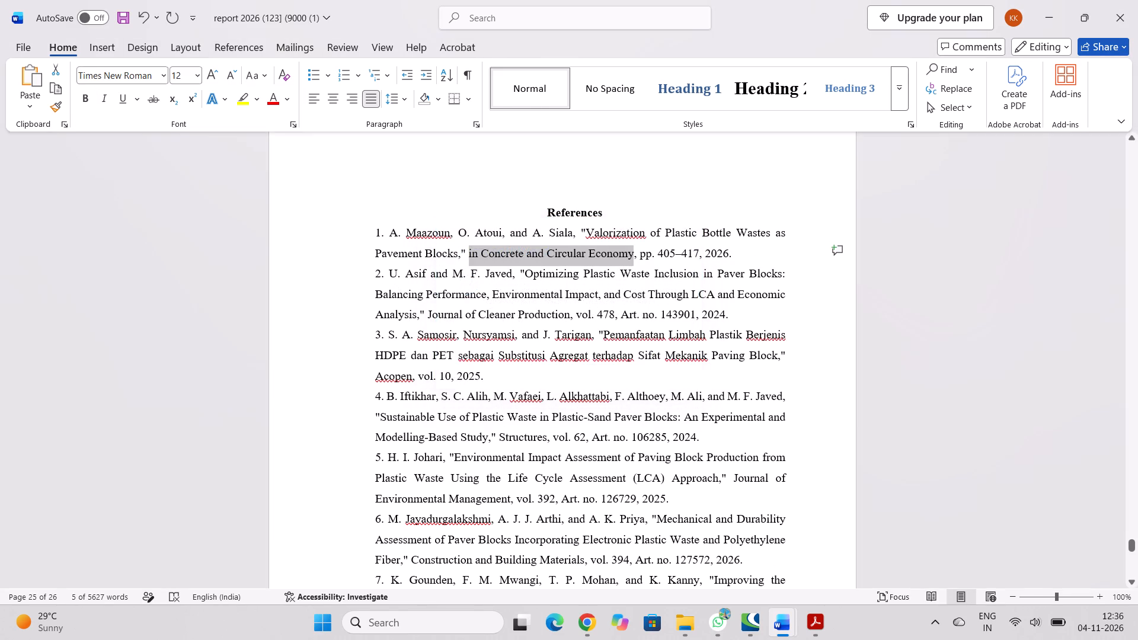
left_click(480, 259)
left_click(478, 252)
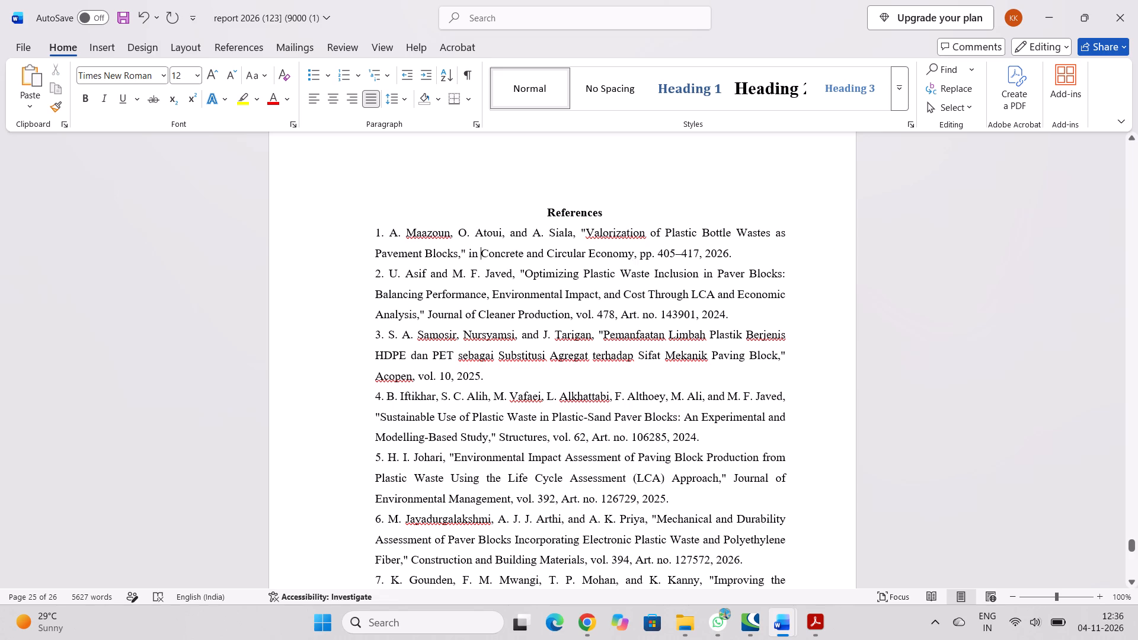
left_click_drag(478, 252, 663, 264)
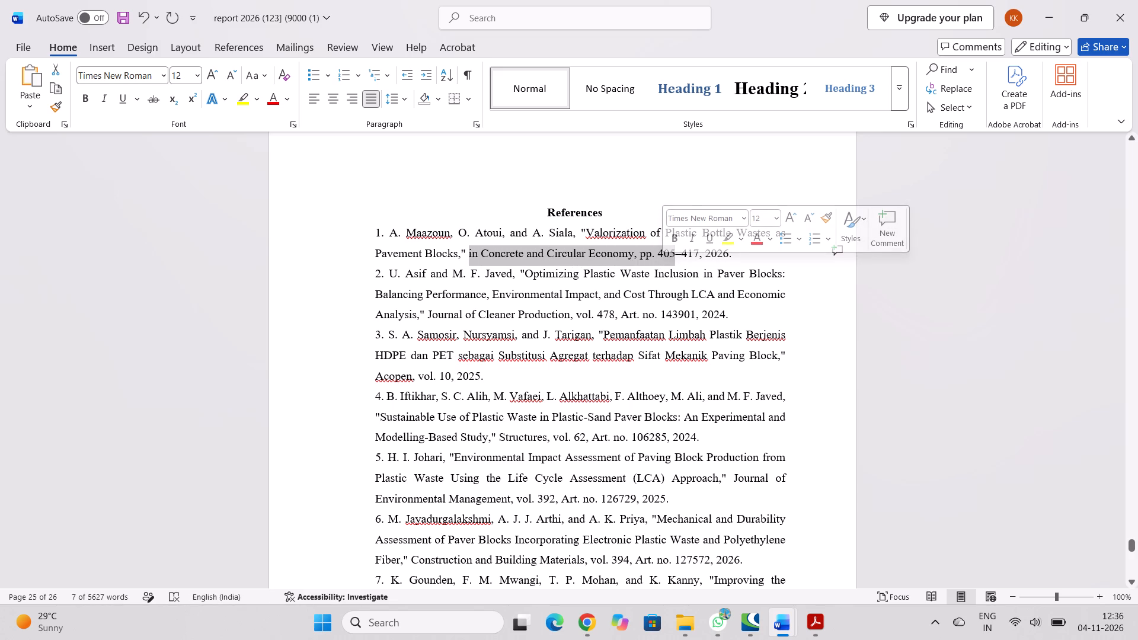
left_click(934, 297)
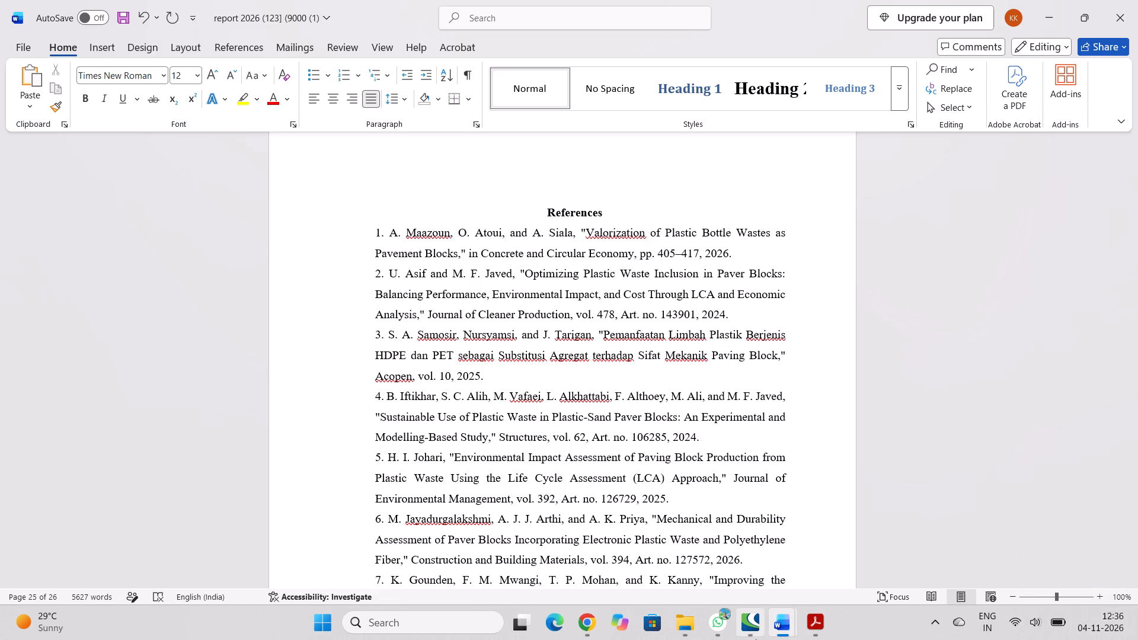
left_click(581, 637)
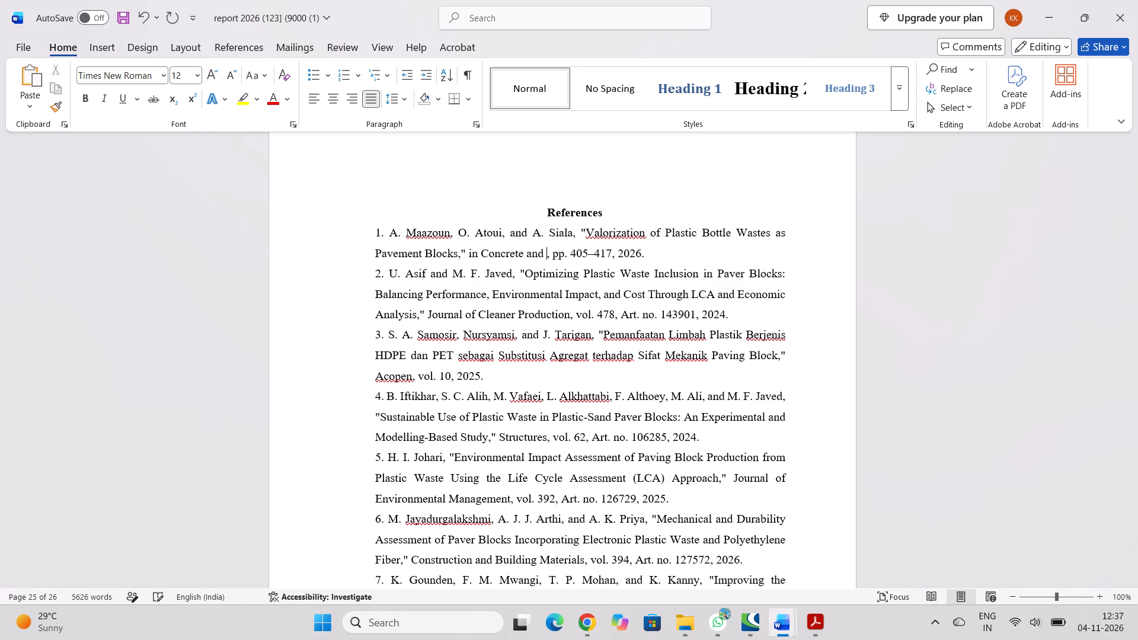
key("BackSpace")
key("BackSpace")
key("BackSpace")
key("BackSpace")
key("BackSpace")
key("BackSpace")
key("BackSpace")
key("BackSpace")
key("BackSpace")
key("BackSpace")
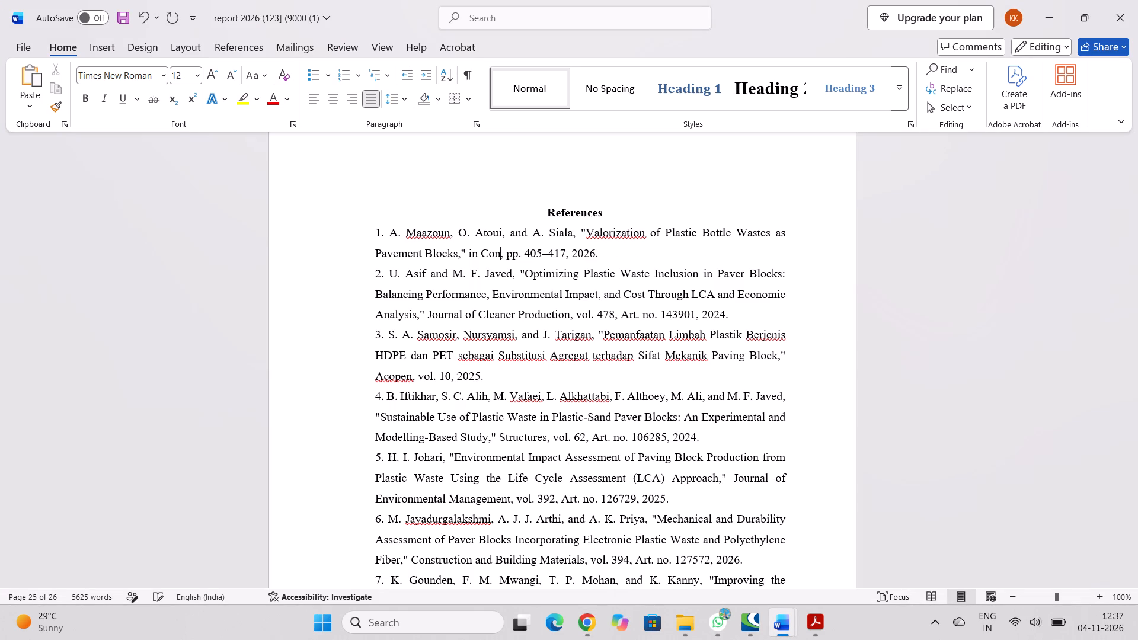
key("BackSpace")
key("BackSpace")
key("BackSpace")
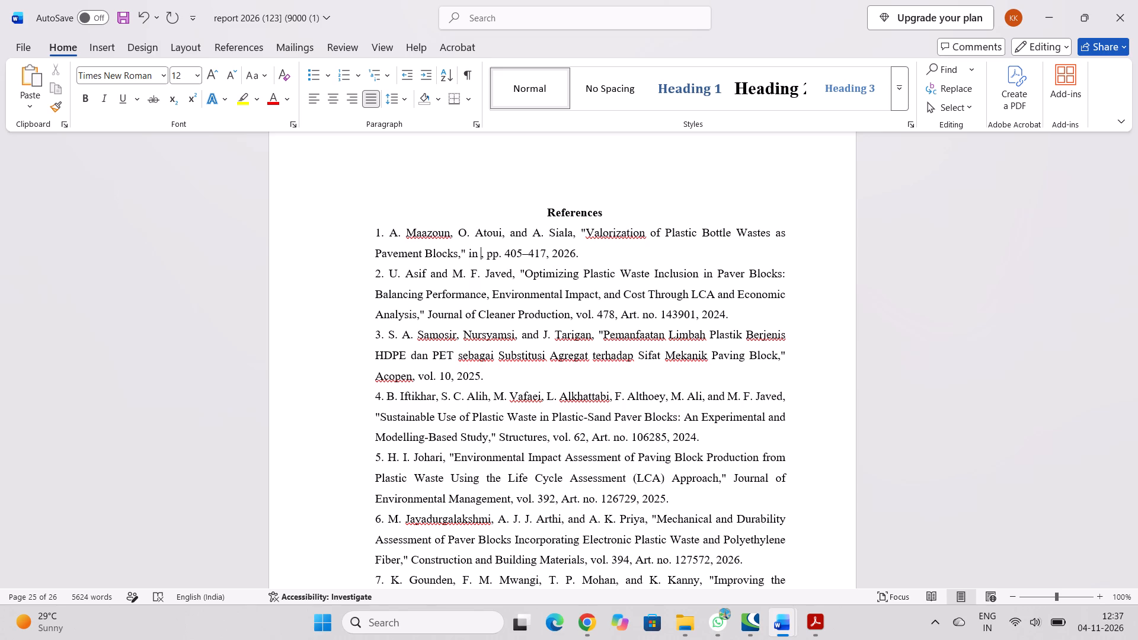
key("ctrl+v")
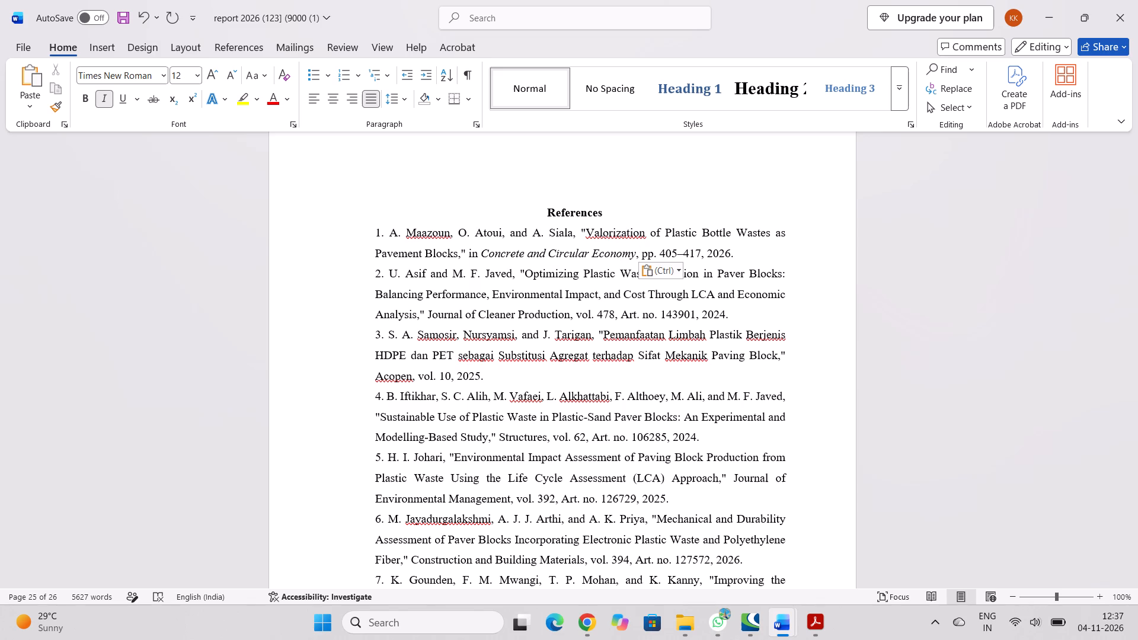
Italicise the journal title "Journal of Cleaner Production" in reference 2.
scroll(504, 331, "down", 1)
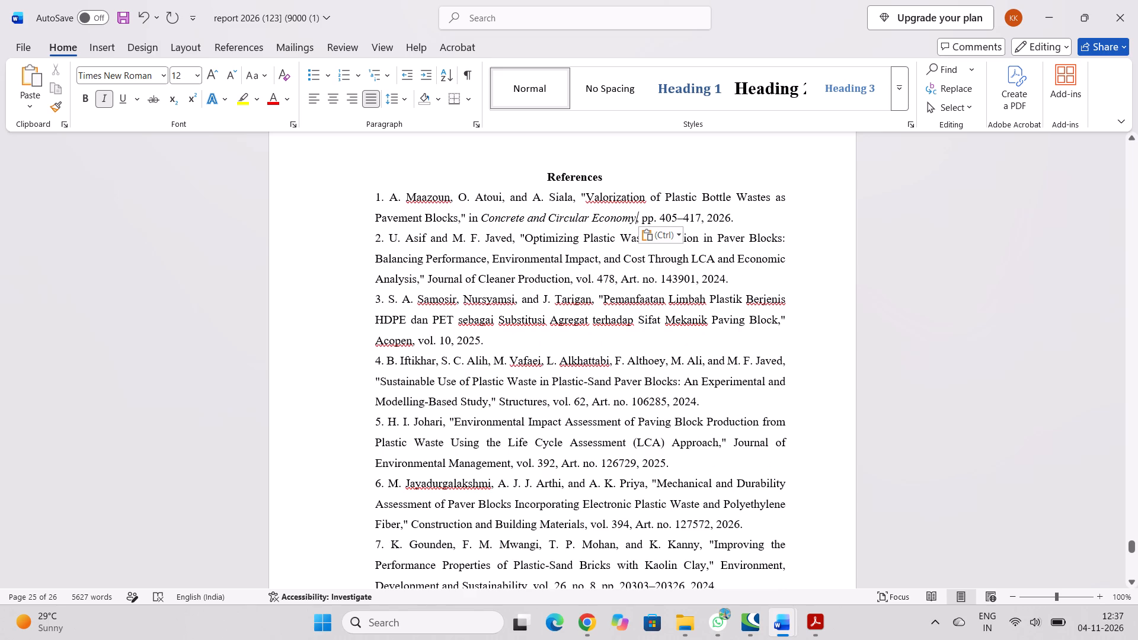
double_click(1099, 594)
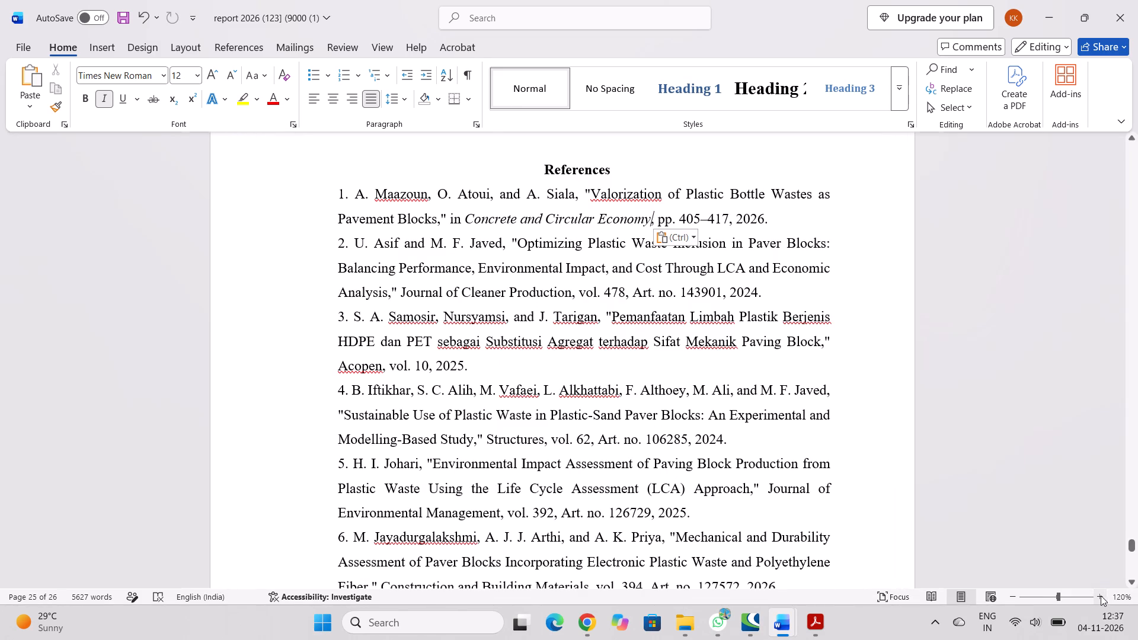
left_click(1101, 596)
left_click(1101, 596)
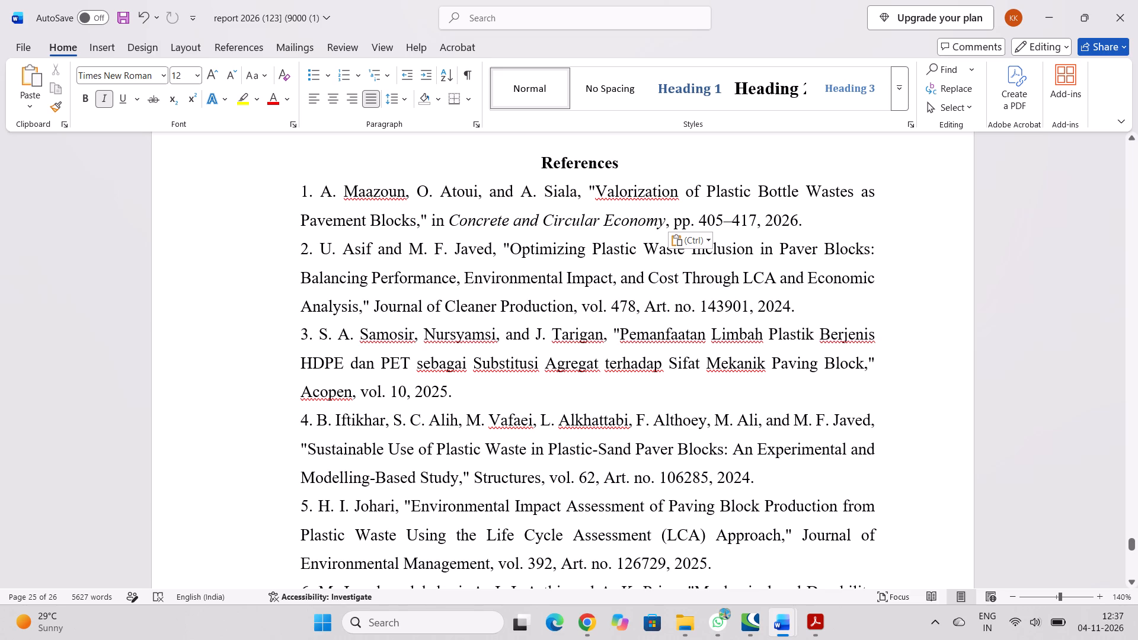
left_click_drag(376, 304, 536, 319)
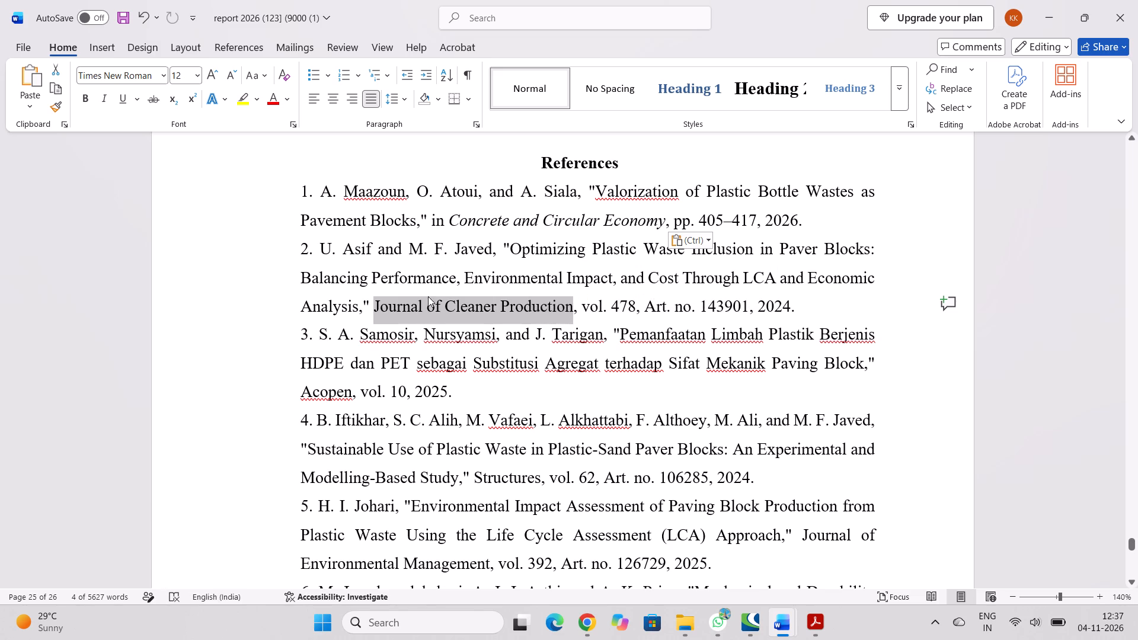
left_click(100, 95)
Italicise the journal title "Acopen," in reference 3, including its trailing comma.
scroll(558, 330, "down", 1)
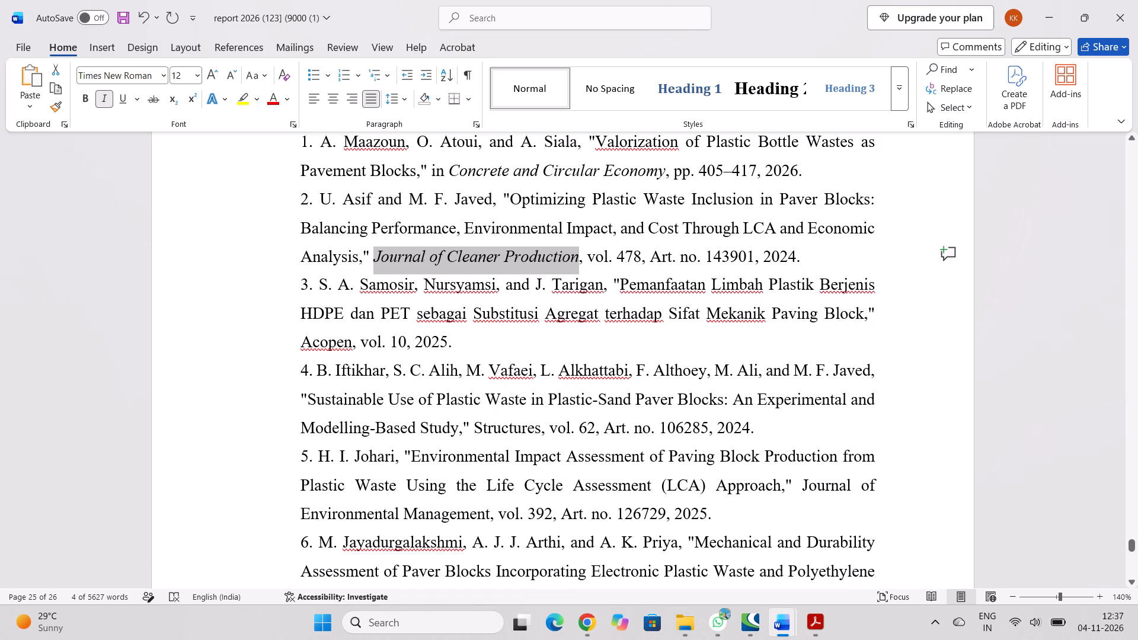
left_click(252, 315)
left_click(299, 341)
left_click_drag(300, 347, 324, 351)
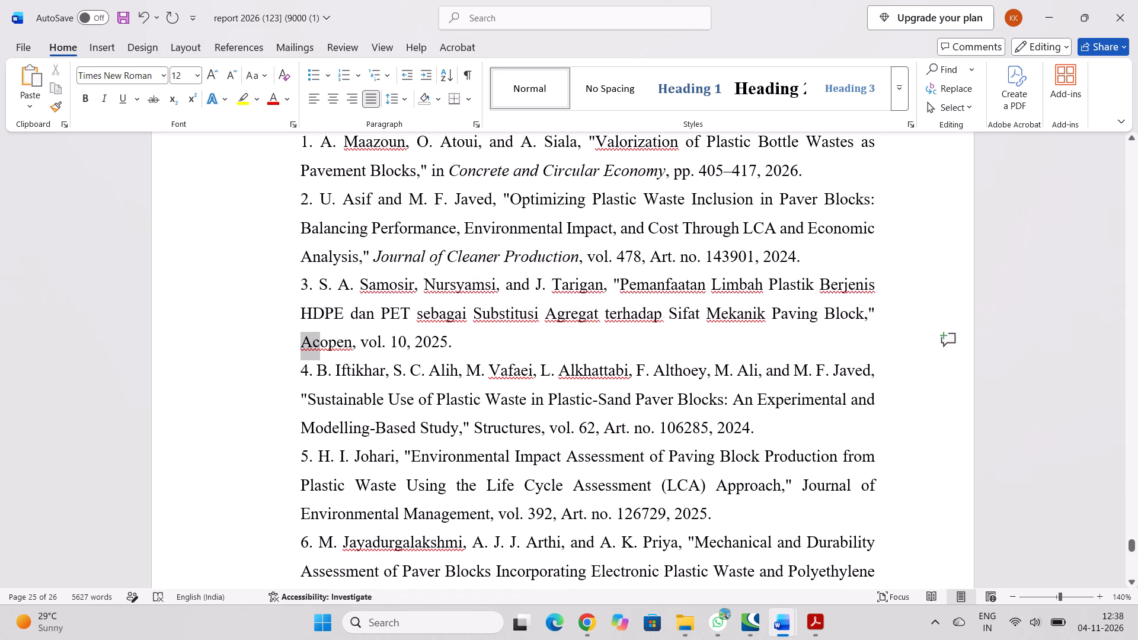
left_click_drag(324, 351, 354, 349)
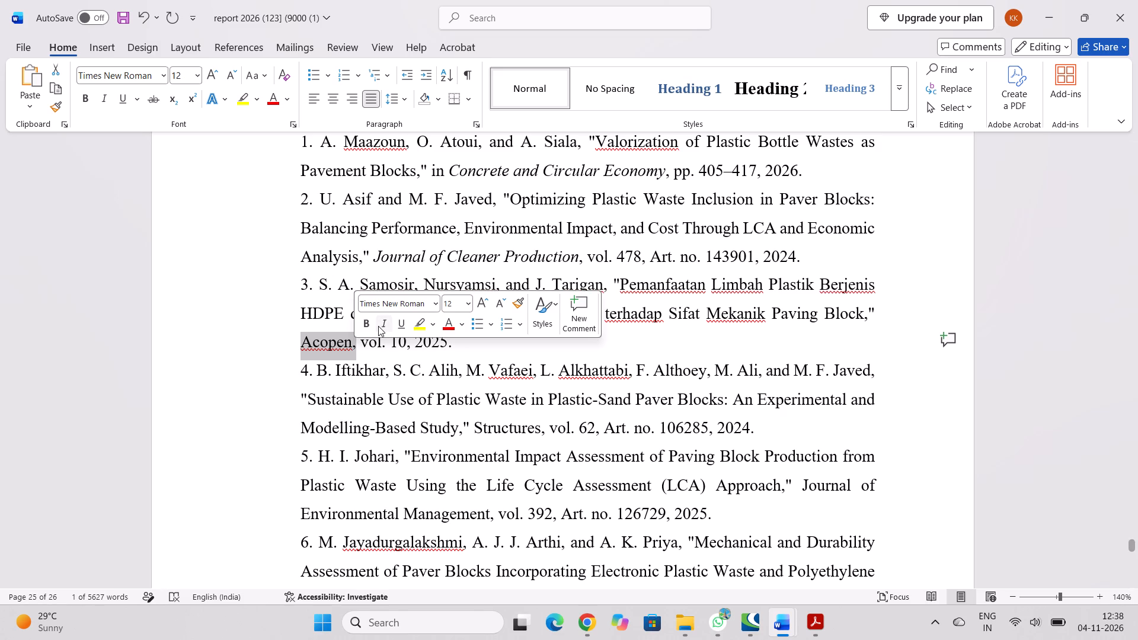
left_click(386, 324)
left_click(577, 350)
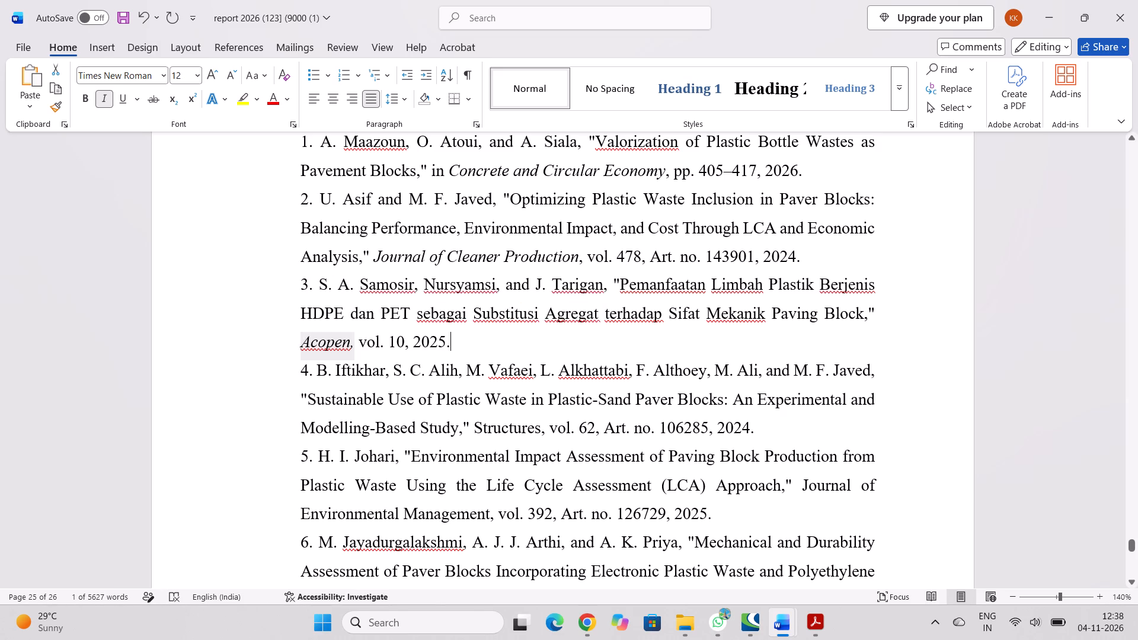
Italicise the journal title "Structures" in reference 4.
scroll(458, 351, "down", 2)
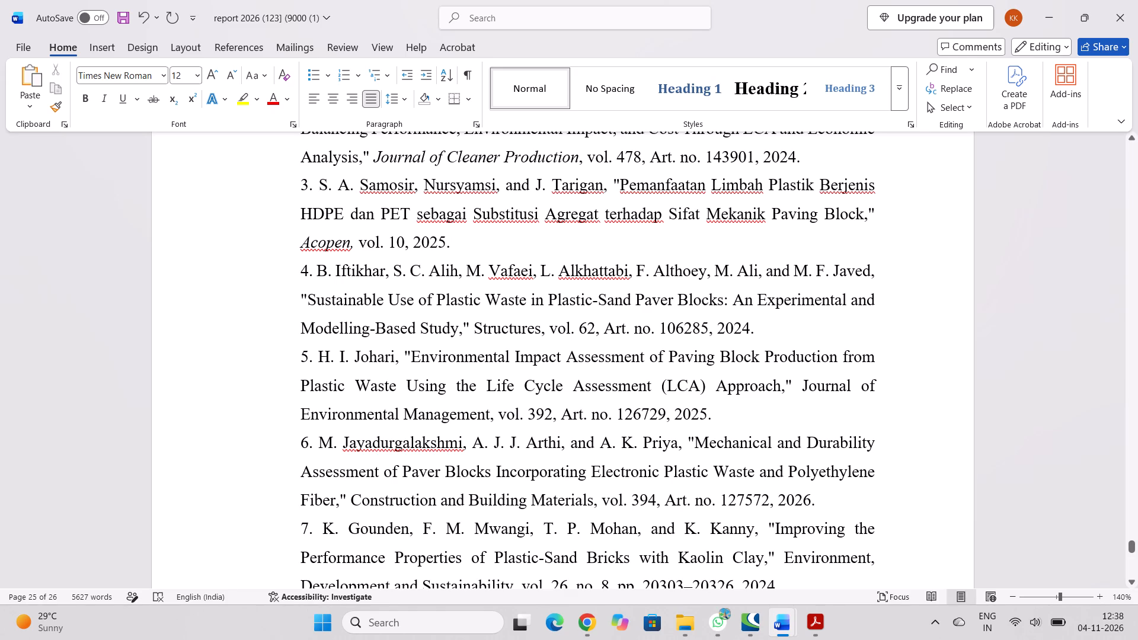
left_click_drag(476, 328, 541, 328)
left_click(100, 92)
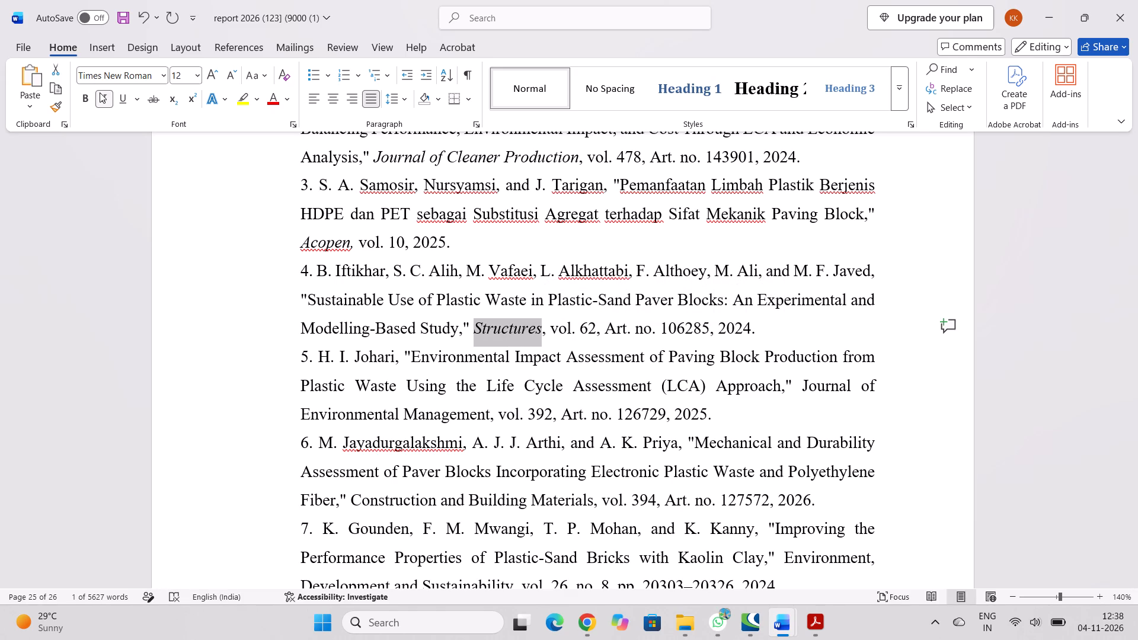
Italicise the journal title "Journal of Environmental Management," in reference 5, including its trailing comma.
scroll(383, 344, "down", 1)
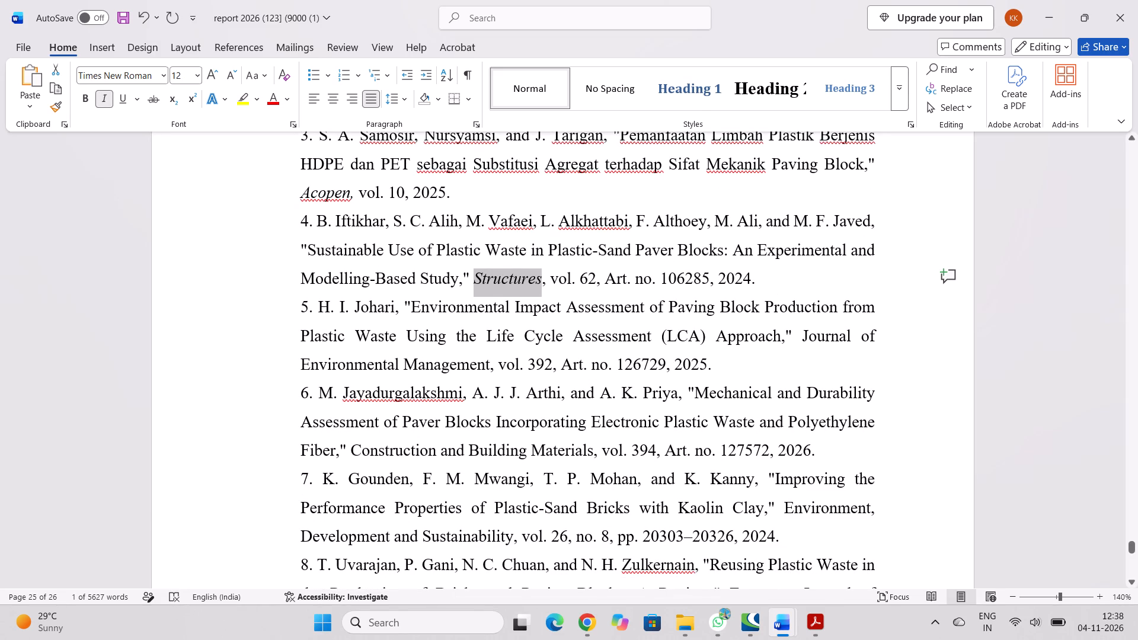
left_click_drag(804, 338, 850, 344)
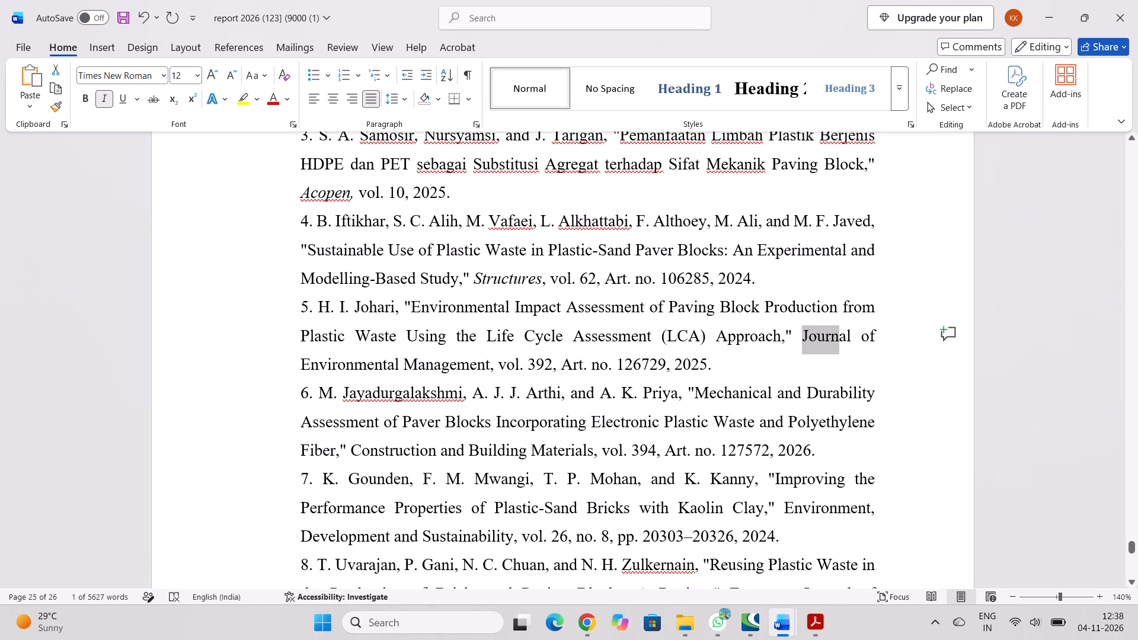
left_click_drag(850, 344, 590, 369)
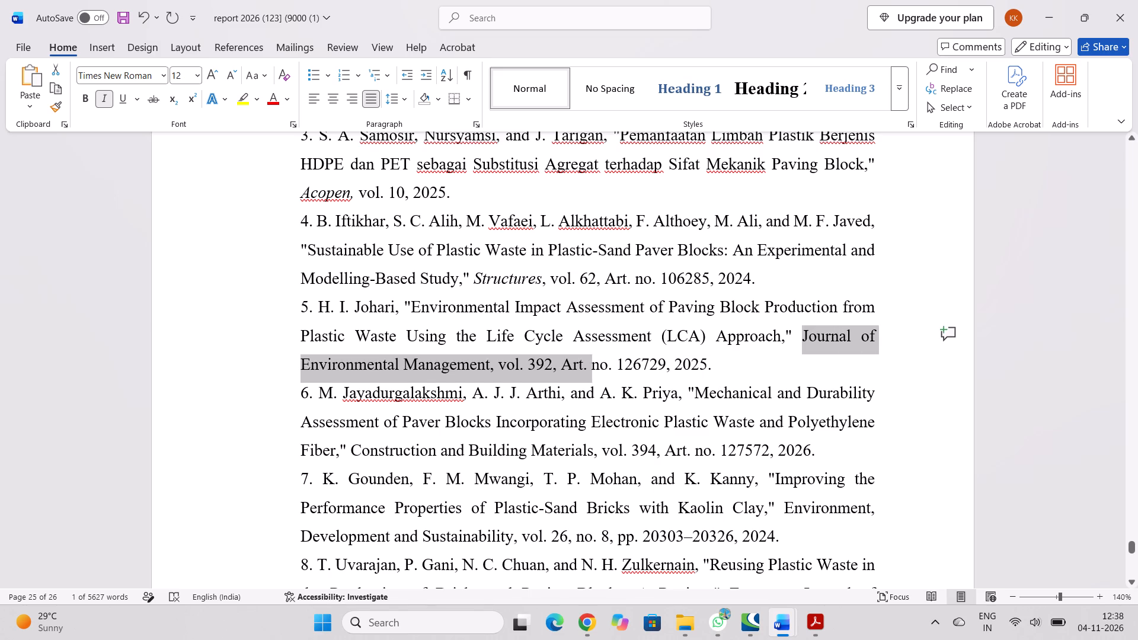
left_click_drag(590, 369, 494, 373)
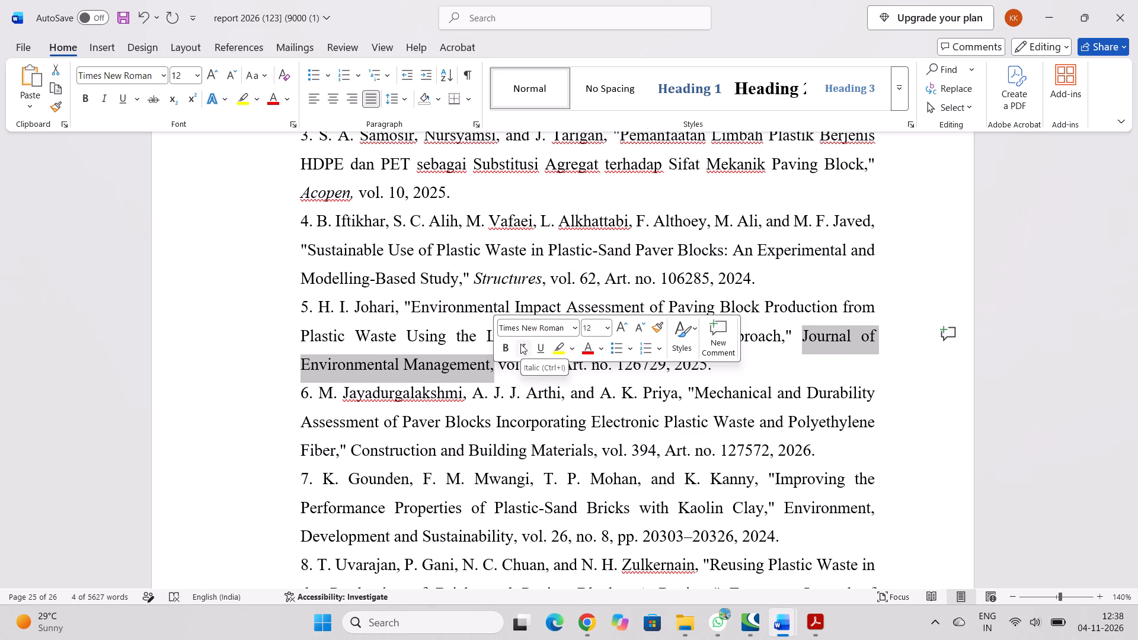
left_click(520, 344)
Italicise the journal title "Construction and Building Materials" in reference 6.
scroll(524, 343, "down", 2)
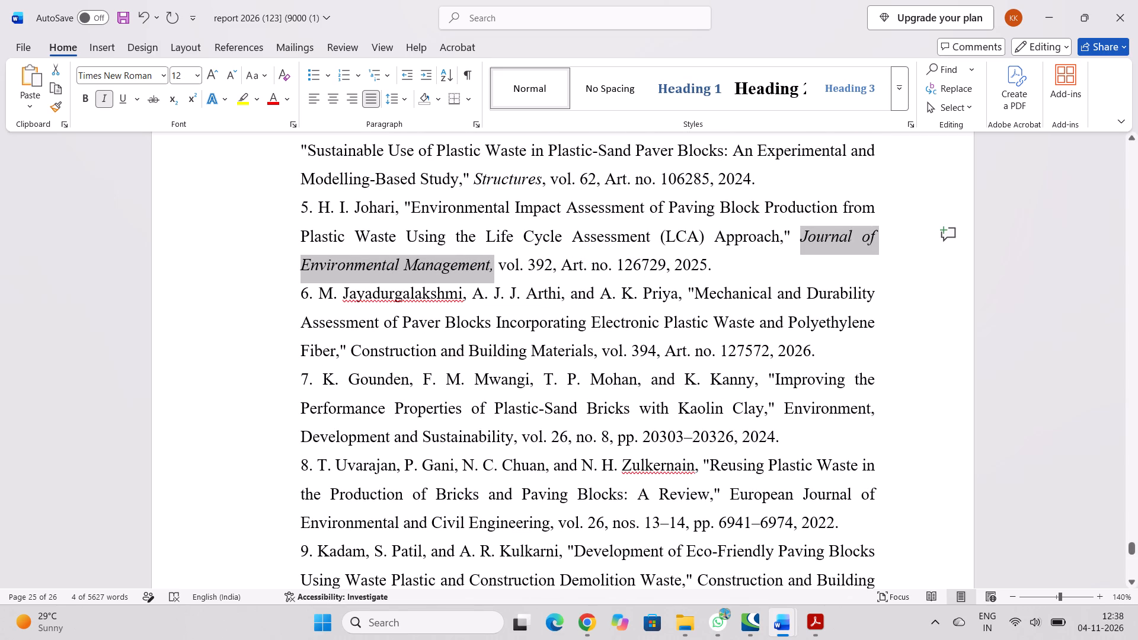
left_click(355, 349)
left_click_drag(353, 350, 523, 358)
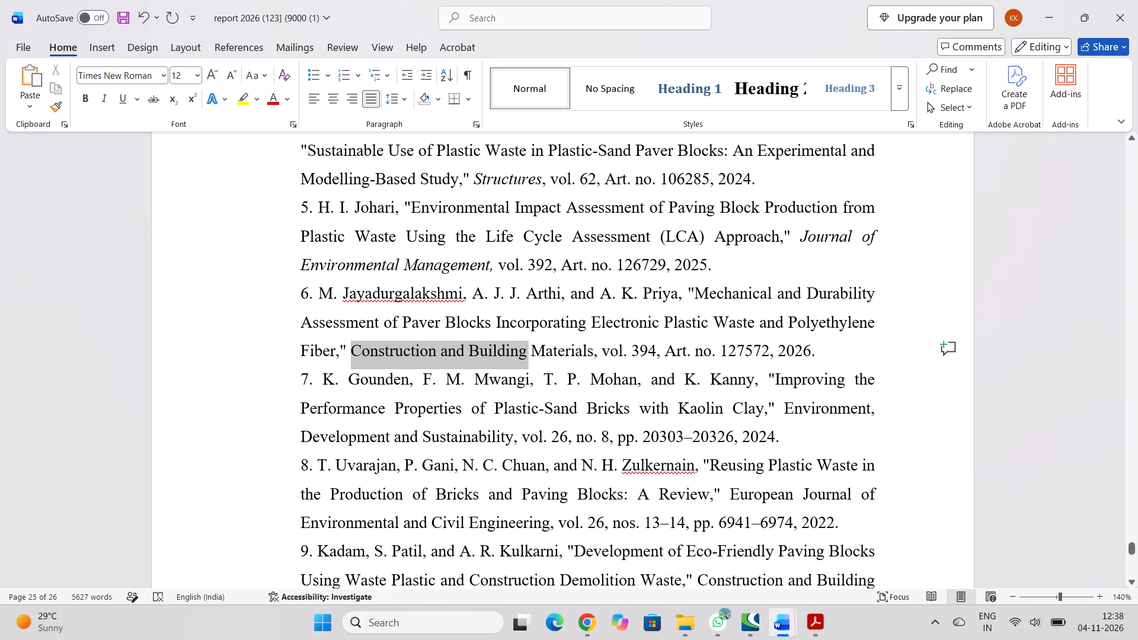
left_click_drag(523, 358, 554, 354)
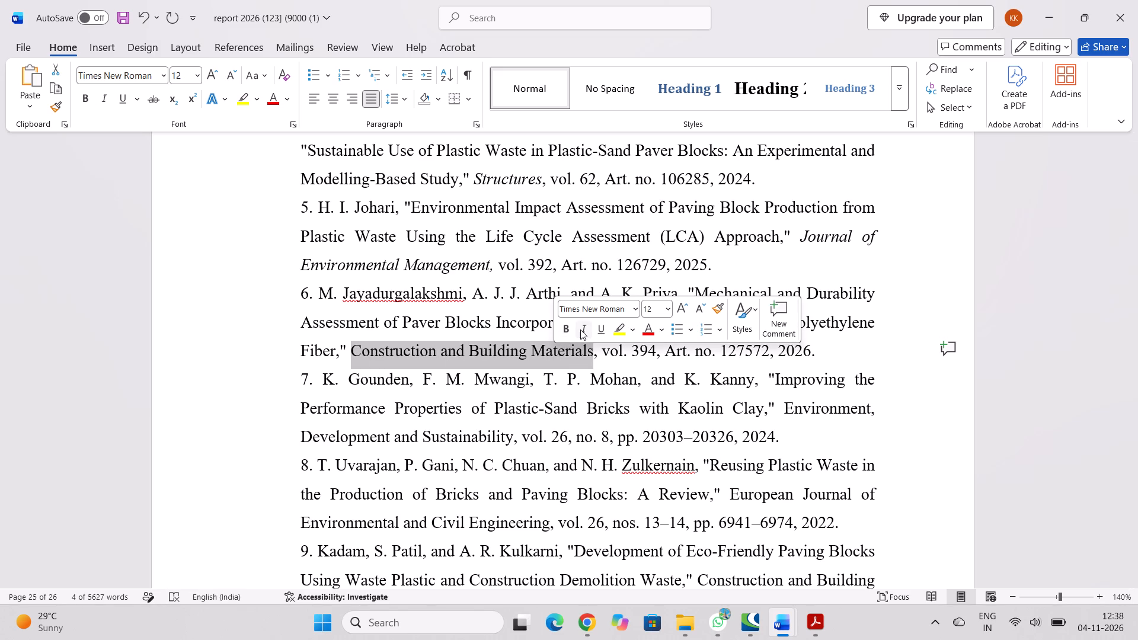
left_click(580, 329)
Italicise the journal title "Environment, Development and Sustainability" in reference 7.
scroll(499, 356, "down", 1)
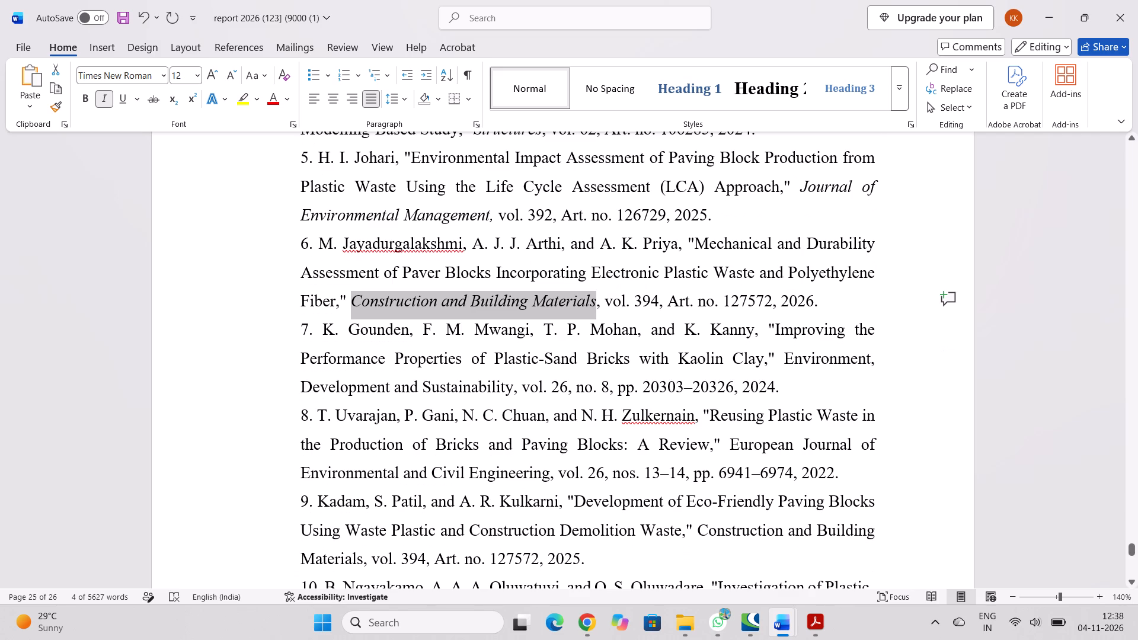
scroll(499, 356, "down", 1)
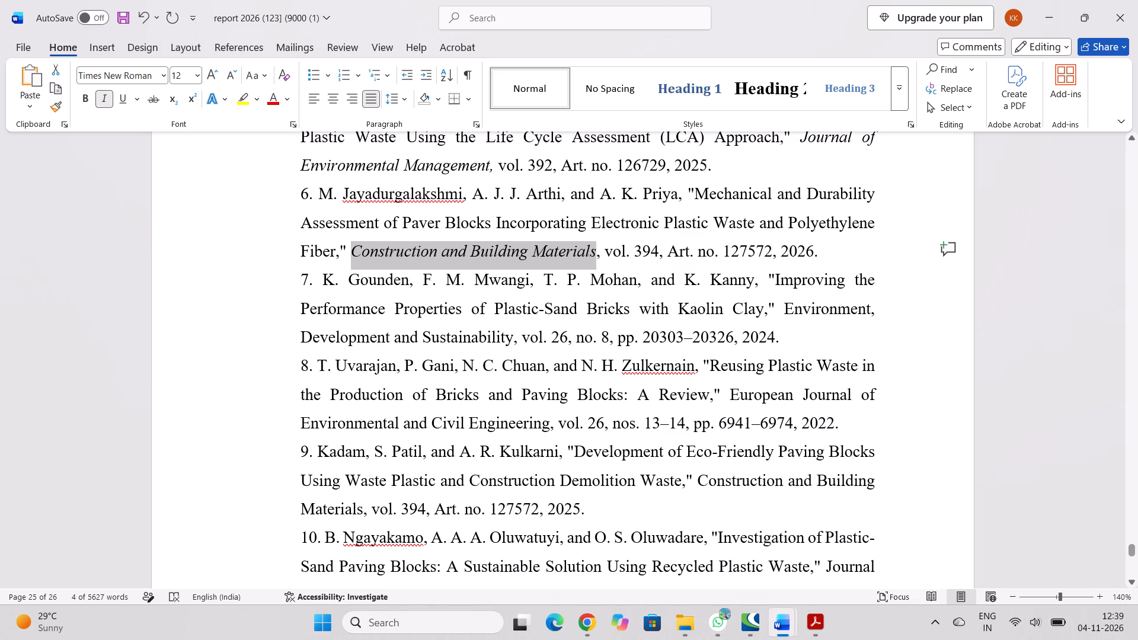
left_click(792, 327)
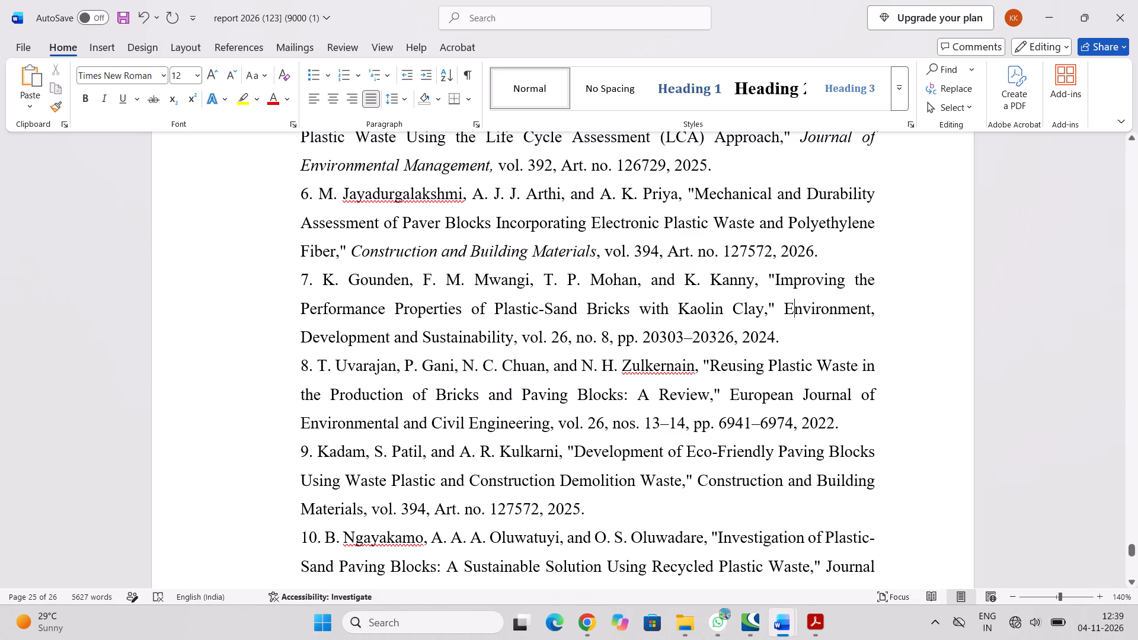
left_click_drag(785, 303, 869, 325)
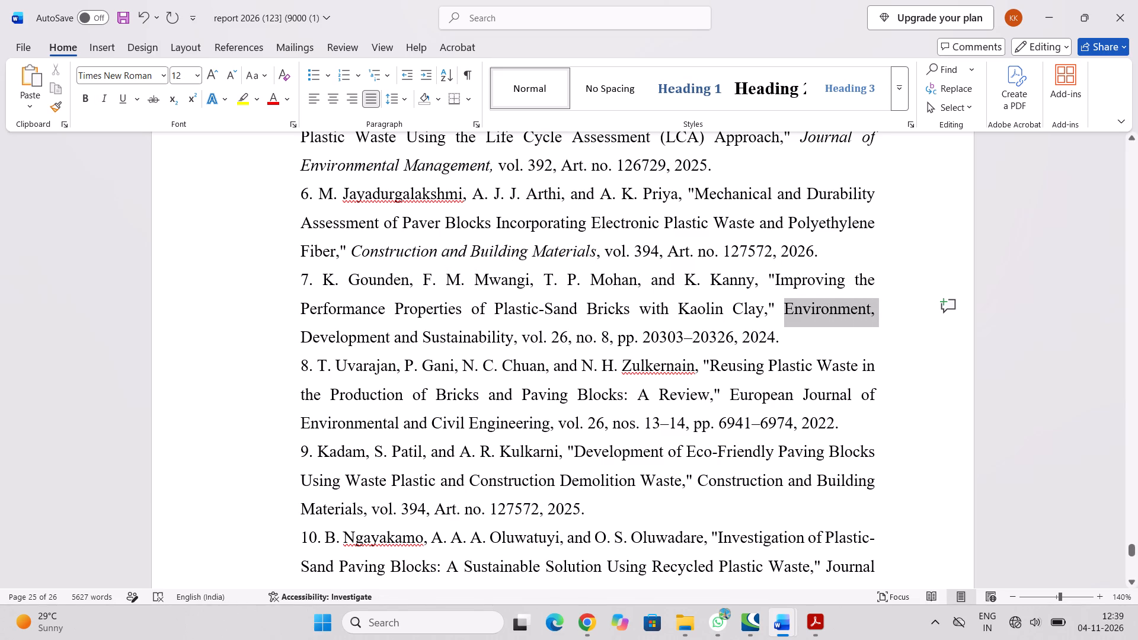
left_click_drag(869, 325, 508, 340)
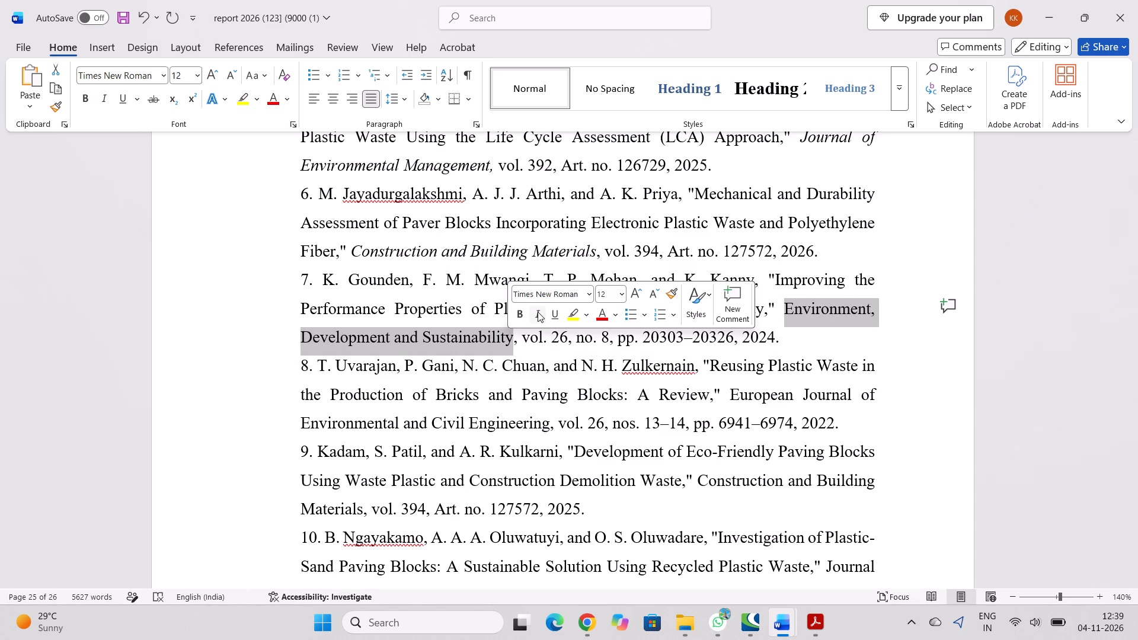
left_click(538, 312)
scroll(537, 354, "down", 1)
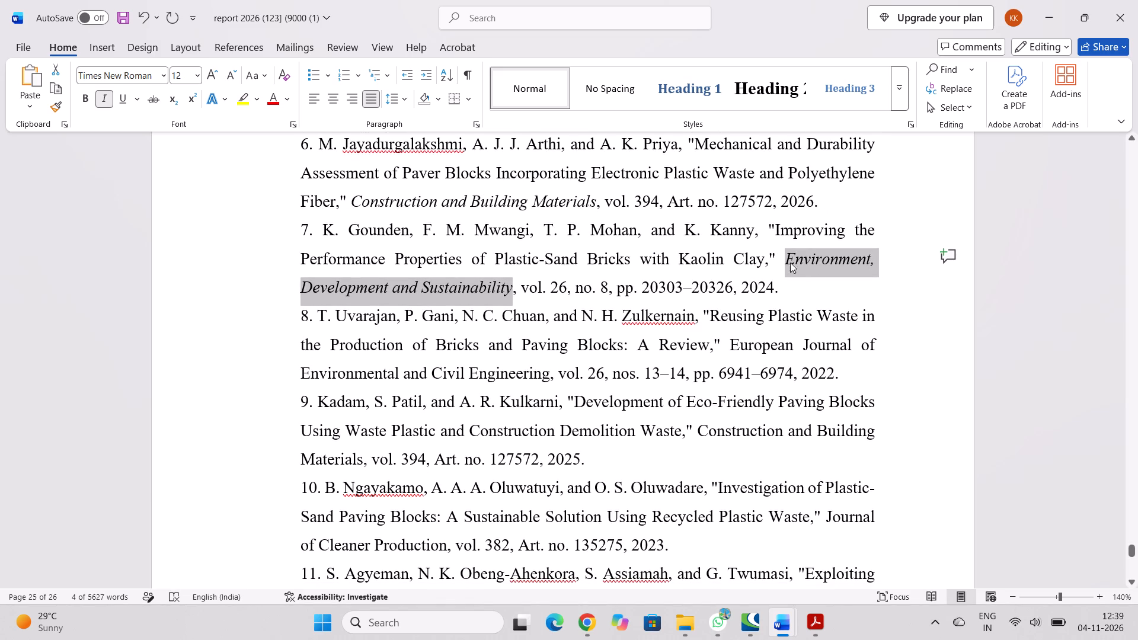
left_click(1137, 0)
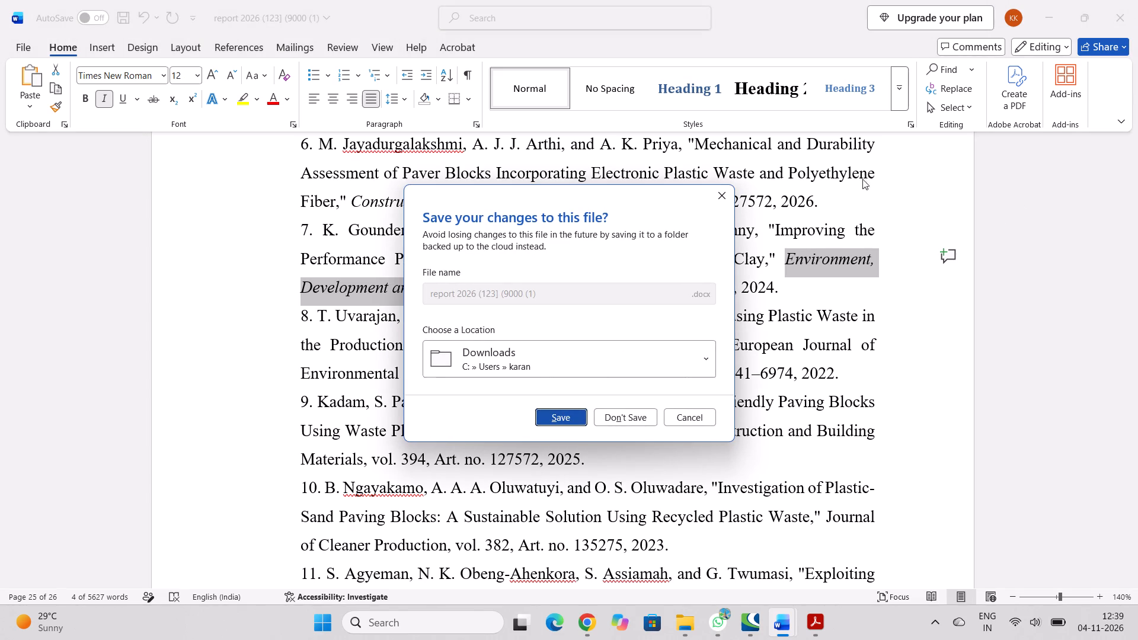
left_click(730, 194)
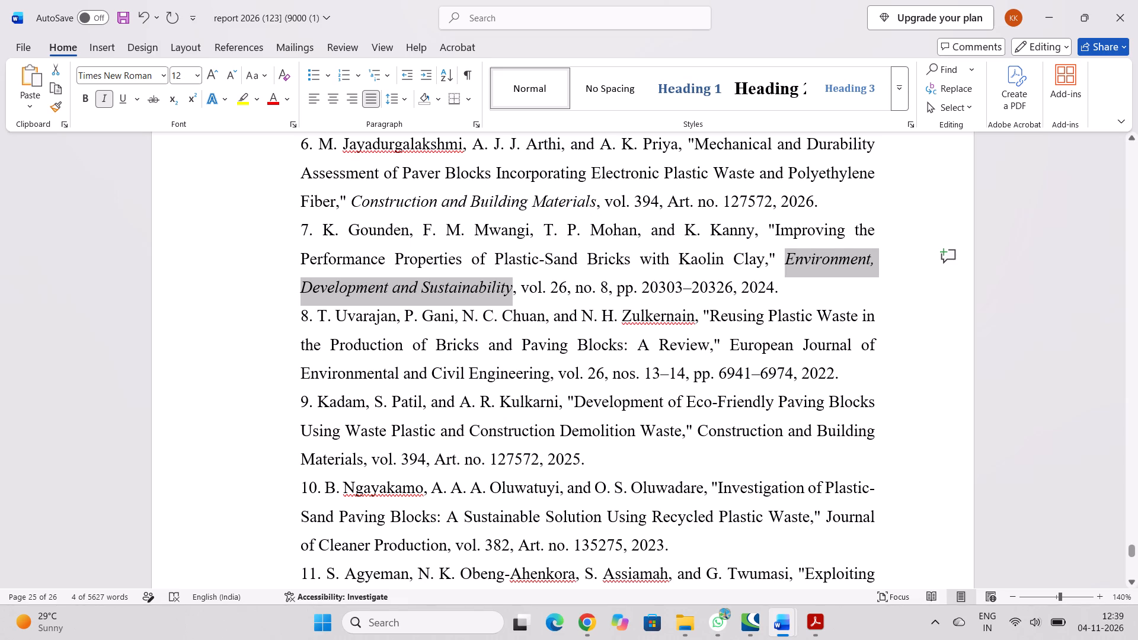
Italicise the journal title "European Journal of Environmental and Civil Engineering" in reference 8.
left_click(730, 349)
left_click_drag(730, 344, 590, 385)
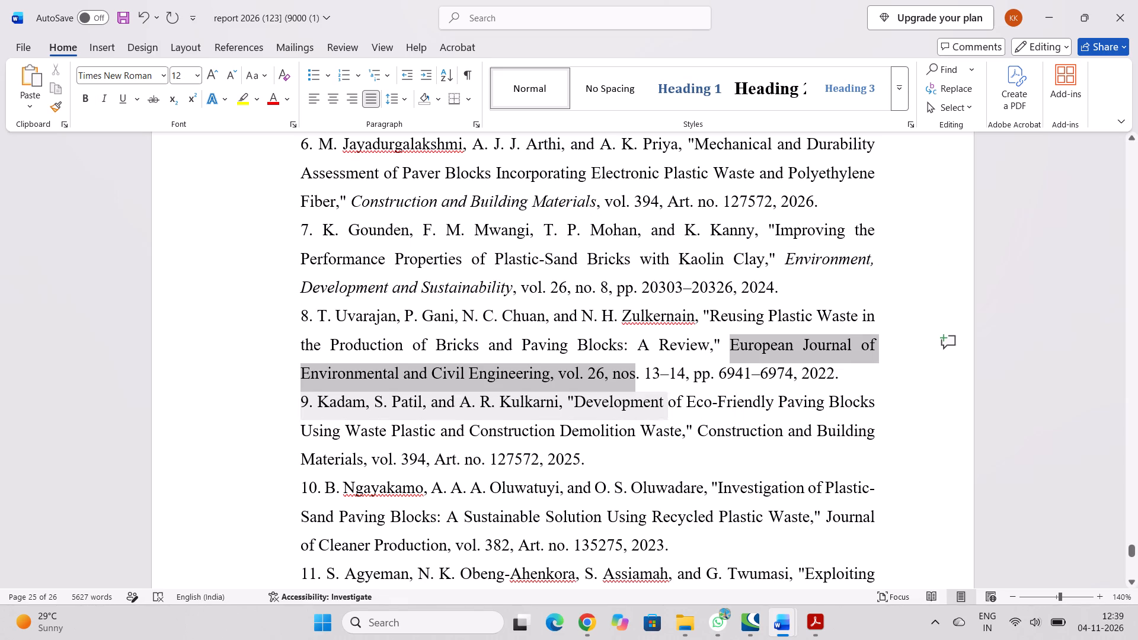
left_click_drag(590, 385, 526, 368)
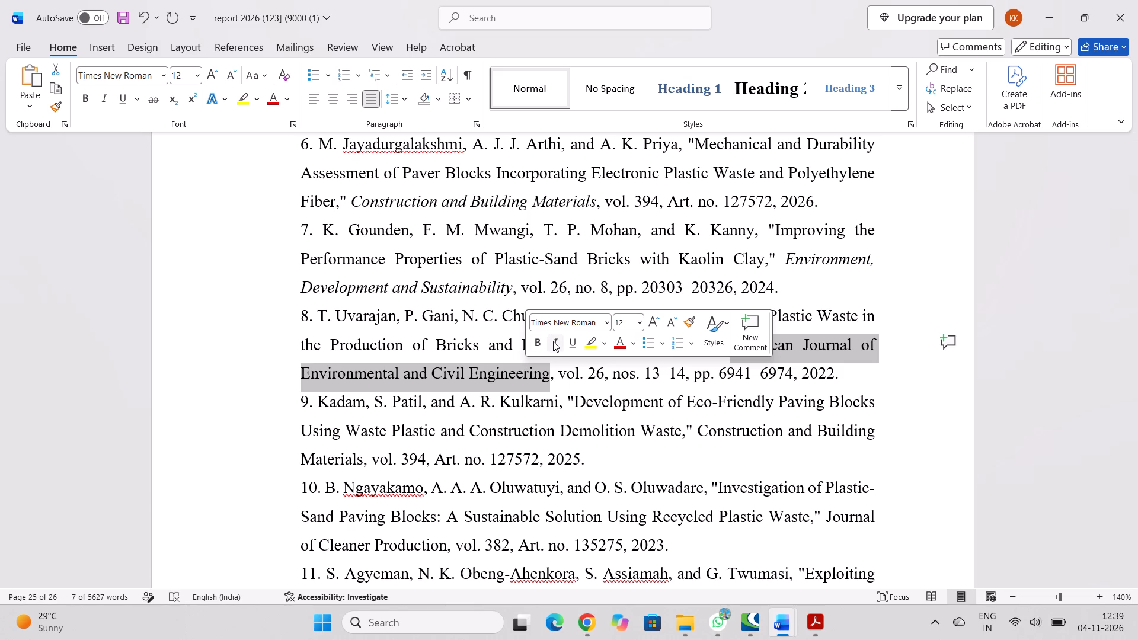
left_click(554, 341)
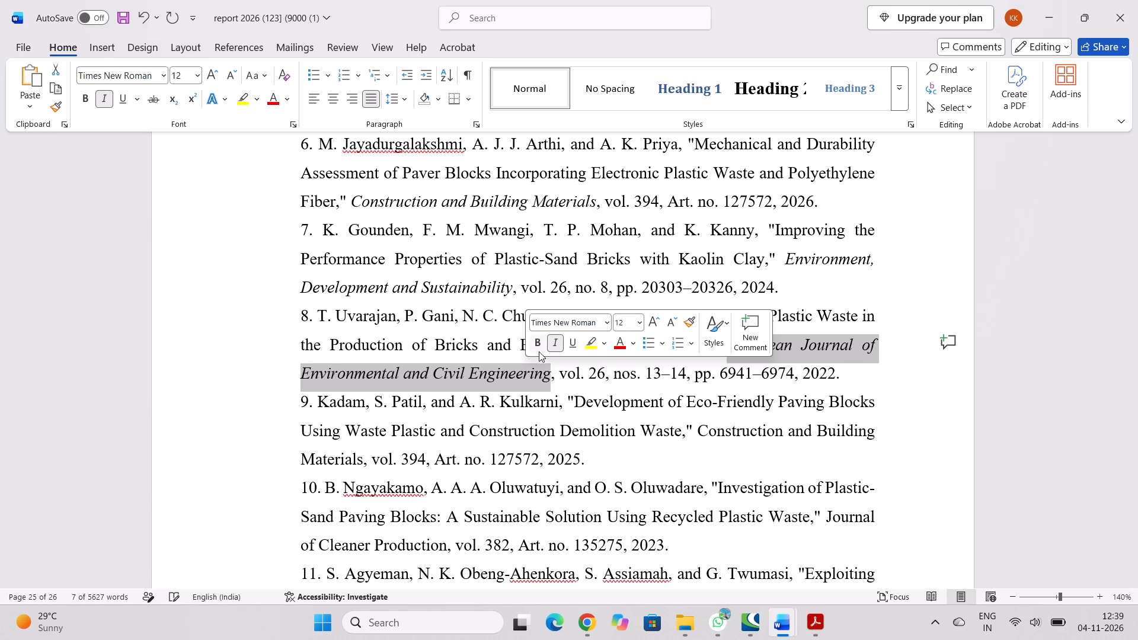
Italicise the journal title "Construction and Building Materials," in reference 9, including its trailing comma.
scroll(539, 351, "down", 2)
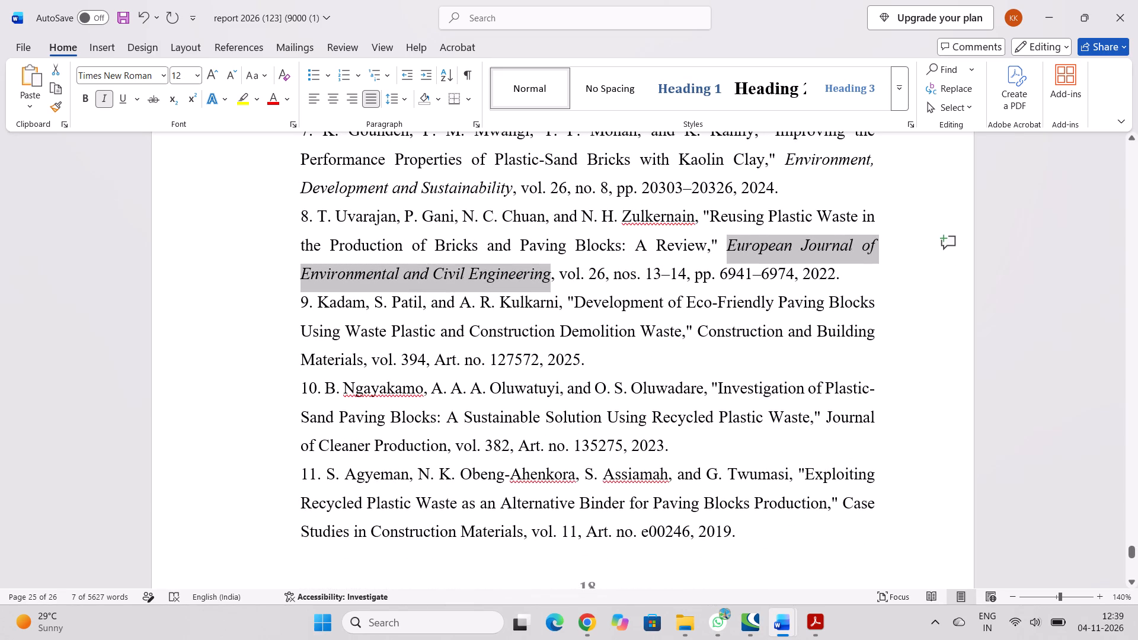
left_click(682, 334)
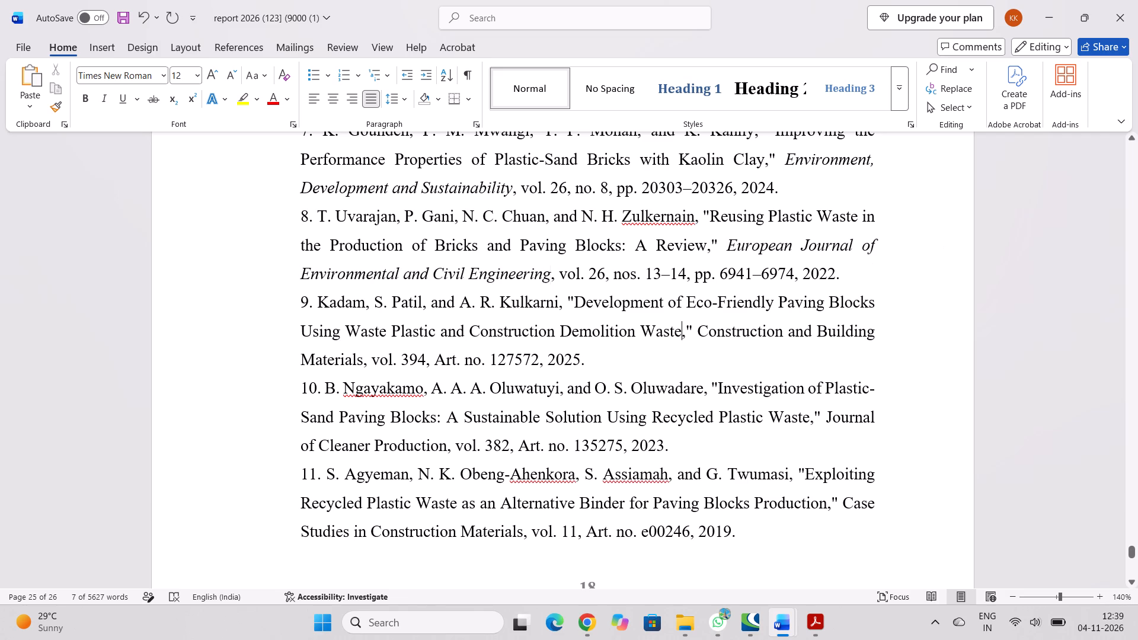
left_click(695, 332)
left_click_drag(696, 332, 817, 338)
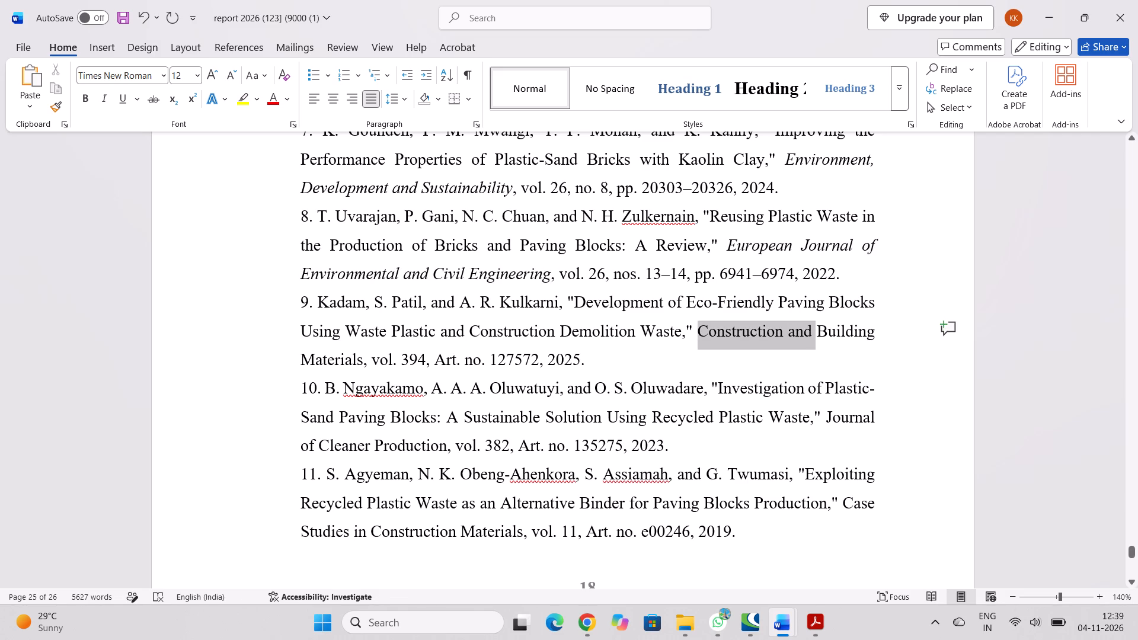
left_click_drag(817, 338, 391, 357)
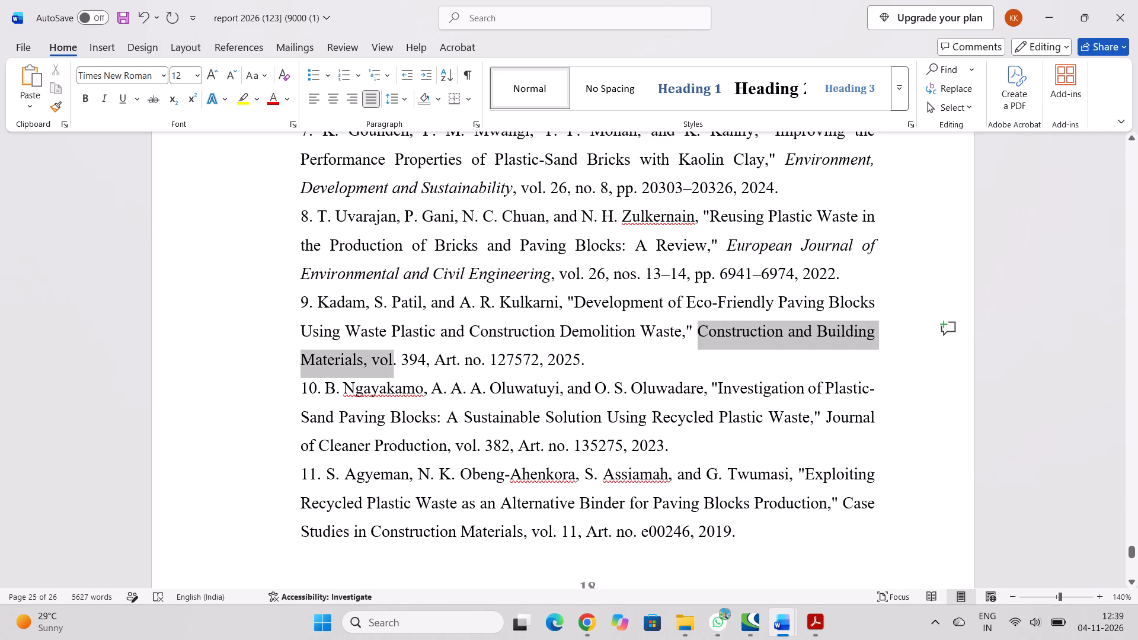
left_click_drag(391, 357, 368, 362)
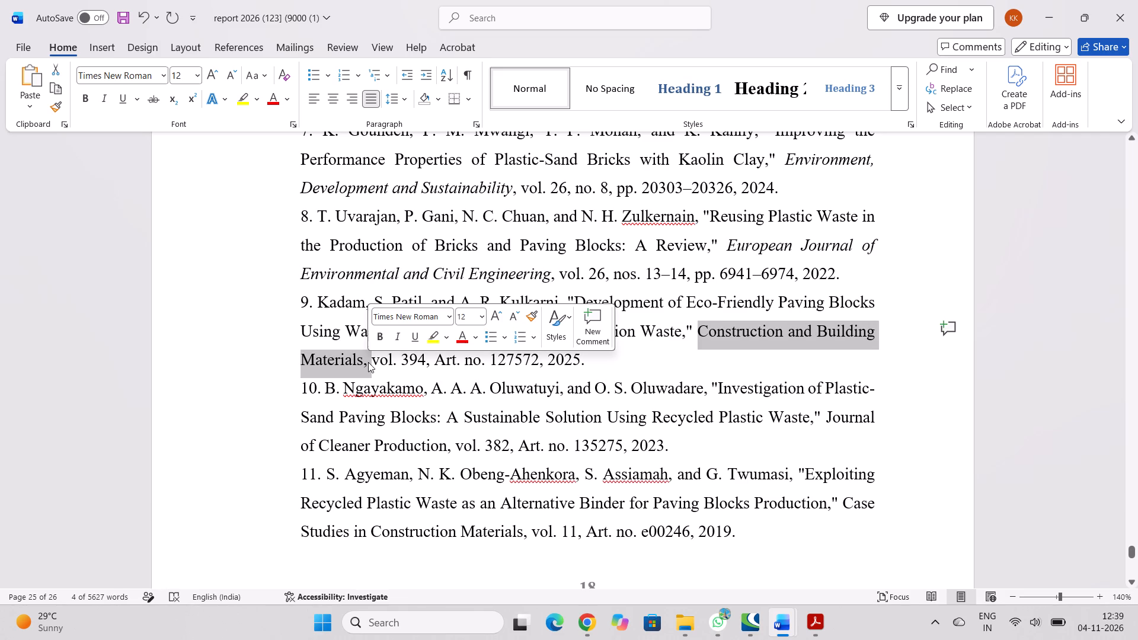
left_click(393, 335)
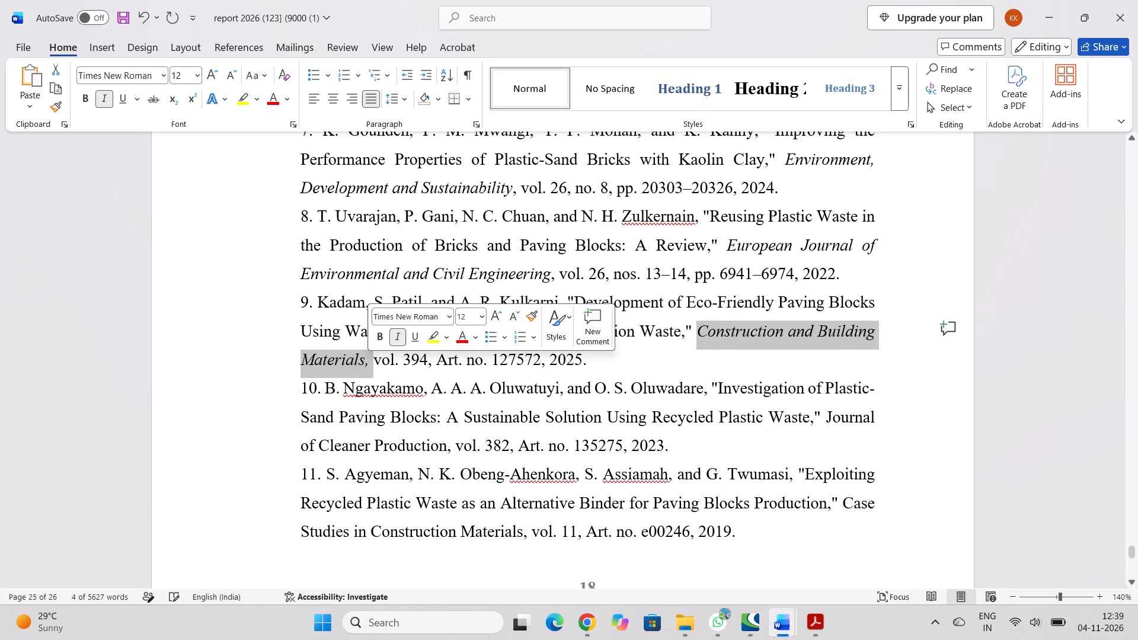
Italicise the journal title "Journal of Cleaner Production" in reference 10.
scroll(490, 361, "down", 1)
left_click(271, 357)
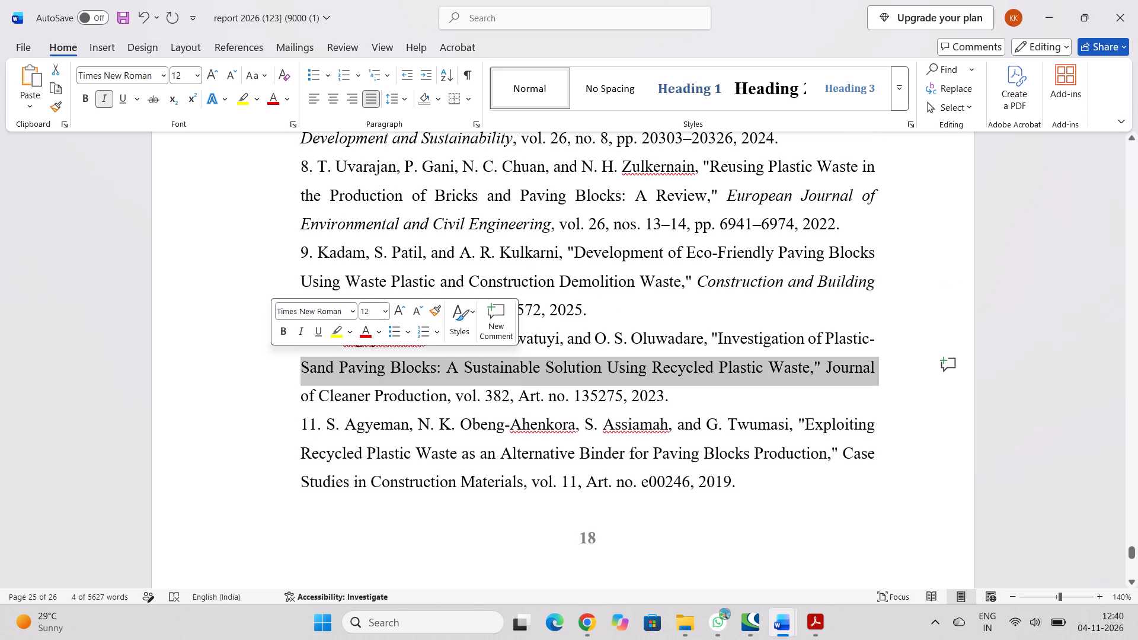
left_click(274, 376)
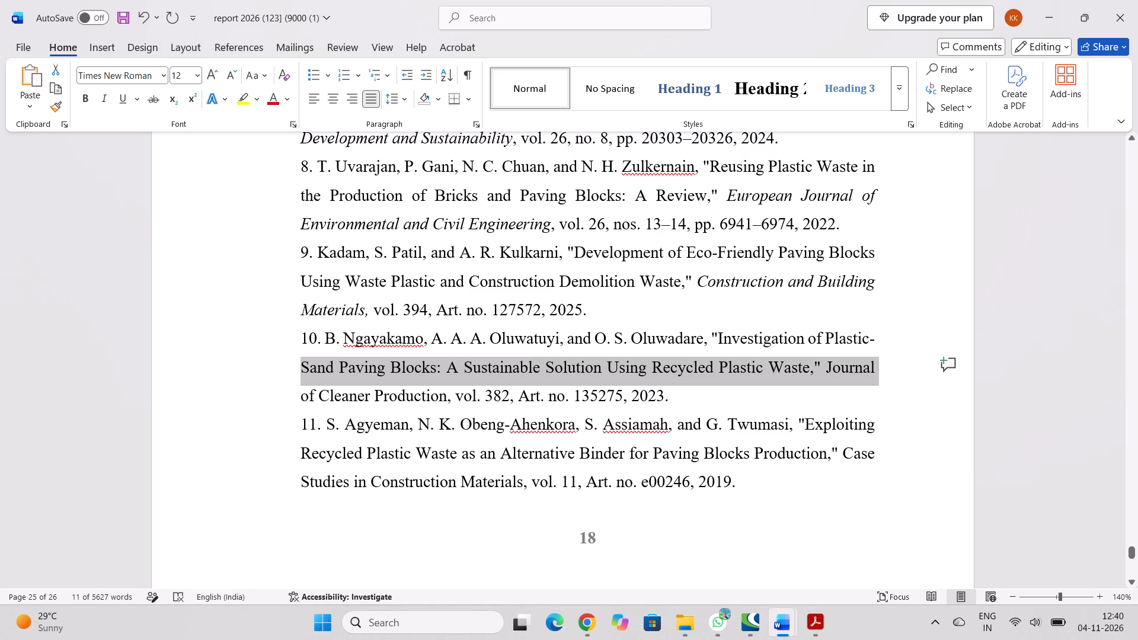
left_click(729, 310)
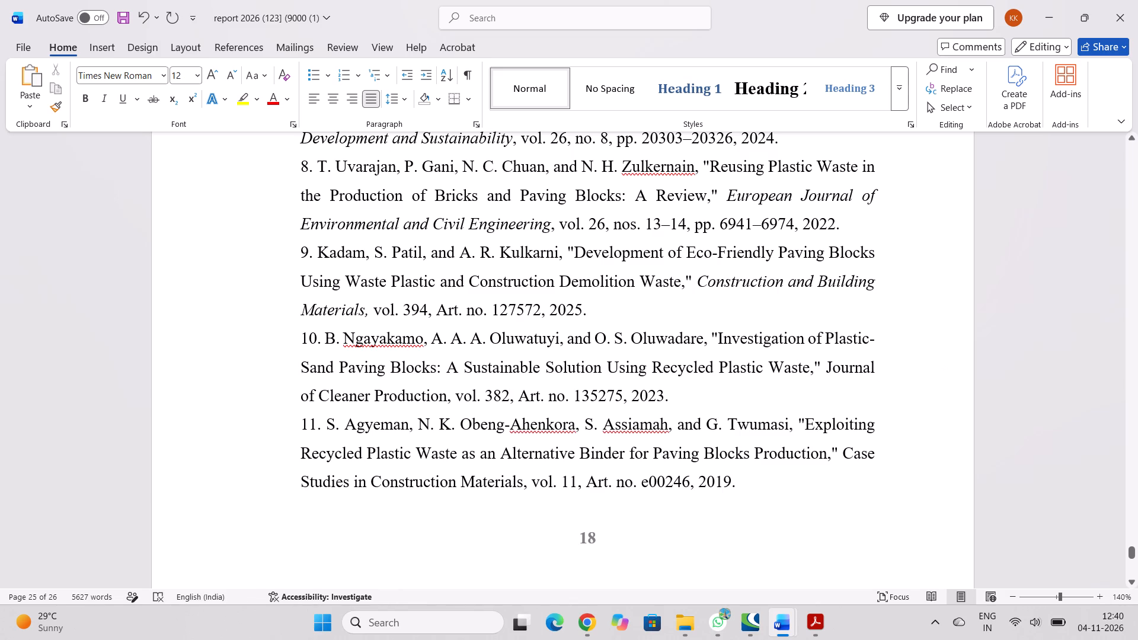
left_click_drag(824, 364, 661, 408)
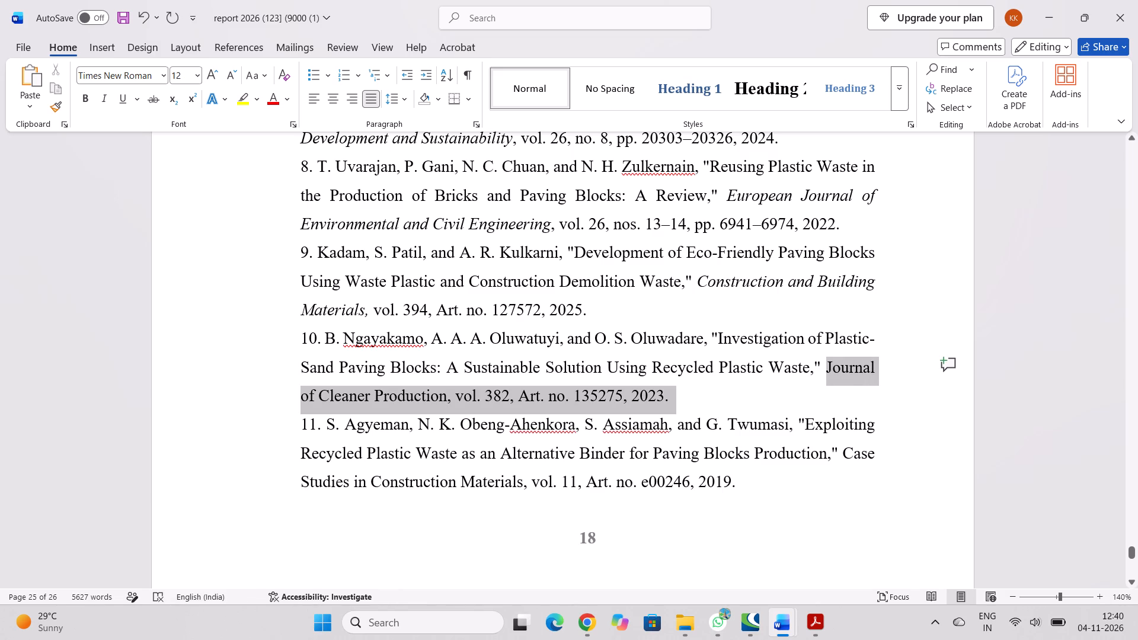
left_click_drag(661, 408, 423, 400)
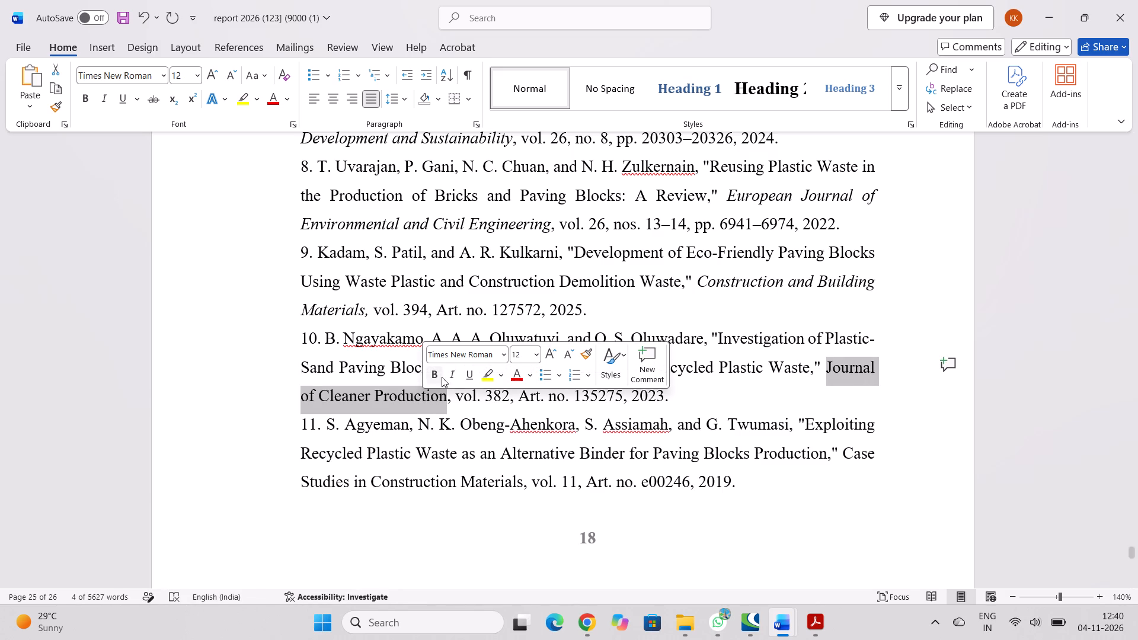
left_click(447, 373)
Italicise the journal title "Case Studies in Construction Materials," in reference 11, including its trailing comma.
scroll(423, 441, "down", 2)
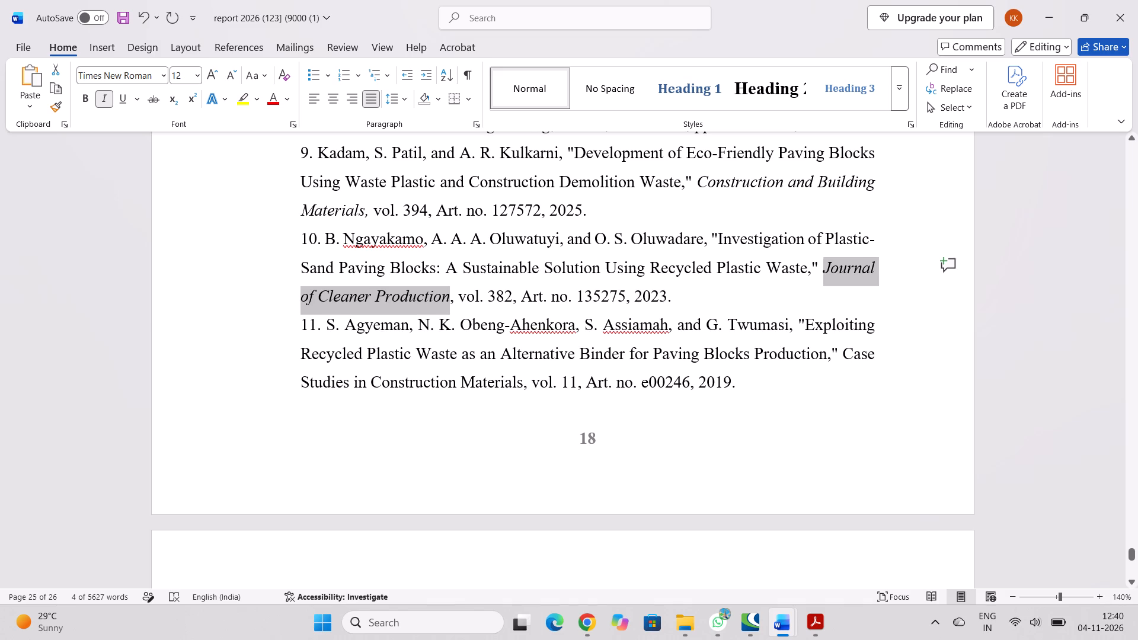
left_click_drag(840, 354, 512, 377)
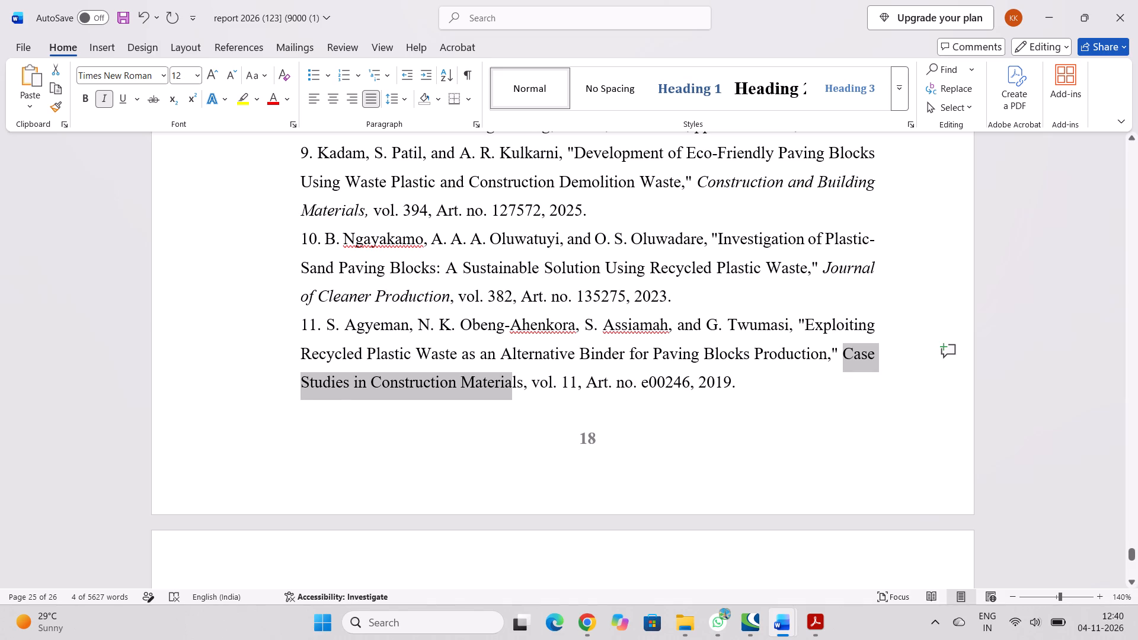
left_click_drag(512, 377, 527, 379)
left_click(552, 353)
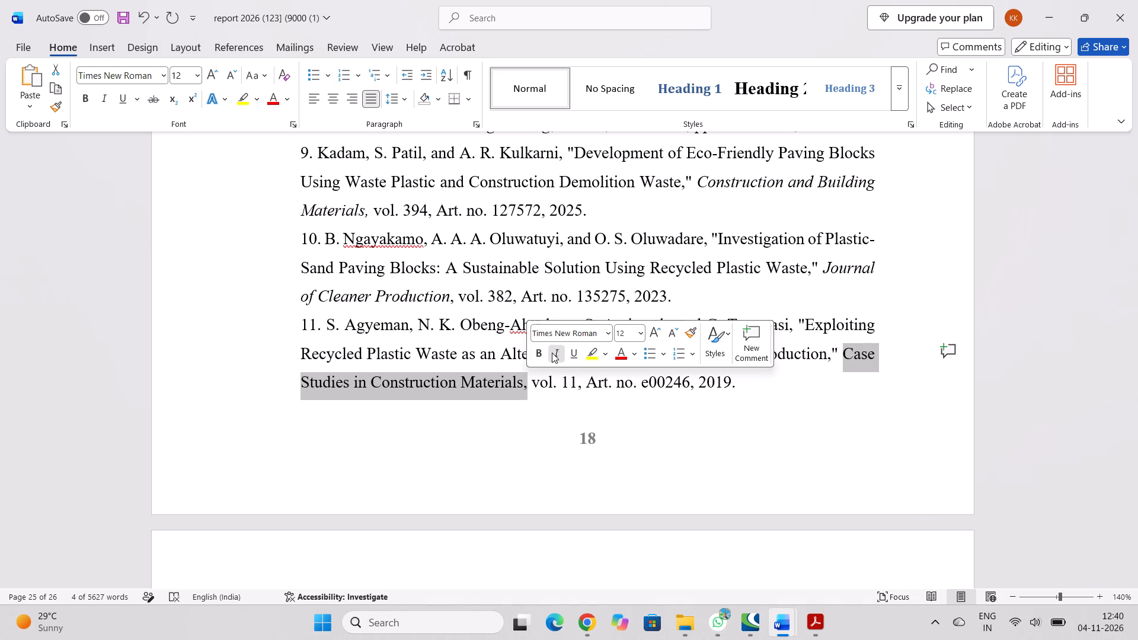
scroll(474, 388, "down", 6)
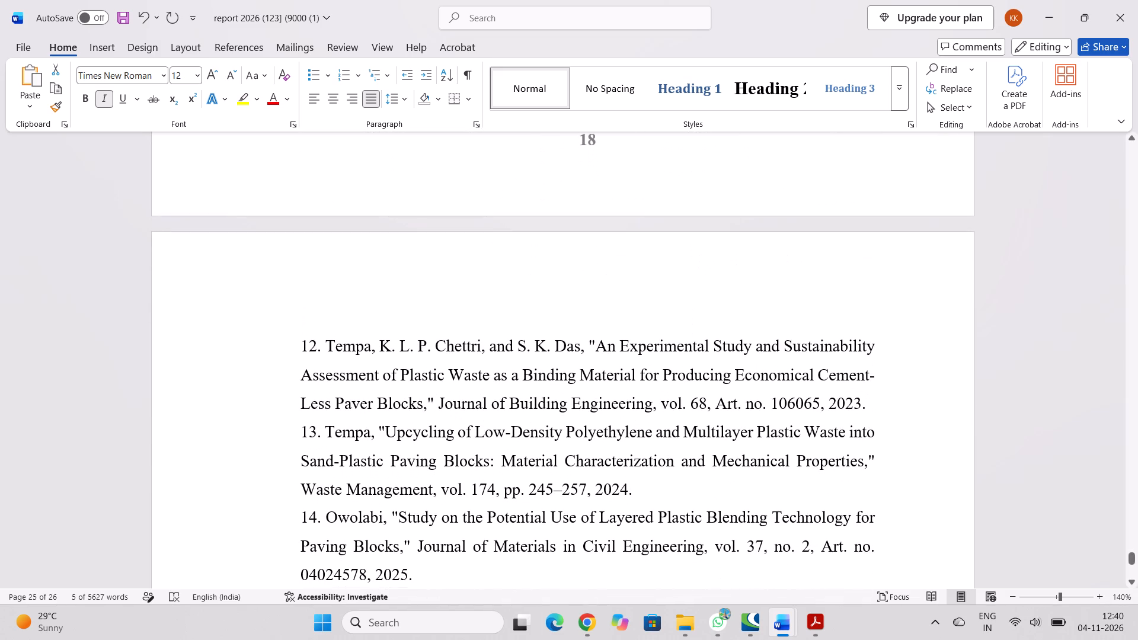
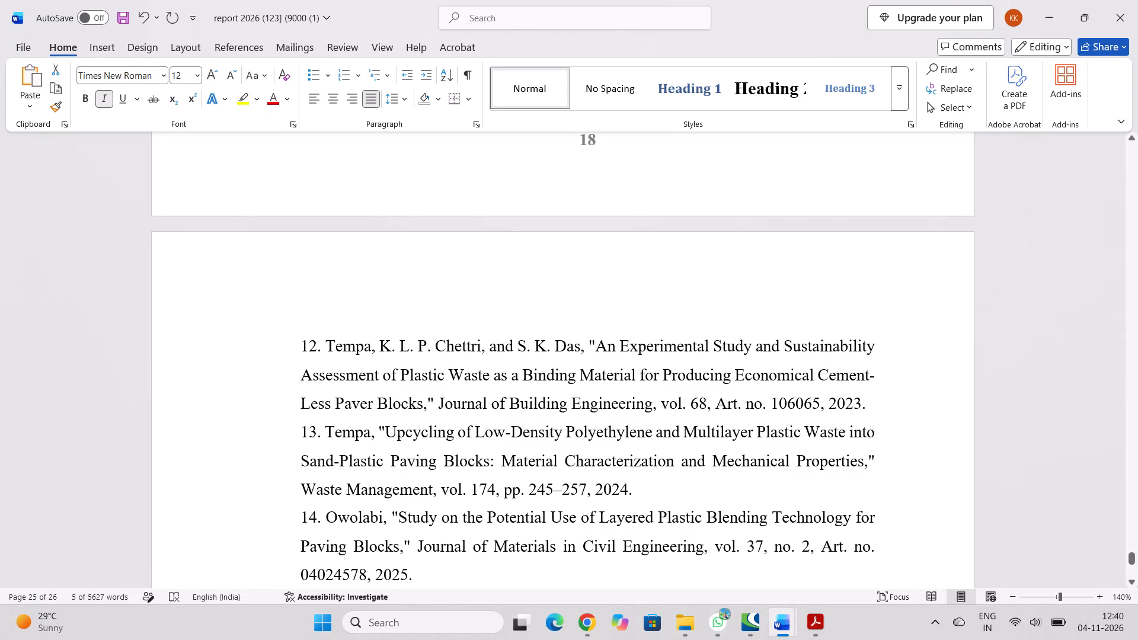
Italicize the journal names "Journal of Building Engineering" in reference 12 and "Waste Management" in reference 13.
left_click_drag(439, 406, 616, 416)
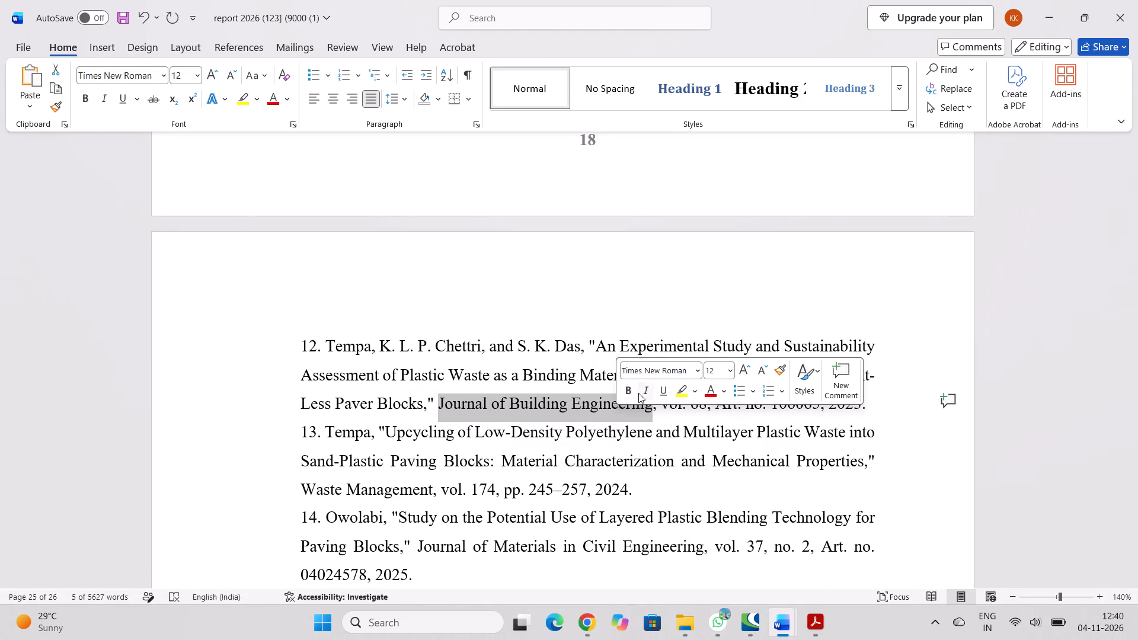
left_click(640, 392)
scroll(499, 439, "down", 2)
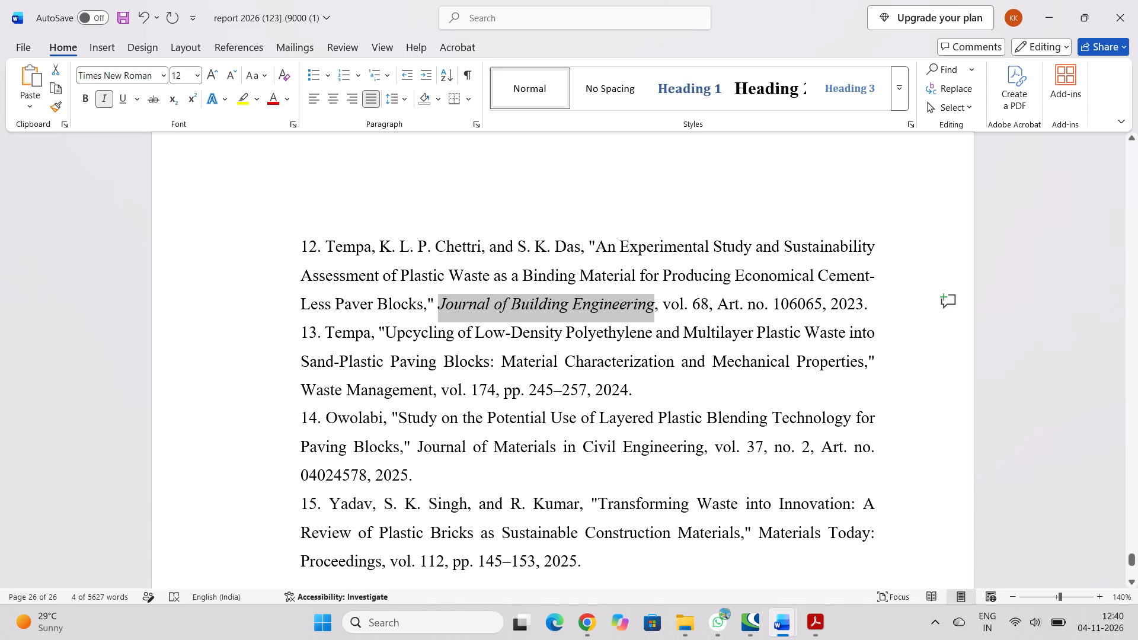
left_click_drag(298, 391, 344, 390)
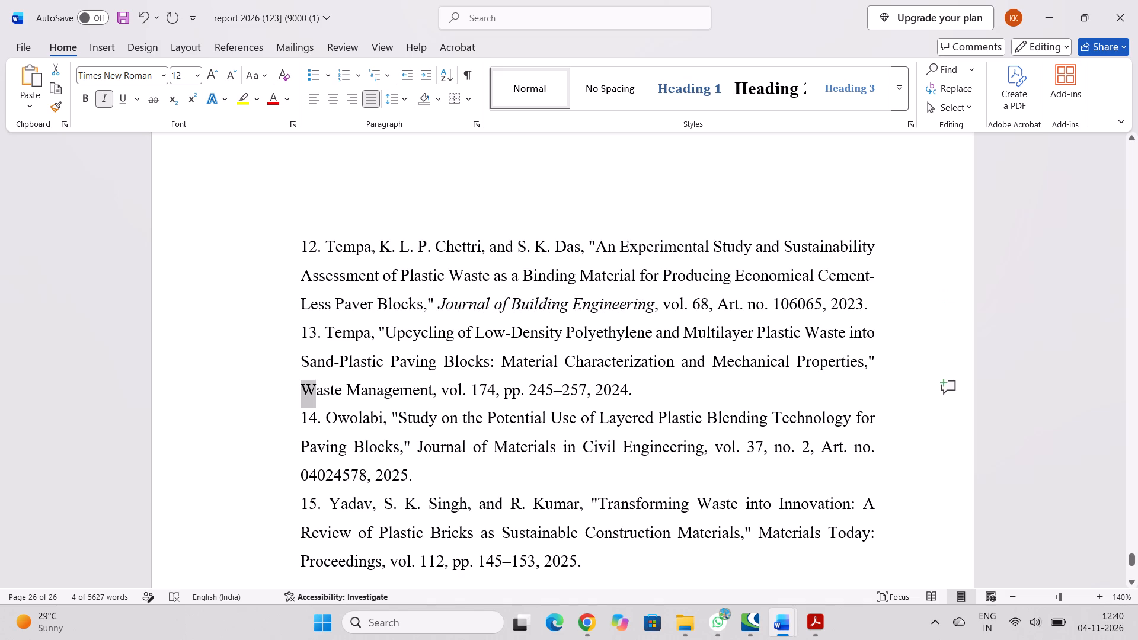
left_click_drag(344, 390, 388, 396)
left_click(411, 373)
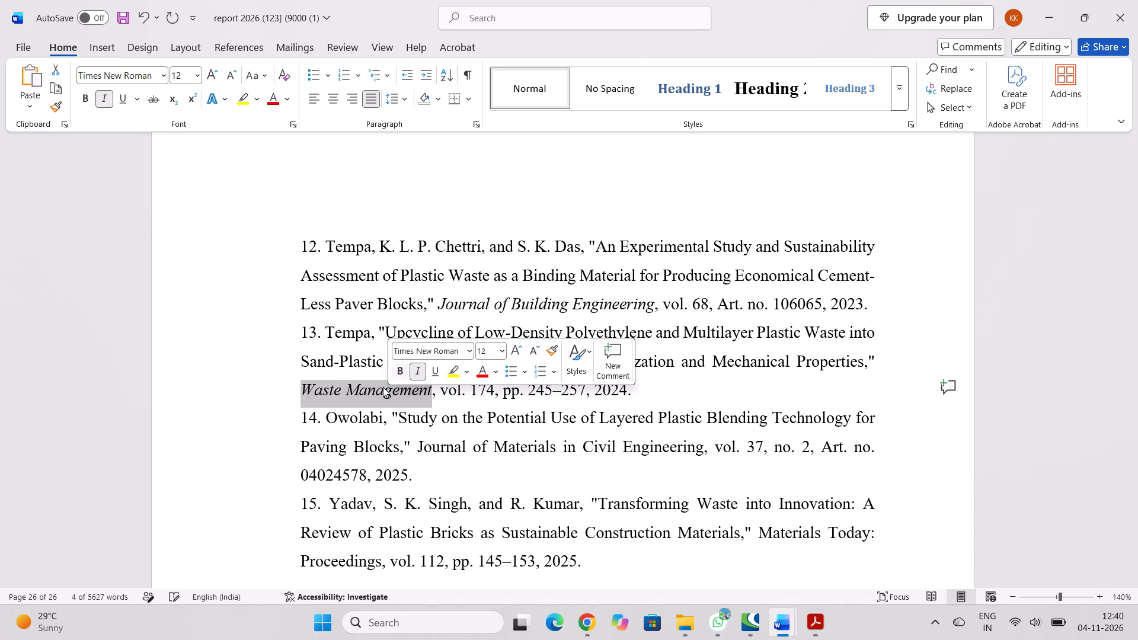
Italicize "Journal of Materials in Civil Engineering" in reference 14 and "Materials Today: Proceedings" in reference 15.
scroll(362, 394, "down", 2)
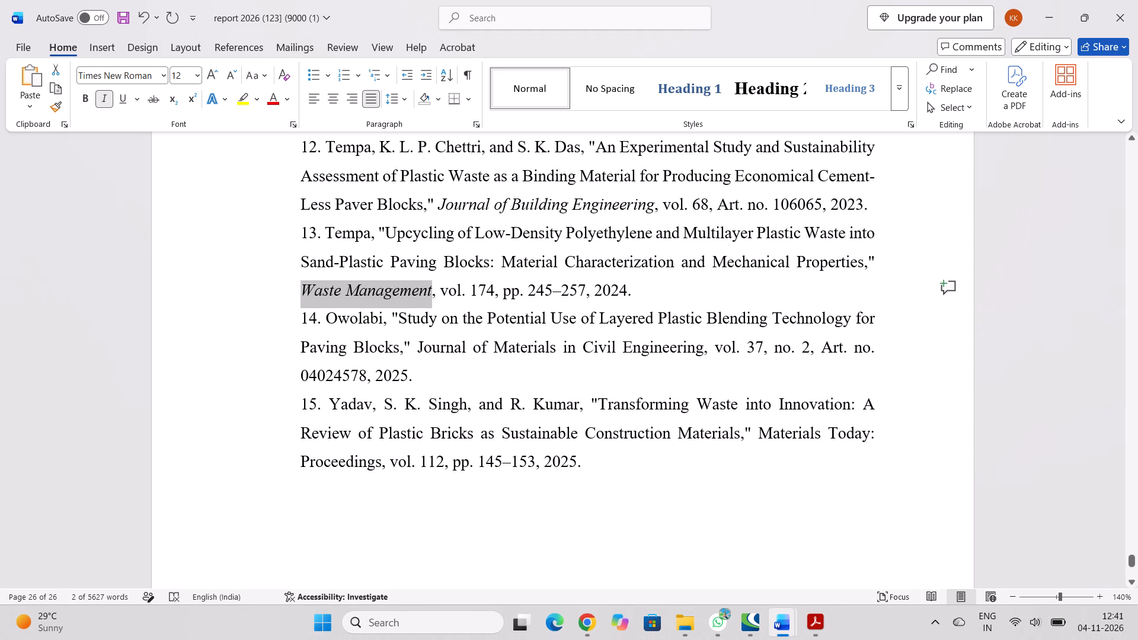
left_click_drag(417, 344, 645, 341)
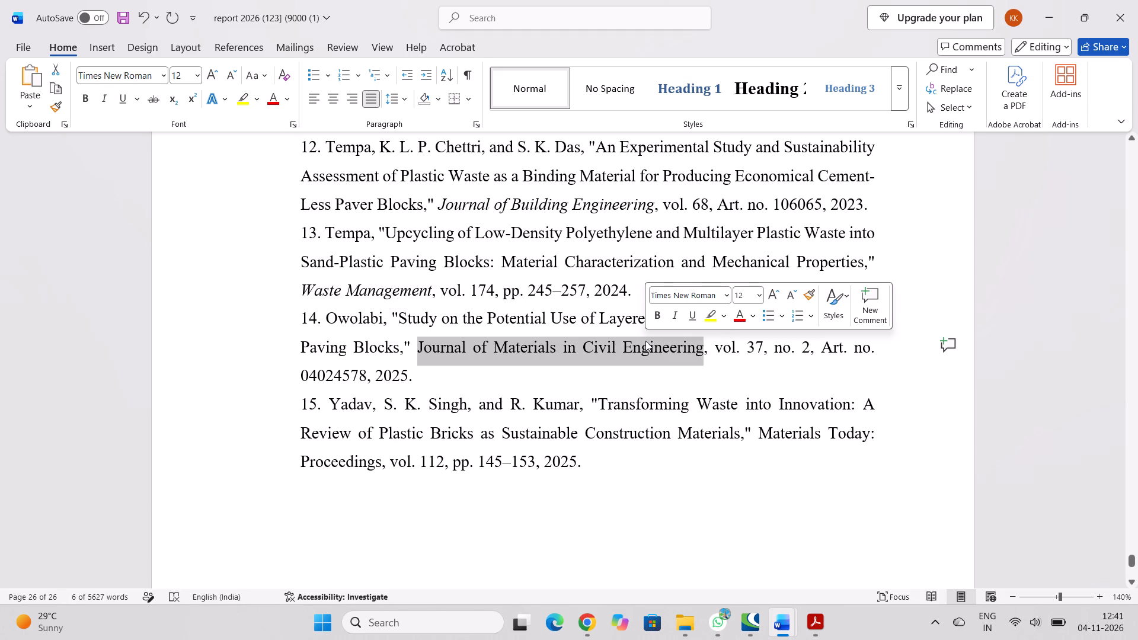
left_click(672, 319)
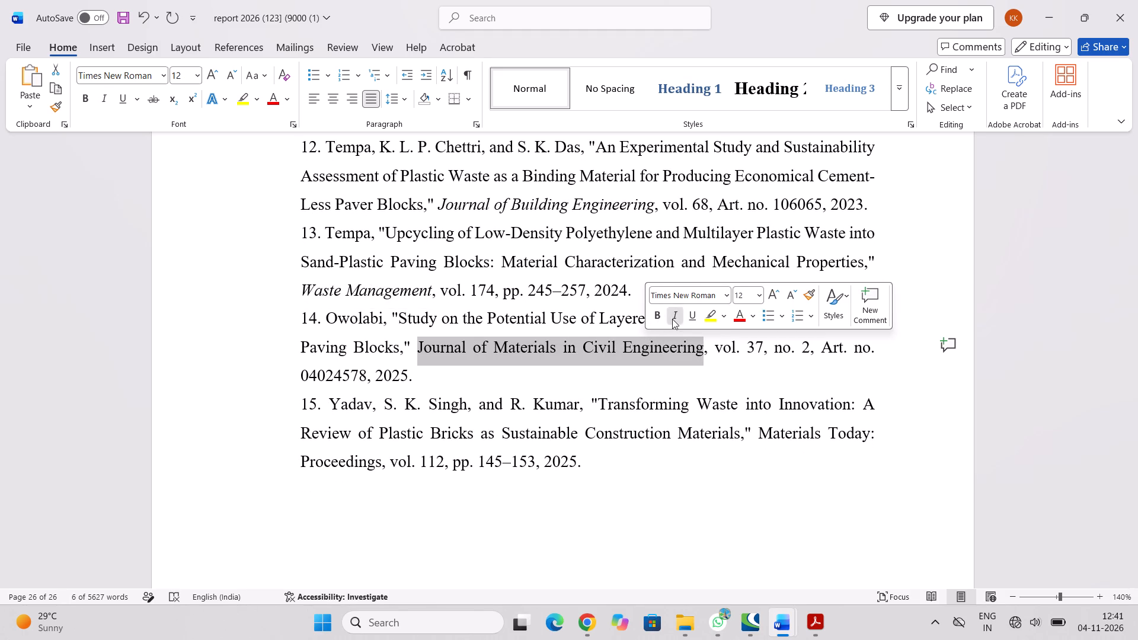
scroll(366, 440, "down", 1)
scroll(294, 393, "down", 1)
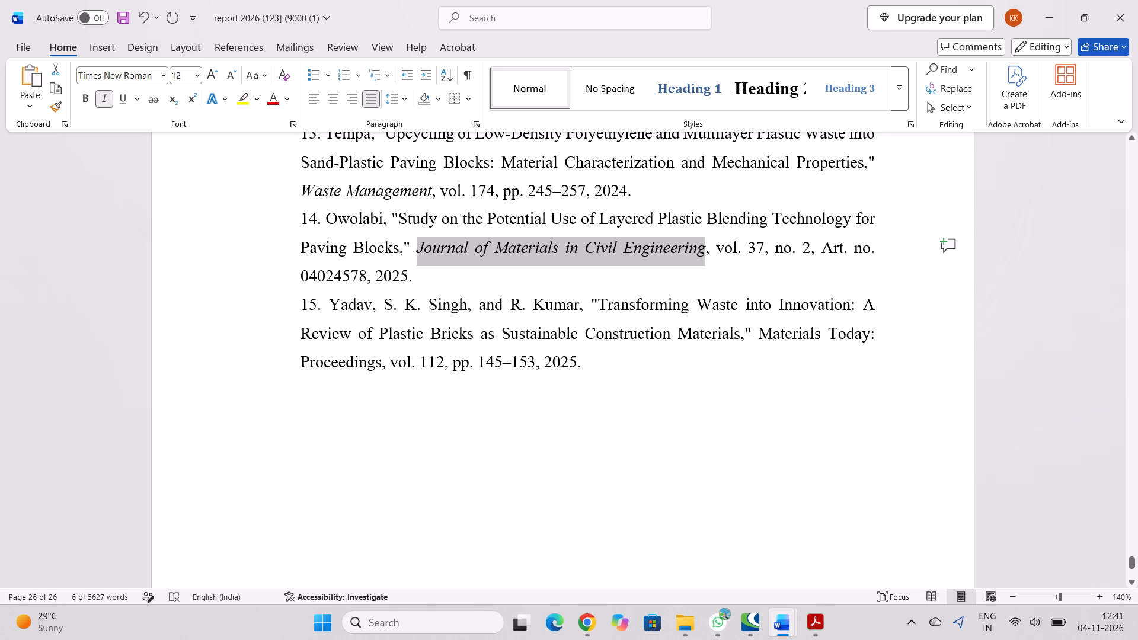
left_click_drag(755, 335, 391, 374)
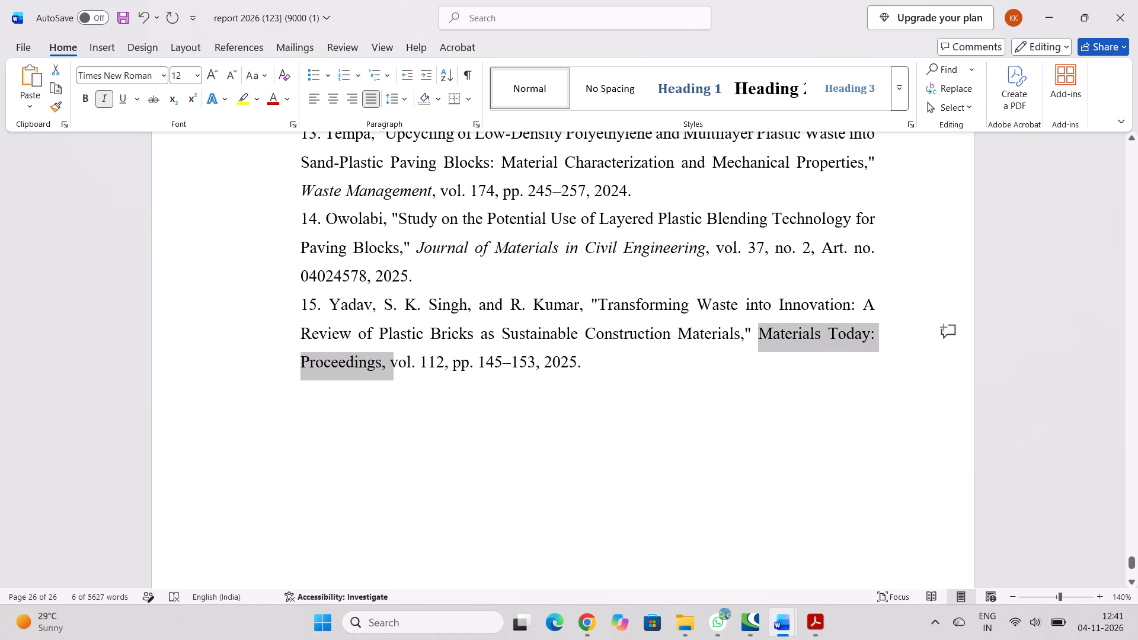
left_click_drag(391, 374, 381, 369)
left_click(411, 350)
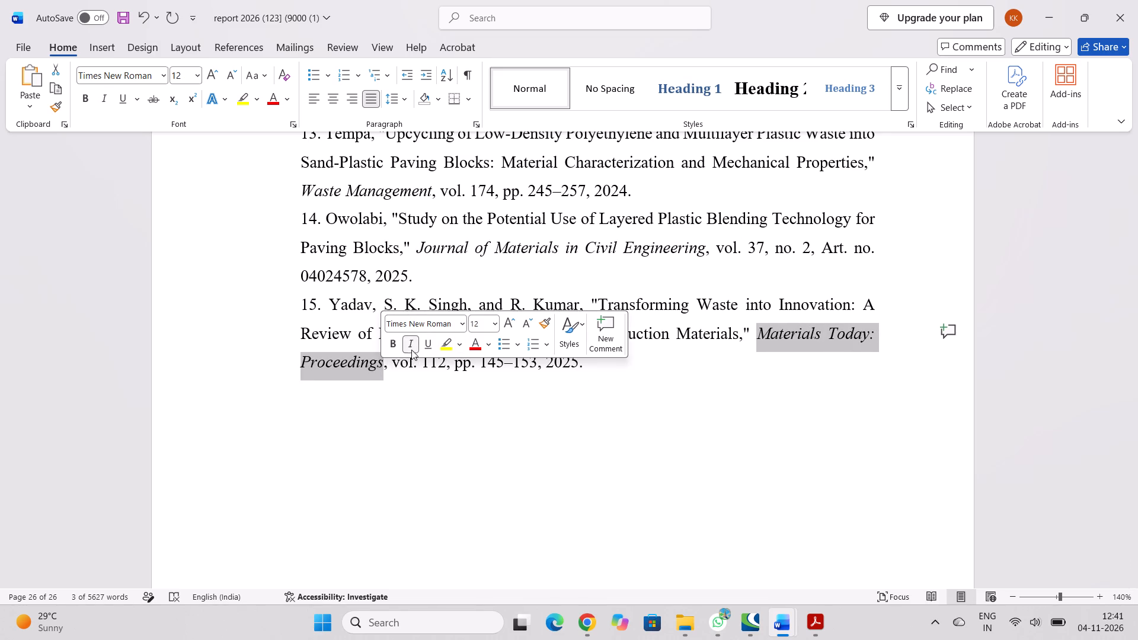
Check the reference list's formatting, and look back over the future scope, compressive strength chart and compression testing pages.
scroll(673, 412, "down", 8)
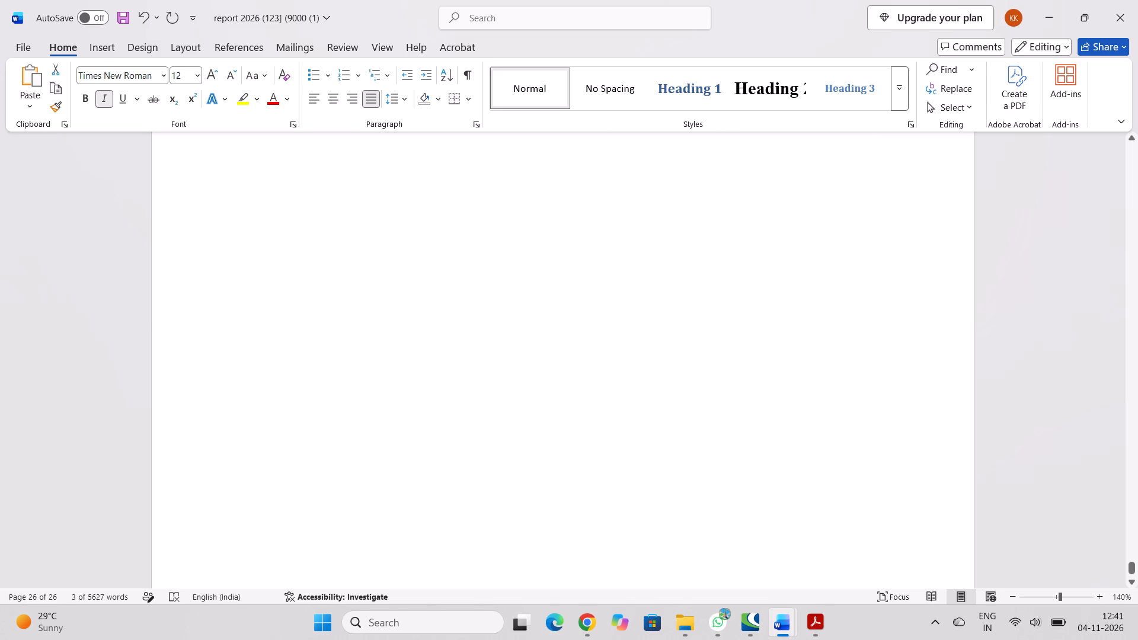
scroll(673, 412, "down", 8)
scroll(673, 412, "up", 7)
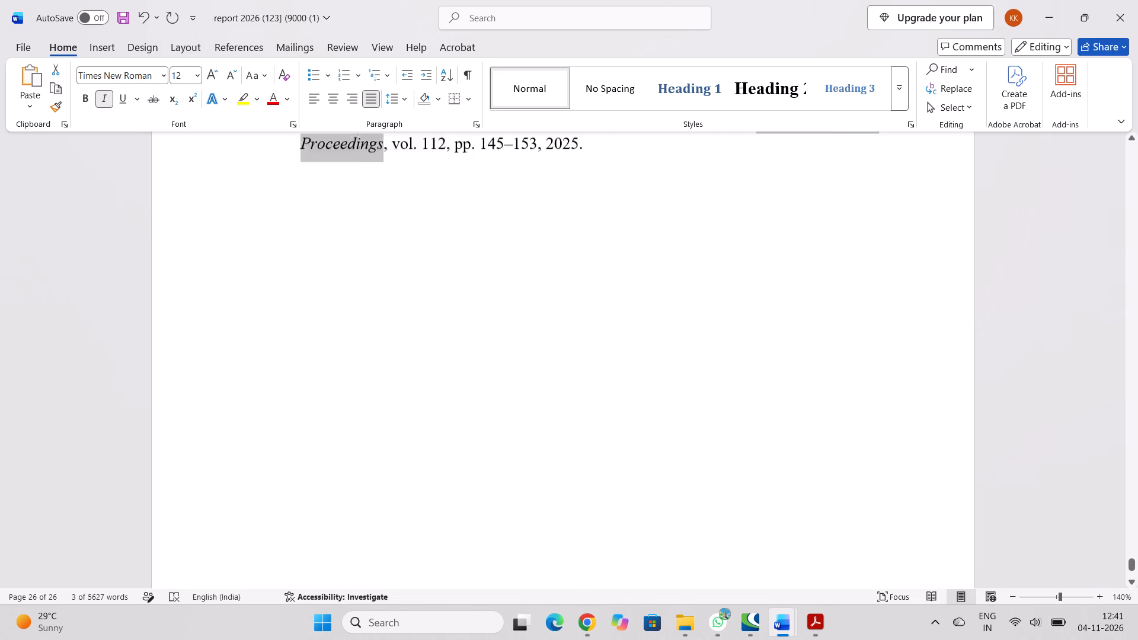
scroll(673, 412, "up", 12)
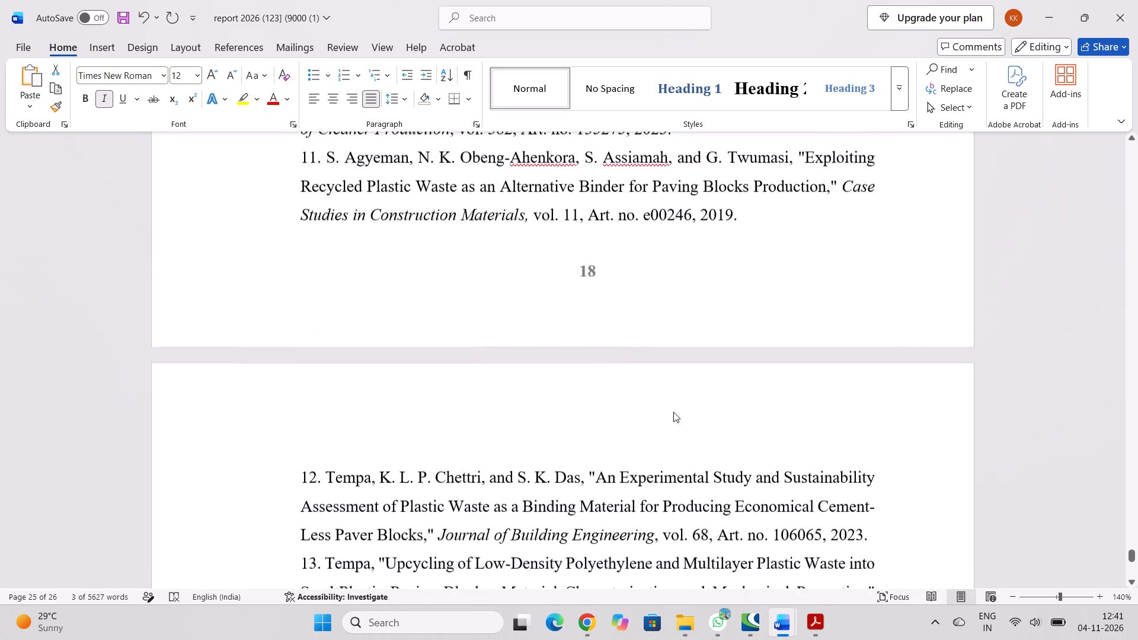
scroll(673, 412, "up", 16)
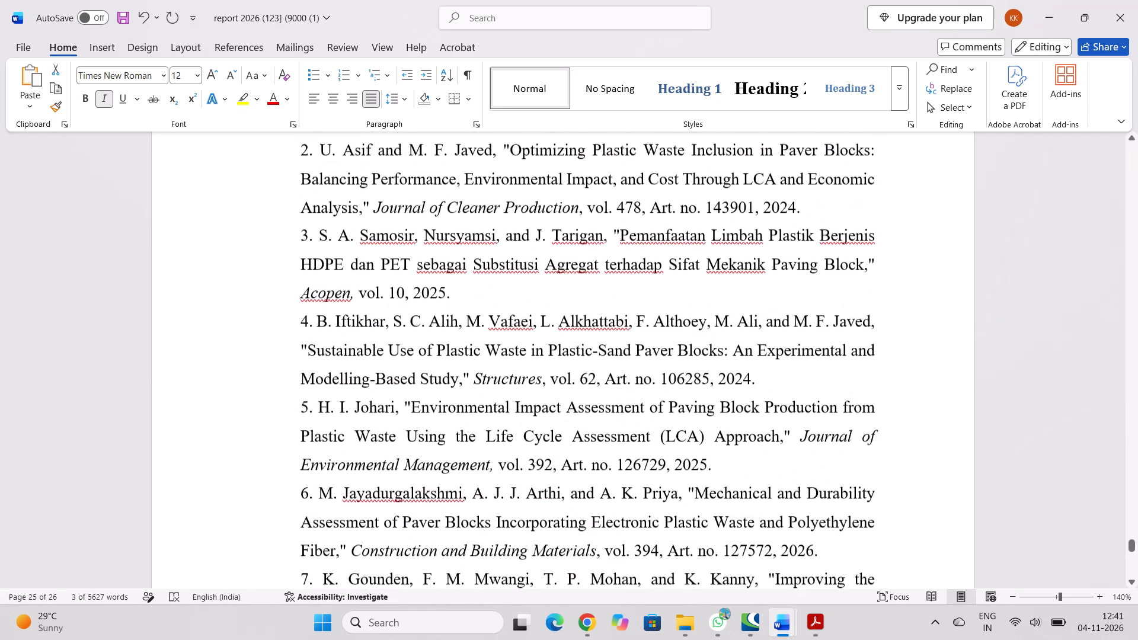
scroll(673, 412, "up", 6)
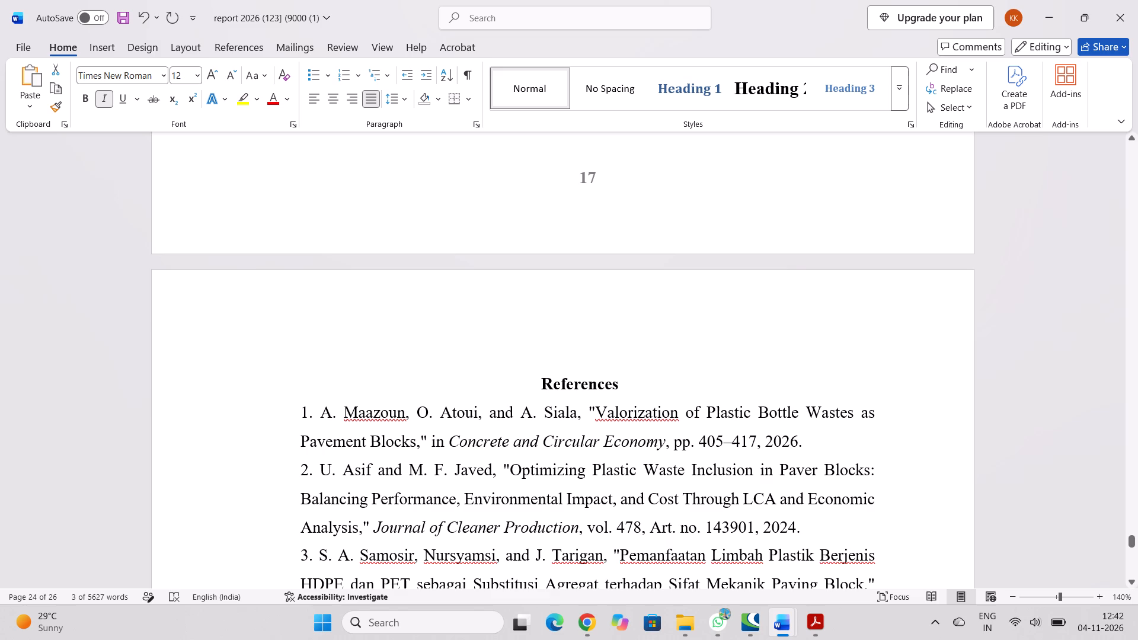
scroll(889, 639, "up", 2)
scroll(332, 639, "up", 2)
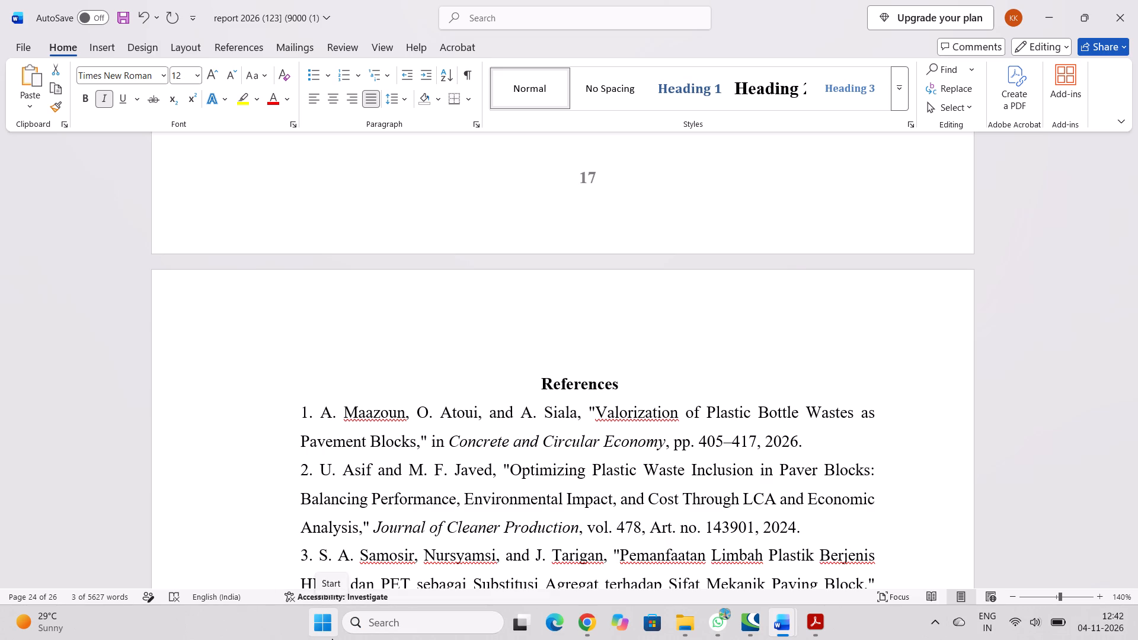
scroll(308, 353, "up", 12)
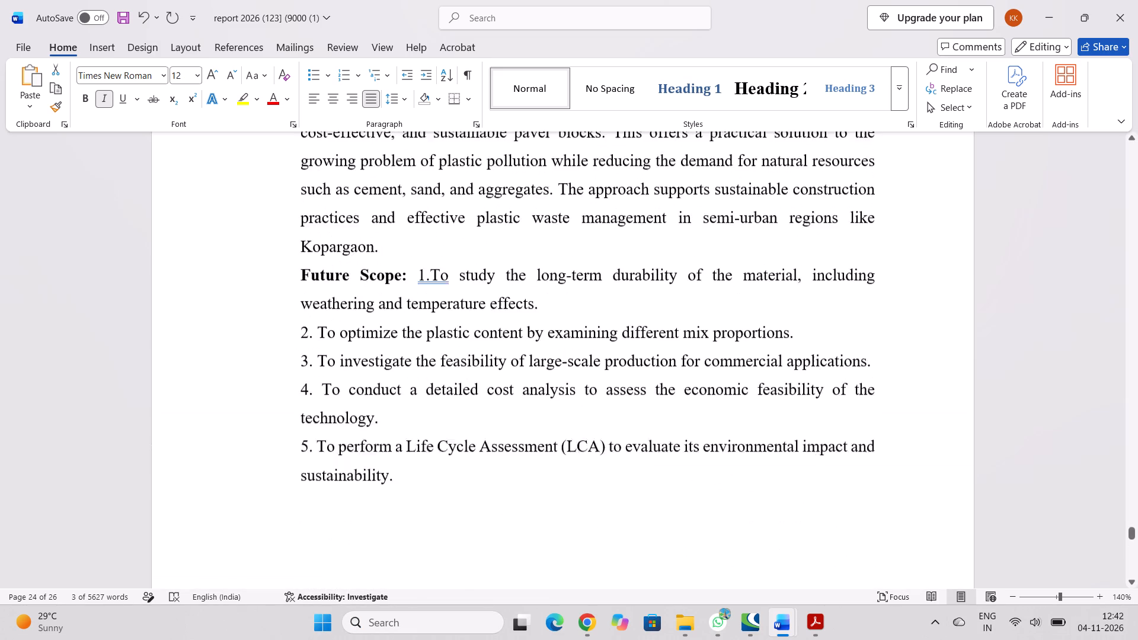
scroll(306, 348, "up", 16)
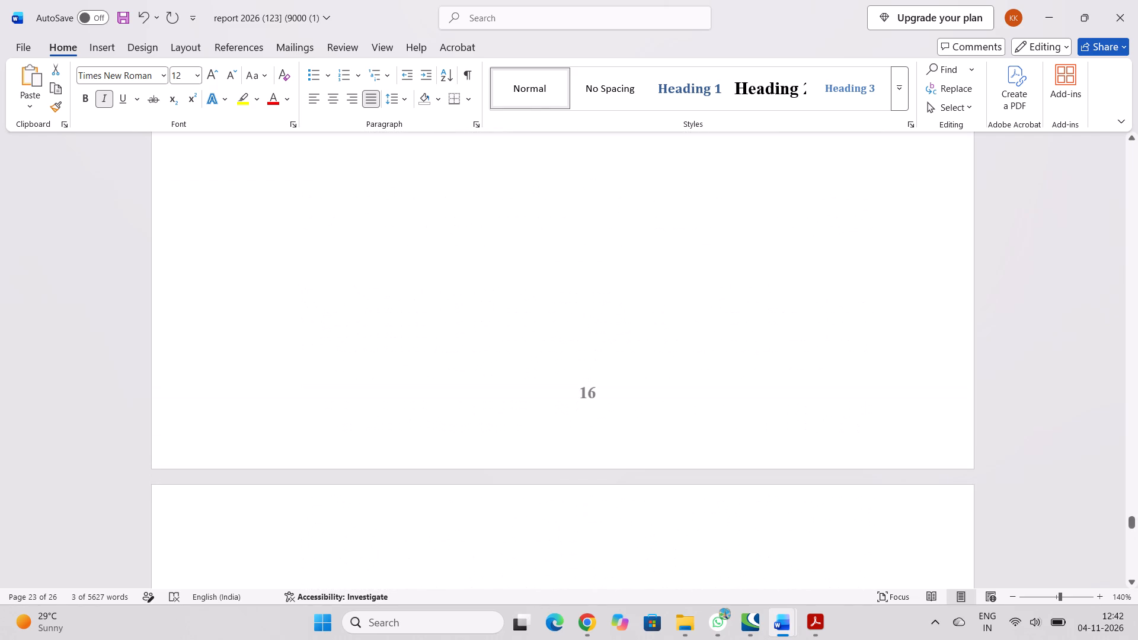
scroll(306, 348, "up", 13)
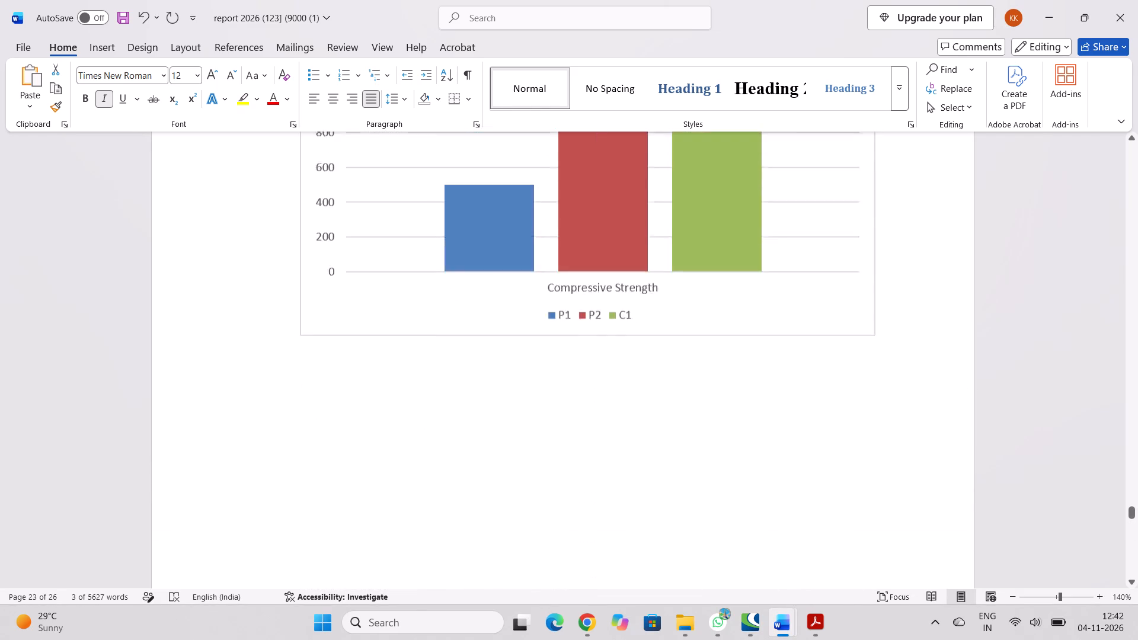
scroll(306, 348, "up", 15)
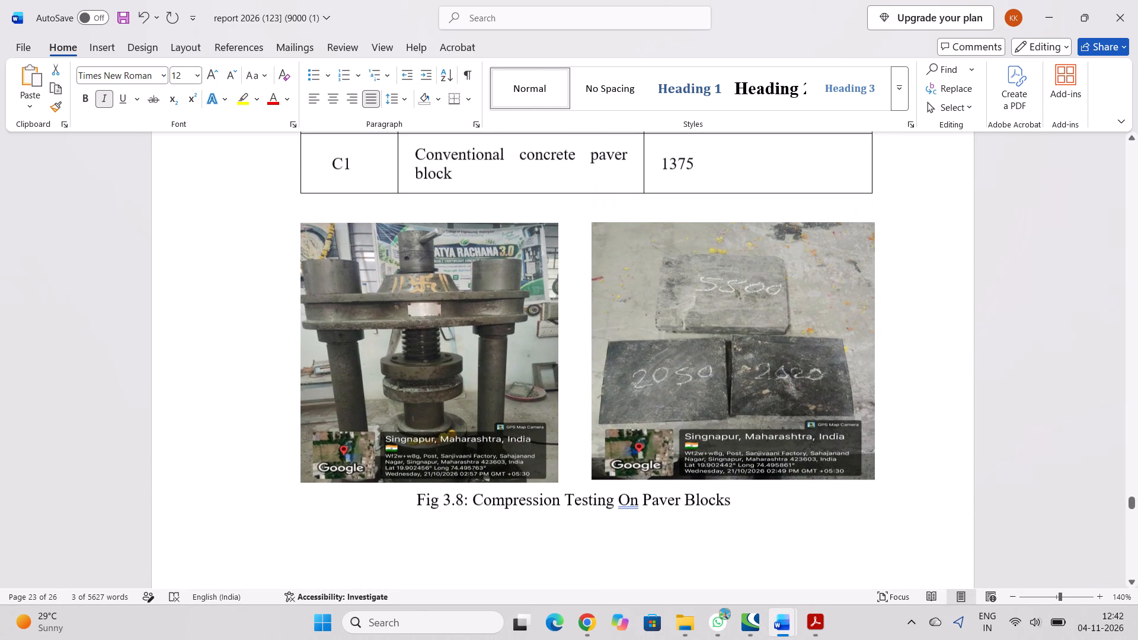
scroll(306, 348, "down", 2)
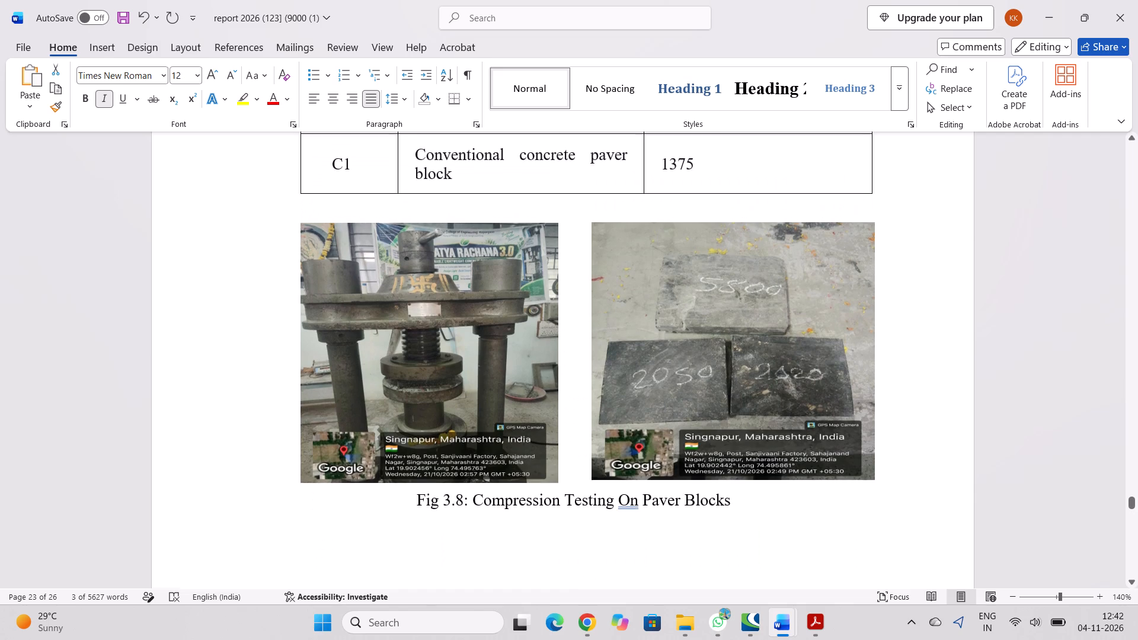
scroll(306, 348, "down", 12)
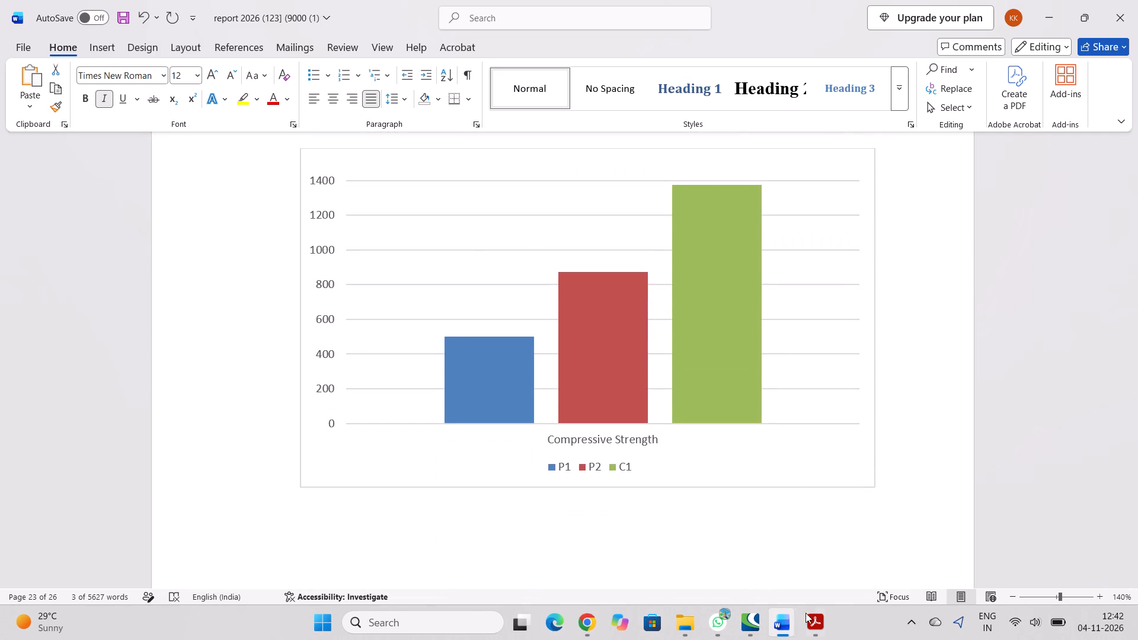
left_click(578, 639)
left_click(539, 569)
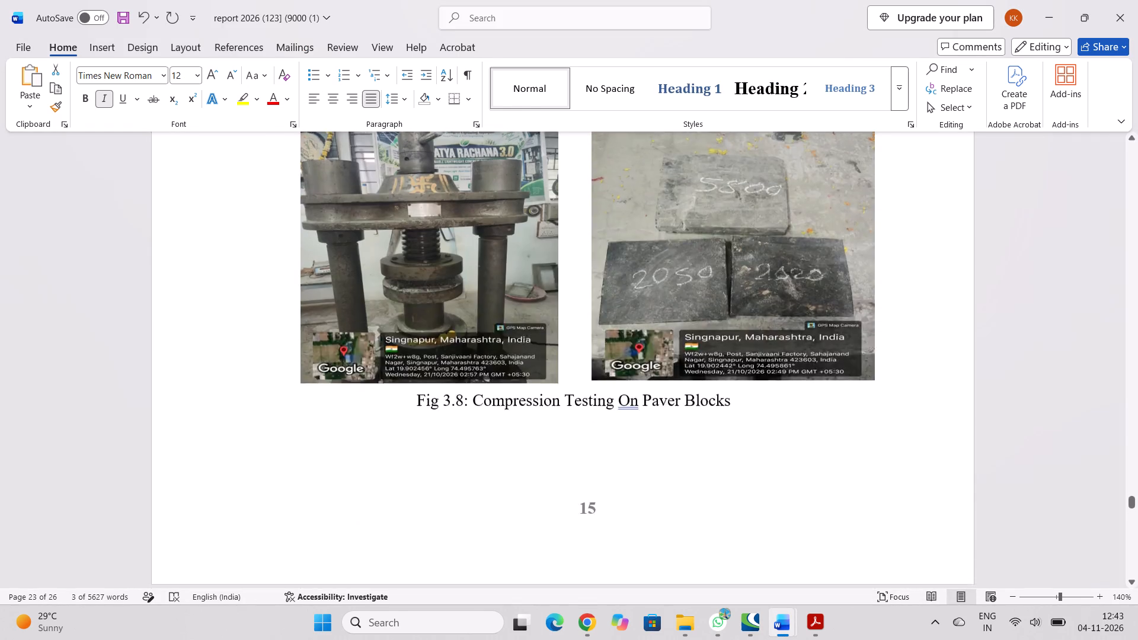
scroll(512, 460, "up", 20)
scroll(512, 460, "up", 14)
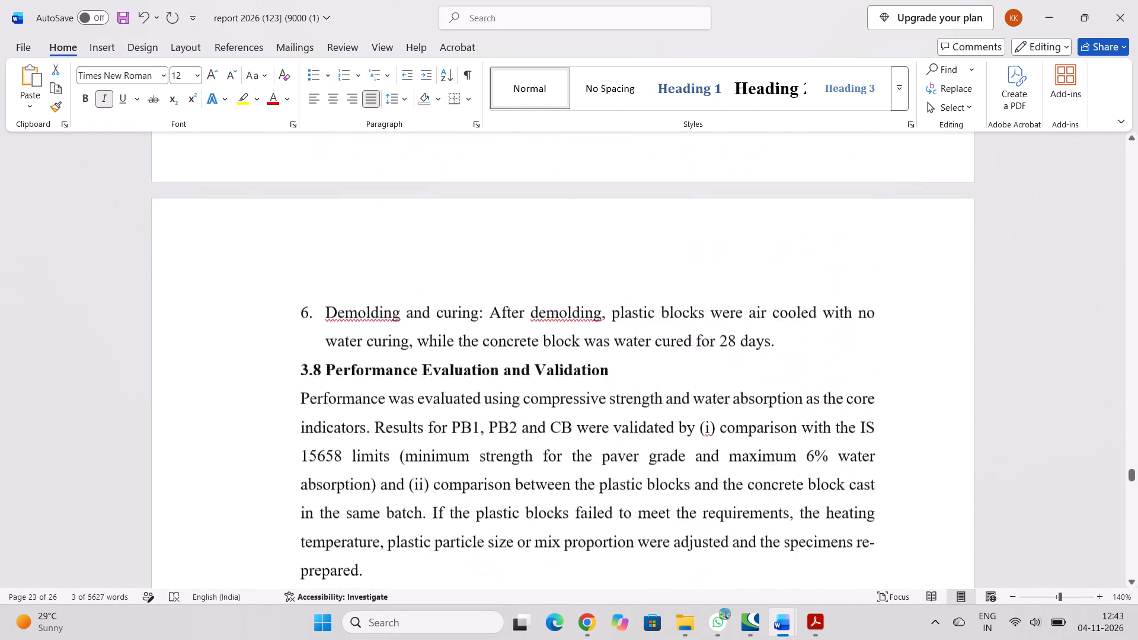
scroll(512, 460, "up", 20)
scroll(512, 460, "up", 15)
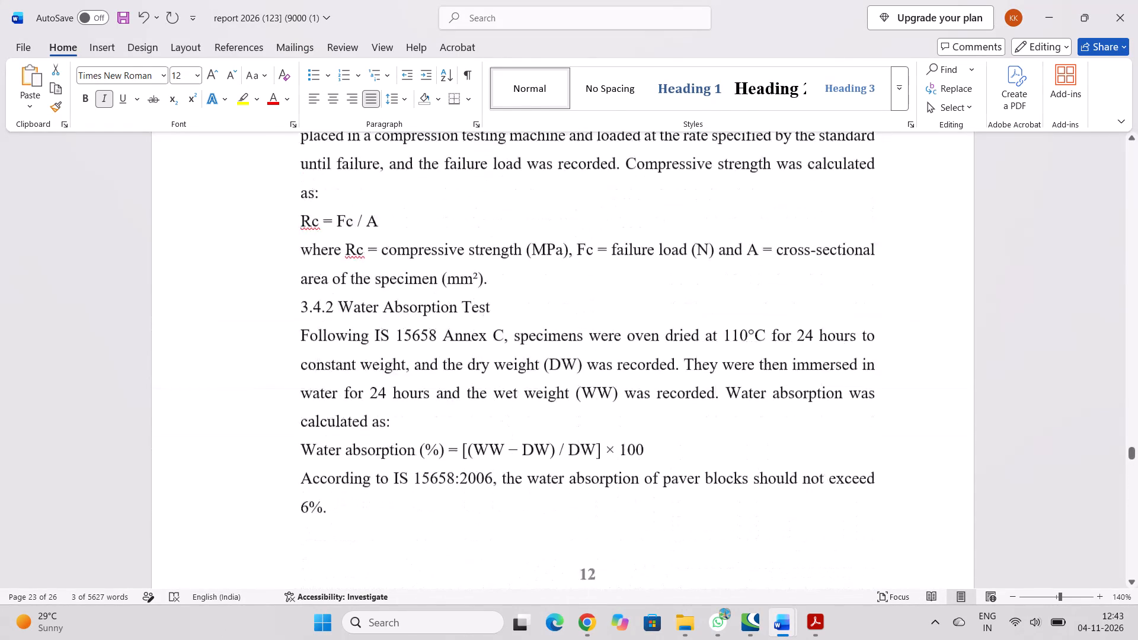
scroll(512, 459, "up", 5)
scroll(512, 459, "up", 20)
scroll(512, 459, "up", 3)
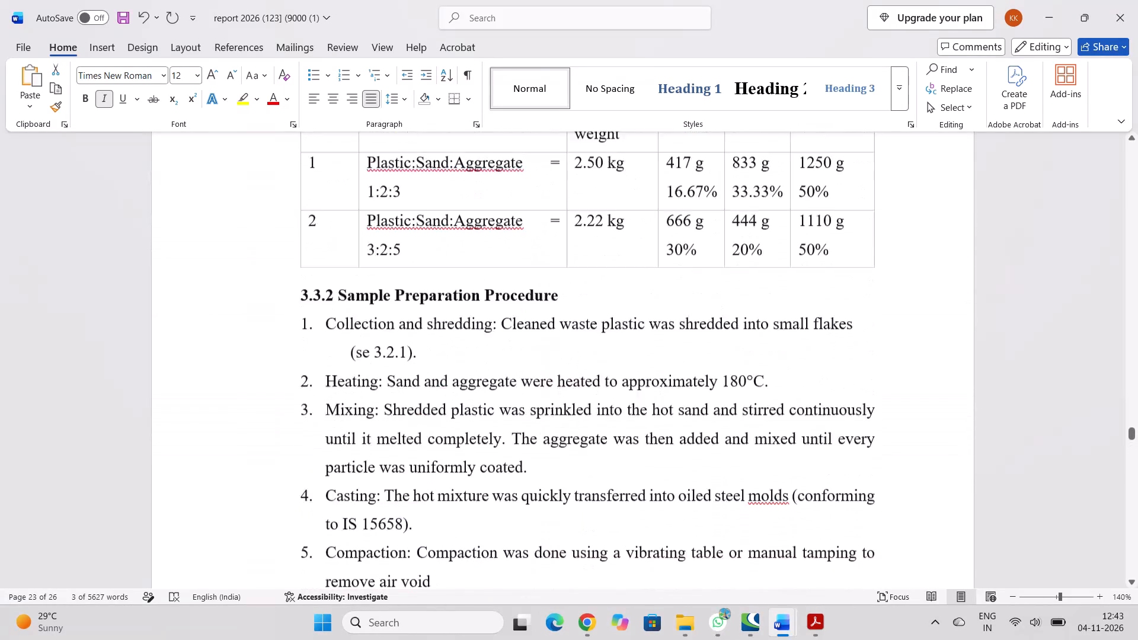
scroll(507, 461, "up", 20)
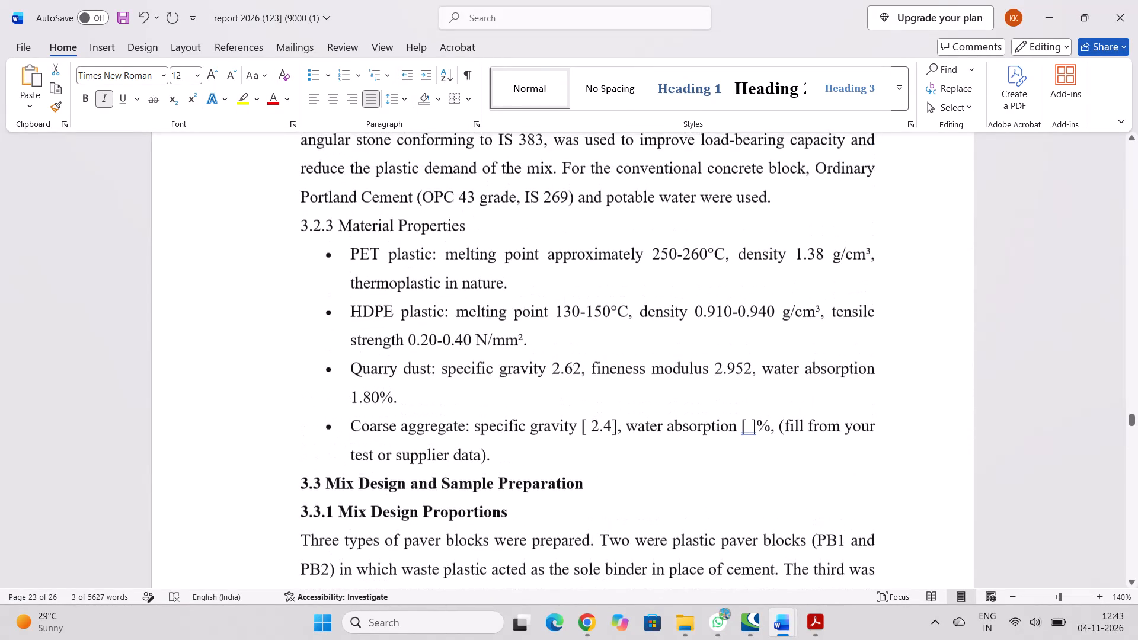
key("Up")
key("Up")
key("Up")
key("Up")
key("Up")
key("Up")
key("Up")
key("Up")
key("Up")
key("Up")
key("Up")
key("Up")
key("Up")
key("Up")
key("Up")
key("Up")
key("Up")
key("Up")
key("Up")
key("Up")
key("Up")
key("Up")
key("Up")
key("Up")
key("Up")
key("Up")
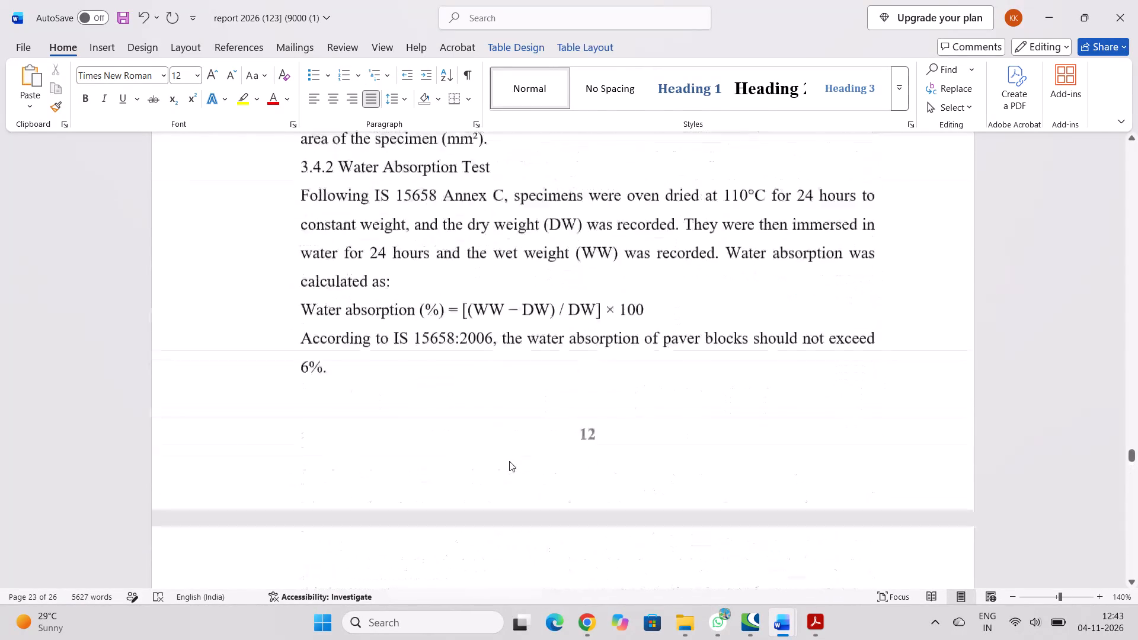
key("Up")
key("Up")
key("Up")
key("Up")
key("Up")
key("Up")
key("Up")
key("Up")
key("Up")
key("Up")
key("Up")
key("Up")
key("Up")
key("Up")
key("Up")
key("Up")
key("Up")
key("Up")
key("Up")
key("Up")
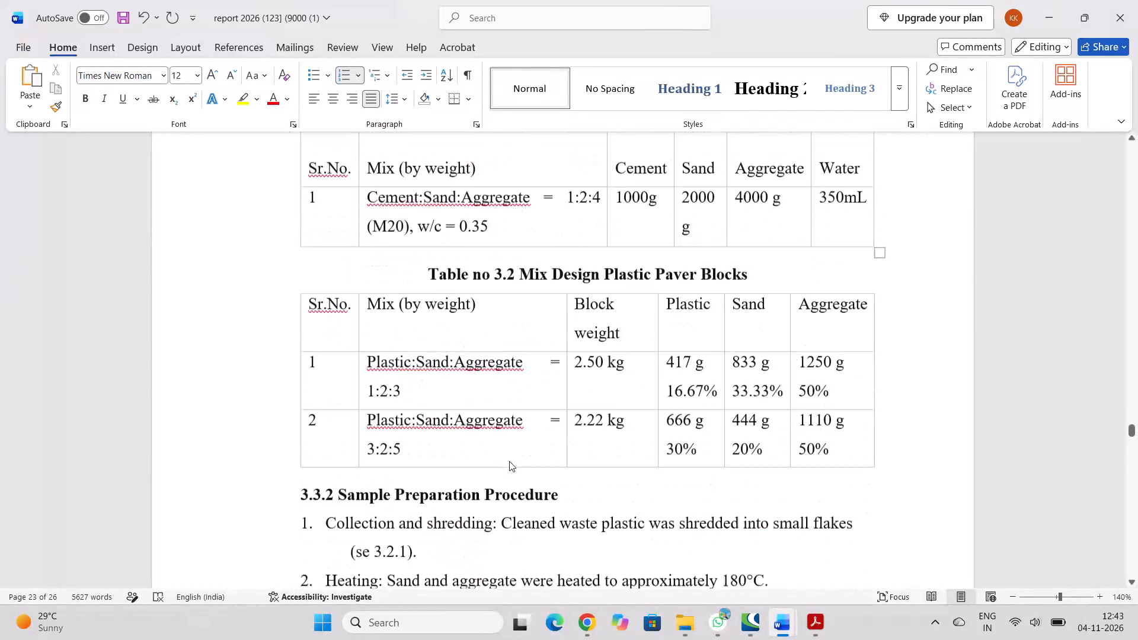
key("Up")
key("Up")
key("Up")
key("Up")
key("Up")
key("Up")
key("Up")
key("Up")
key("Up")
key("Up")
key("Up")
key("Up")
key("Up")
key("Up")
key("Up")
key("Up")
key("Up")
key("Up")
key("Up")
key("Up")
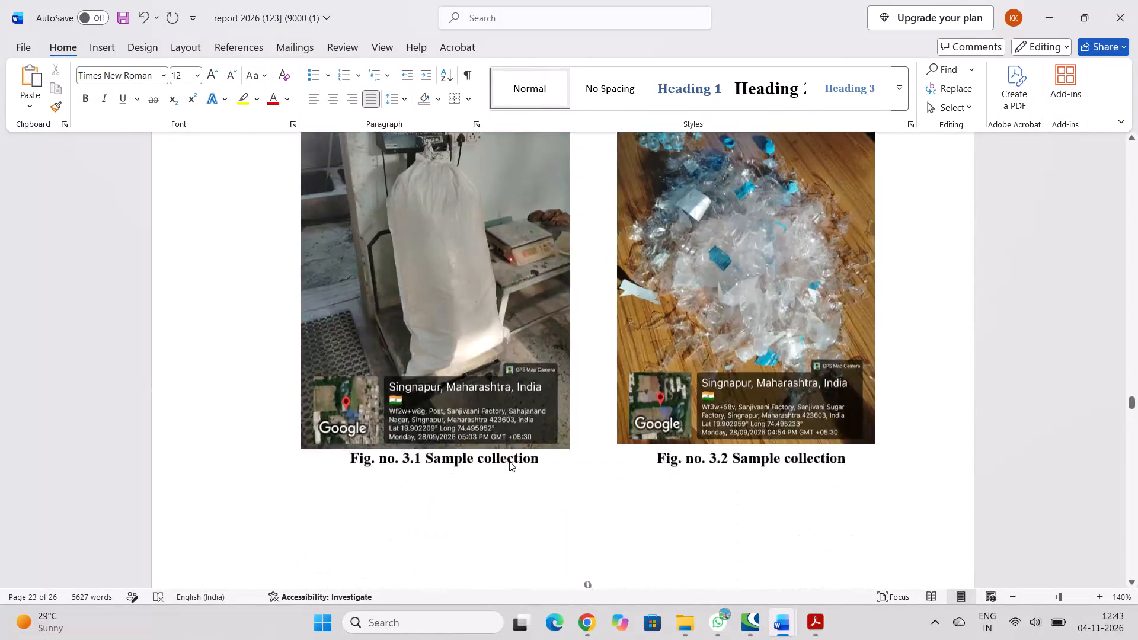
key("Up")
key("Up")
key("Up")
key("Up")
key("Up")
key("Up")
key("Up")
key("Up")
key("Up")
key("Up")
key("Up")
key("Up")
key("Up")
key("Up")
key("Up")
key("Up")
key("Up")
key("Up")
key("Up")
key("Up")
key("Up")
key("Up")
key("Up")
key("Up")
key("Up")
key("Up")
key("Up")
key("Up")
key("Up")
key("Up")
key("Up")
key("Up")
key("Up")
key("Up")
key("Up")
key("Up")
key("Up")
key("Up")
key("Up")
key("Up")
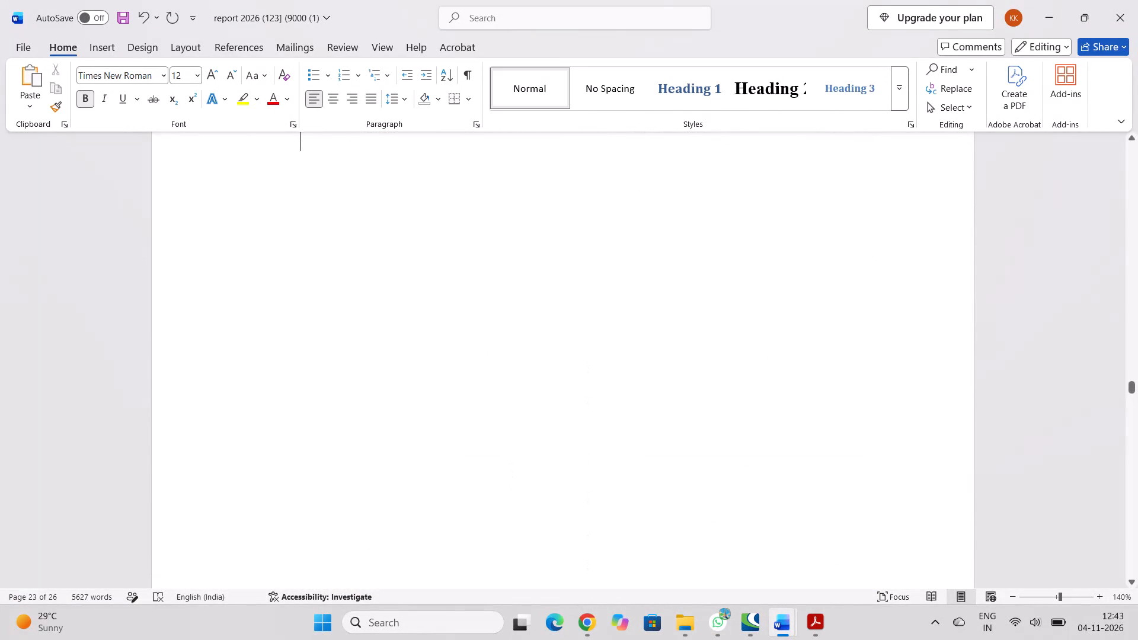
key("Up")
key("Up")
key("Up")
key("Up")
key("Up")
key("Up")
key("Up")
key("Up")
key("Up")
key("Up")
key("Up")
key("Up")
key("Up")
key("Up")
key("Up")
key("Up")
key("Up")
key("Up")
key("Up")
key("Up")
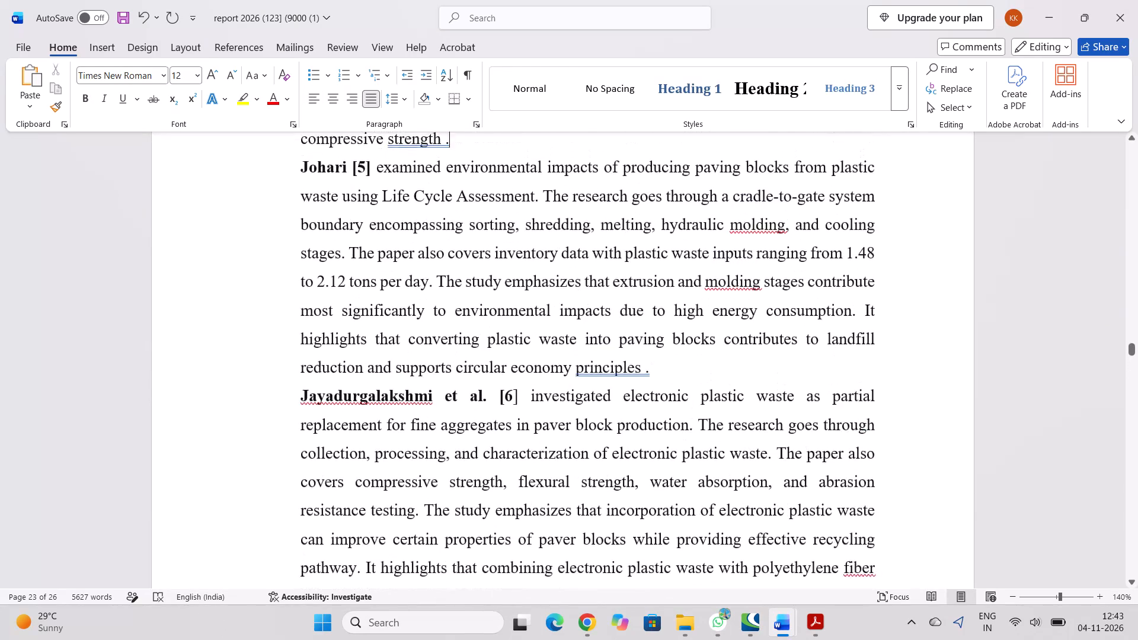
key("Up")
key("Up")
key("Up")
key("Up")
key("Up")
key("Up")
key("Up")
key("Up")
key("Up")
key("Up")
key("Up")
key("Up")
key("Up")
key("Up")
key("Up")
key("Up")
key("Up")
key("Up")
key("Up")
key("Up")
key("Up")
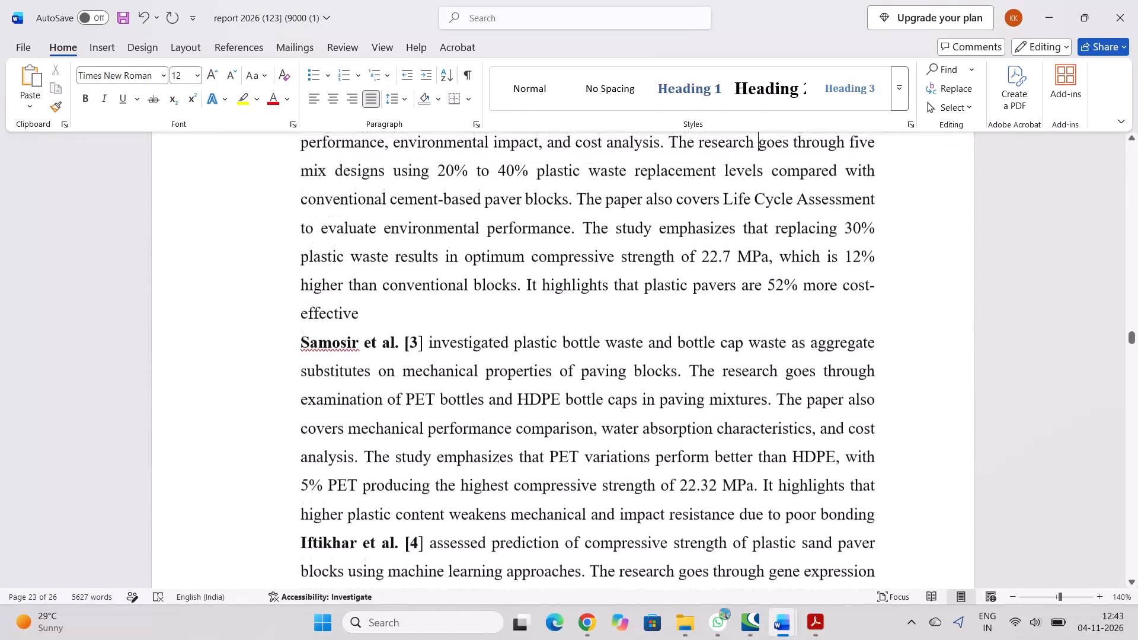
Go back to the objectives page and the start of Chapter 2 to examine the opening literature review entries.
key("Up")
key("Up")
key("Up")
key("Up")
key("Up")
key("Up")
key("Up")
key("Up")
key("Up")
key("Up")
key("Up")
key("Up")
key("Up")
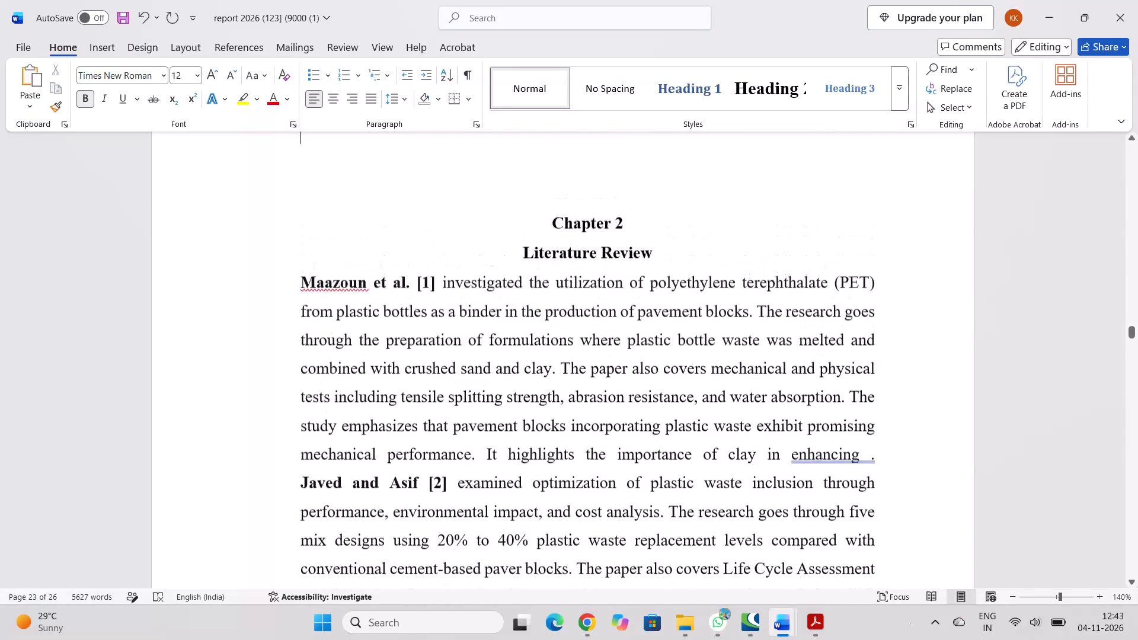
key("Up")
key("Up")
key("Up")
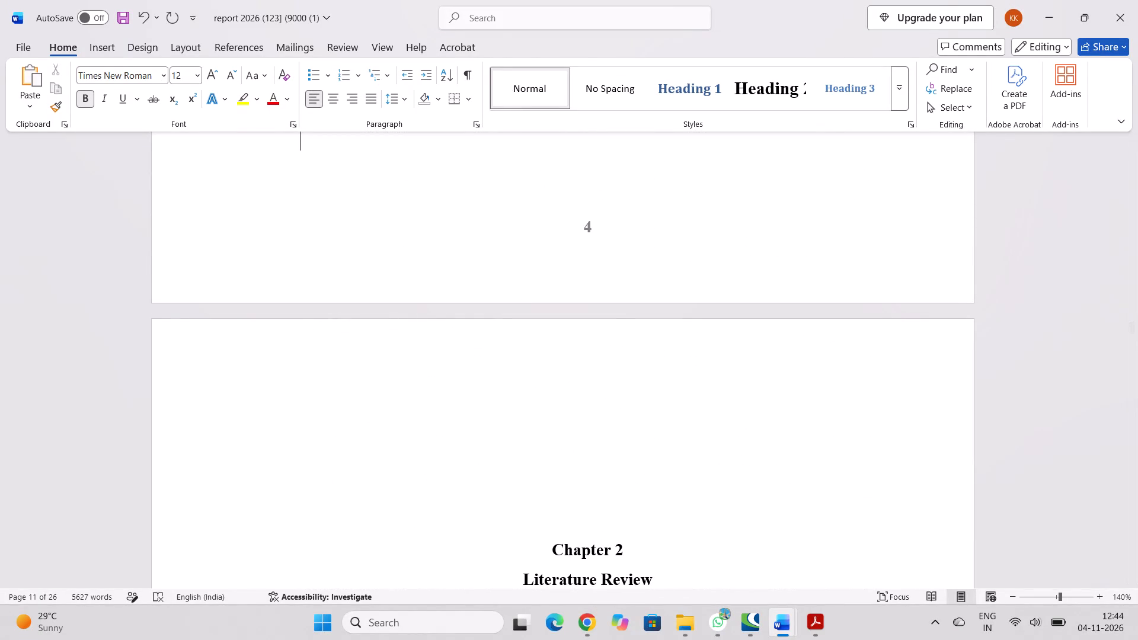
key("Up")
key("Up")
key("Up")
key("Up")
key("Up")
key("Up")
key("Up")
key("Up")
key("Up")
key("Up")
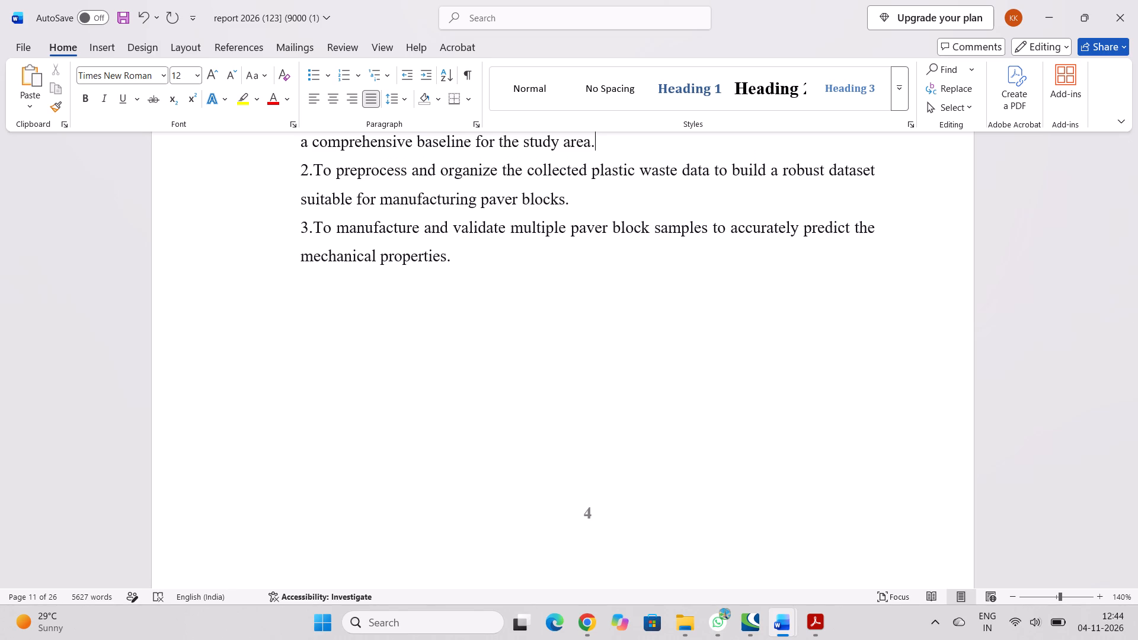
scroll(509, 461, "down", 1)
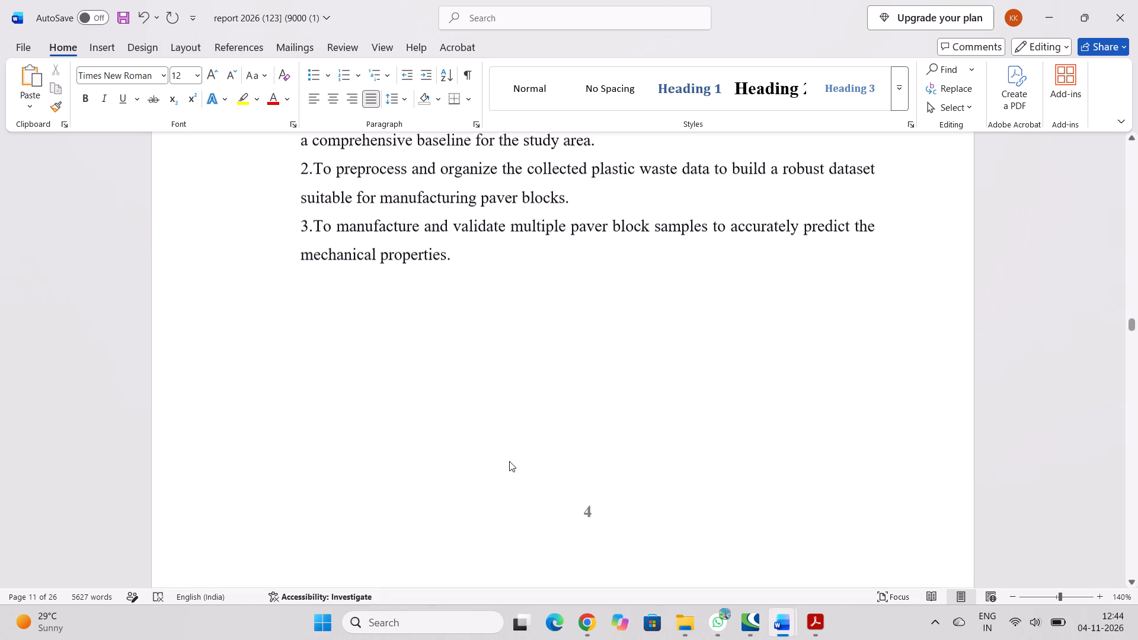
scroll(509, 461, "down", 3)
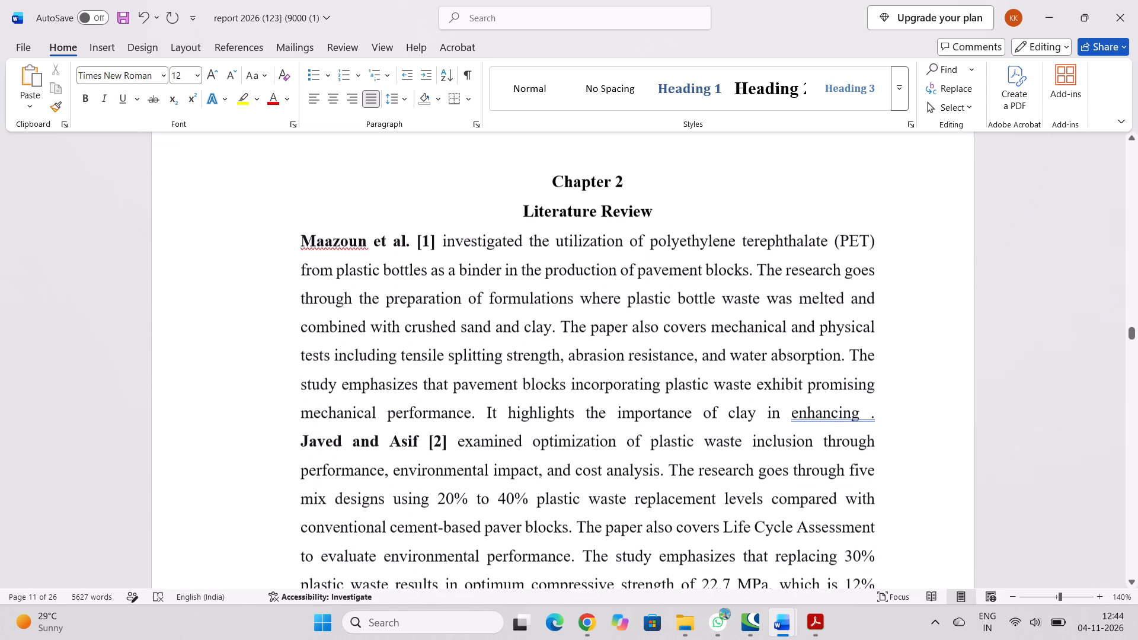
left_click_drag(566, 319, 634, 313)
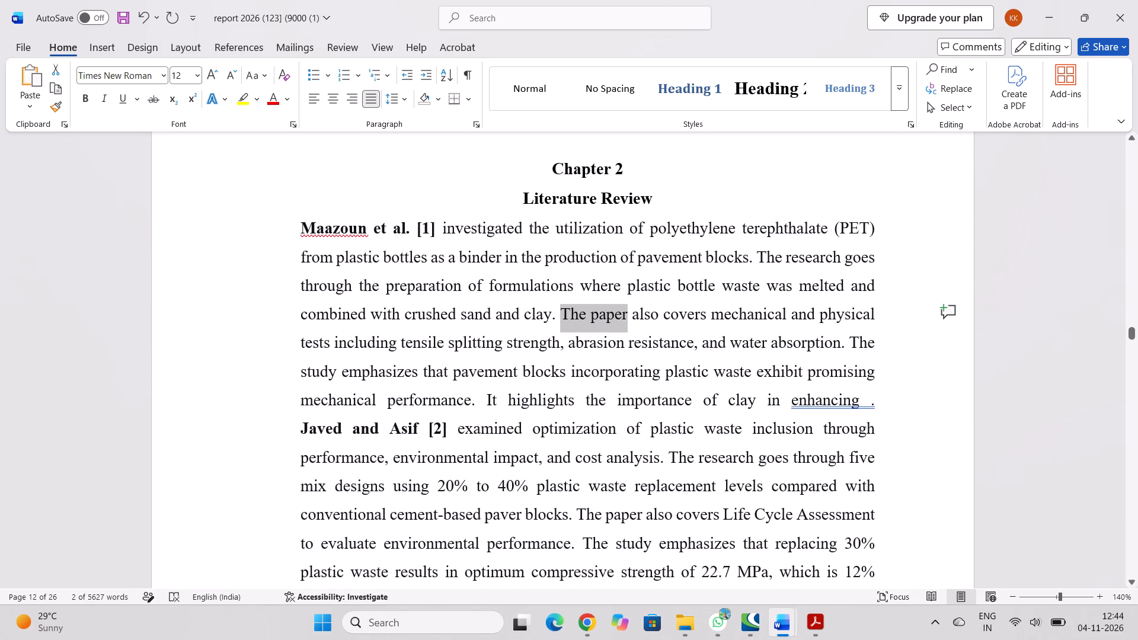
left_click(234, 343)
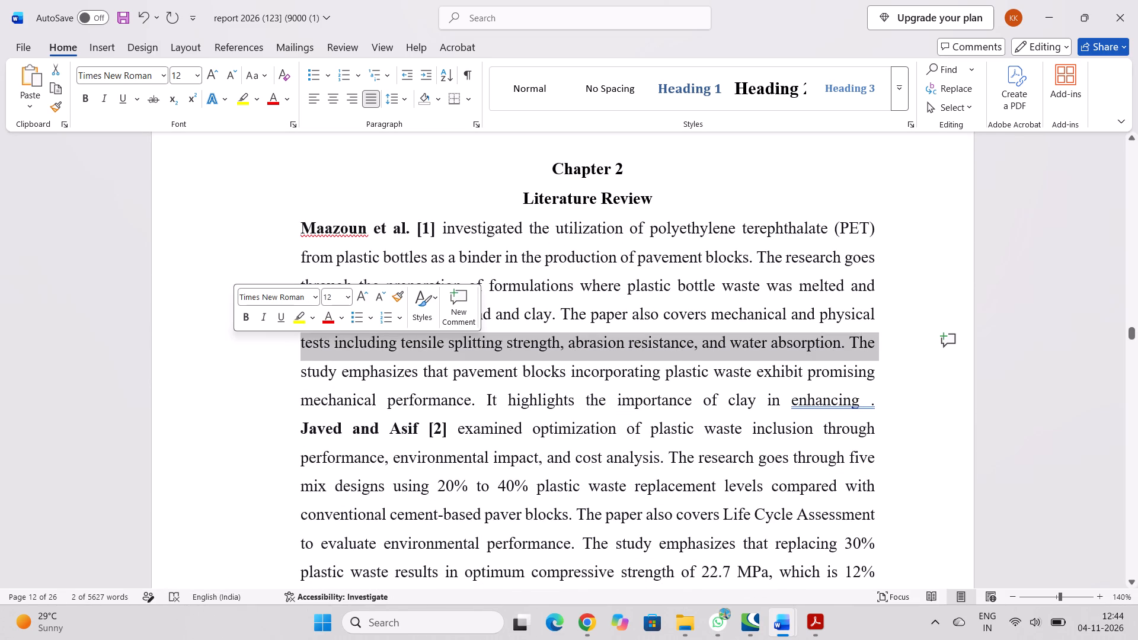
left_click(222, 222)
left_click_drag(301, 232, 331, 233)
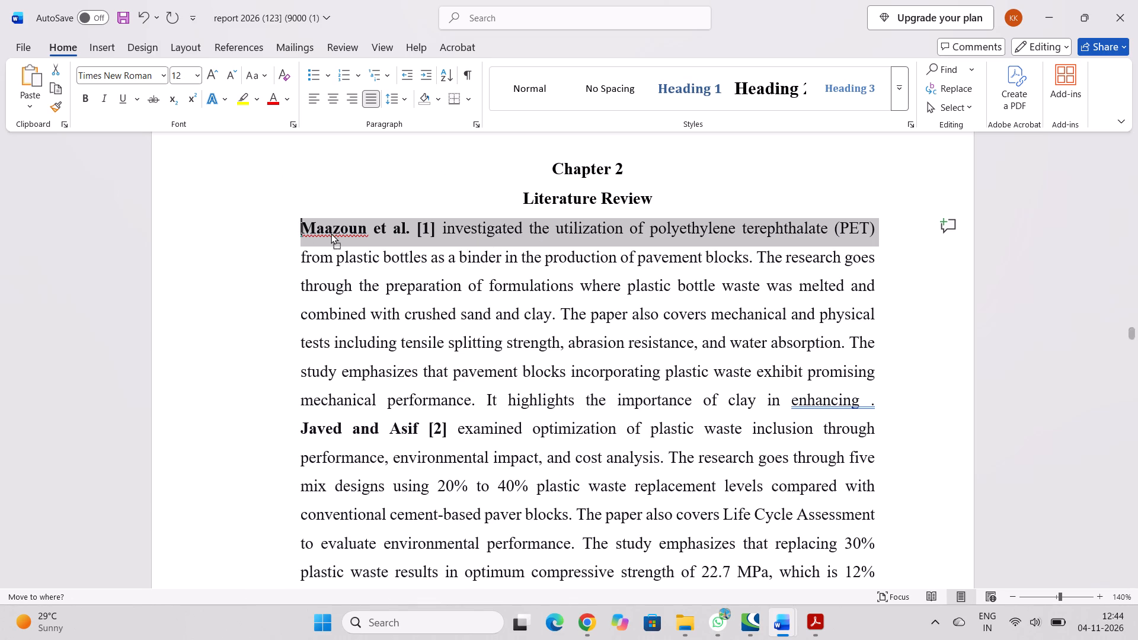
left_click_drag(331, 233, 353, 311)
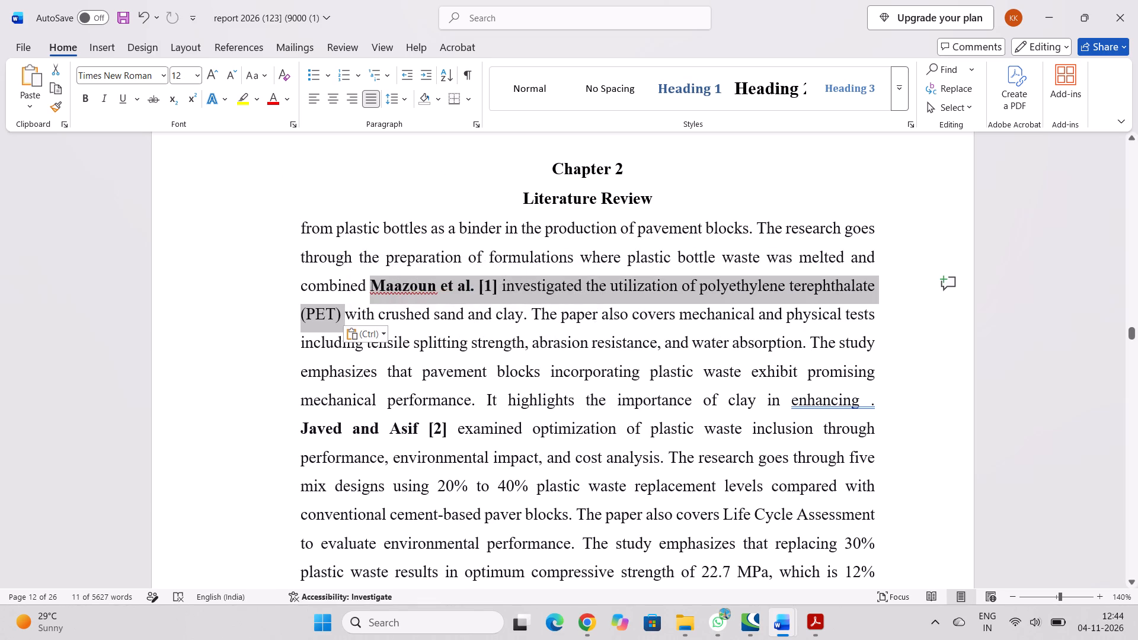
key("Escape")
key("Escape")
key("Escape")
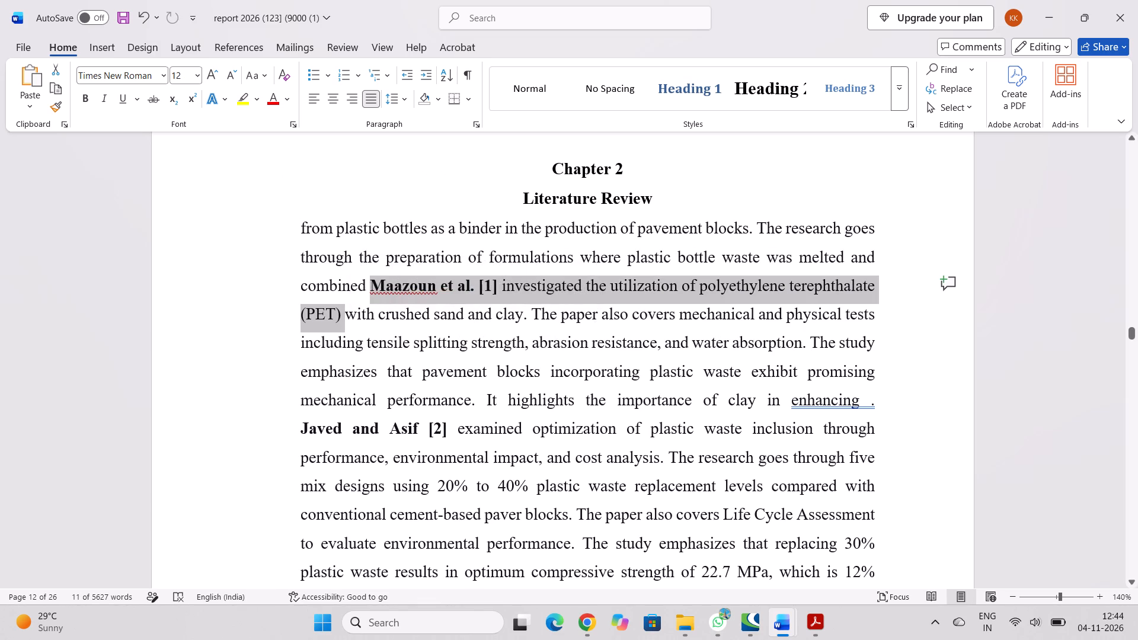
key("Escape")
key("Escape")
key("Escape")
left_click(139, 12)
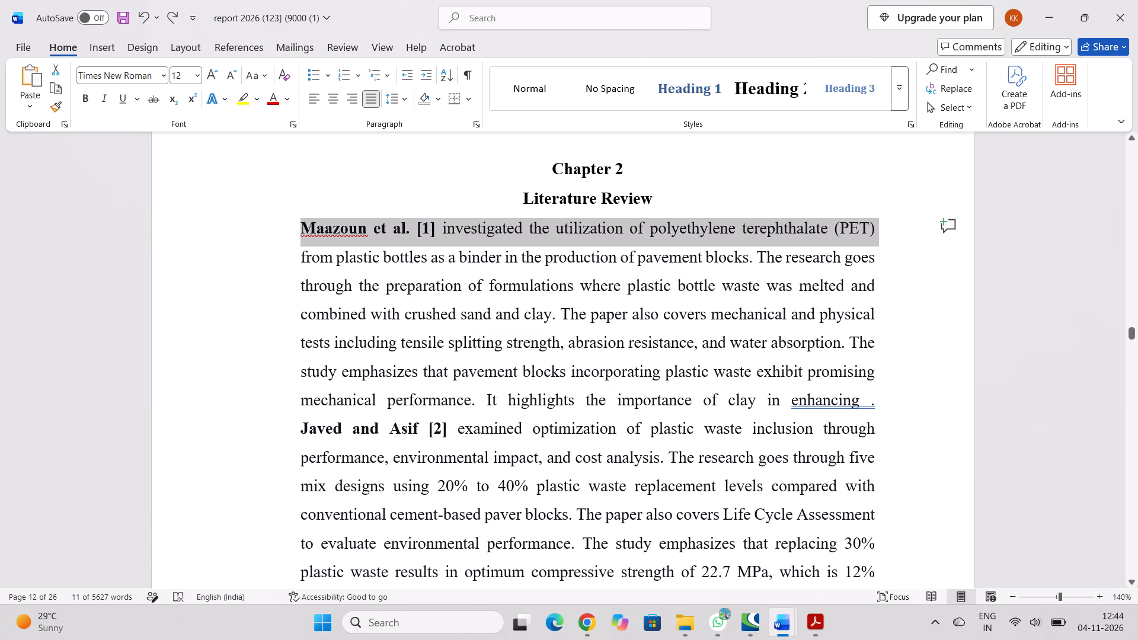
left_click(270, 220)
left_click(267, 200)
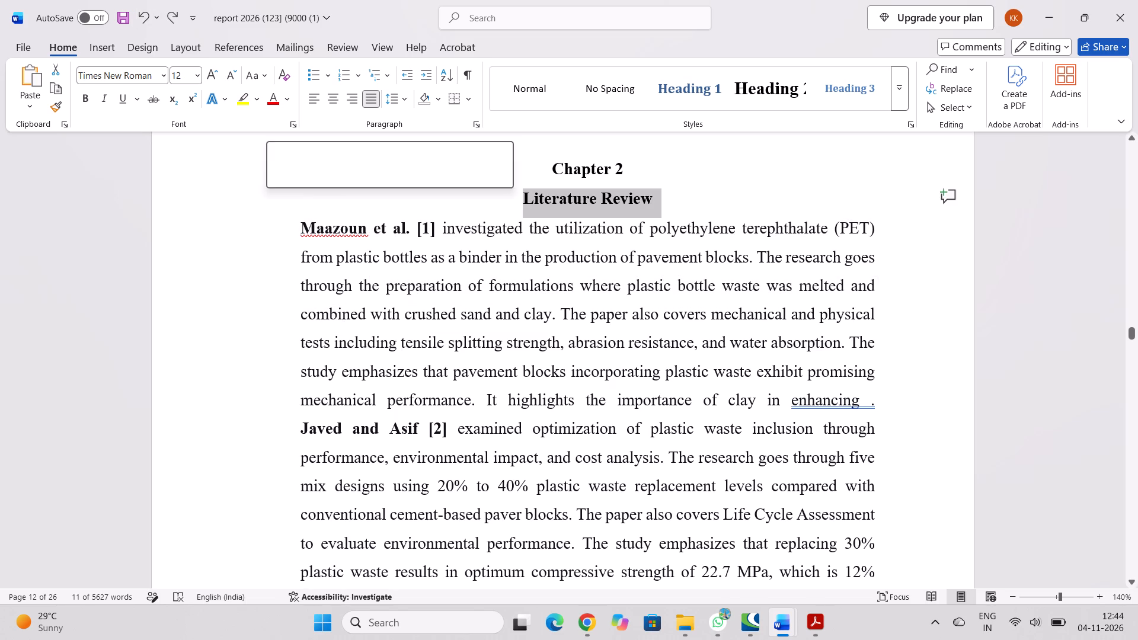
left_click(312, 200)
left_click_drag(289, 227, 305, 217)
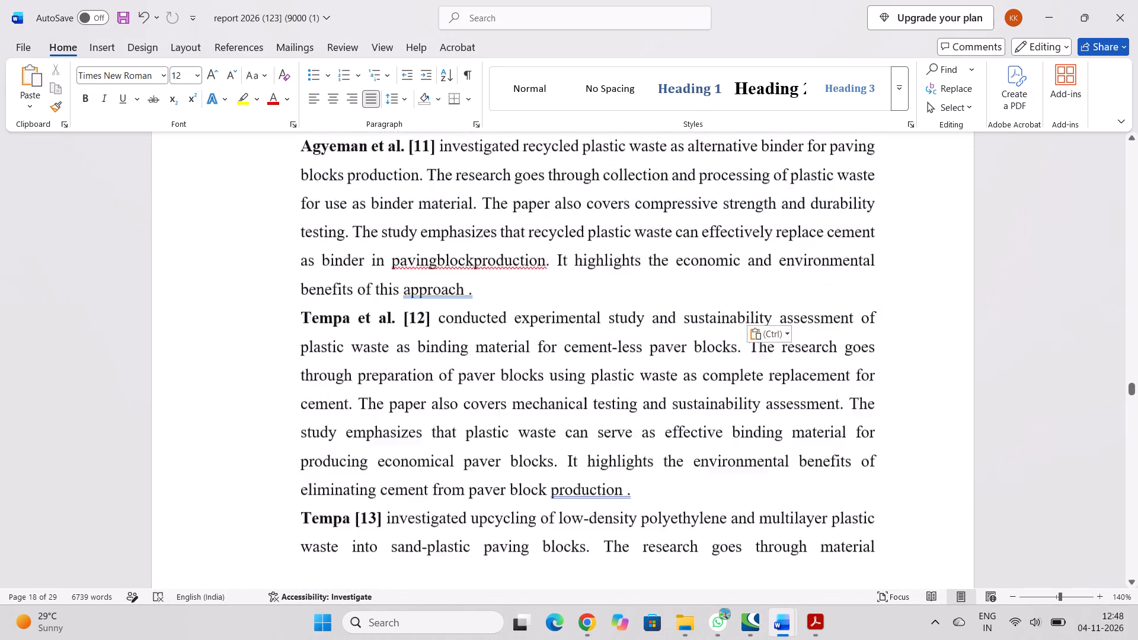
scroll(599, 387, "up", 1)
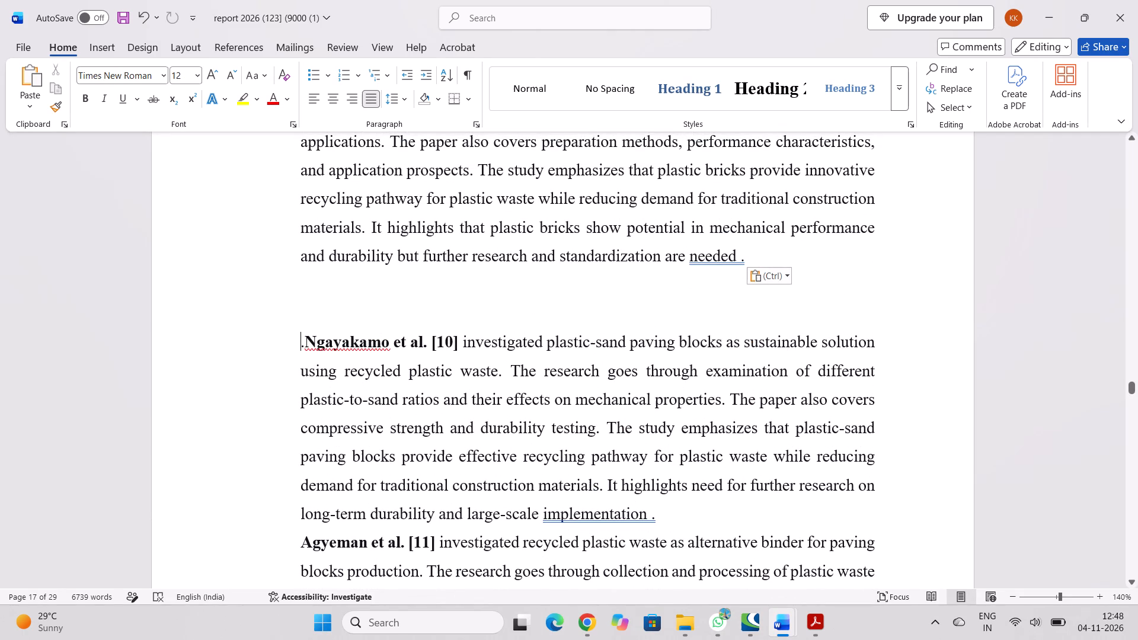
left_click(759, 250)
key("Return")
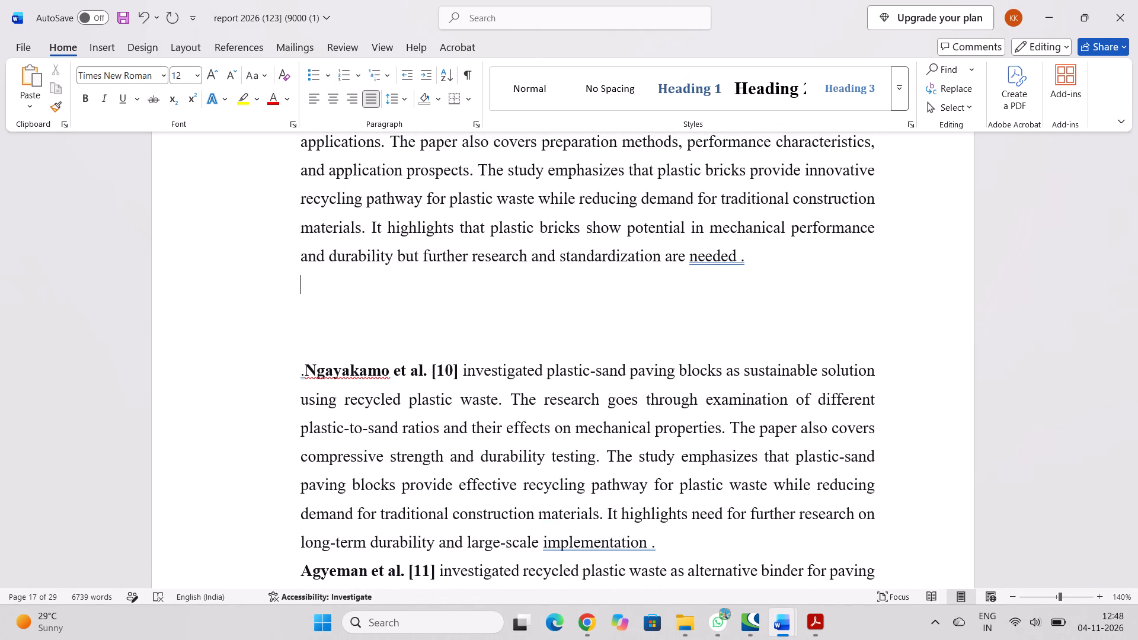
key("ctrl+v")
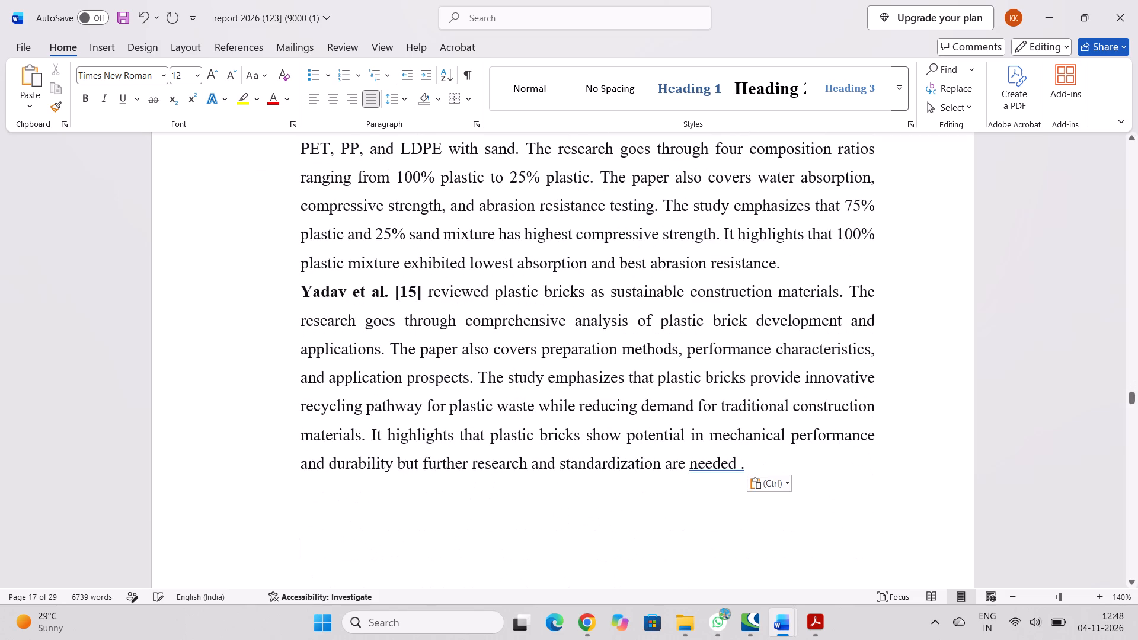
Examine the Chapter 2 entries from Uvarajan et al. [8] through Yadav et al. [15] and the repeated entries that follow them.
scroll(759, 250, "up", 3)
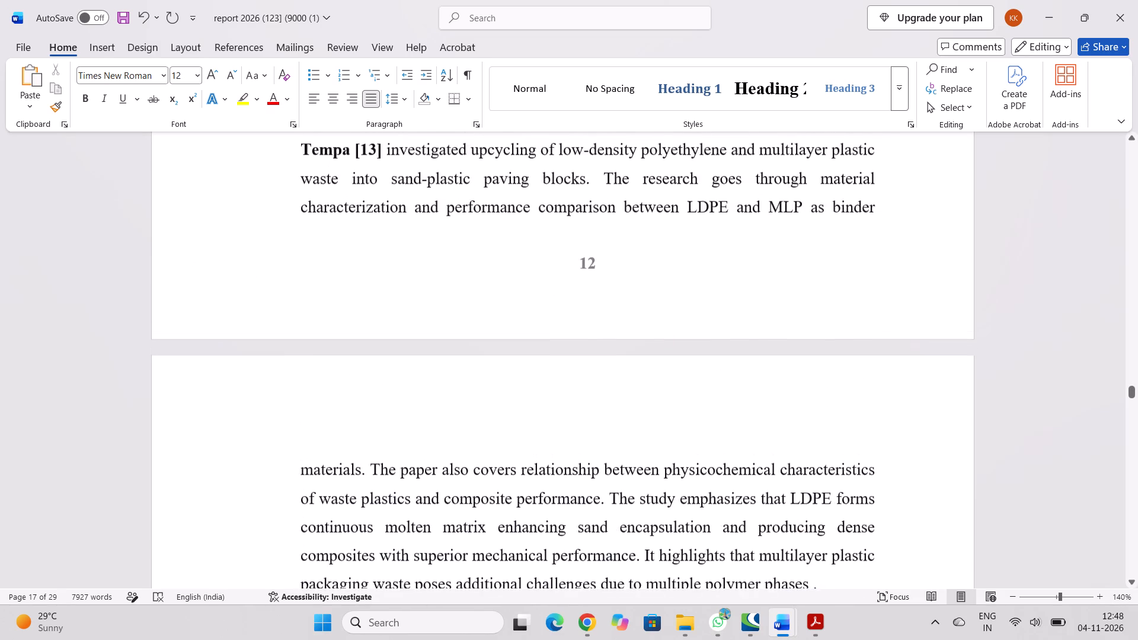
scroll(759, 250, "up", 2)
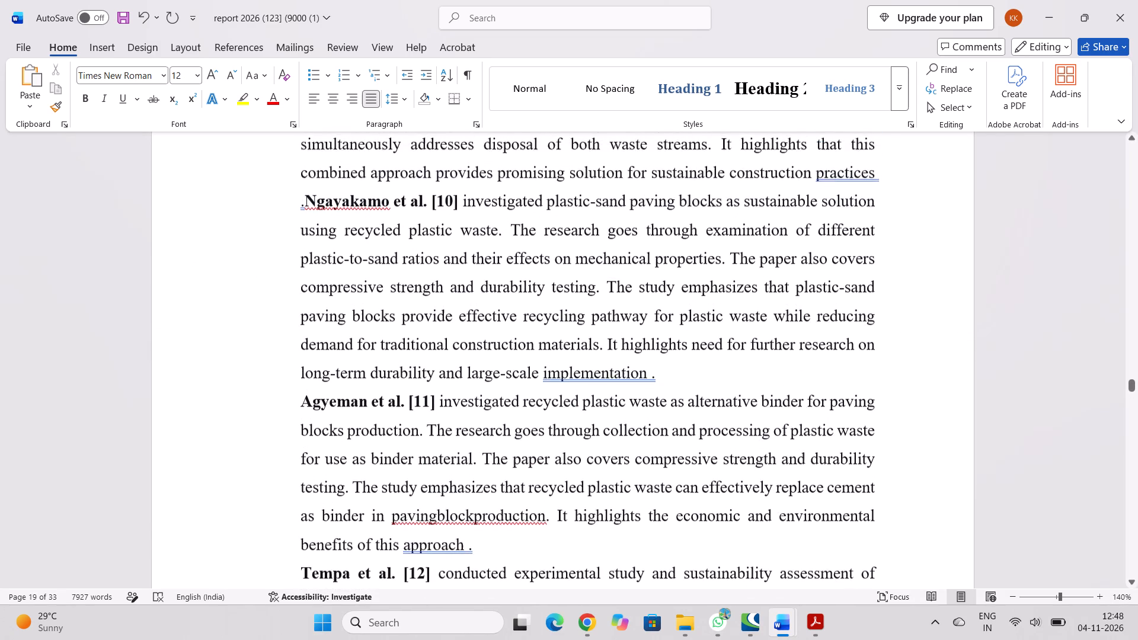
scroll(759, 250, "up", 3)
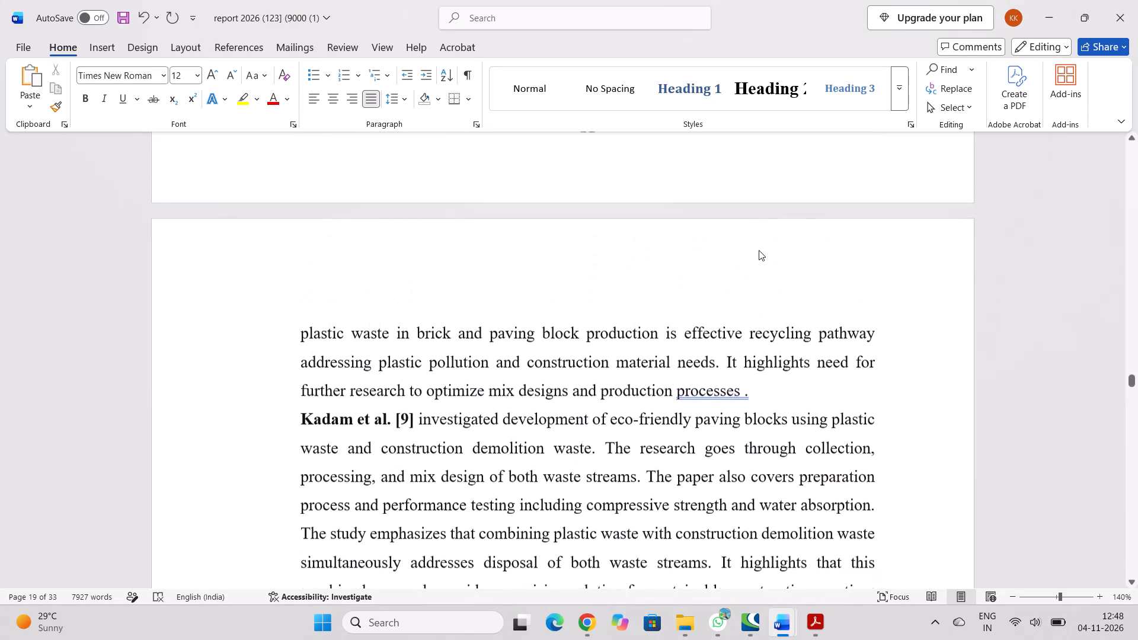
scroll(759, 250, "up", 2)
scroll(759, 250, "down", 1)
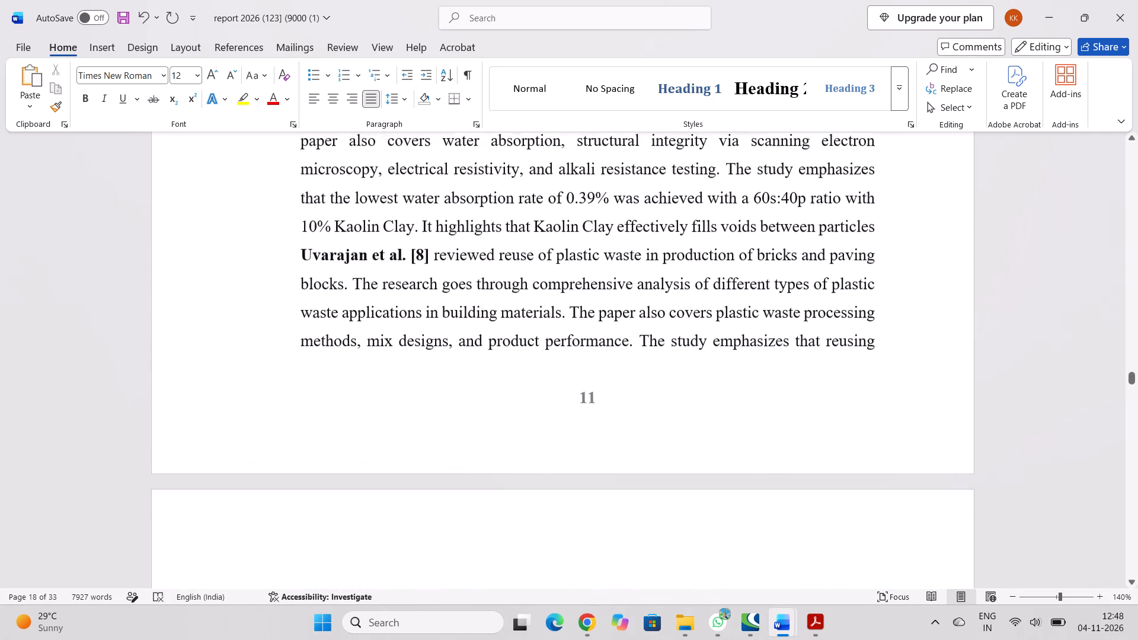
scroll(759, 250, "down", 2)
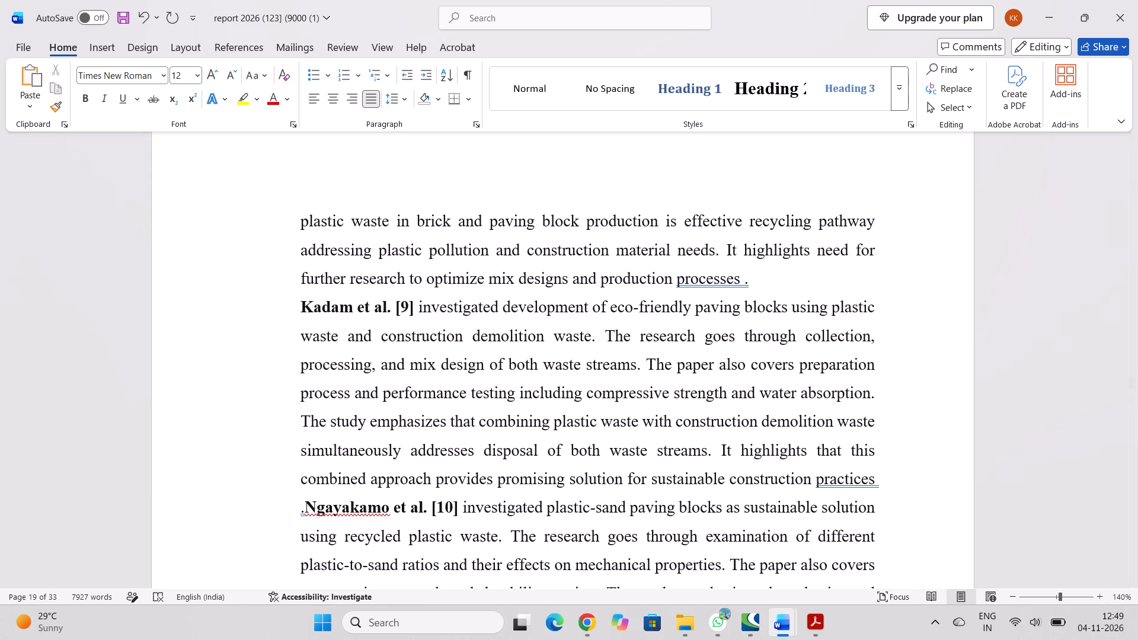
scroll(766, 233, "down", 4)
scroll(772, 282, "down", 10)
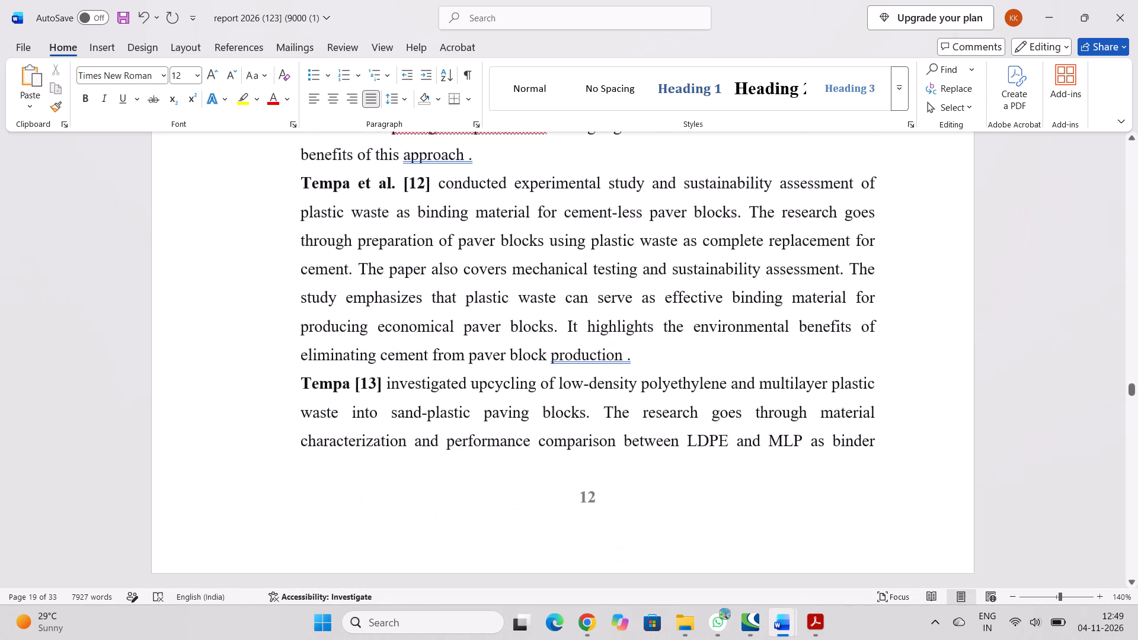
scroll(772, 282, "down", 16)
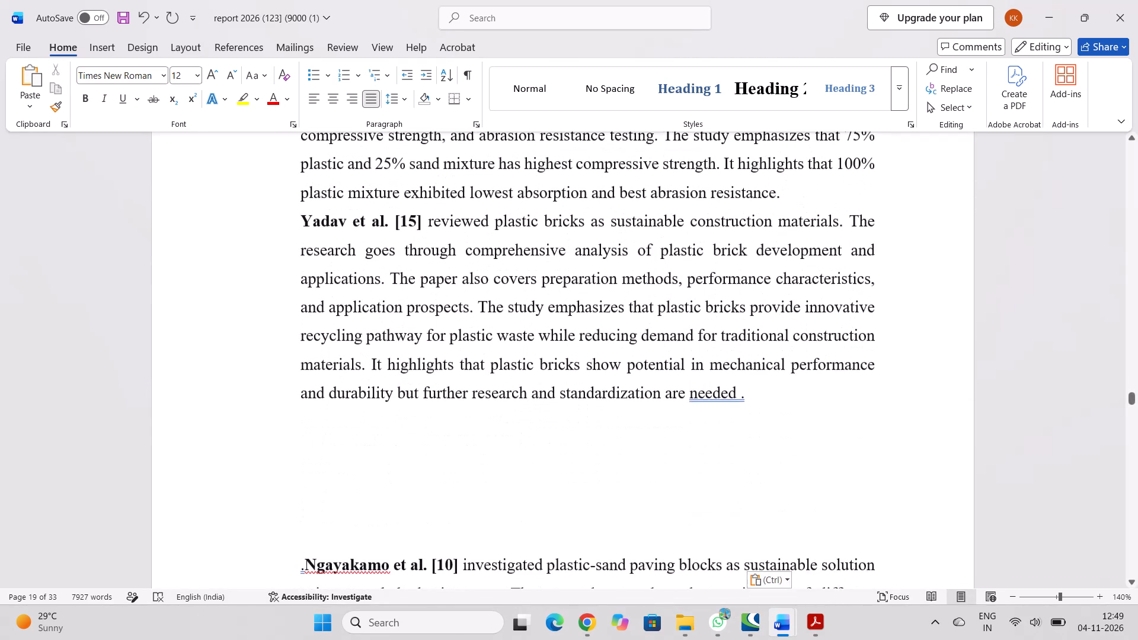
scroll(772, 282, "down", 9)
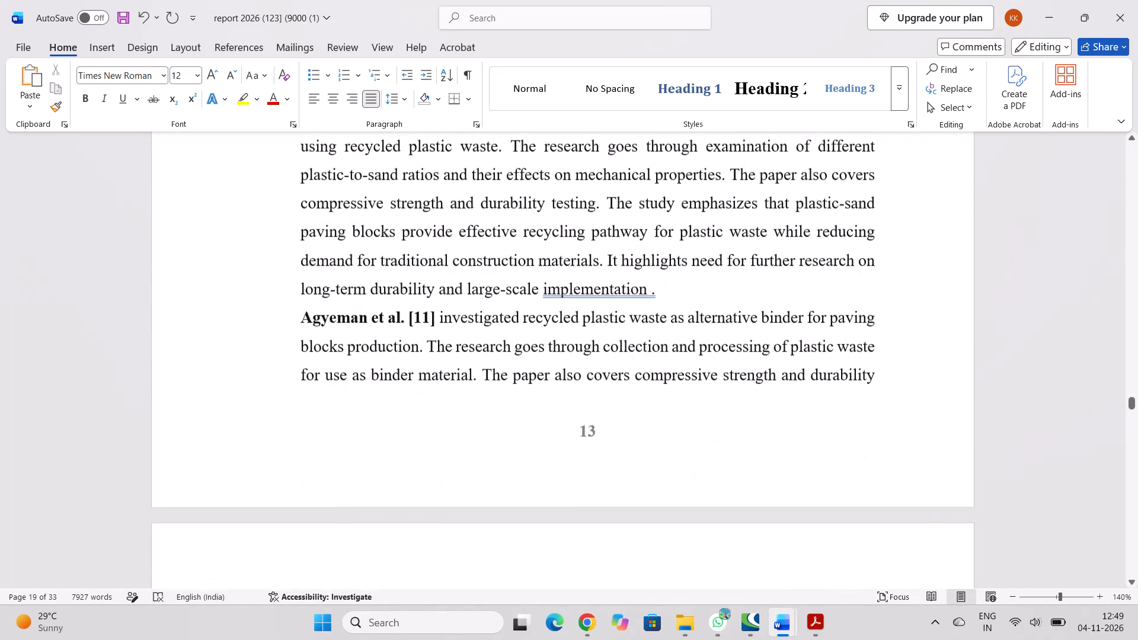
scroll(772, 282, "down", 15)
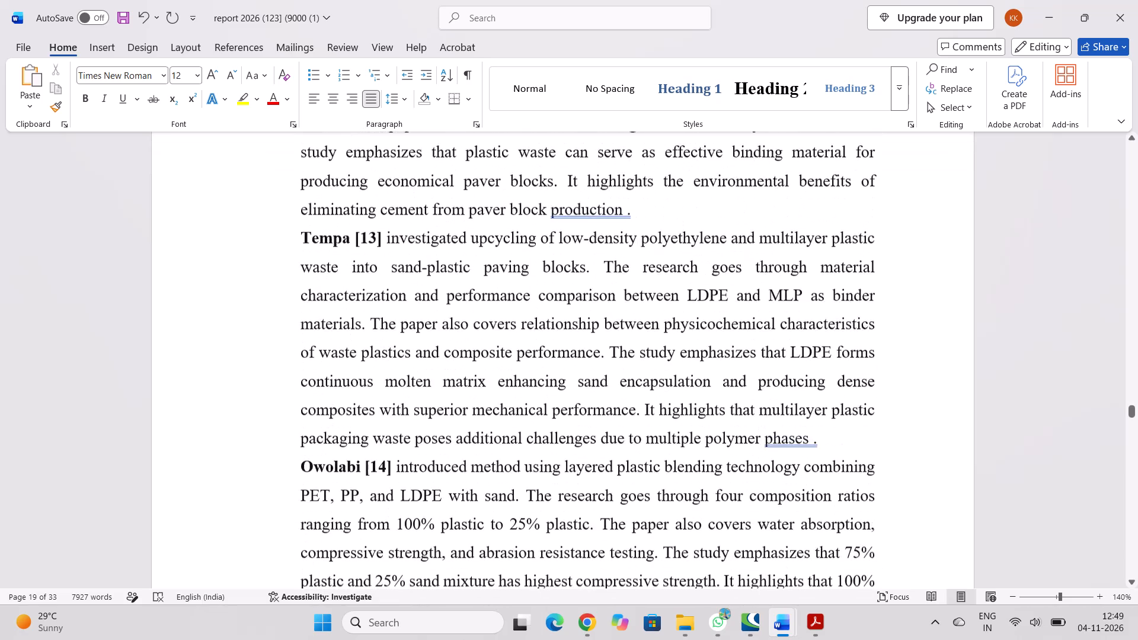
scroll(772, 282, "down", 6)
Delete the repeated block below the Yadav et al. [15] paragraph, from the second Ngayakamo et al. [10] entry into the Owolabi [14] entry.
scroll(772, 282, "up", 5)
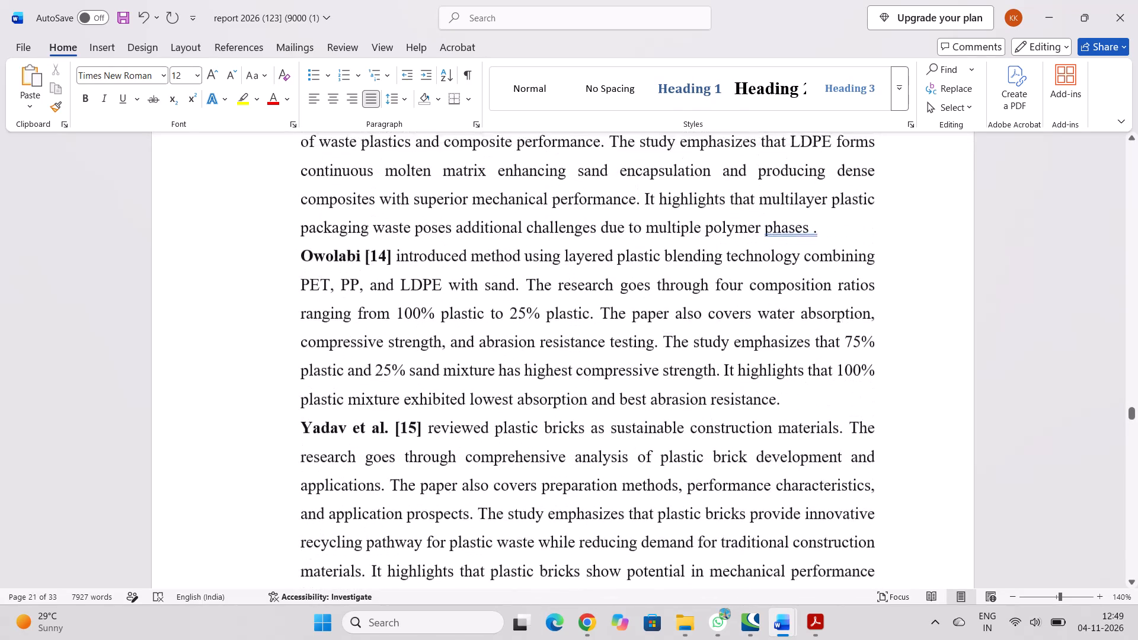
scroll(787, 255, "up", 20)
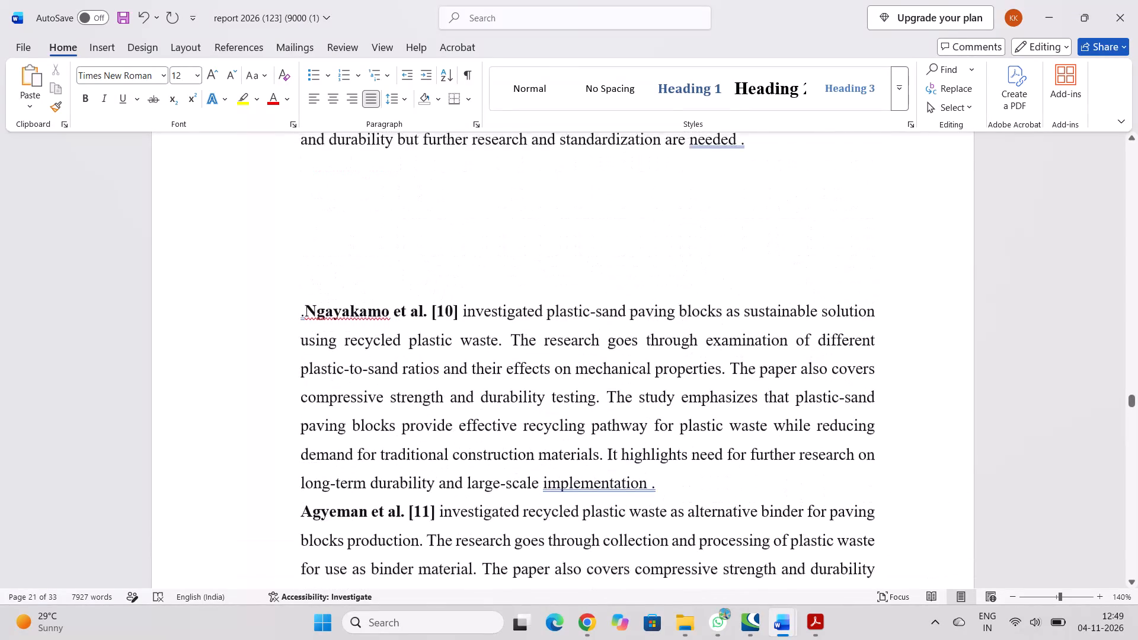
scroll(778, 273, "up", 7)
scroll(778, 273, "down", 7)
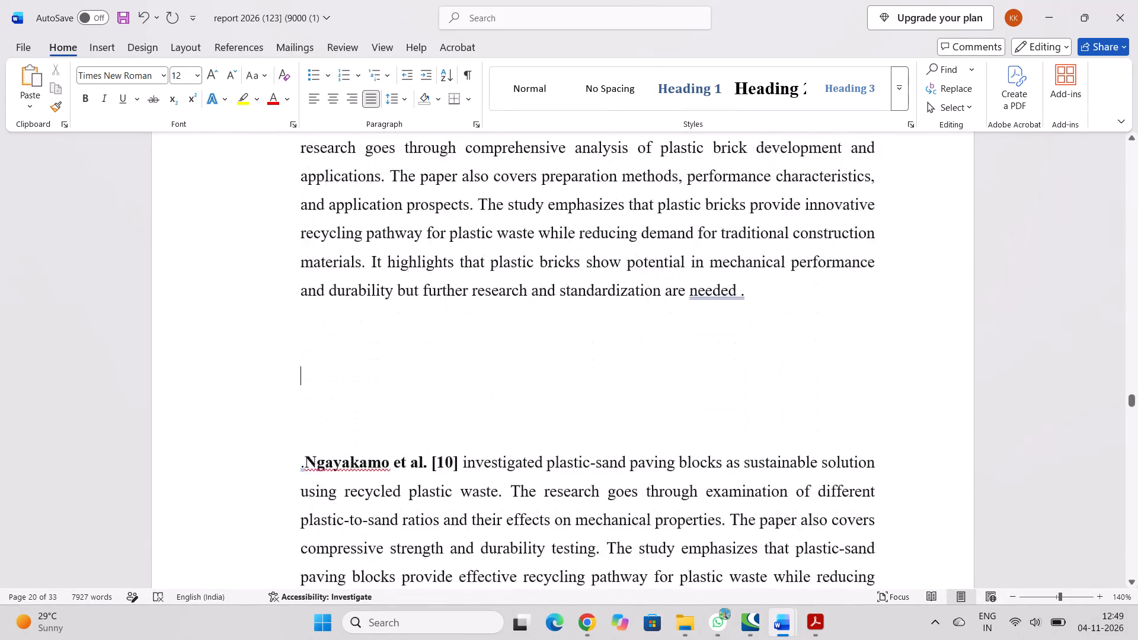
left_click_drag(309, 323, 313, 321)
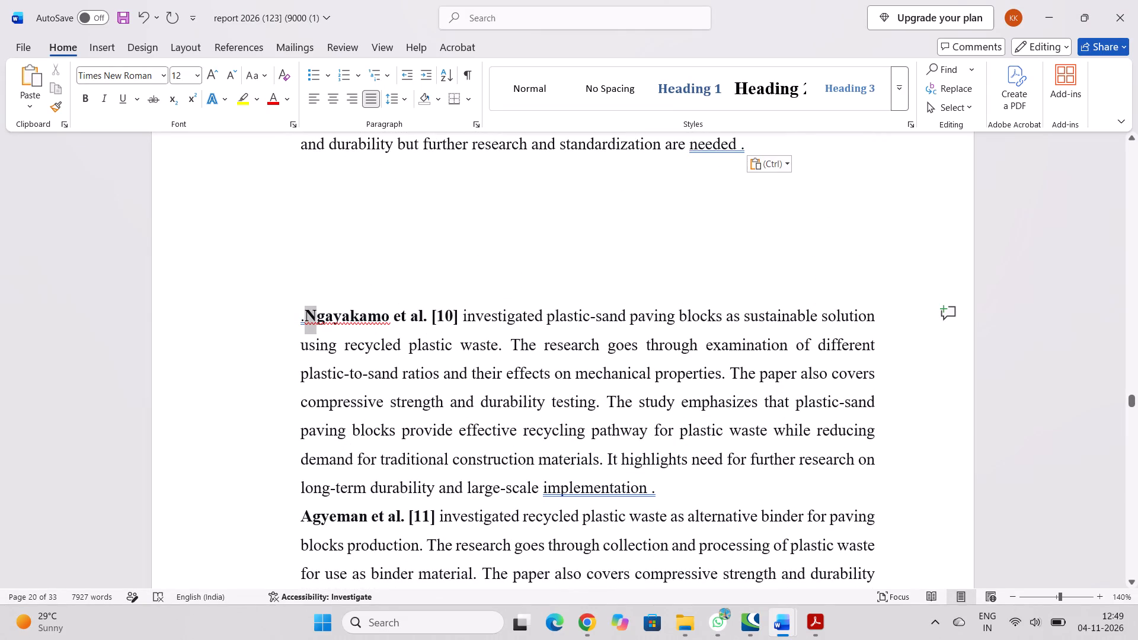
left_click_drag(313, 321, 469, 464)
scroll(469, 464, "down", 20)
left_click_drag(469, 464, 522, 478)
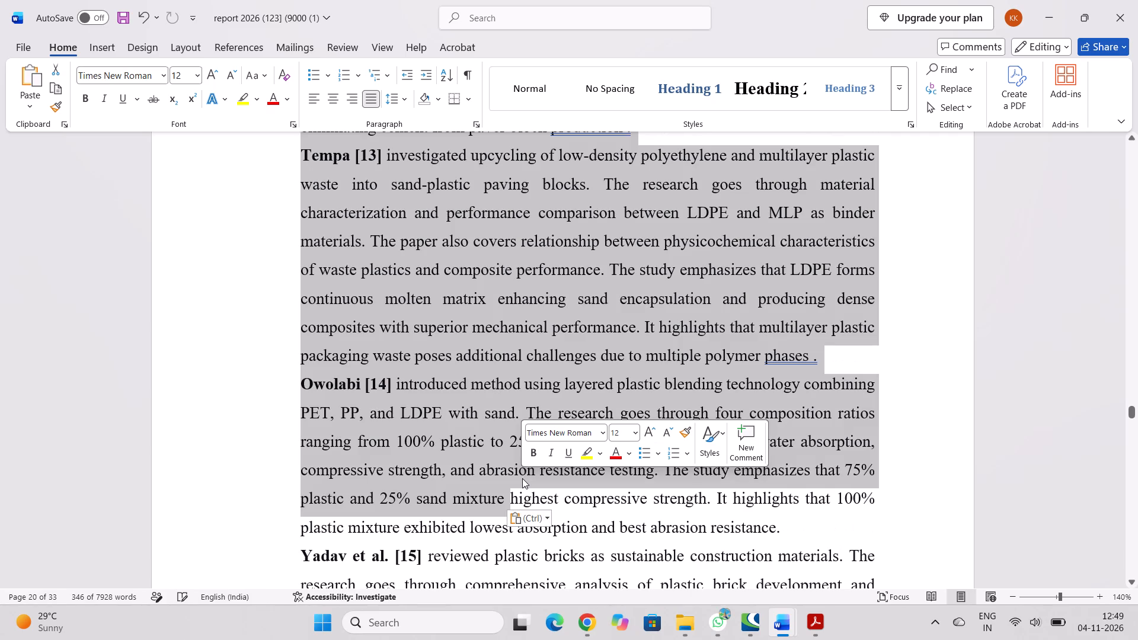
key("BackSpace")
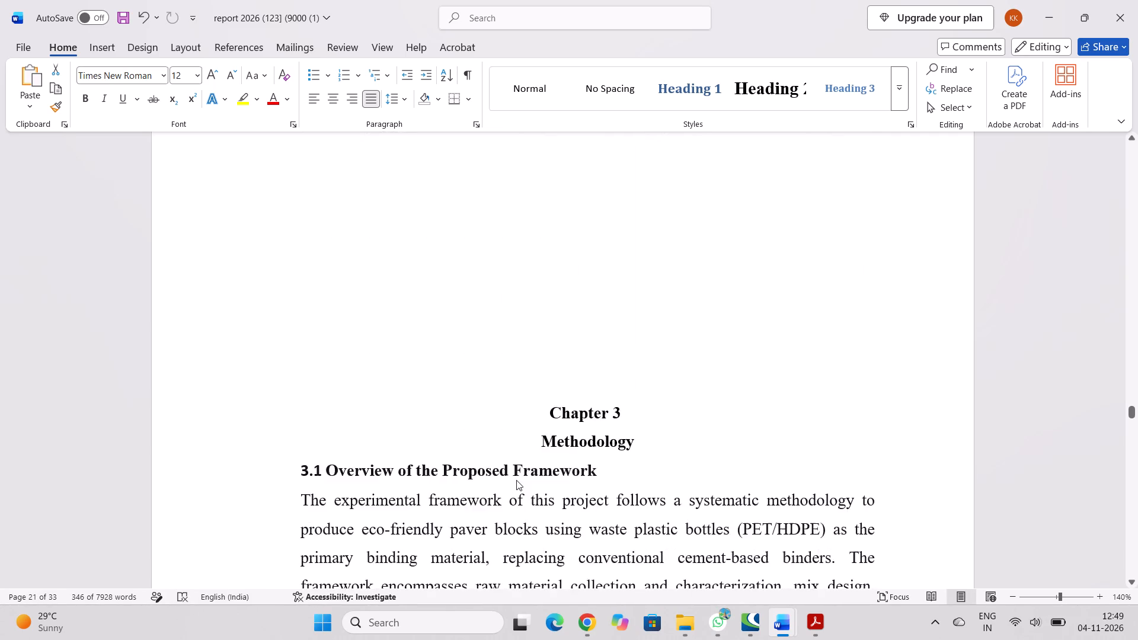
Delete the leftover Owolabi fragment and the repeated Yadav et al. [15] text through "traditional construction".
scroll(520, 395, "down", 7)
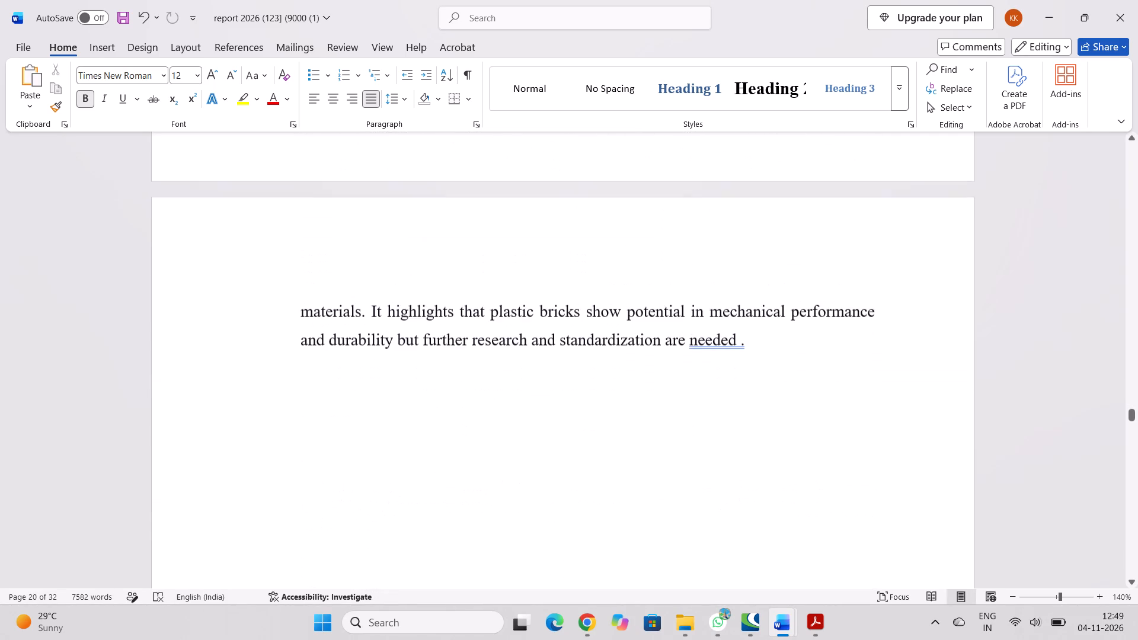
scroll(520, 395, "down", 13)
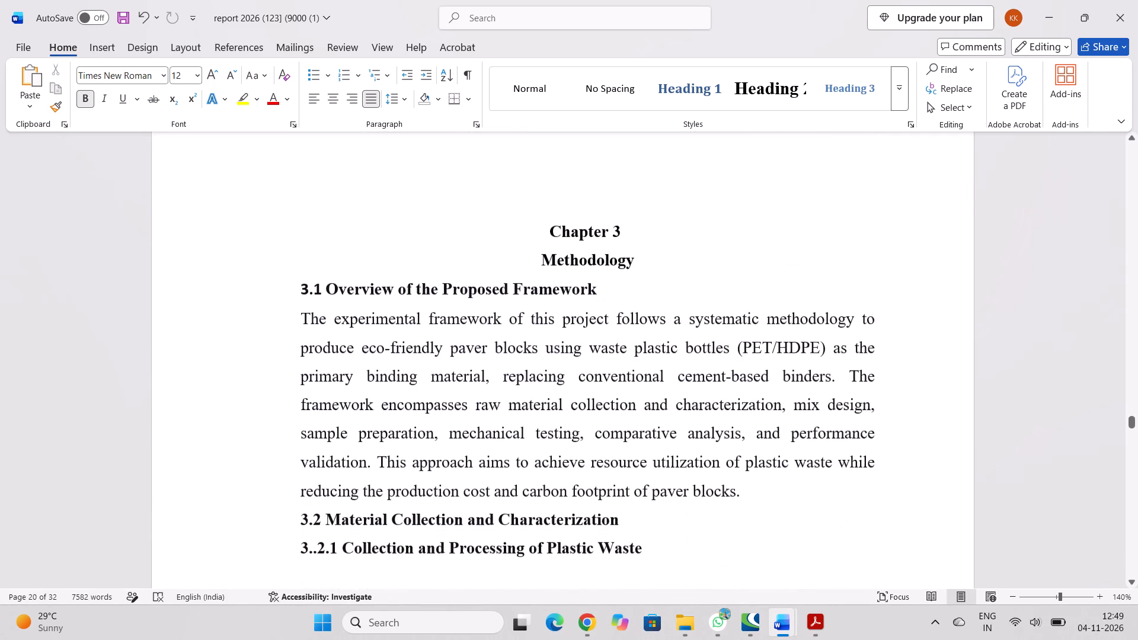
scroll(520, 395, "up", 19)
scroll(520, 395, "up", 3)
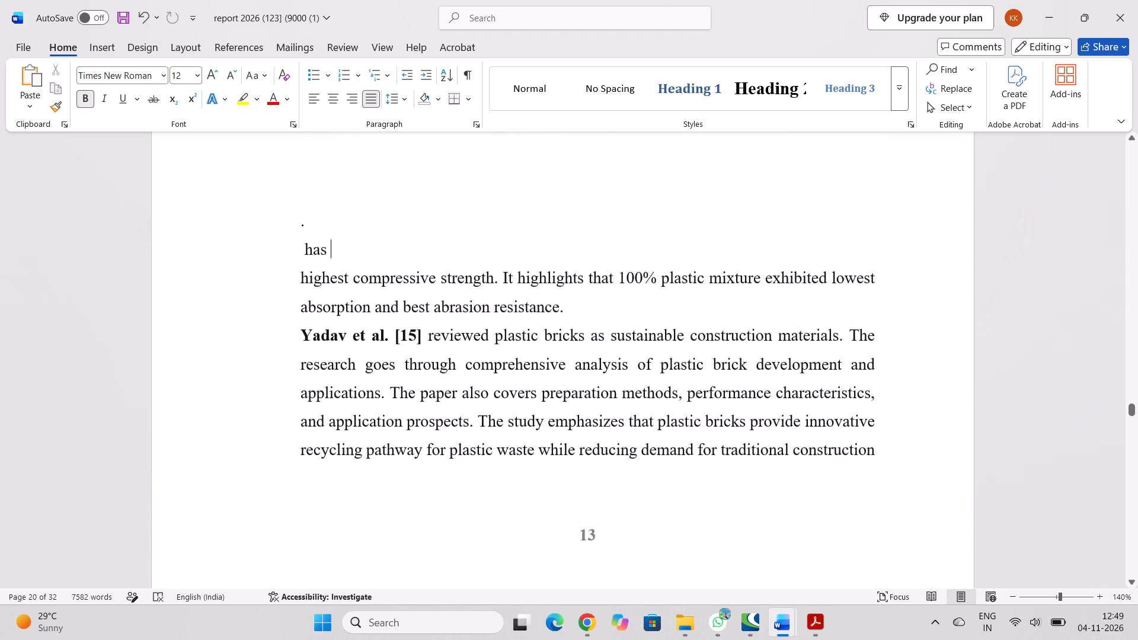
scroll(520, 395, "up", 8)
scroll(415, 527, "down", 1)
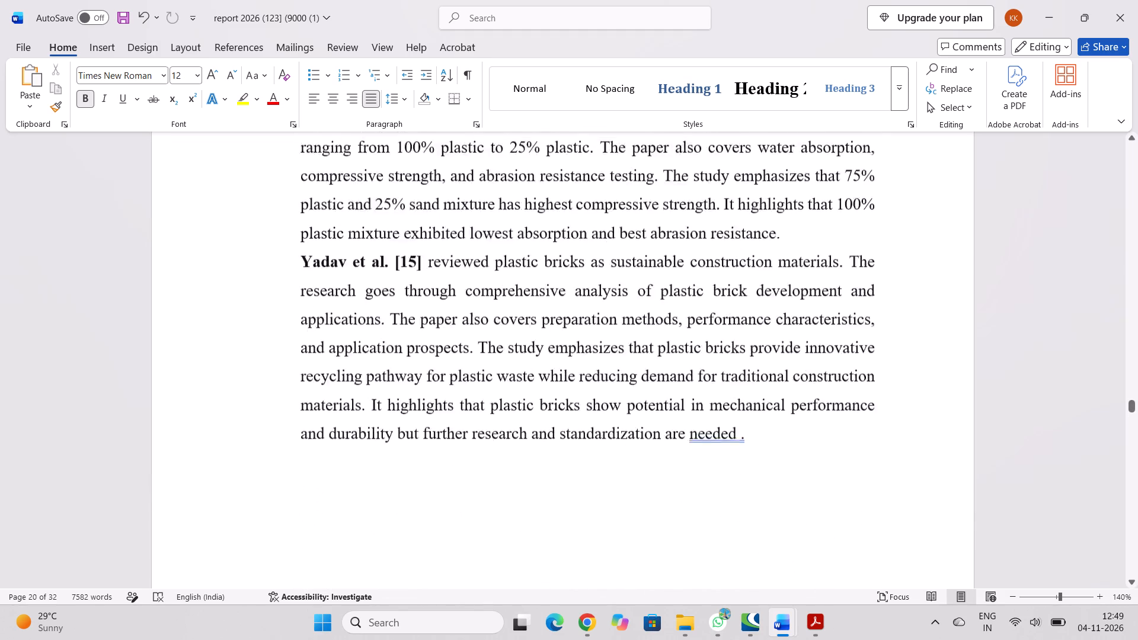
scroll(415, 527, "down", 4)
scroll(292, 491, "down", 3)
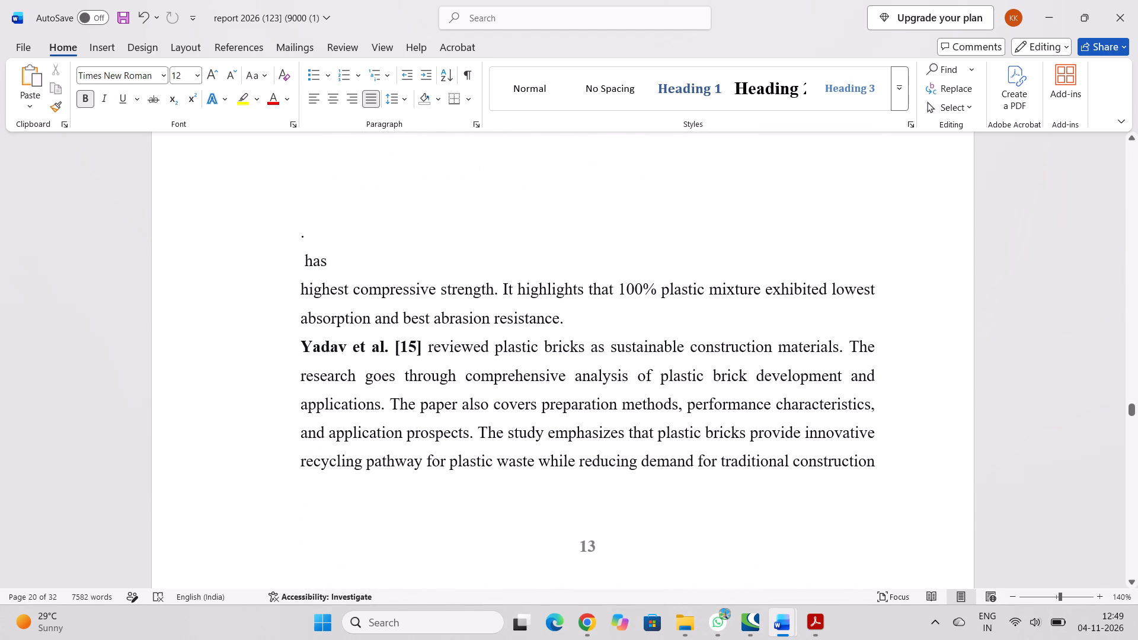
left_click_drag(290, 231, 497, 486)
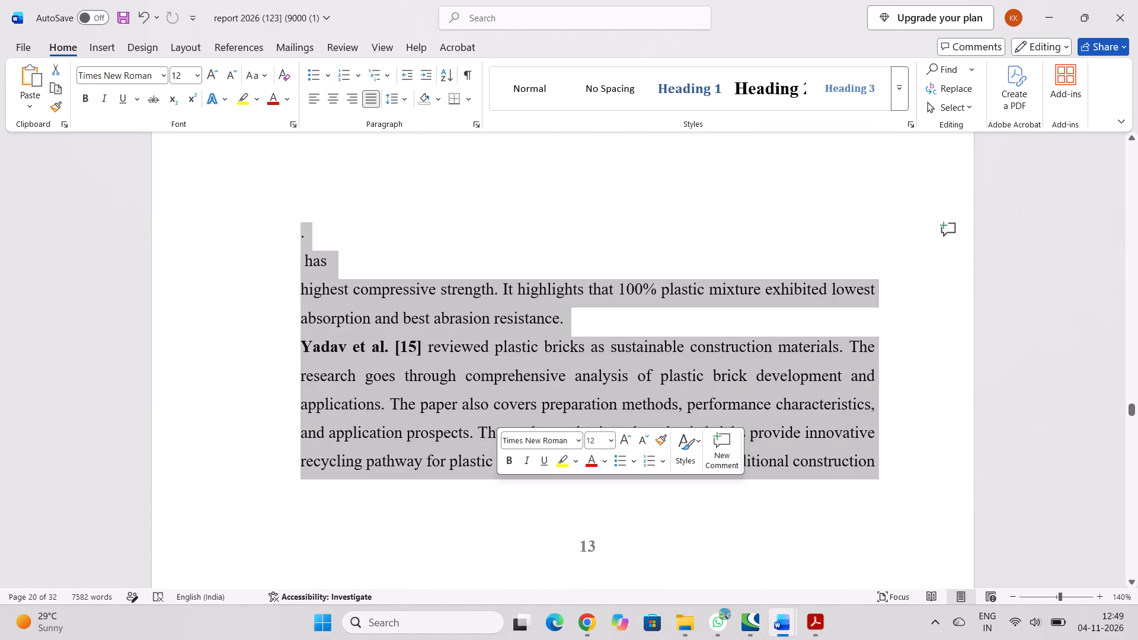
key("BackSpace")
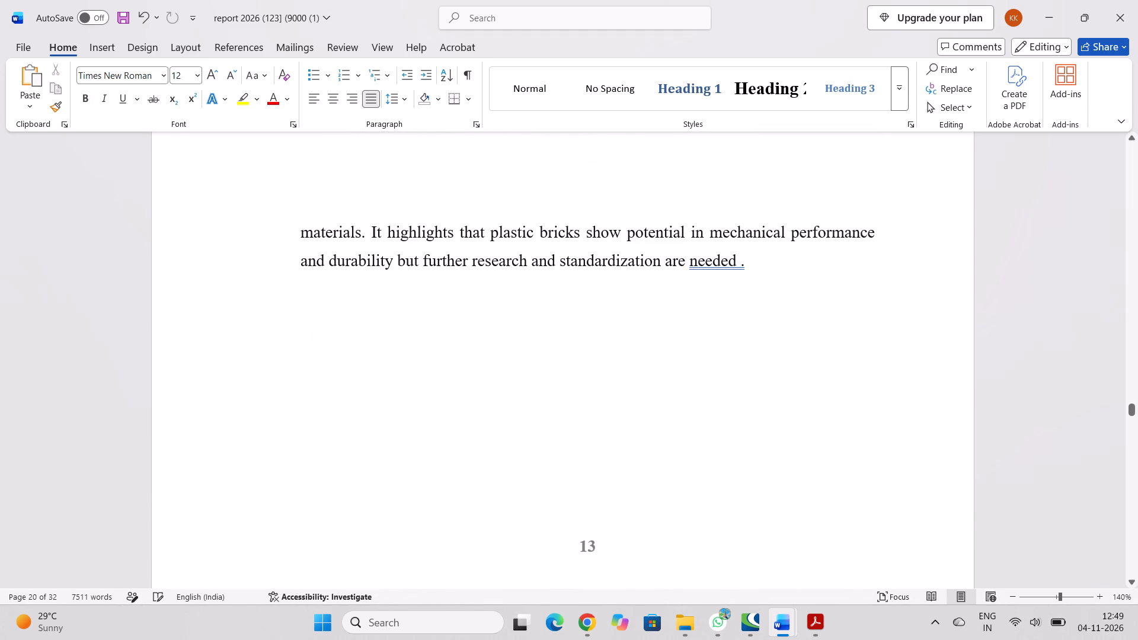
Delete the remaining repeated fragment from "materials. It highlights that plastic bricks" through "standardization are needed" below the complete Yadav et al. [15] paragraph.
scroll(430, 430, "up", 6)
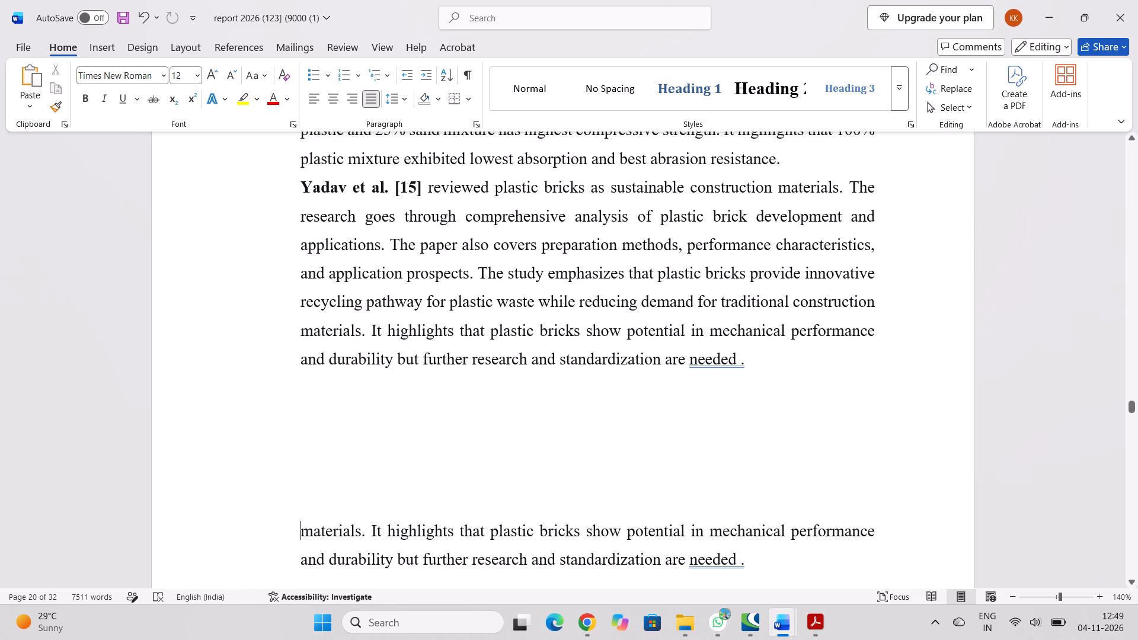
left_click_drag(298, 538, 308, 533)
left_click_drag(308, 533, 389, 569)
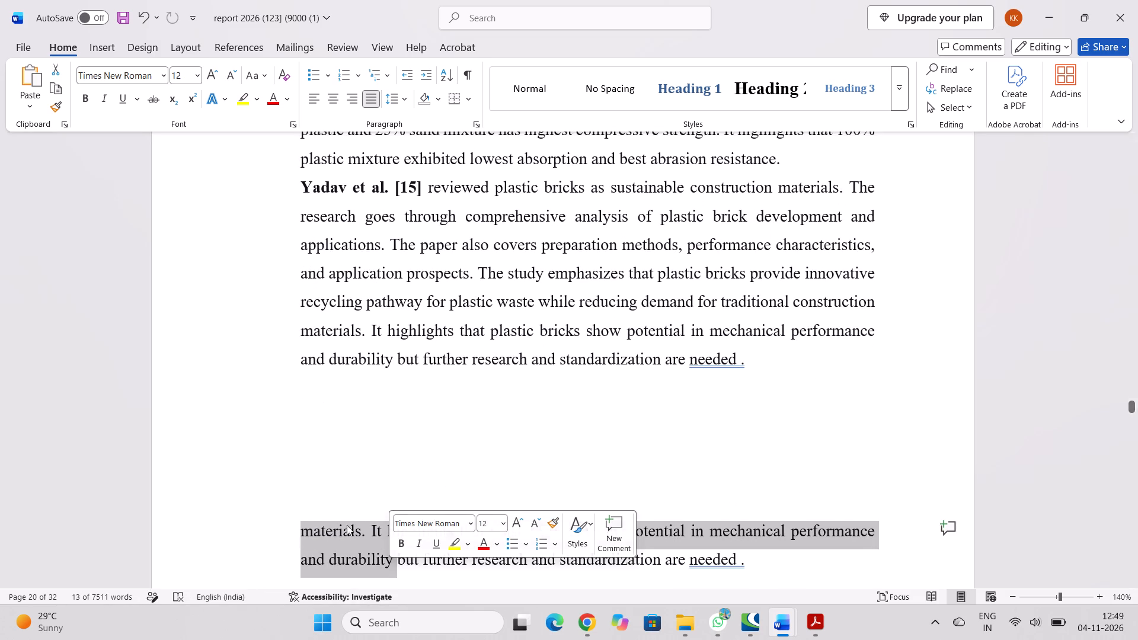
left_click(241, 386)
left_click_drag(301, 527, 691, 544)
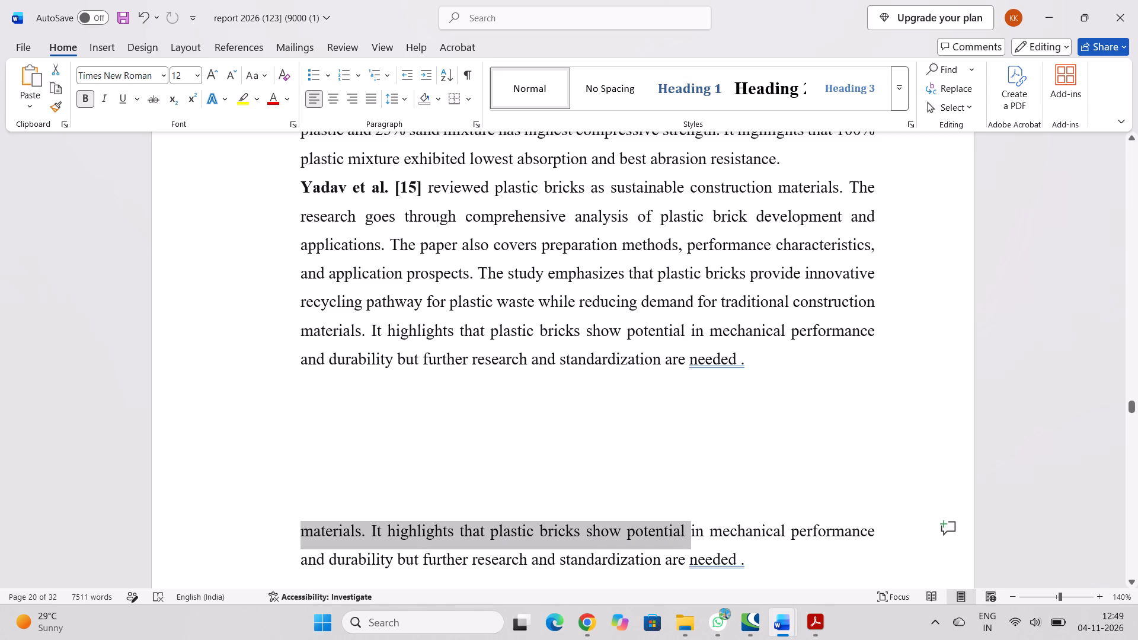
left_click_drag(691, 544, 755, 567)
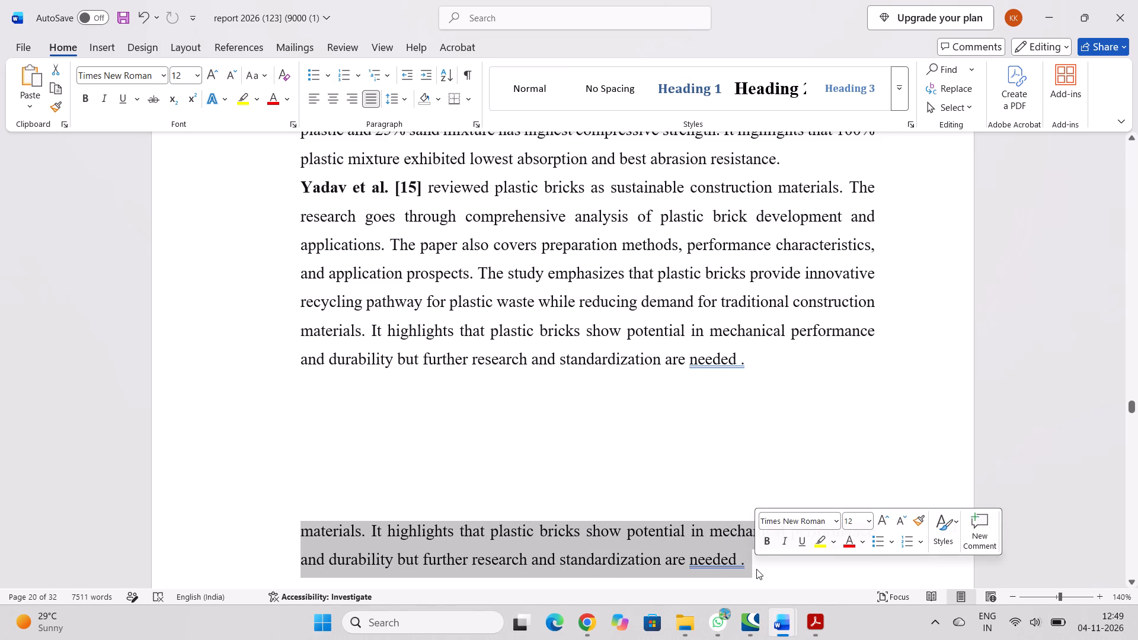
key("BackSpace")
scroll(650, 414, "down", 2)
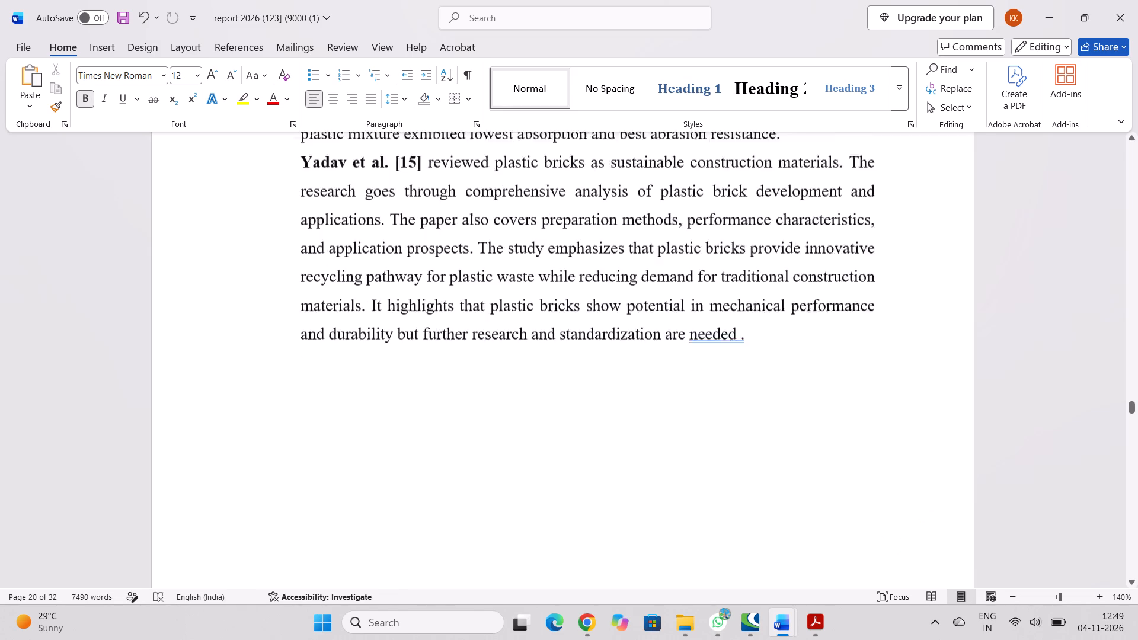
Trim the leading spaces before the "Chapter 3" heading by two, aligning it more closely with the "Methodology" title below.
scroll(650, 414, "down", 18)
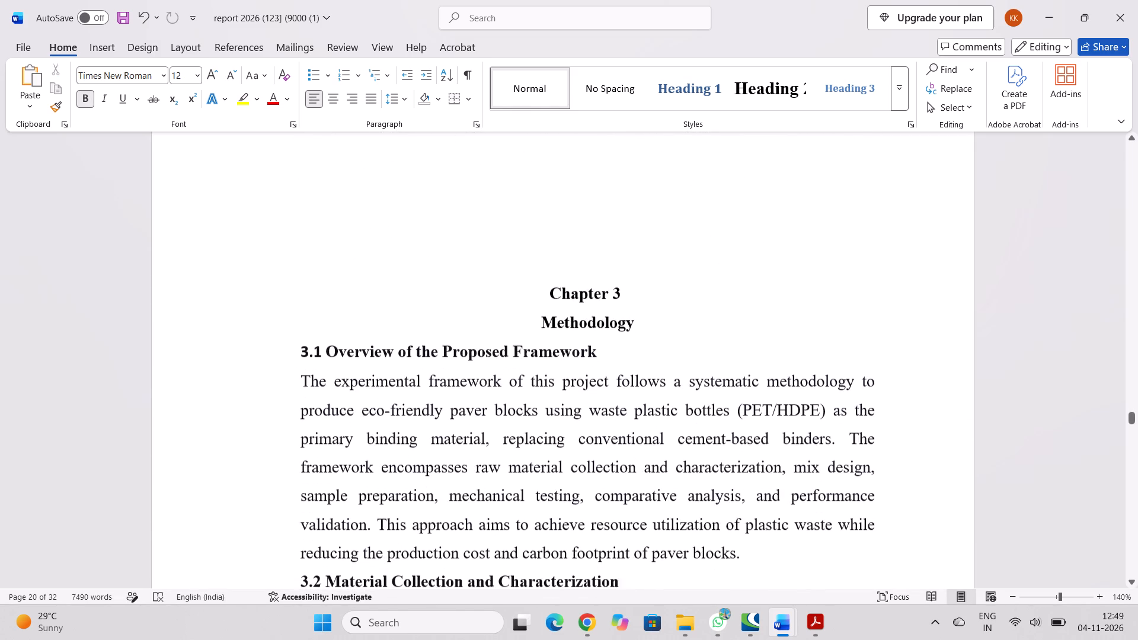
left_click(541, 281)
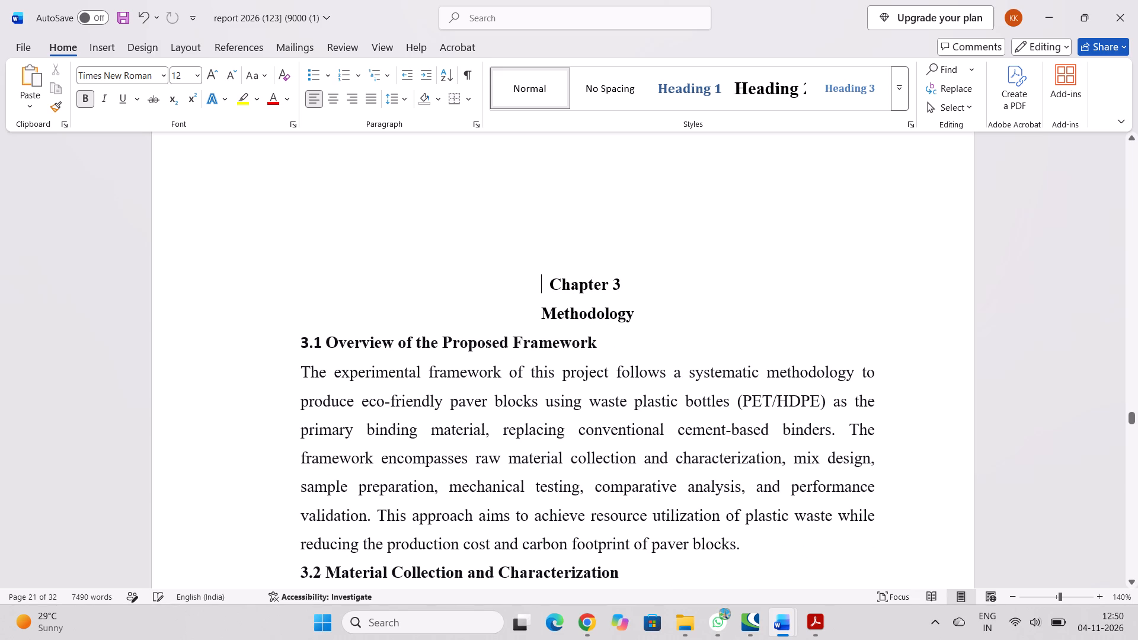
key("BackSpace")
key("BackSpace")
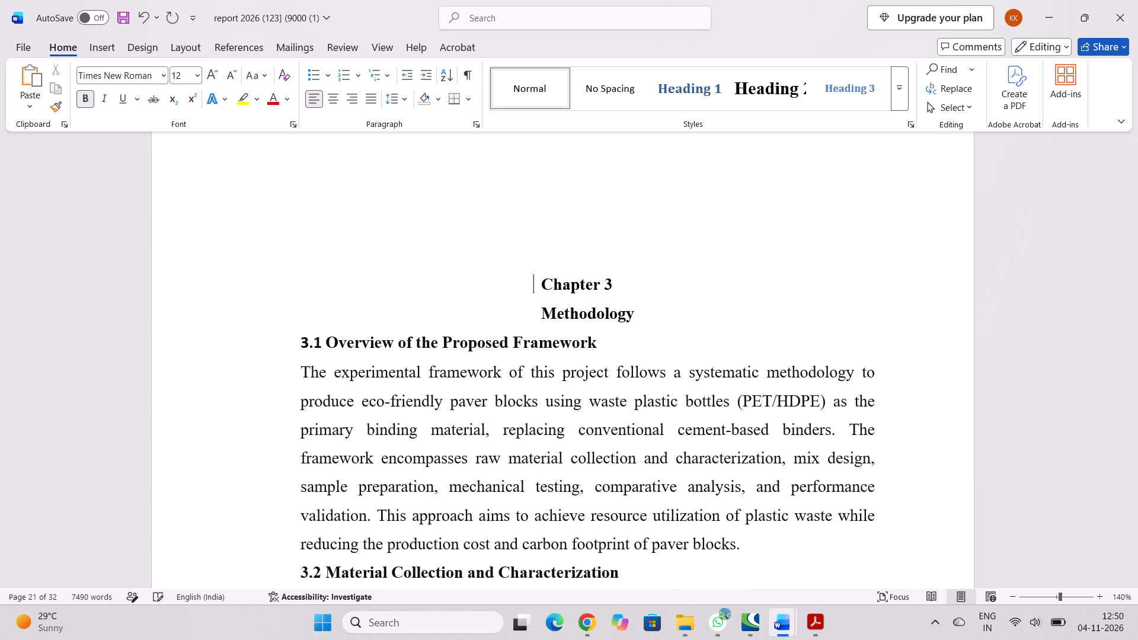
key("BackSpace")
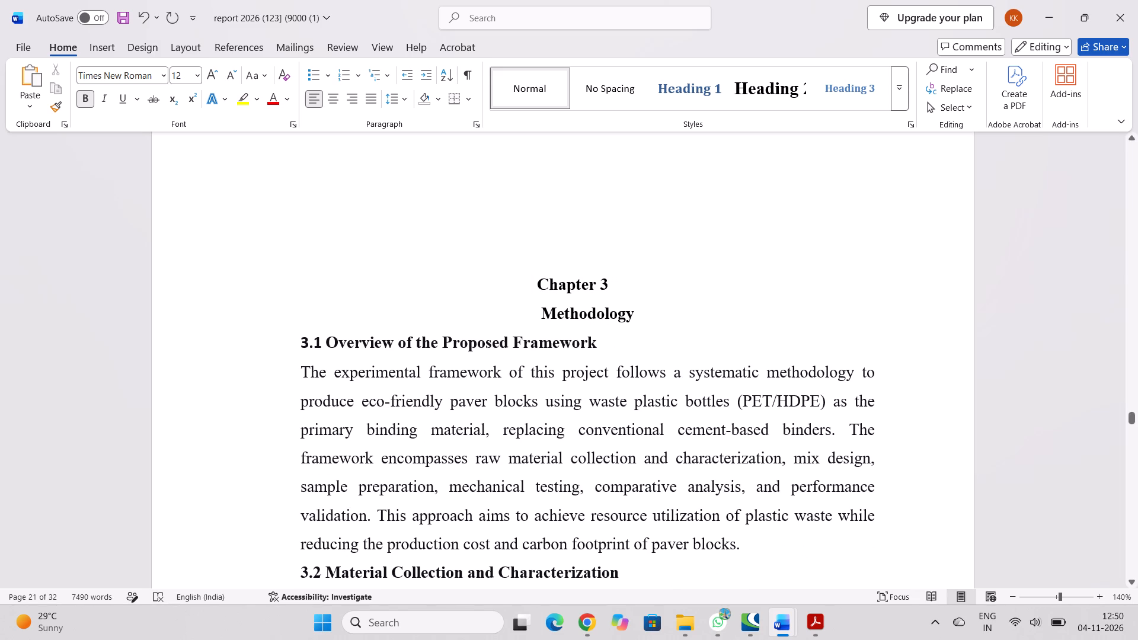
left_click(526, 239)
left_click(527, 280)
scroll(530, 231, "up", 2)
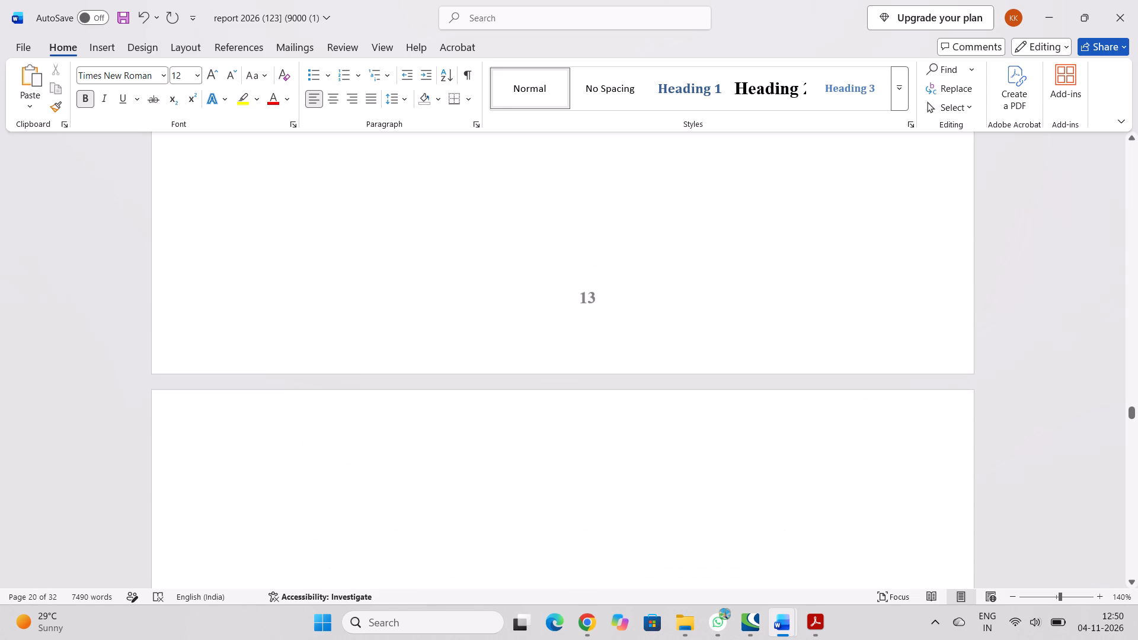
scroll(530, 231, "down", 1)
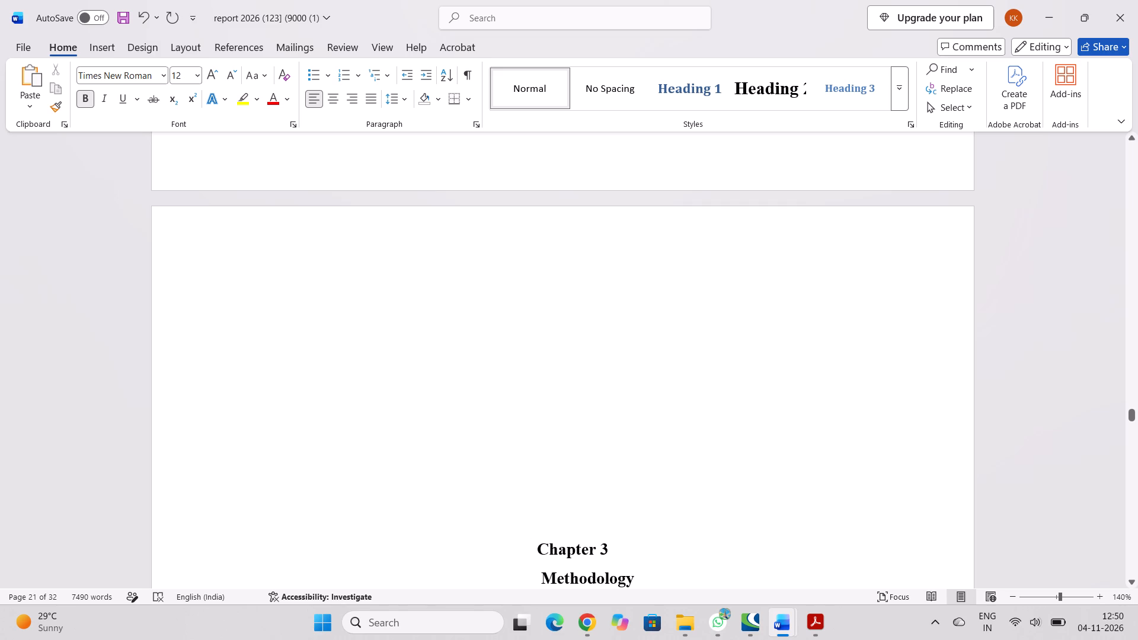
key("space")
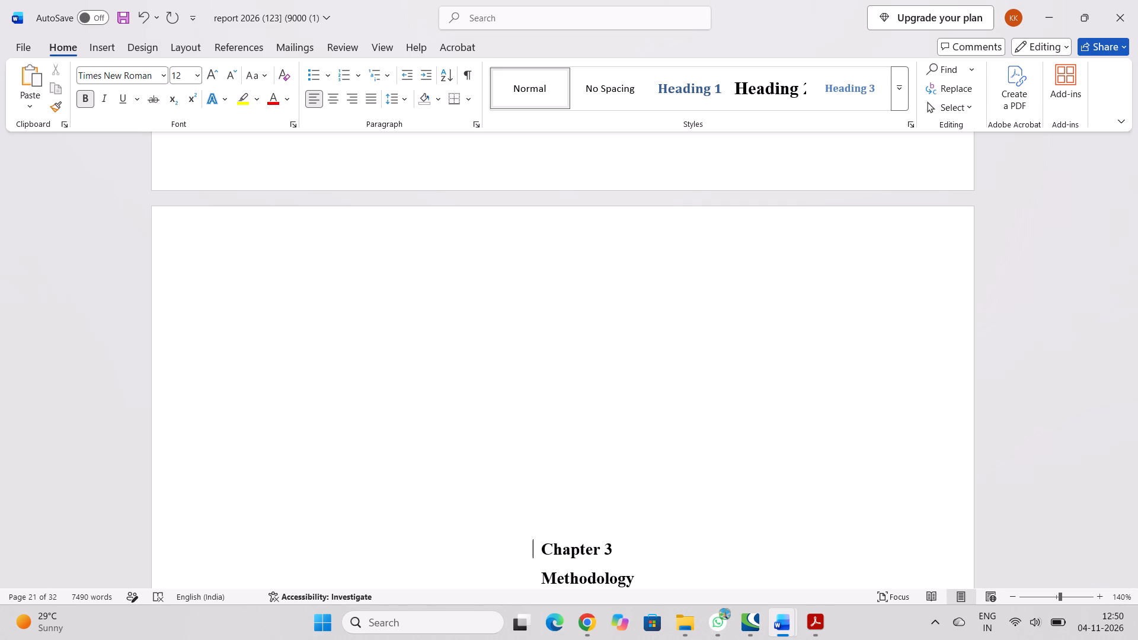
Examine the cleaned-up Chapter 2 entries from Uvarajan et al. [8] through Yadav et al. [15].
scroll(542, 483, "up", 3)
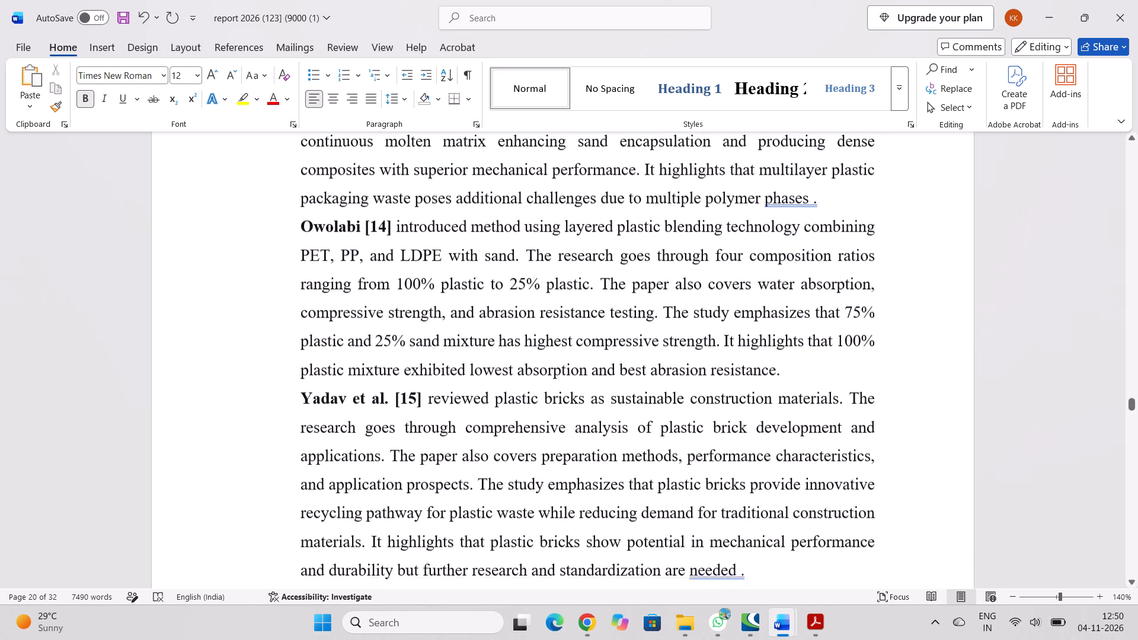
scroll(542, 483, "up", 3)
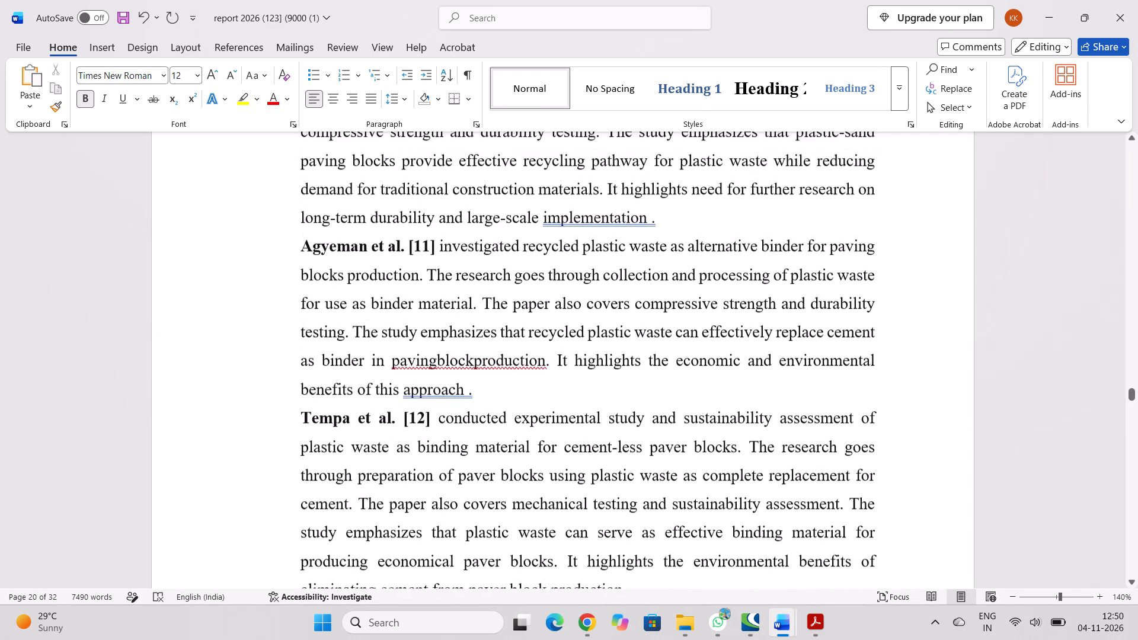
scroll(542, 483, "up", 4)
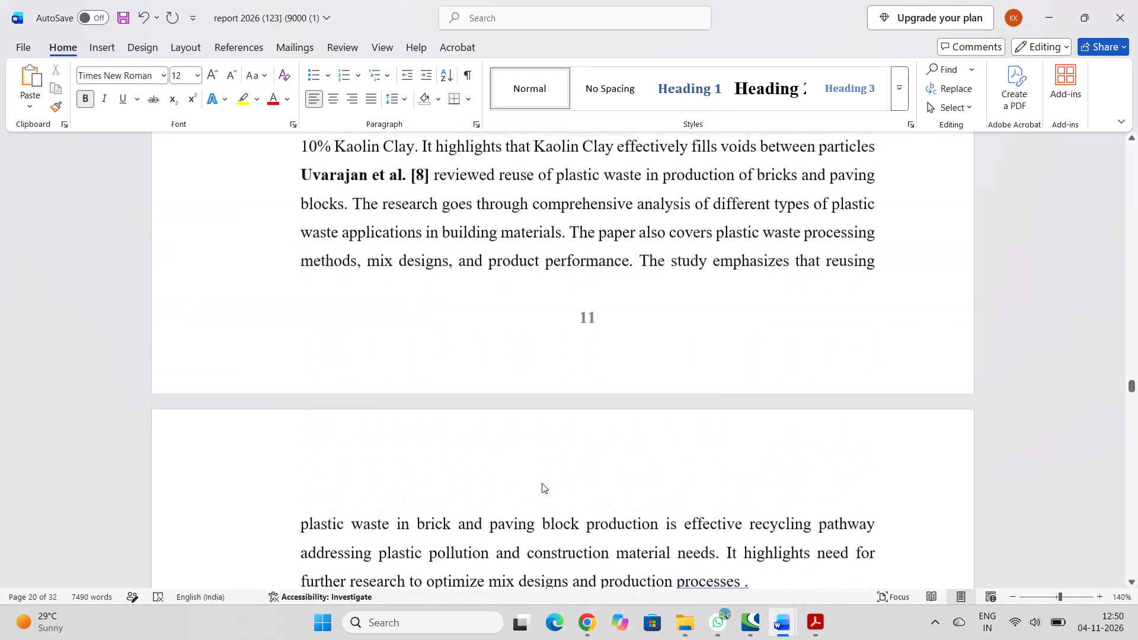
scroll(542, 483, "up", 1)
scroll(542, 483, "down", 3)
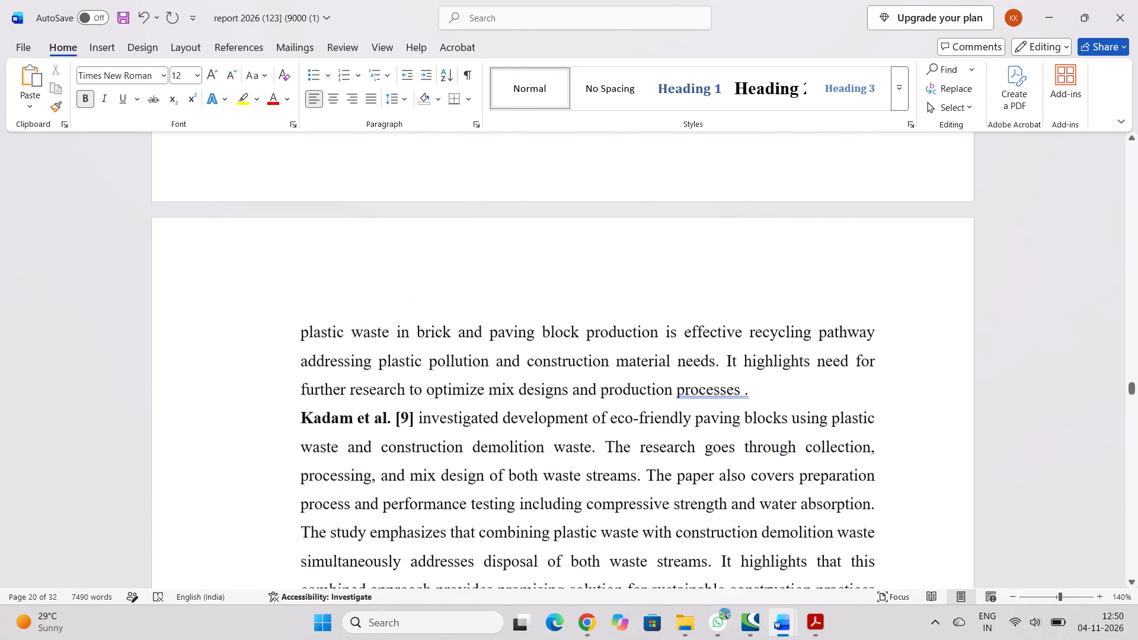
scroll(542, 483, "down", 1)
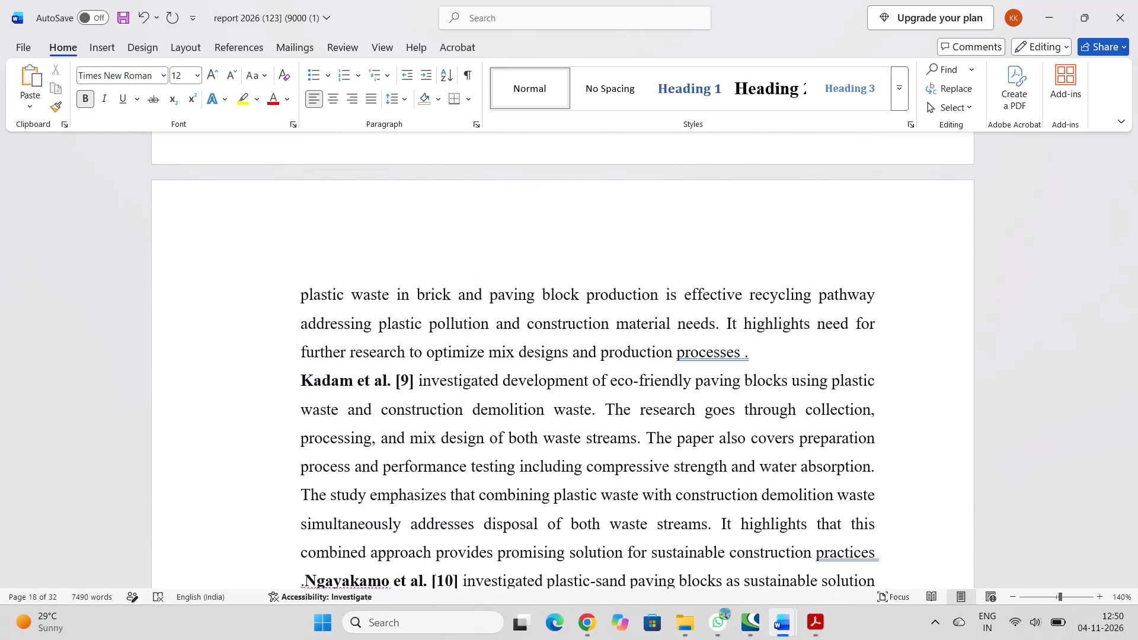
scroll(542, 483, "down", 5)
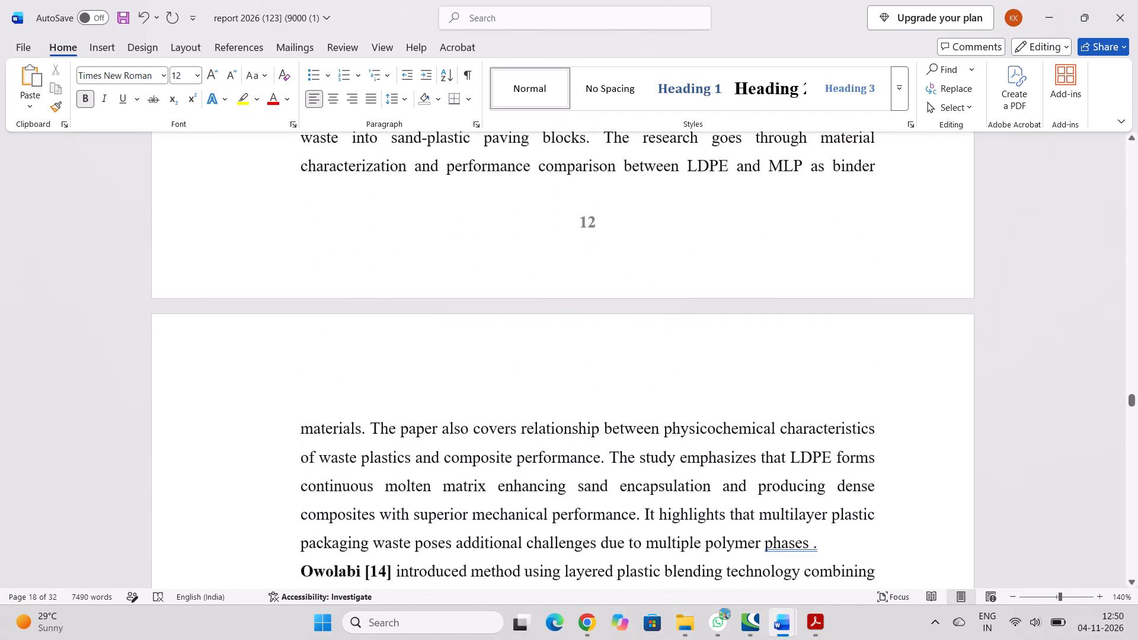
scroll(542, 483, "down", 2)
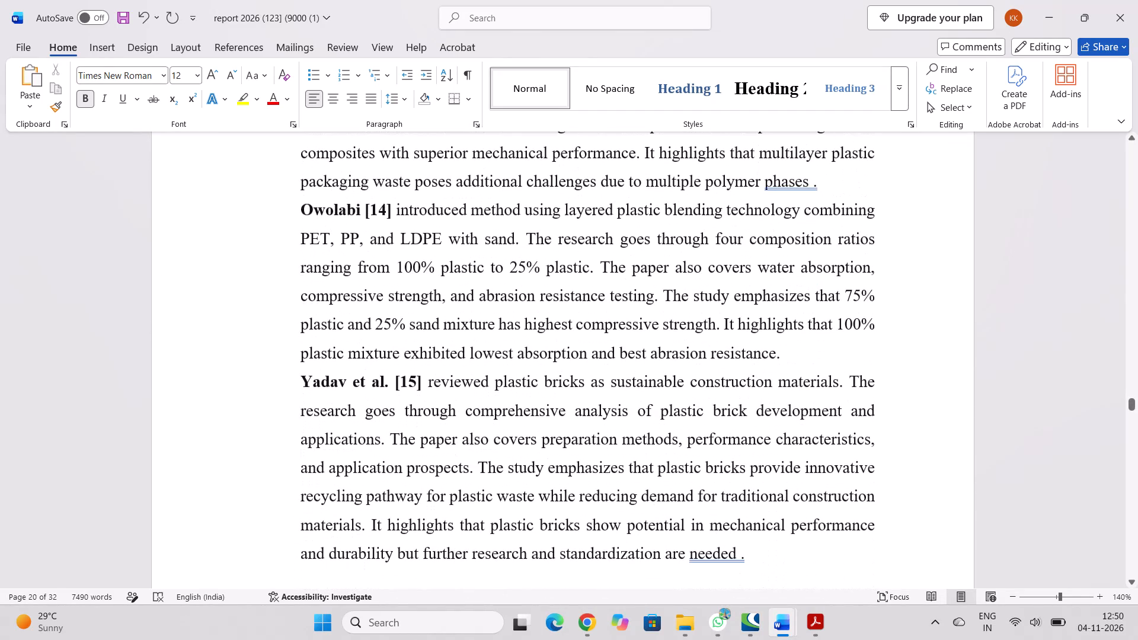
scroll(542, 483, "down", 1)
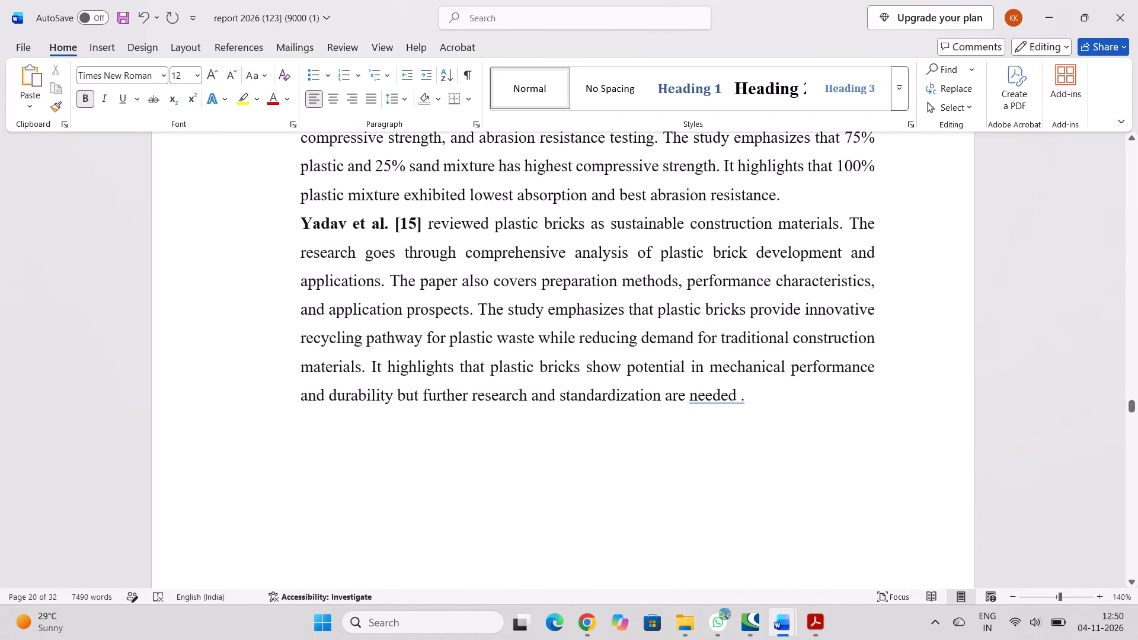
Delete seven blank lines above the "Chapter 3" heading, pulling it up toward the top of its page.
scroll(542, 483, "down", 3)
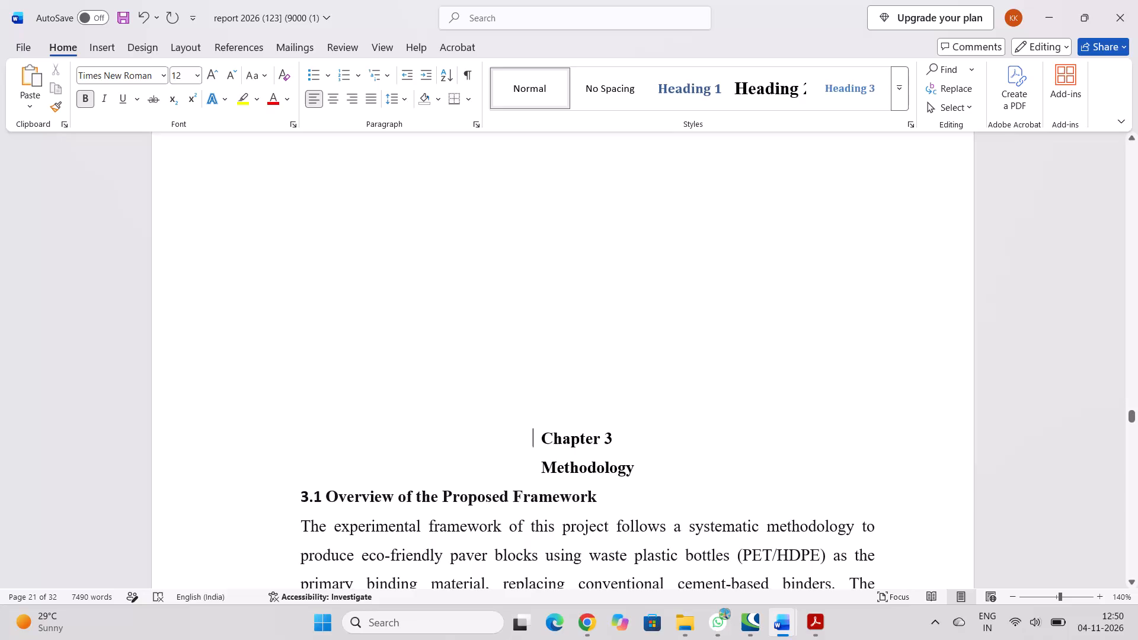
left_click(549, 321)
key("BackSpace")
key("BackSpace")
key("BackSpace")
key("BackSpace")
key("BackSpace")
key("BackSpace")
key("BackSpace")
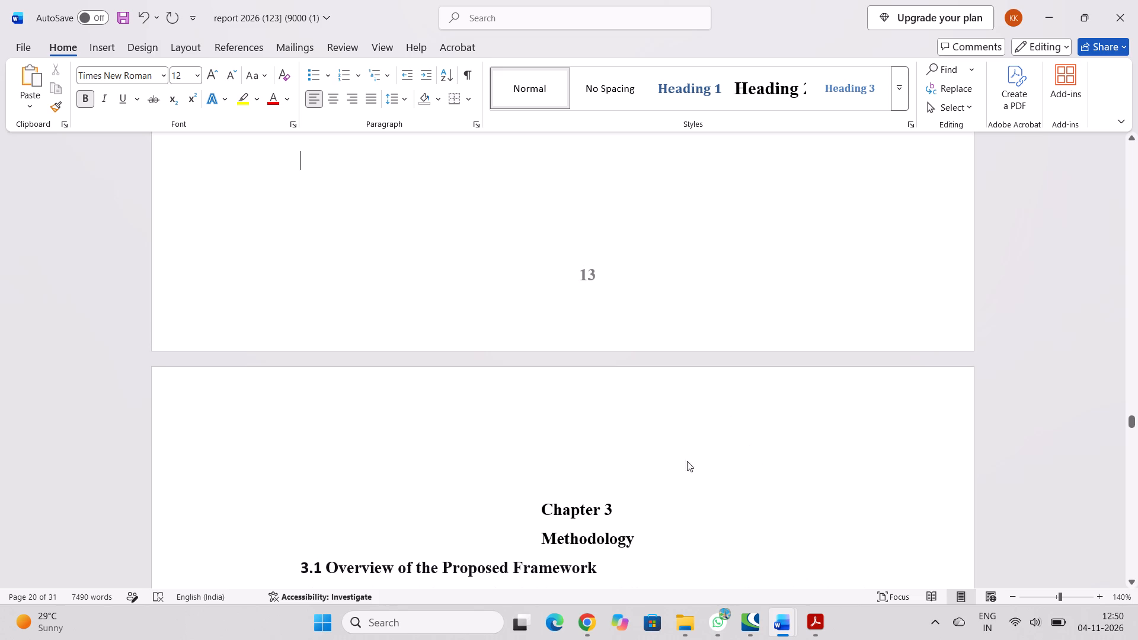
Remove two more leading spaces before the "Chapter 3" heading.
left_click(530, 491)
left_click(531, 510)
key("BackSpace")
key("BackSpace")
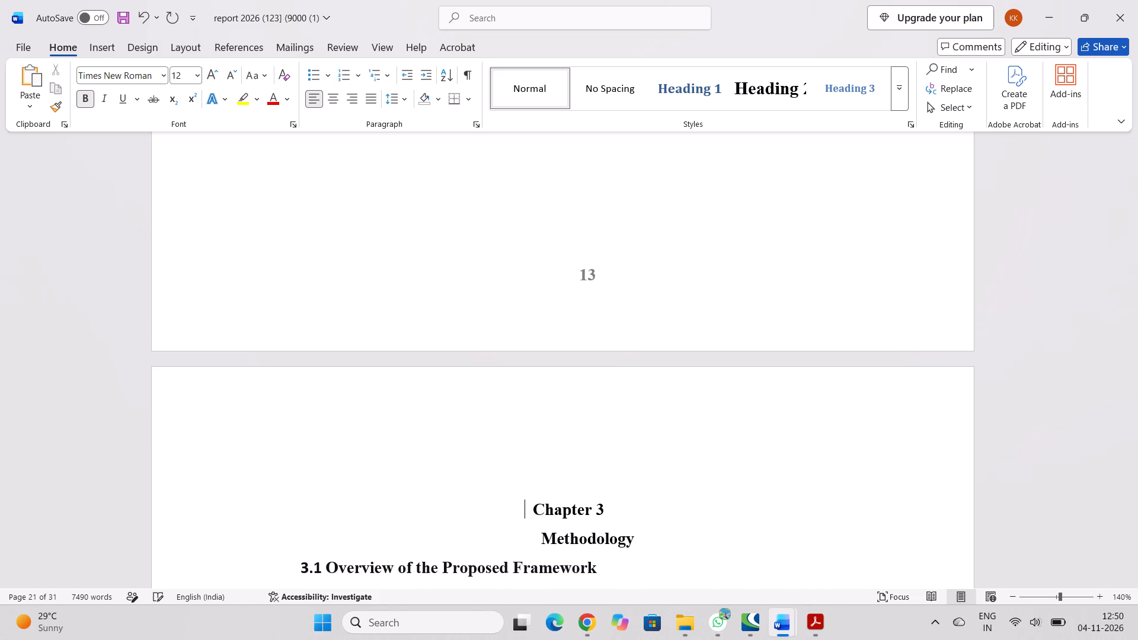
Remove the remaining blank line above "Chapter 3" so the heading starts on the first line of its page.
left_click(532, 465)
key("BackSpace")
key("BackSpace")
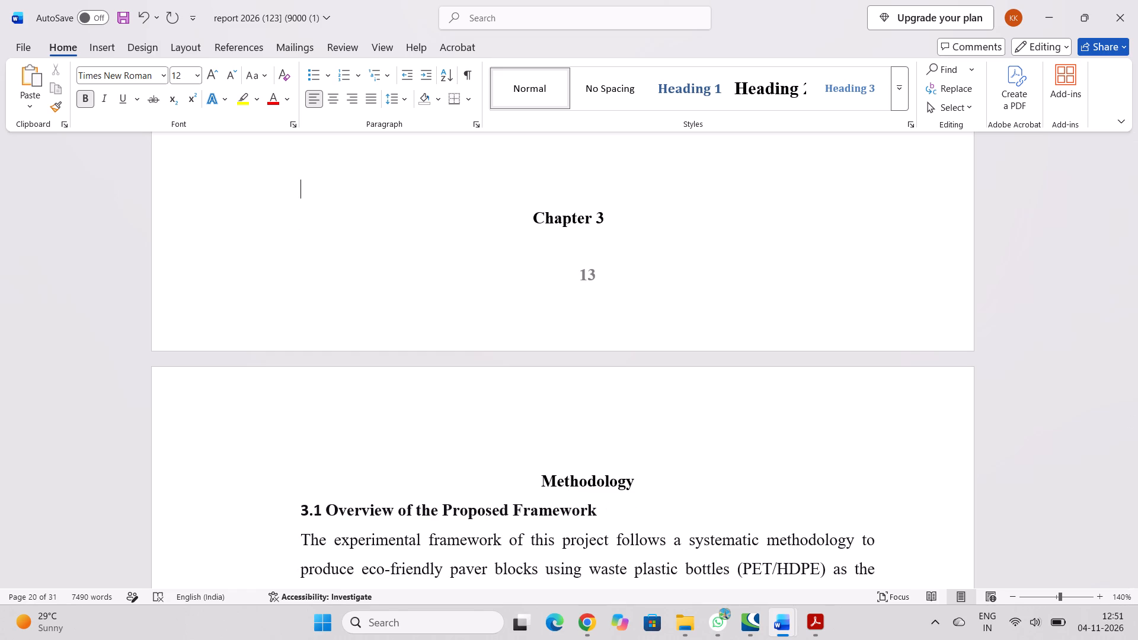
key("Return")
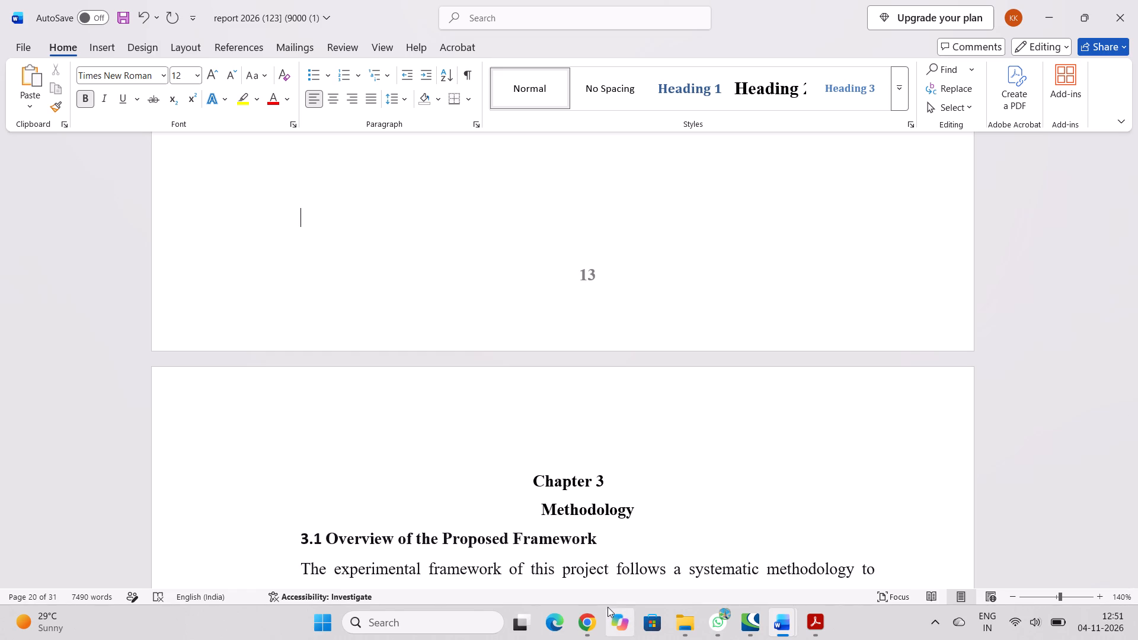
Examine the layout from the end of Chapter 2 through the first page of Chapter 3, including Figs. 3.1 and 3.2.
scroll(518, 442, "up", 3)
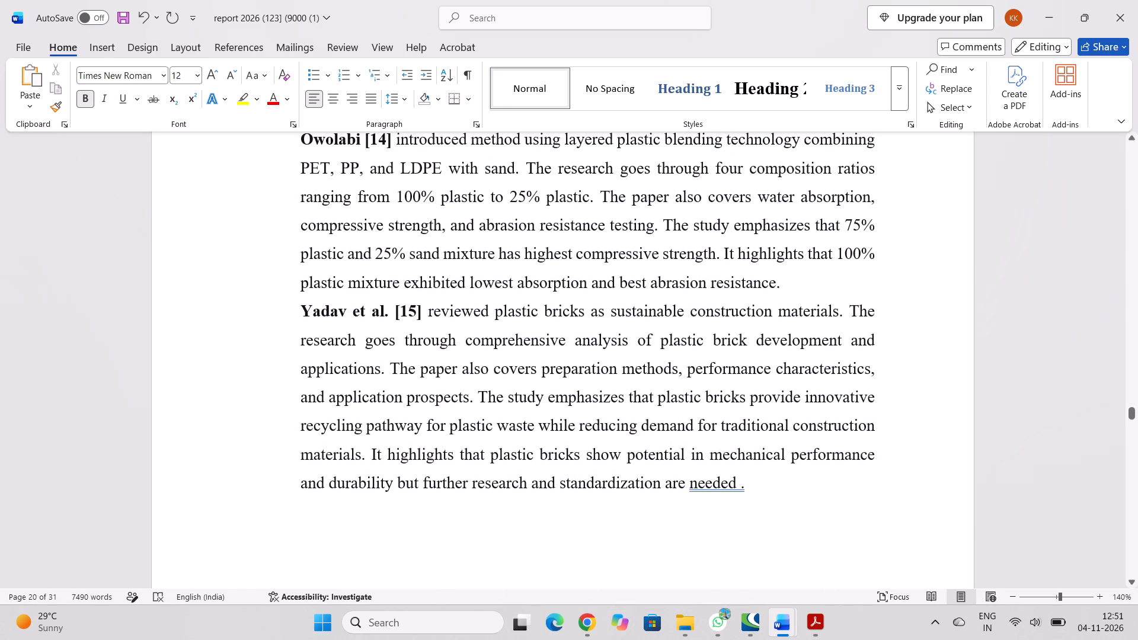
scroll(518, 442, "down", 5)
scroll(518, 442, "up", 2)
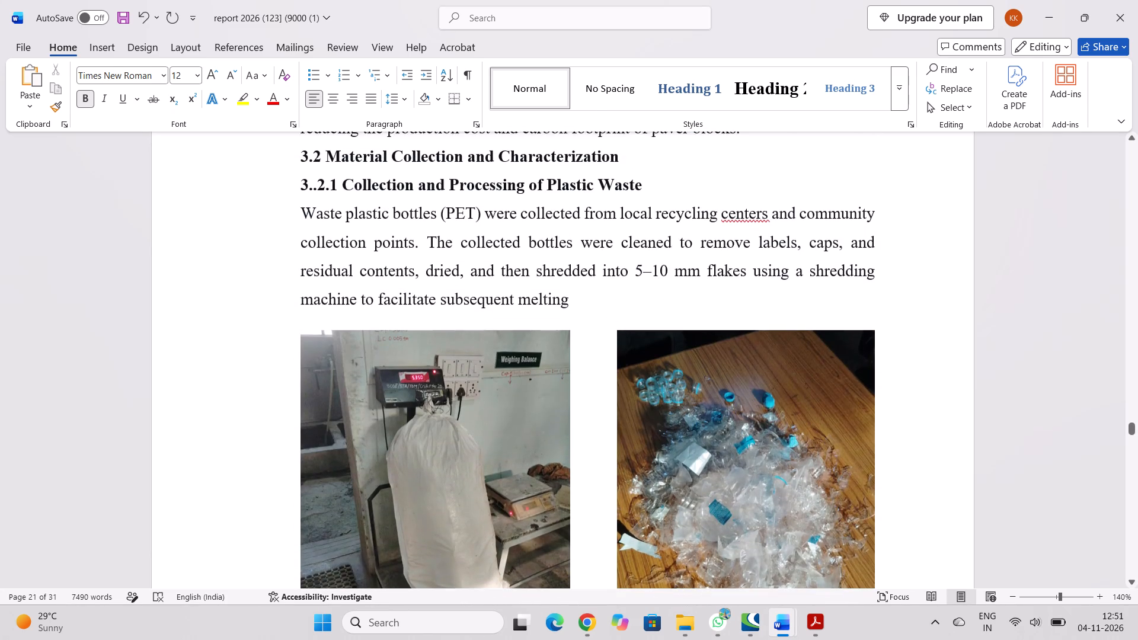
scroll(518, 442, "up", 1)
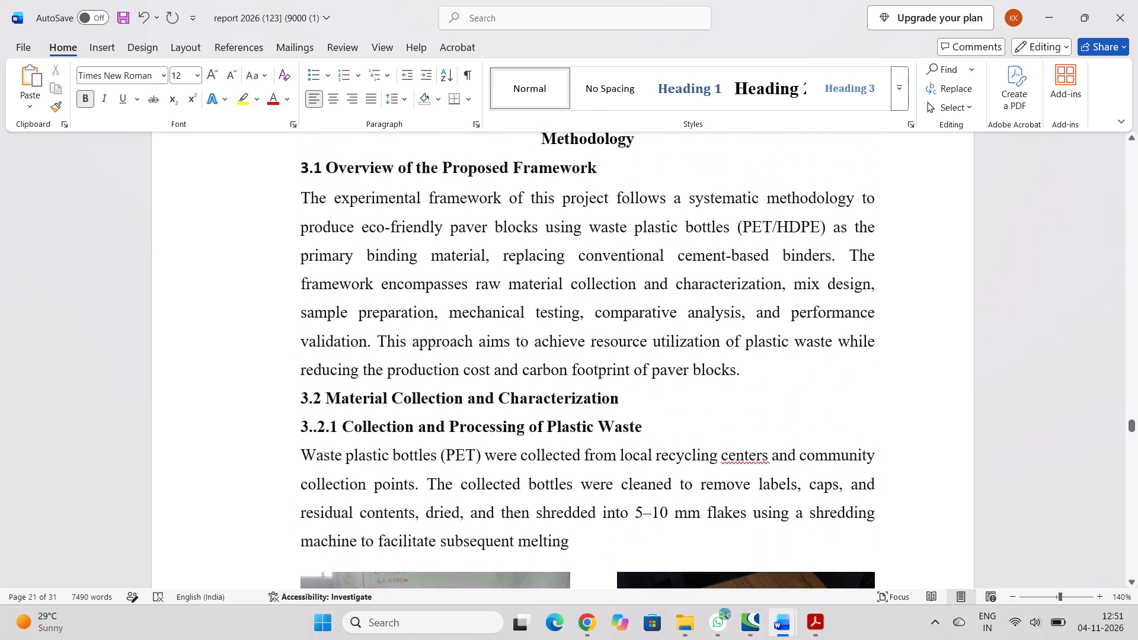
scroll(518, 442, "down", 3)
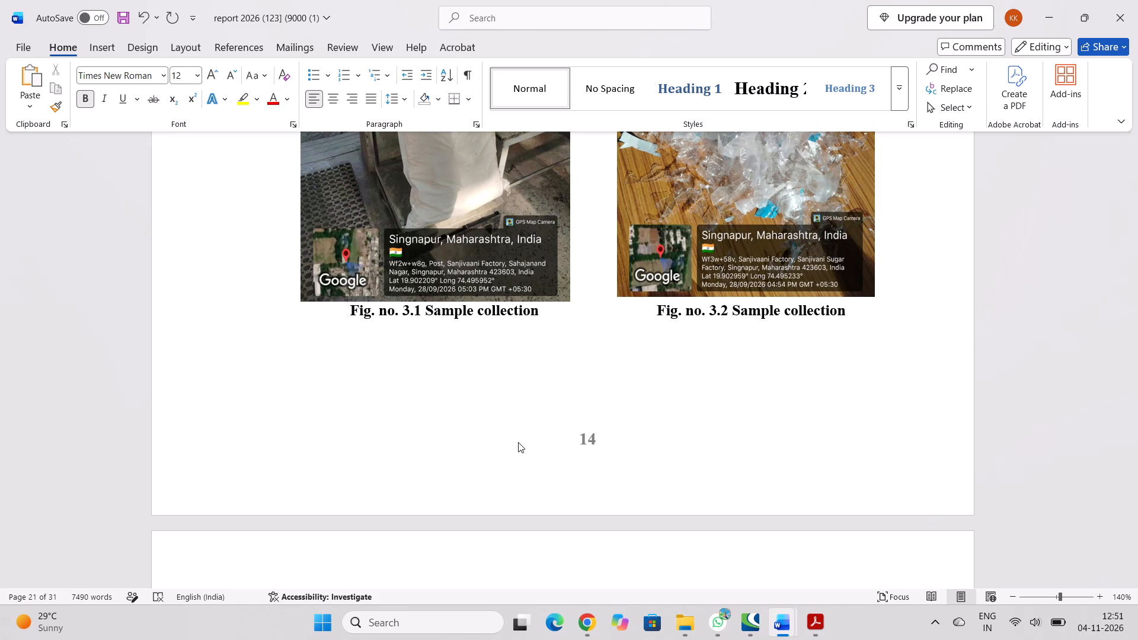
Examine the layout from Fig. 3.3 through the mix design tables, the plastic block preparation steps and the sample preparation photos.
scroll(518, 442, "down", 8)
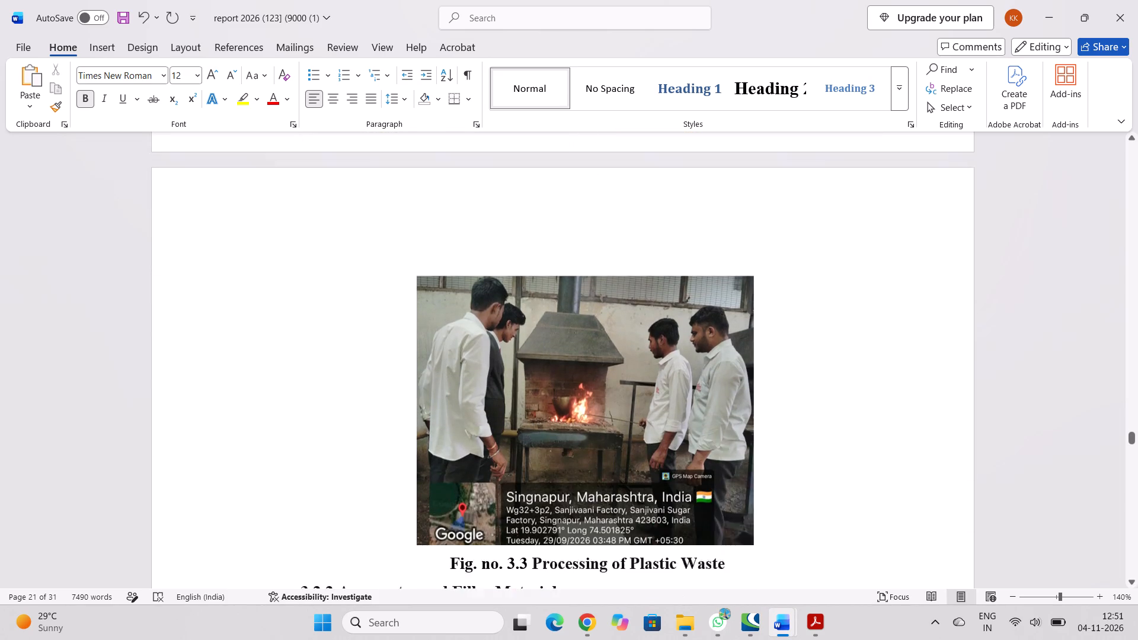
scroll(518, 442, "down", 4)
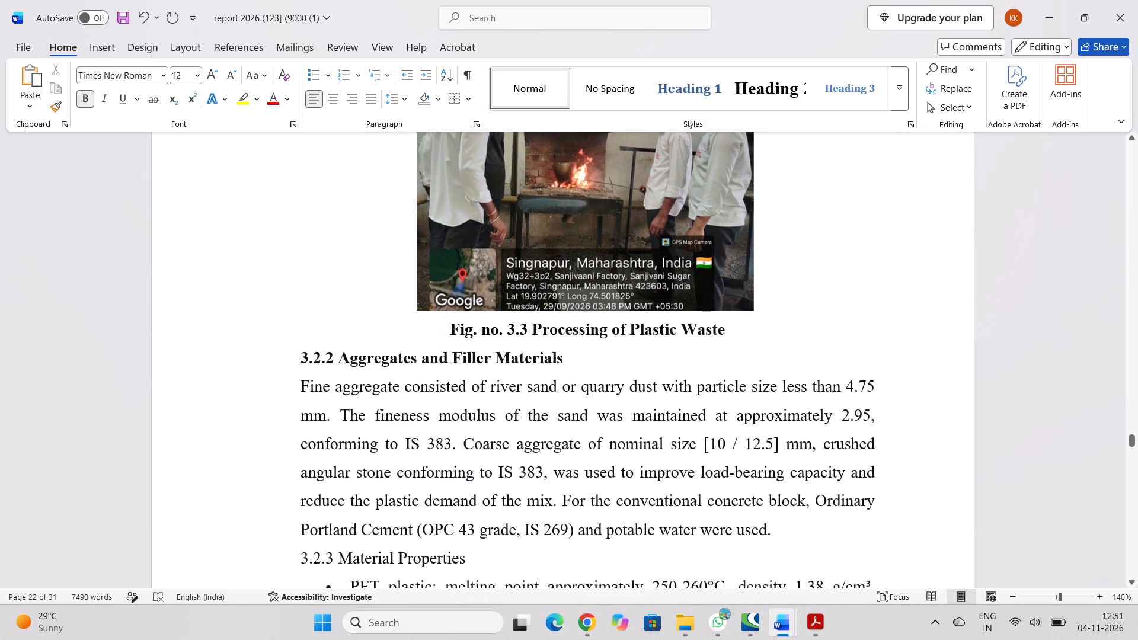
scroll(518, 442, "down", 9)
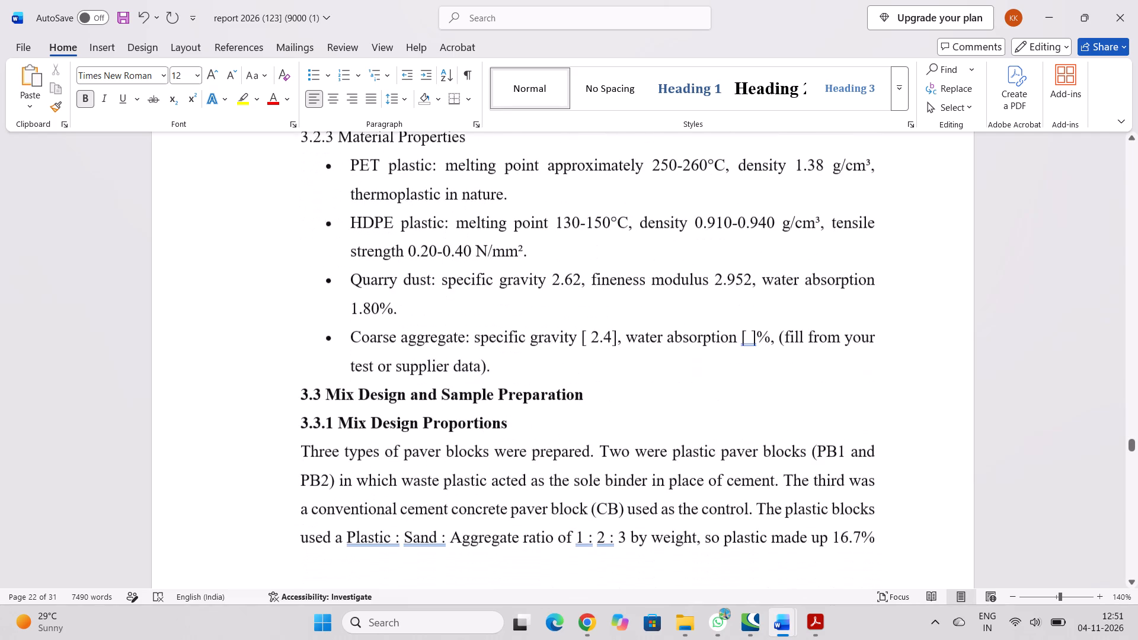
scroll(518, 442, "down", 12)
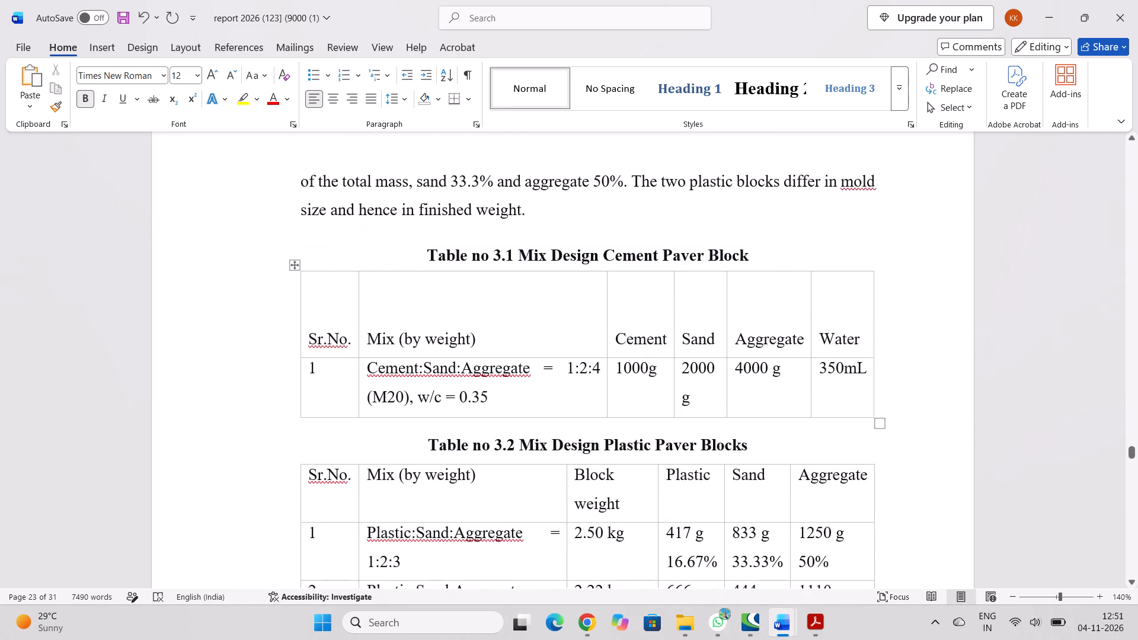
scroll(518, 442, "down", 13)
scroll(475, 325, "down", 2)
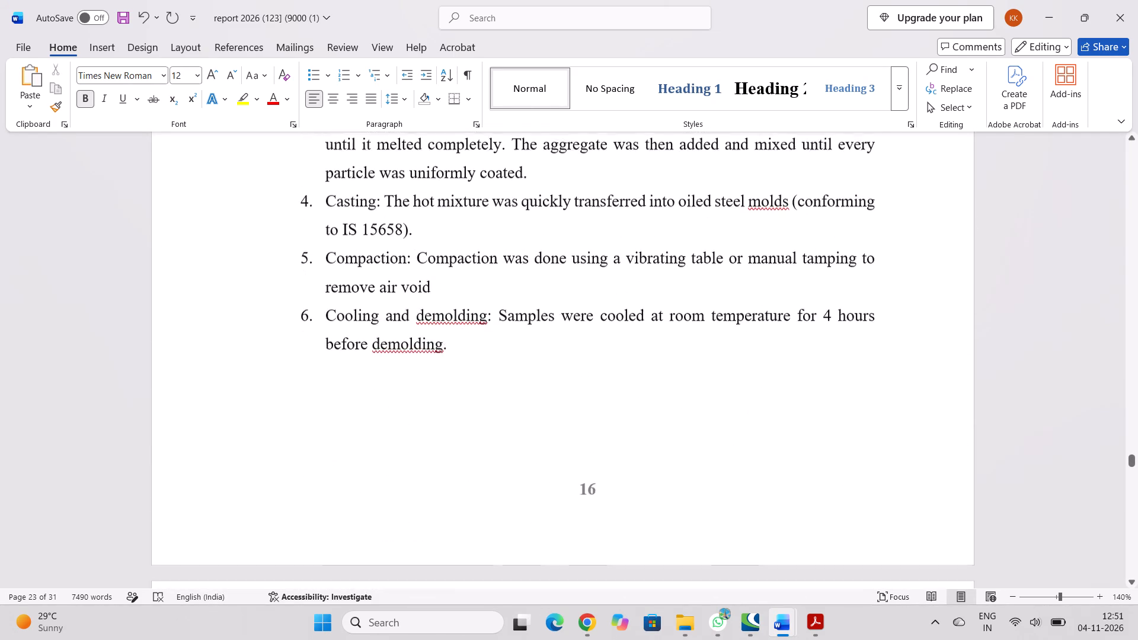
scroll(475, 325, "down", 1)
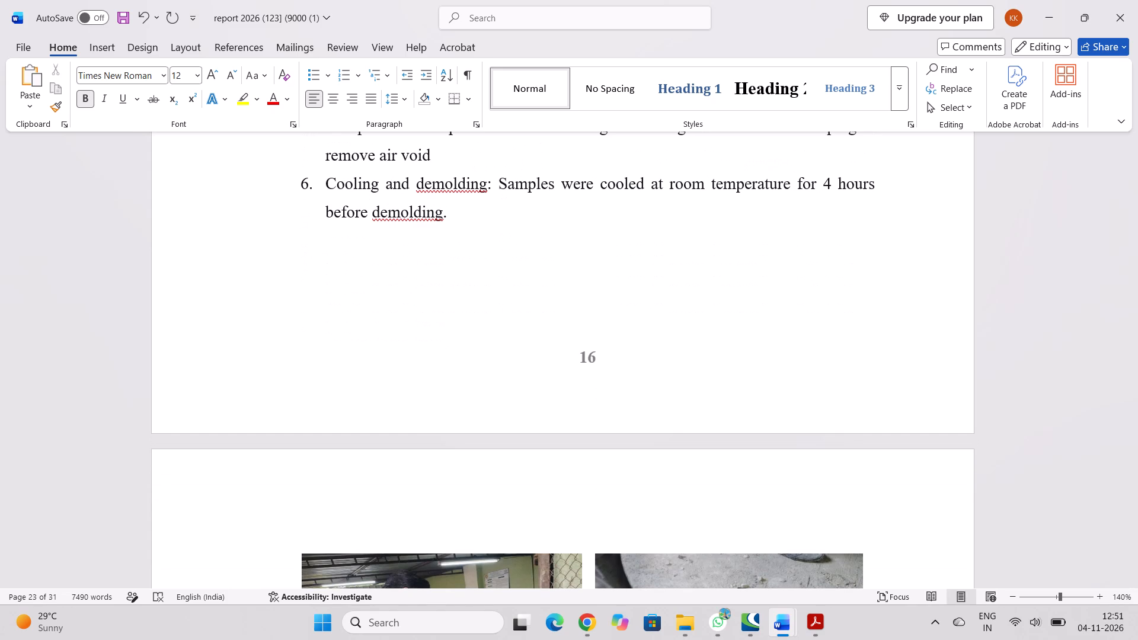
scroll(477, 326, "down", 11)
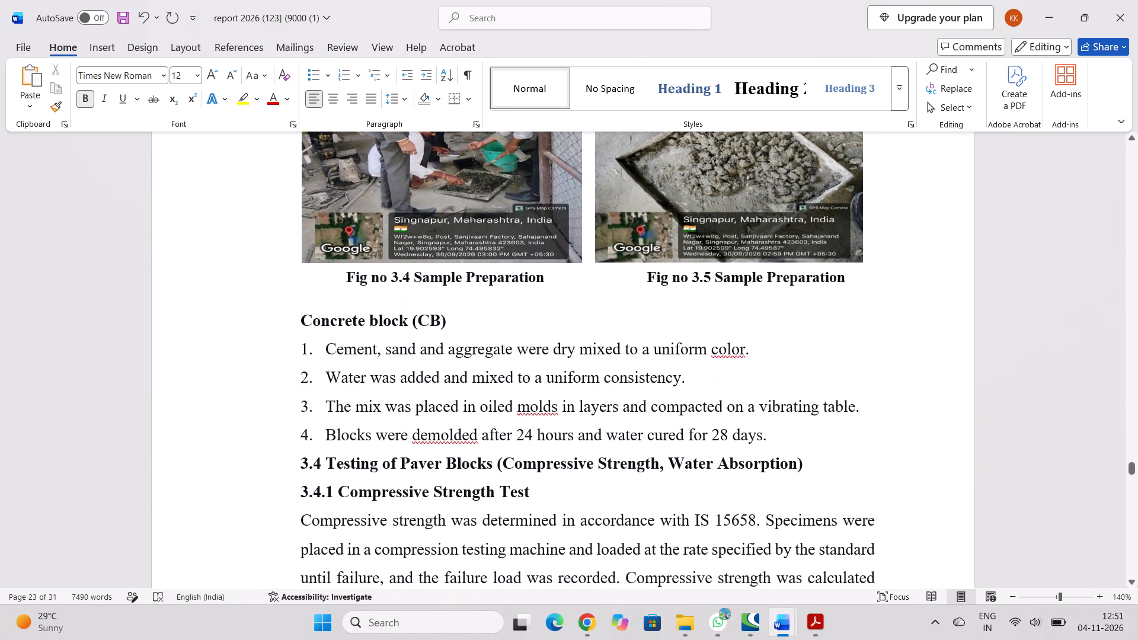
Narrow the Fig 3.5 Sample Preparation photo slightly so its outer edge lines up with the end of its caption, keeping both captions below the photos.
scroll(477, 326, "up", 2)
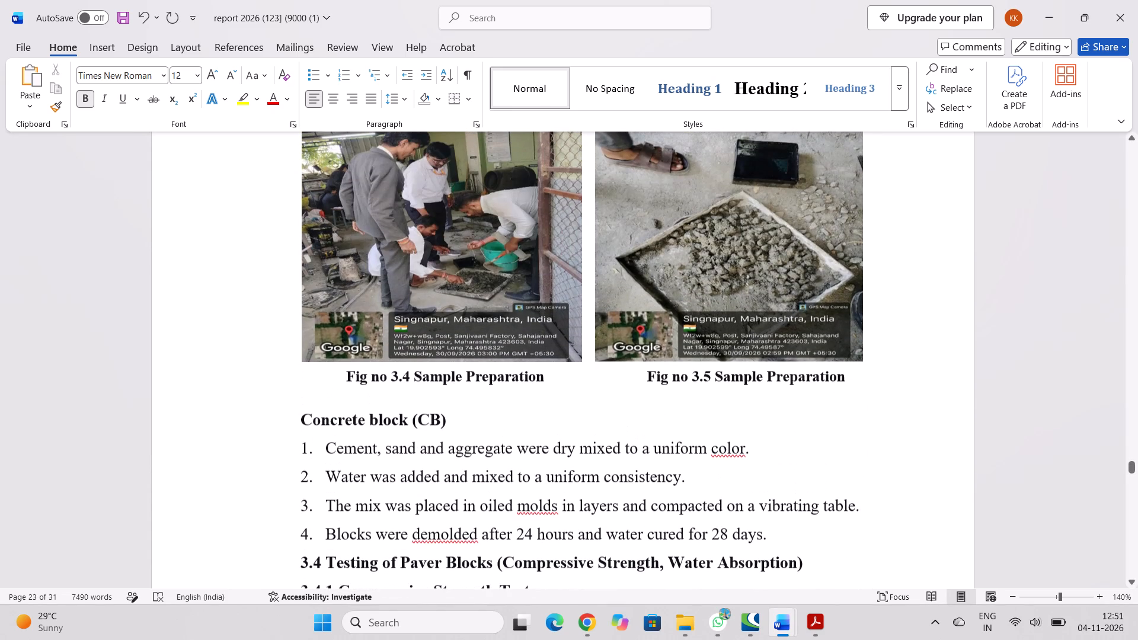
scroll(831, 398, "up", 3)
scroll(853, 391, "down", 3)
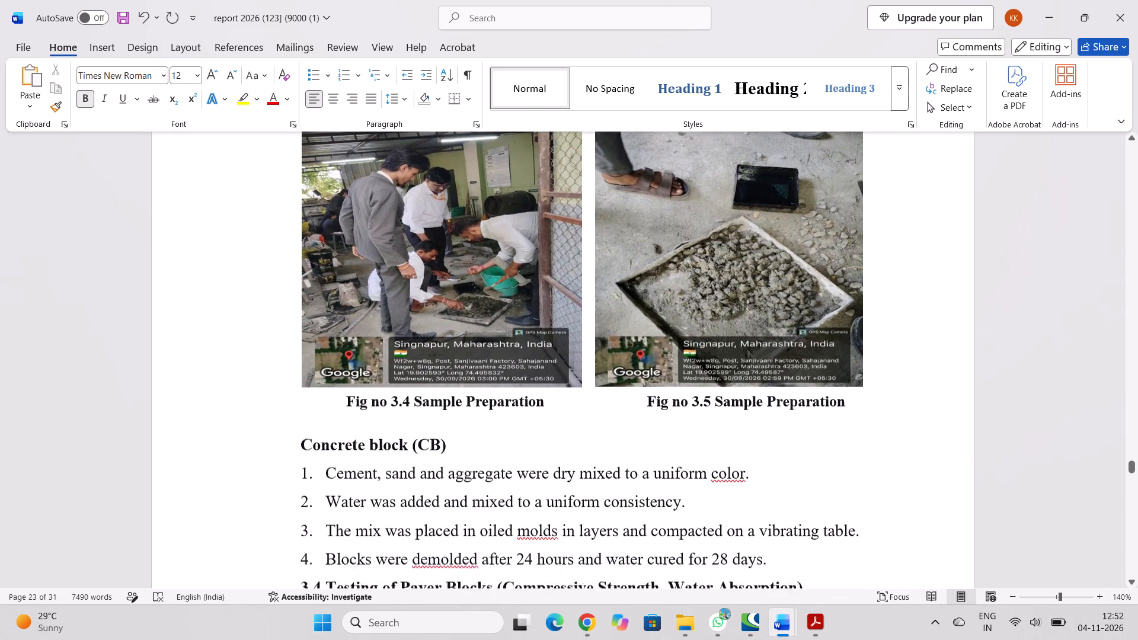
scroll(854, 393, "down", 2)
left_click(795, 208)
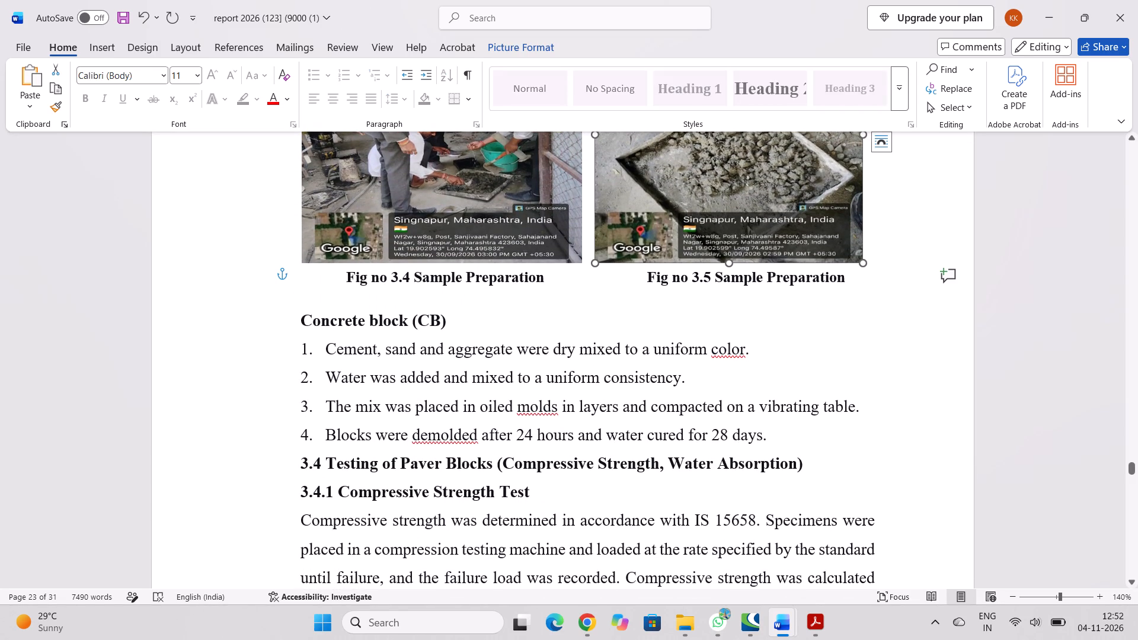
left_click_drag(862, 261, 856, 263)
left_click(864, 262)
left_click_drag(864, 262, 858, 264)
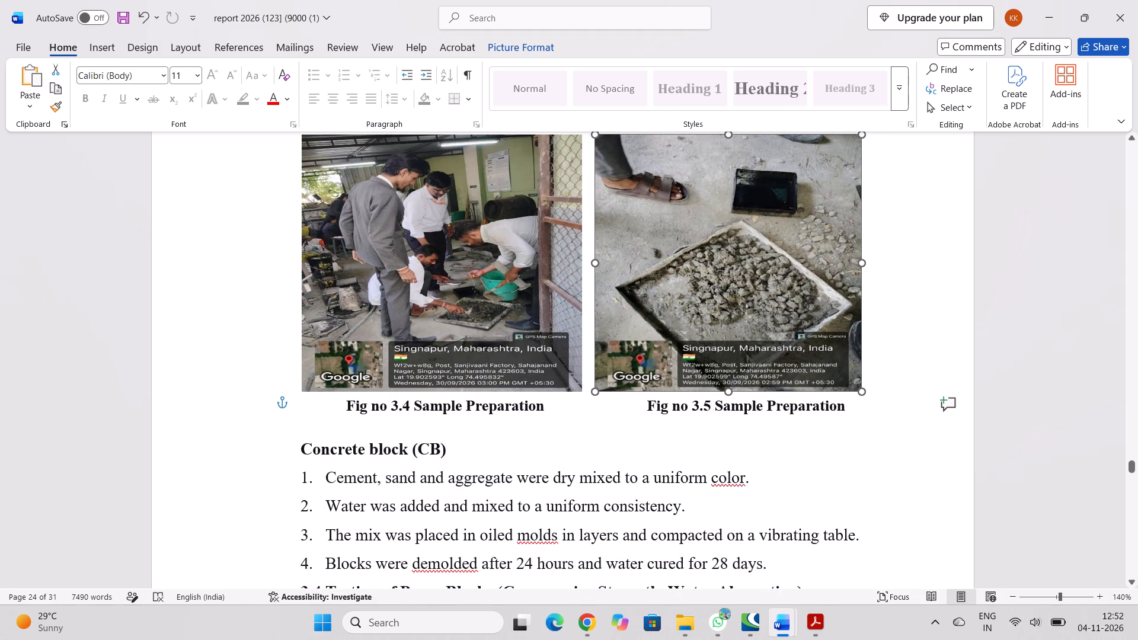
left_click_drag(858, 264, 840, 273)
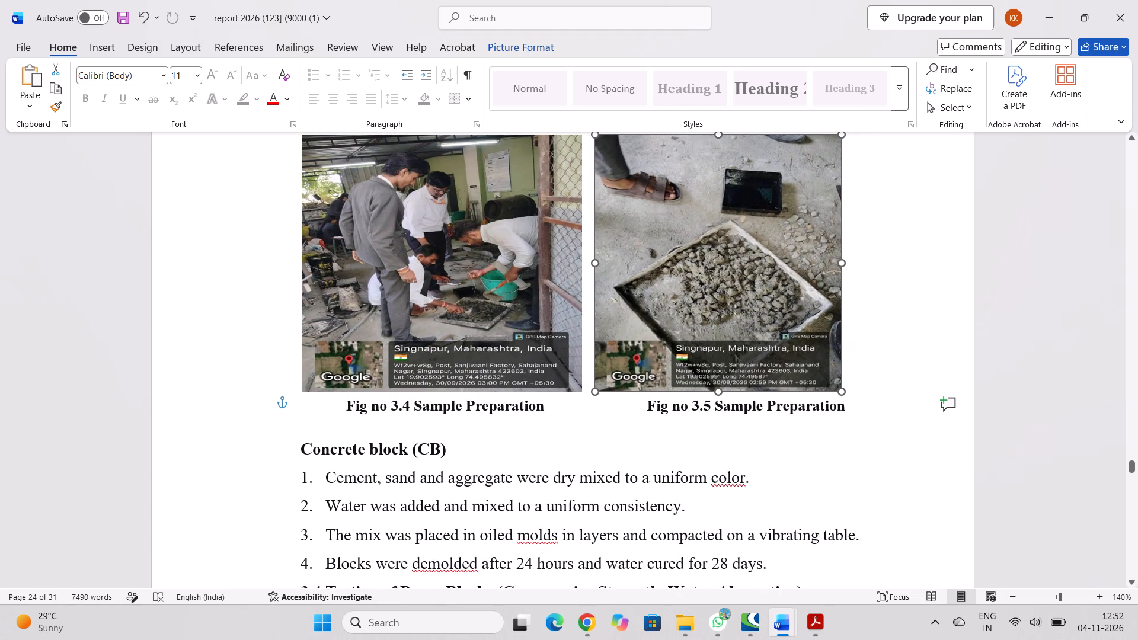
left_click_drag(840, 273, 822, 283)
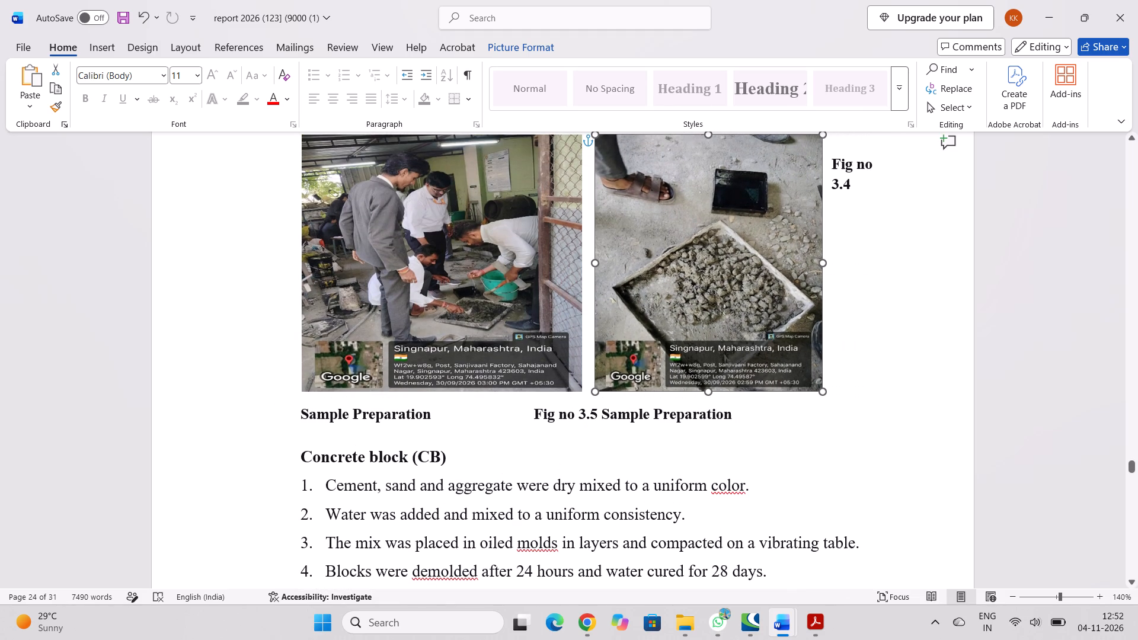
left_click_drag(822, 283, 826, 282)
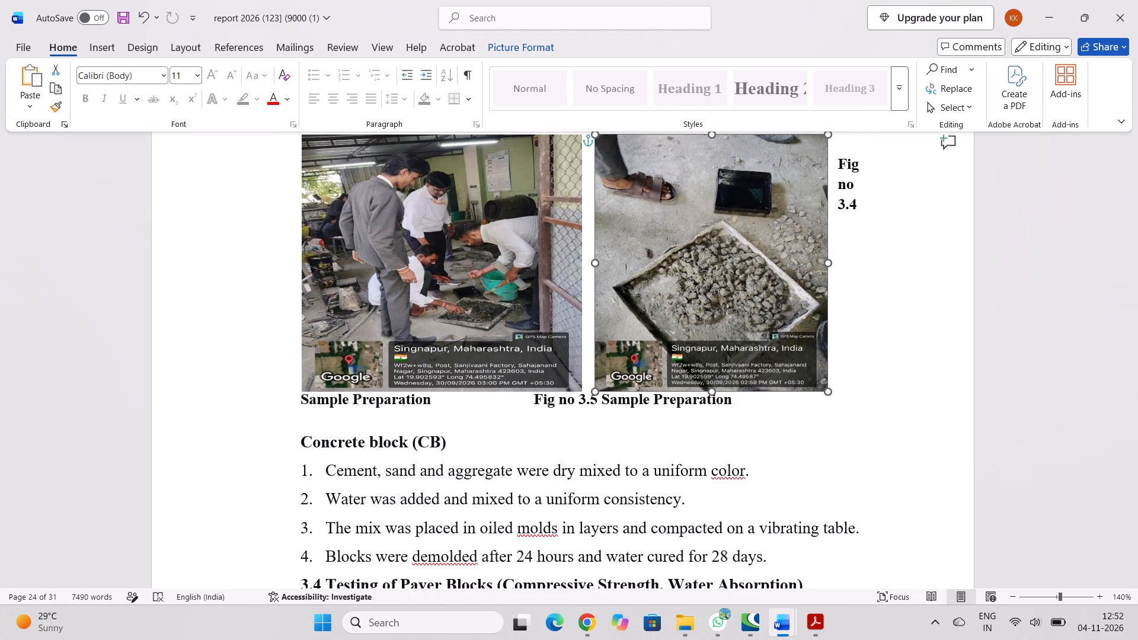
left_click_drag(826, 282, 841, 277)
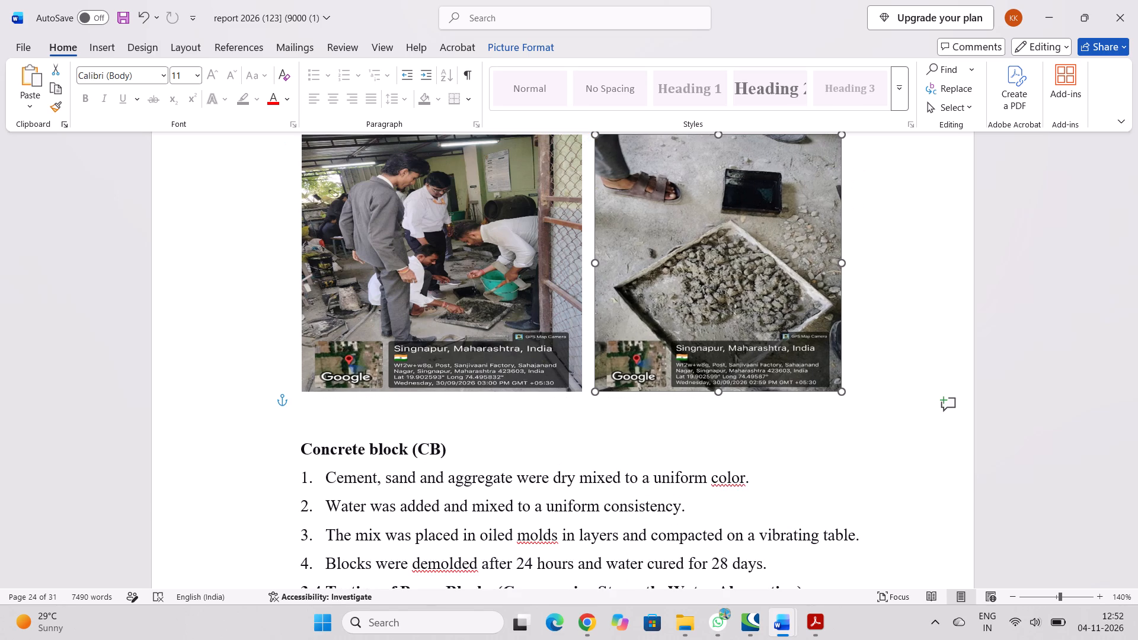
left_click_drag(841, 277, 848, 280)
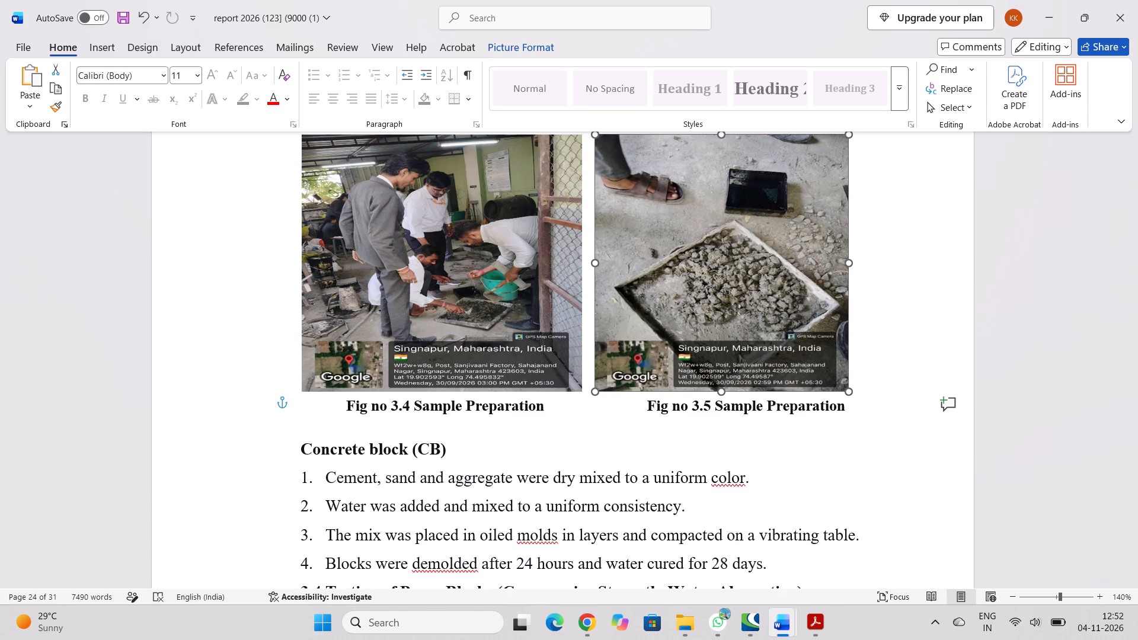
left_click_drag(848, 280, 851, 280)
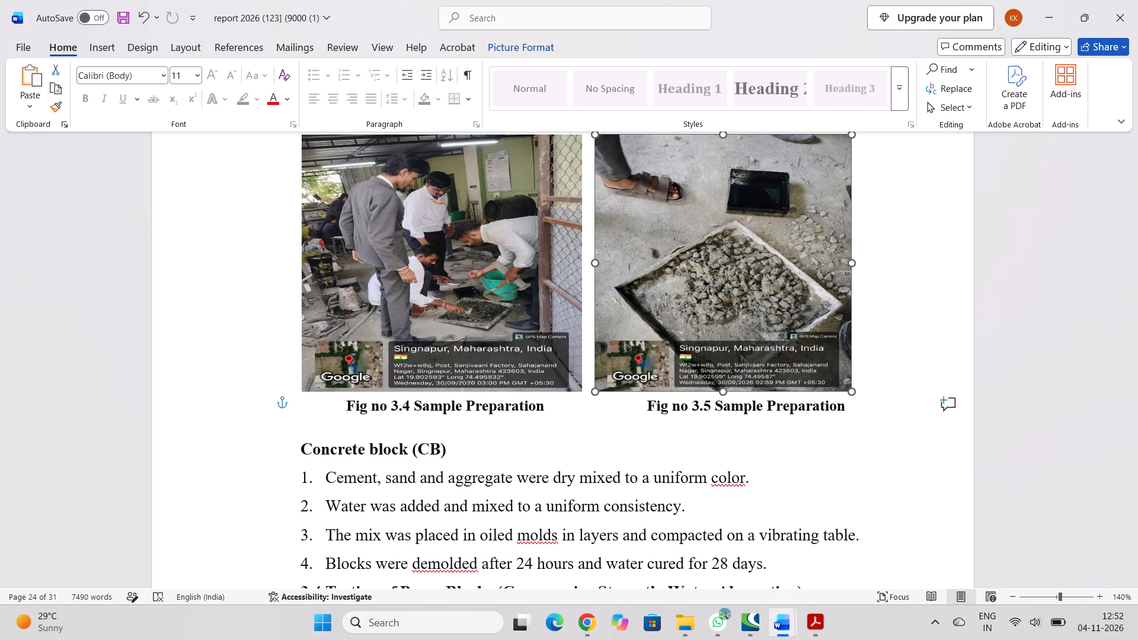
left_click_drag(851, 280, 843, 286)
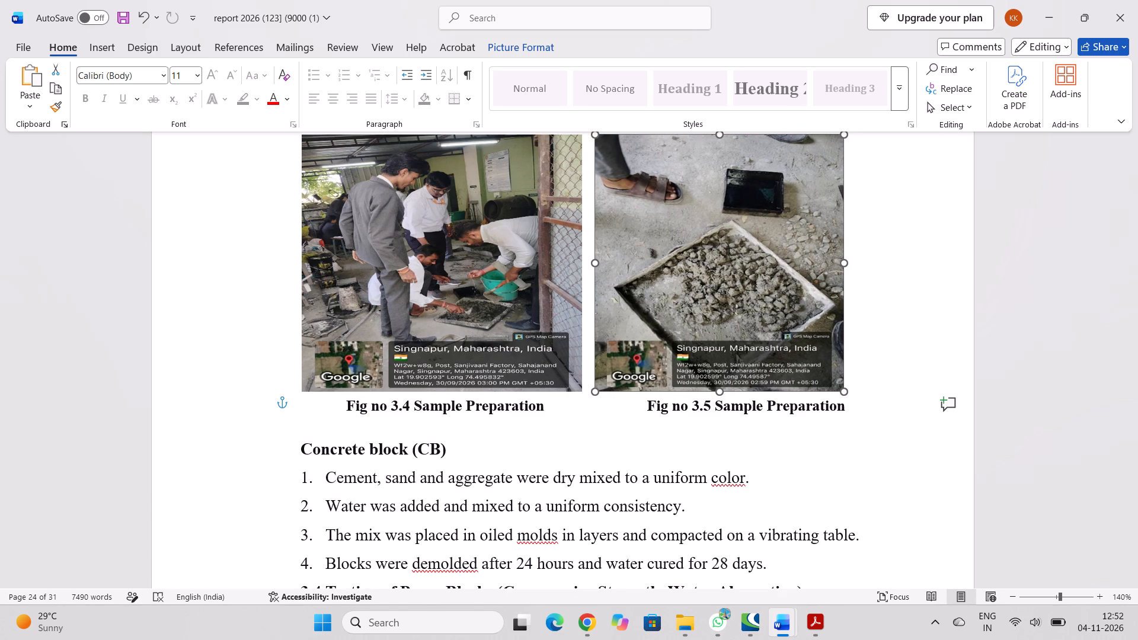
left_click_drag(843, 286, 843, 286)
left_click_drag(843, 286, 835, 290)
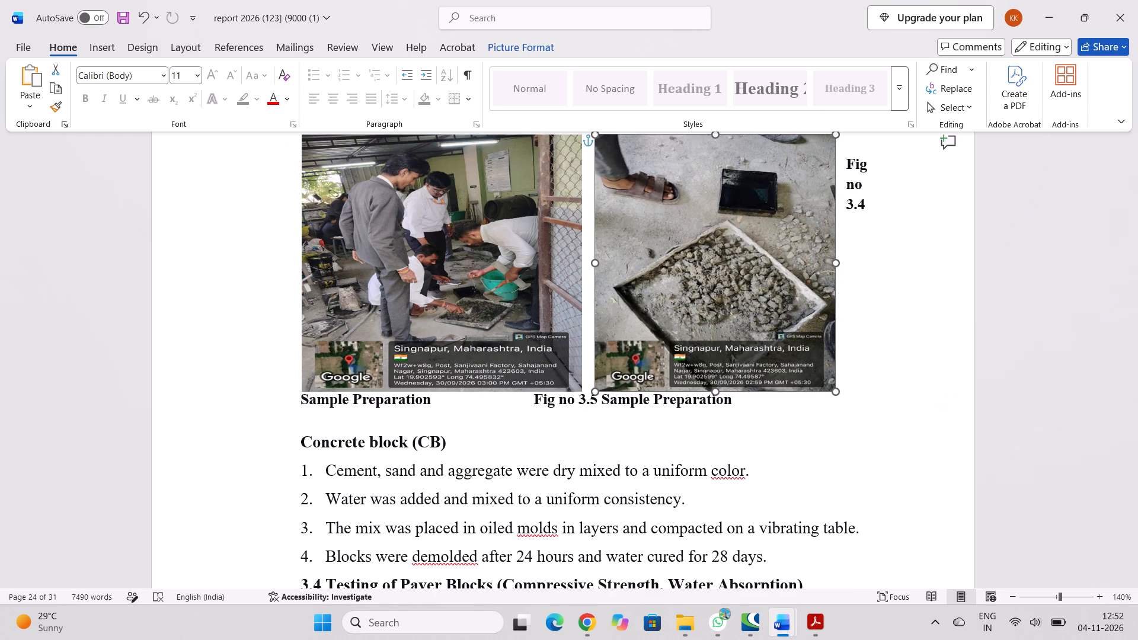
left_click_drag(835, 290, 843, 284)
left_click(880, 265)
Delete four spaces before the "Fig no 3.5 Sample Preparation" caption to centre it better under its photo.
scroll(760, 294, "down", 4)
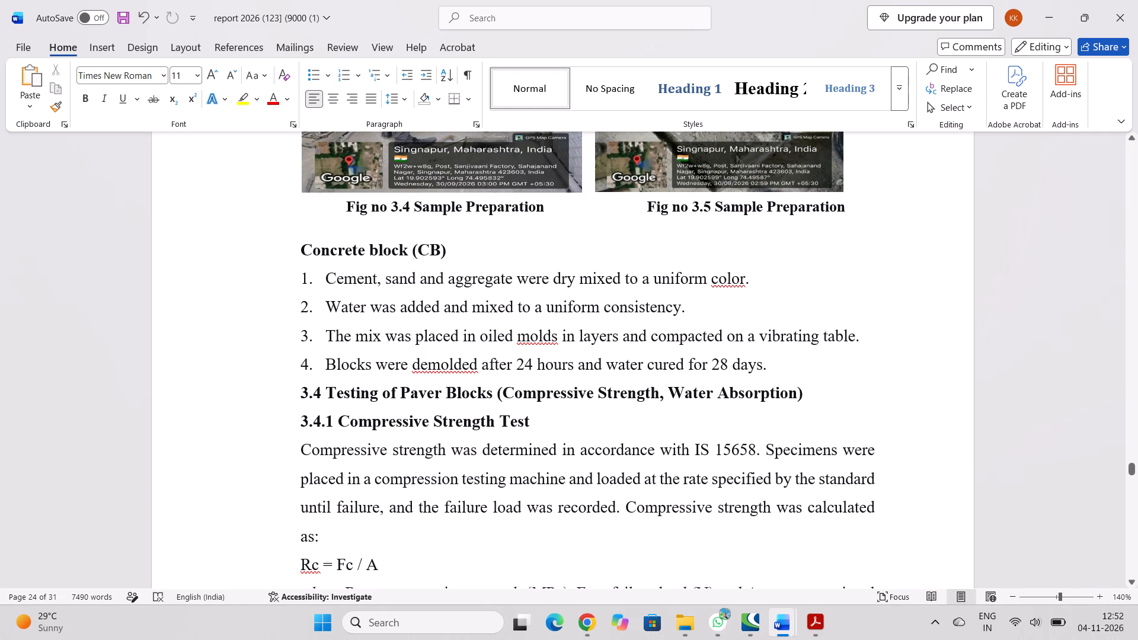
left_click(850, 206)
left_click(637, 203)
left_click(647, 206)
key("BackSpace")
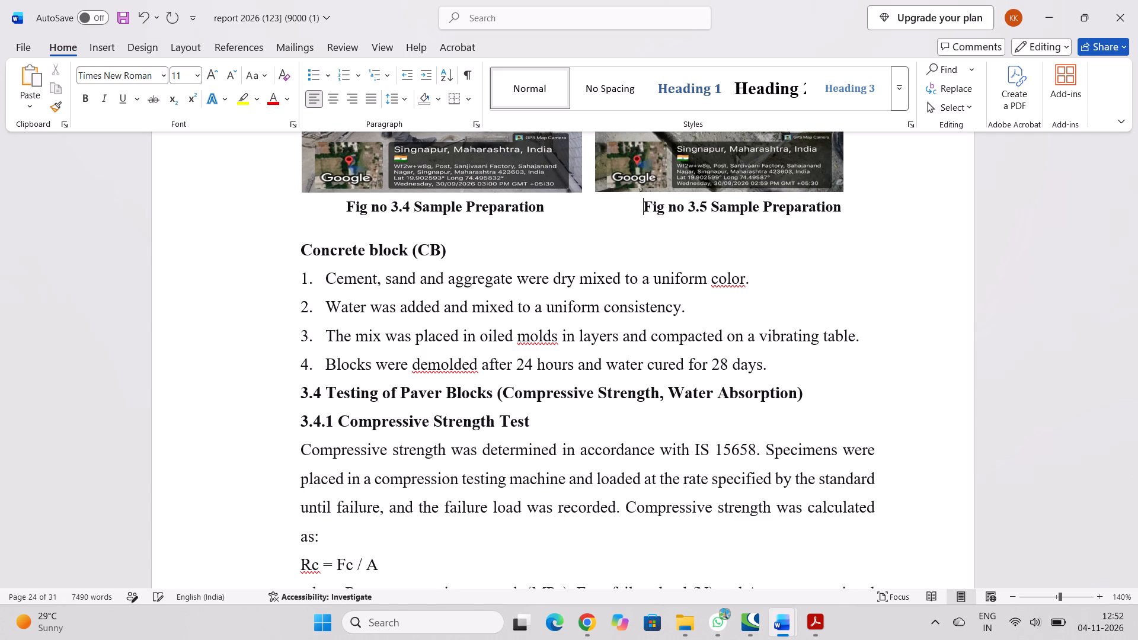
key("BackSpace")
key("BackSpace")
key("BackSpace")
Examine the layout of sections 3.4 to 3.7, including Table no 3.3 comparing conventional and plastic paver blocks.
scroll(652, 228, "down", 2)
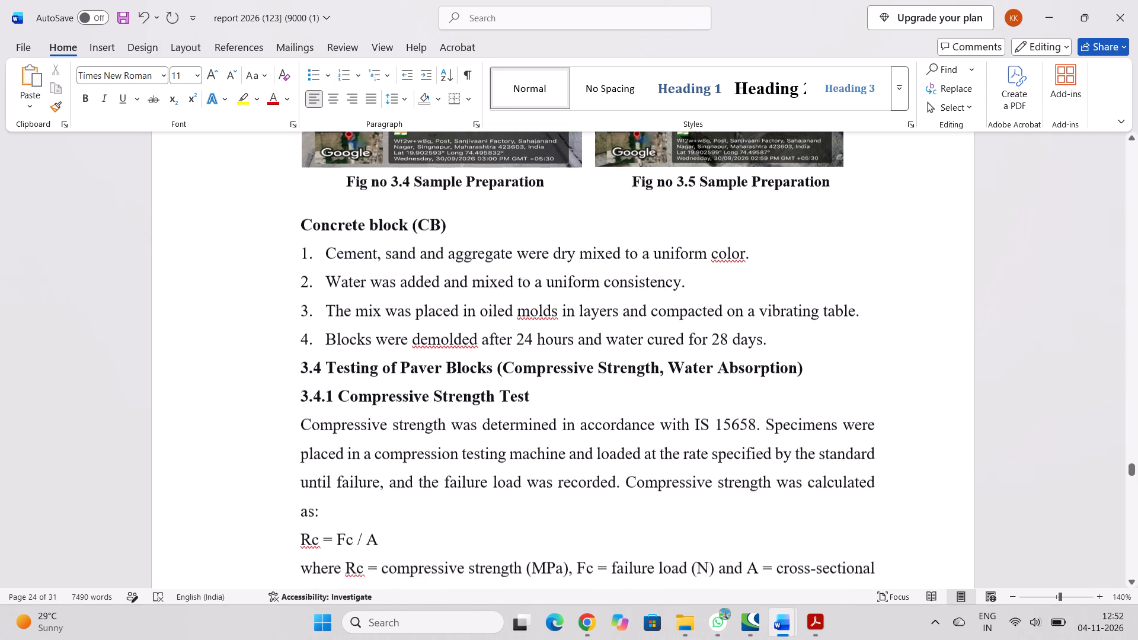
scroll(652, 228, "down", 16)
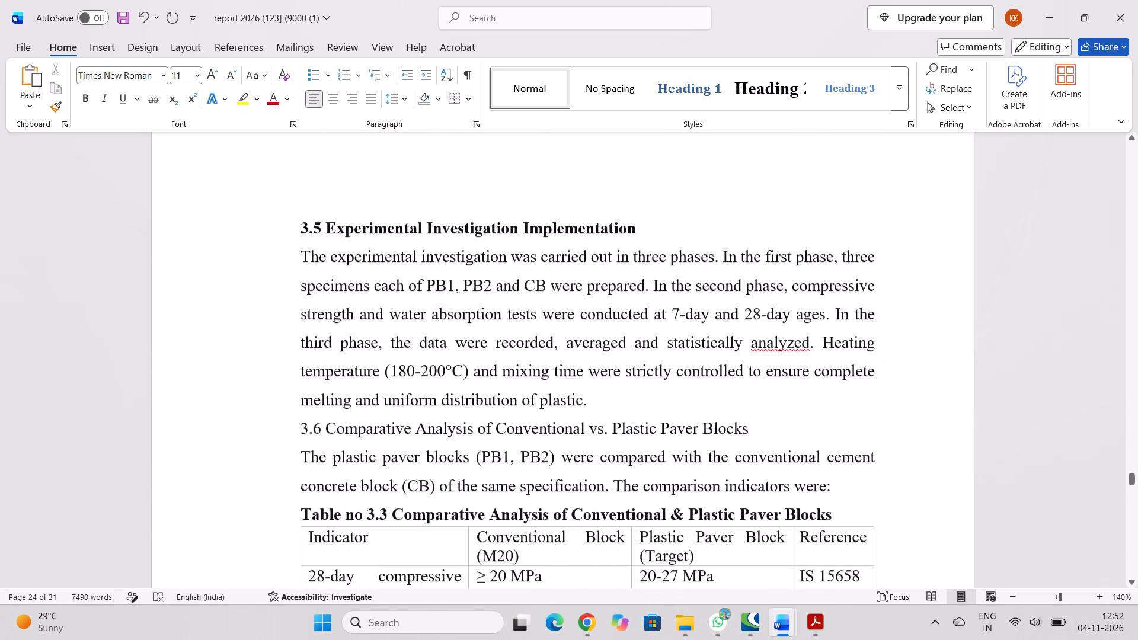
scroll(656, 231, "down", 7)
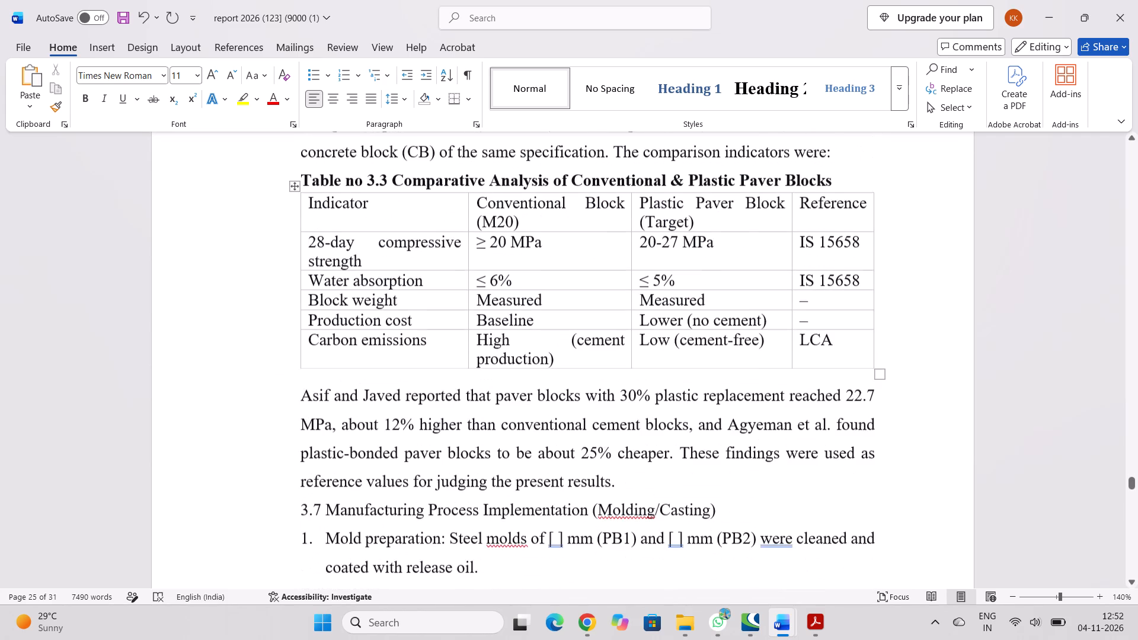
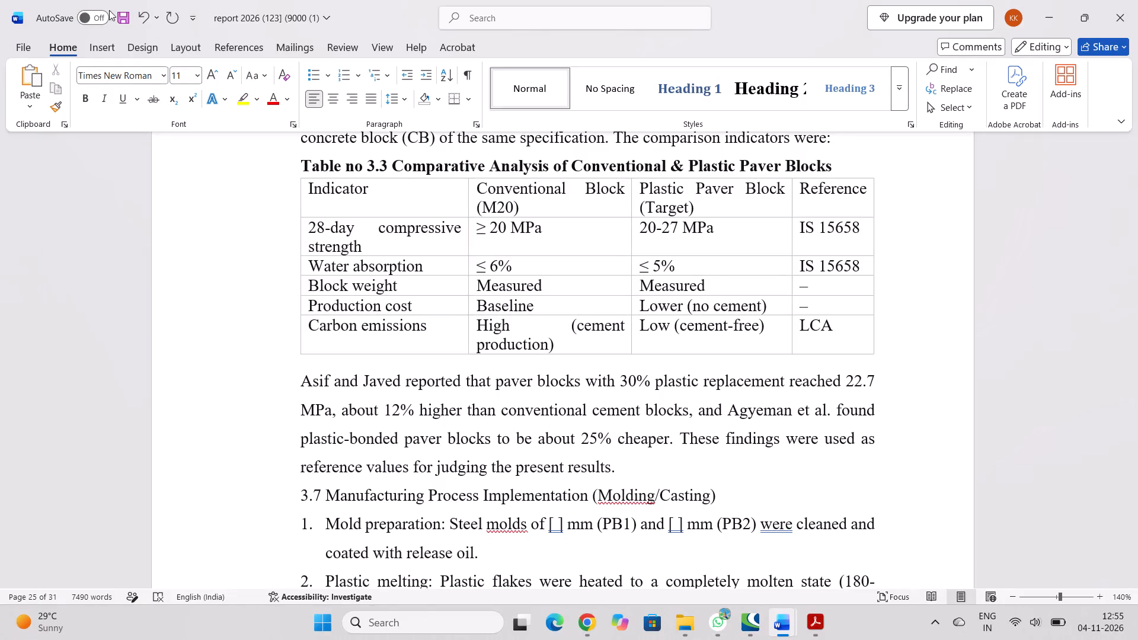
Turn on AutoSave for the report, choosing the OneDrive - Personal account as the upload location.
left_click(92, 12)
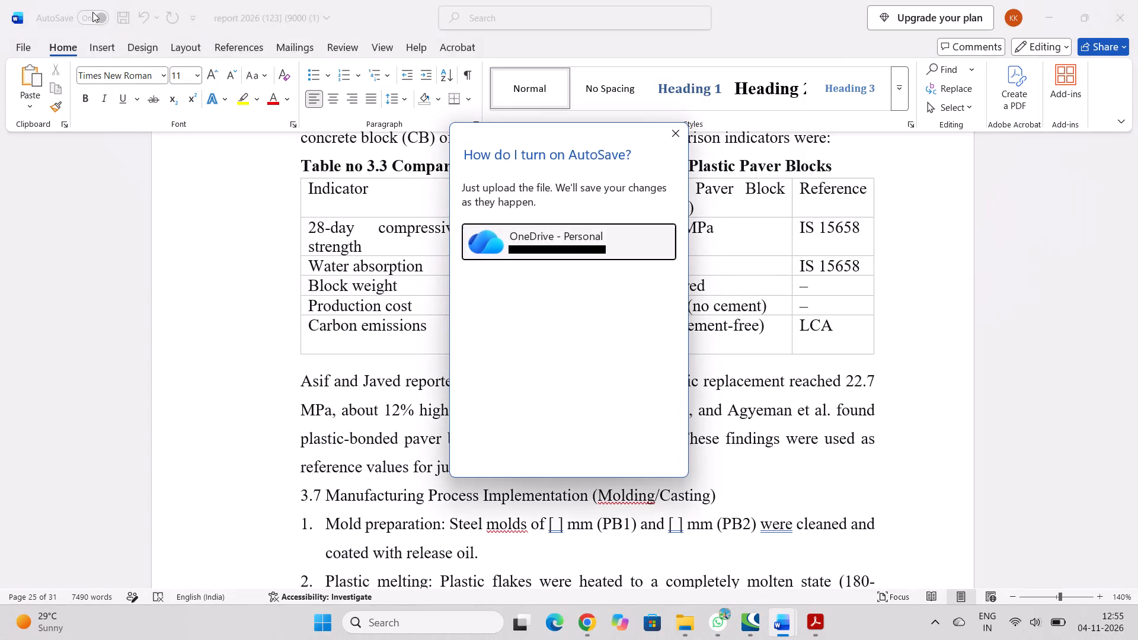
left_click(535, 245)
double_click(555, 244)
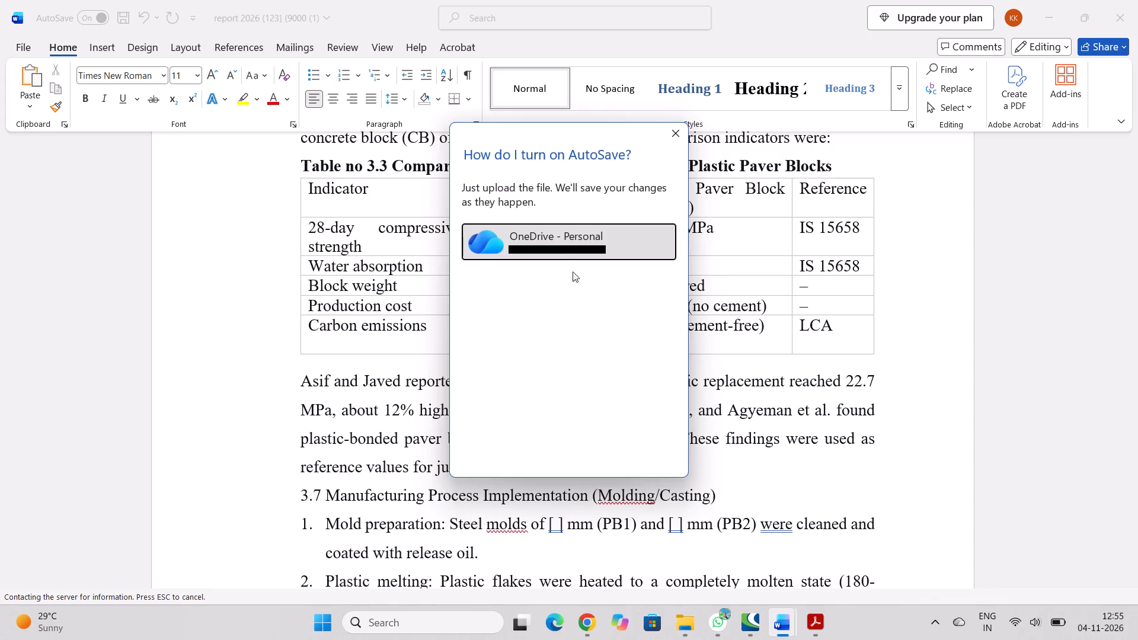
left_click(564, 239)
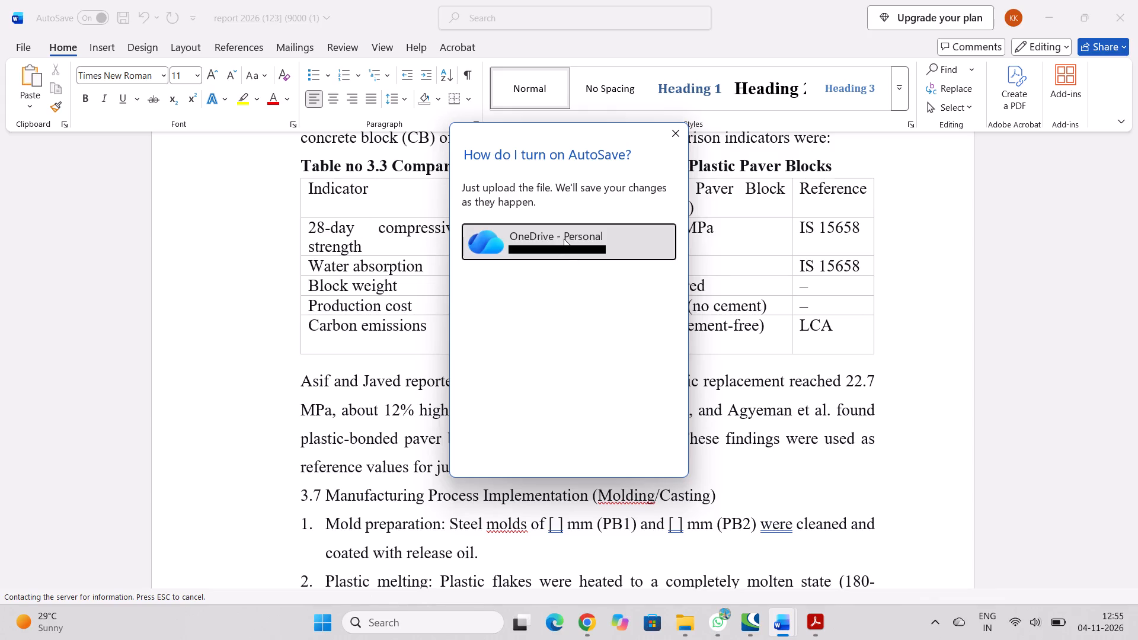
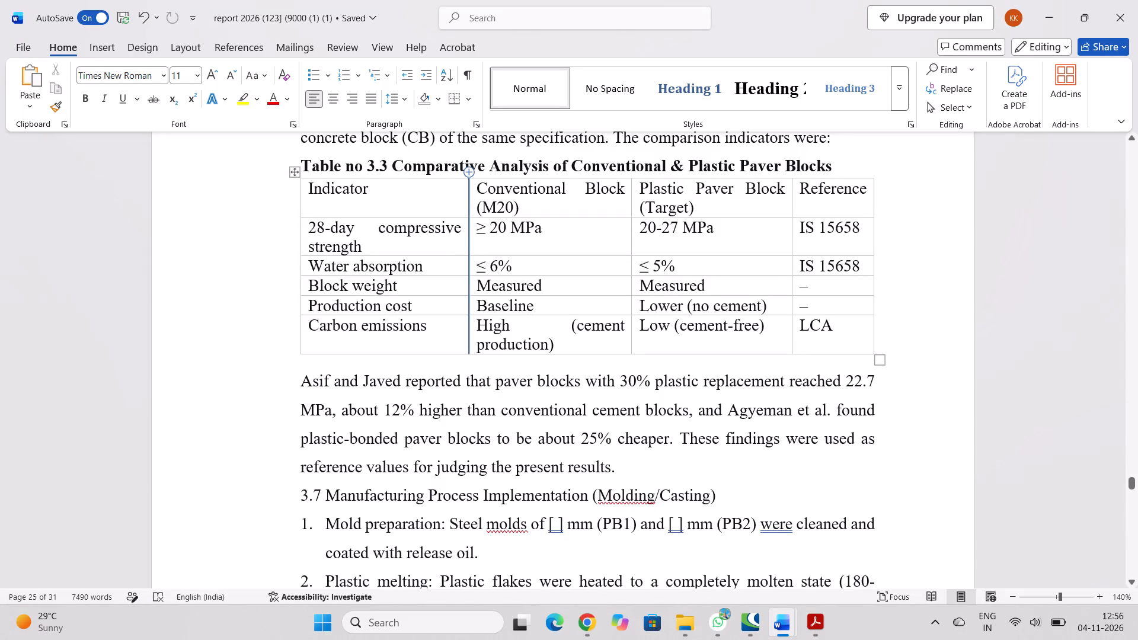
Fill the empty PB1 brackets in the mold preparation item of section 3.7 with the mold size 20x20x4cm.
left_click(558, 523)
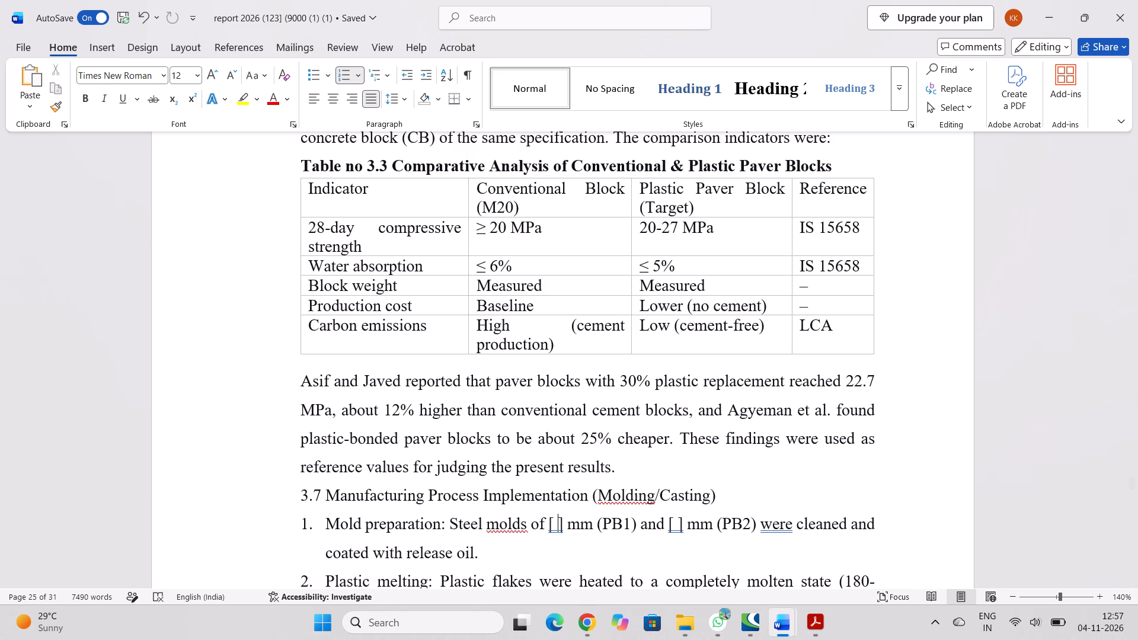
type("20")
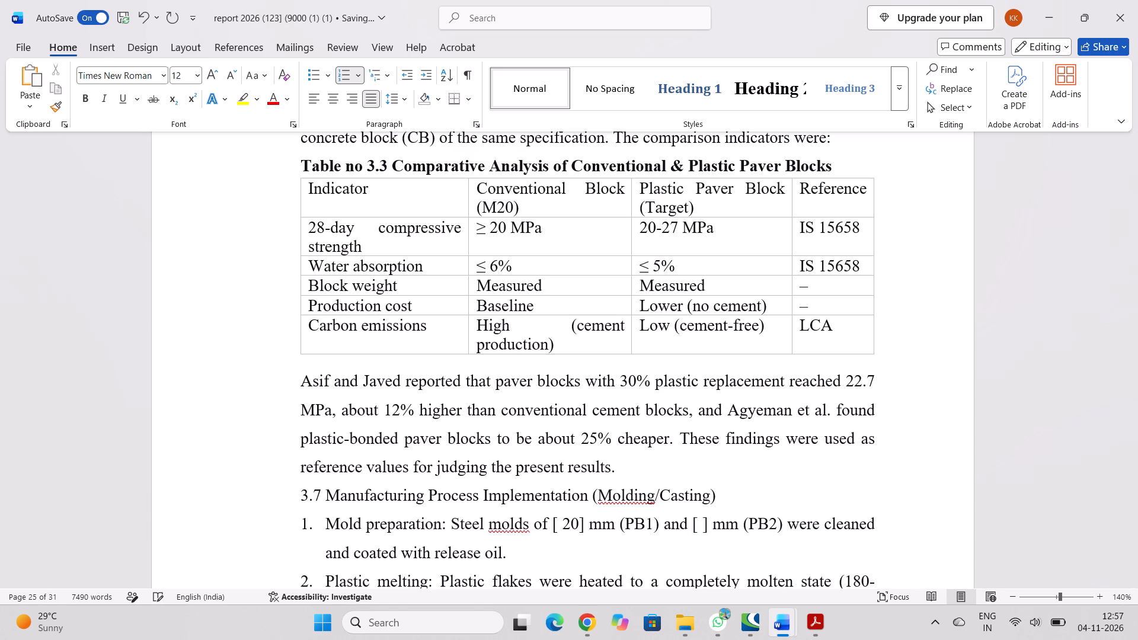
key("x")
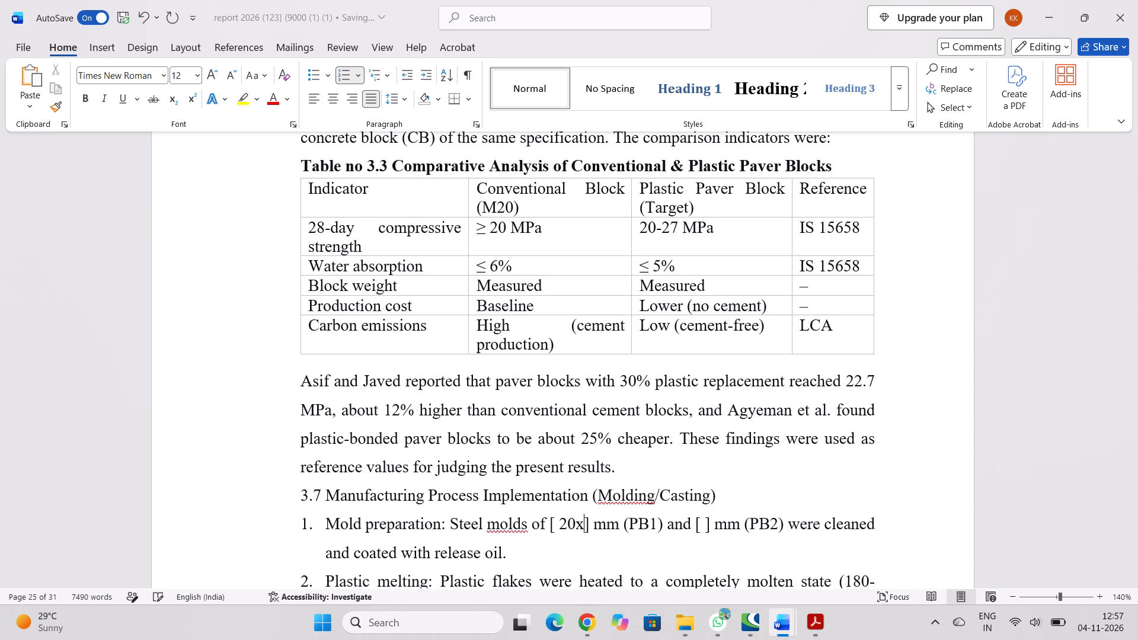
key("2")
key("0")
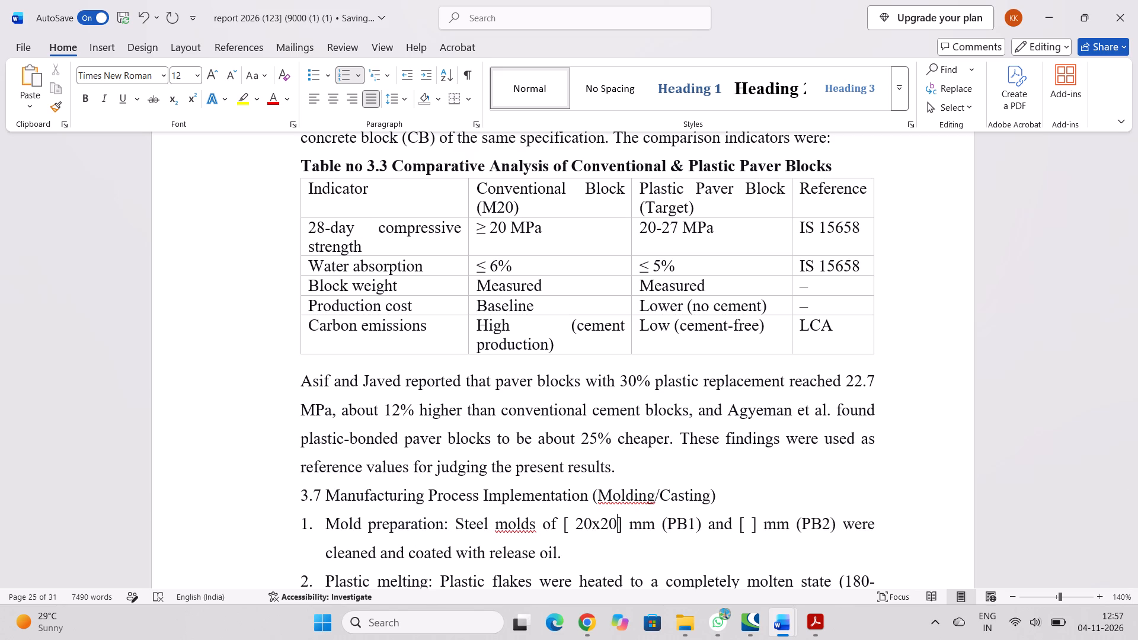
type("x4")
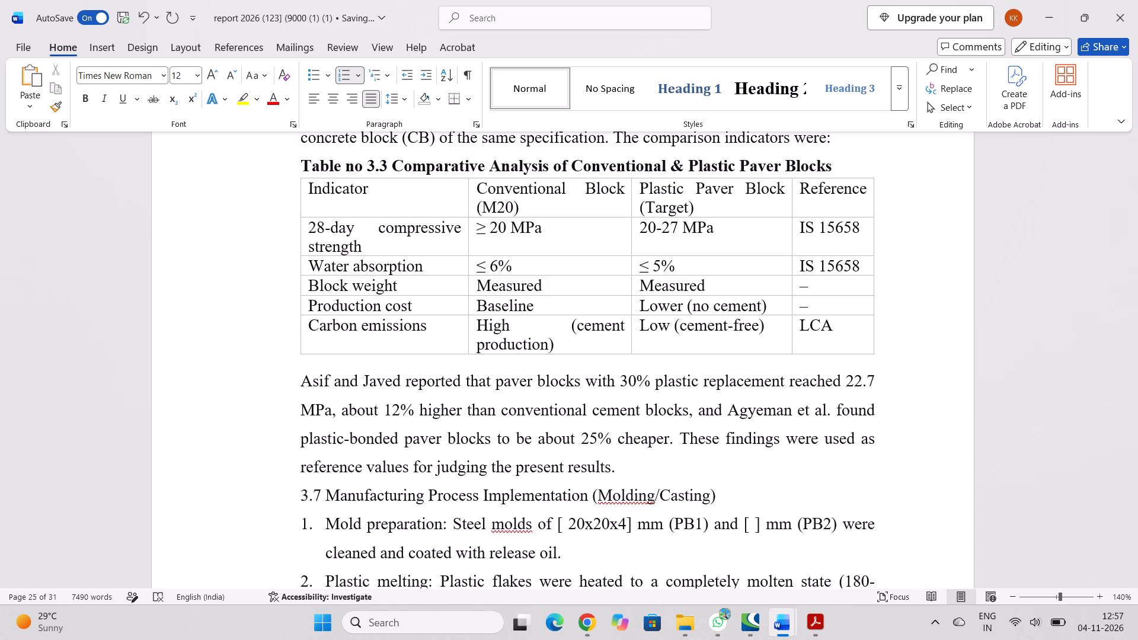
type("cm")
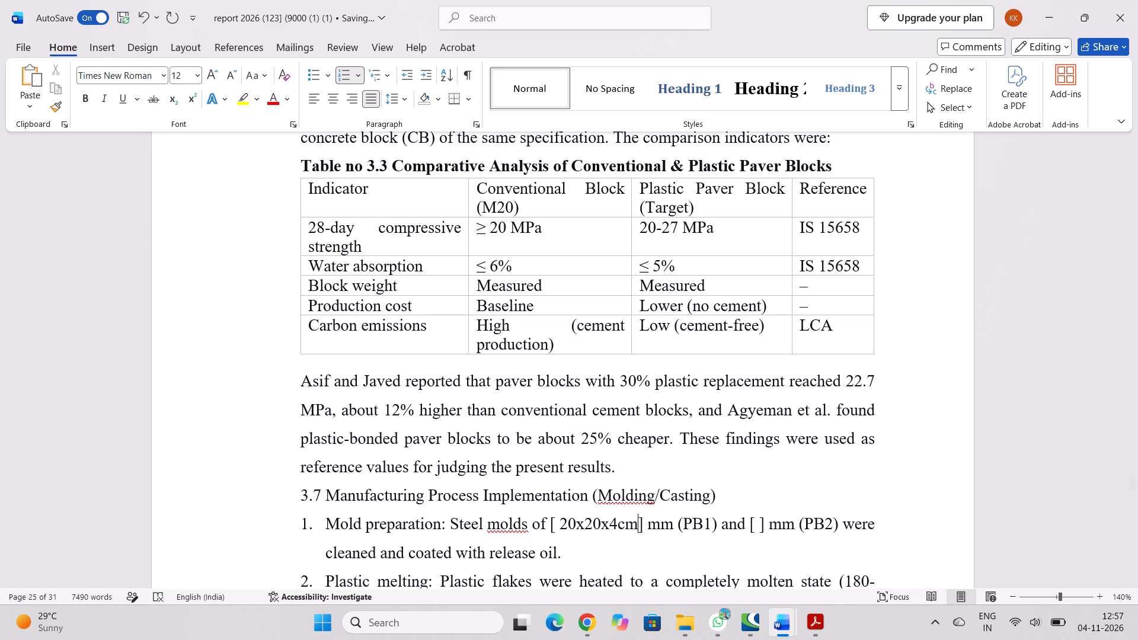
Add spaces within the PB1 mold size so it reads 20 x 20 x 4 cm.
left_click(577, 524)
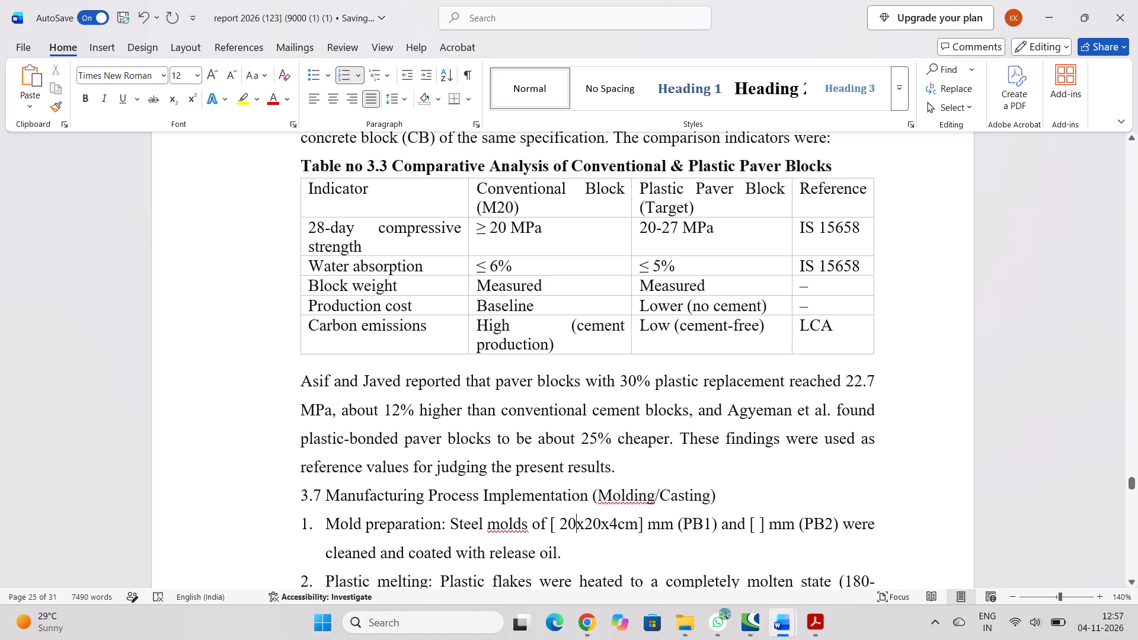
key("space")
left_click(582, 526)
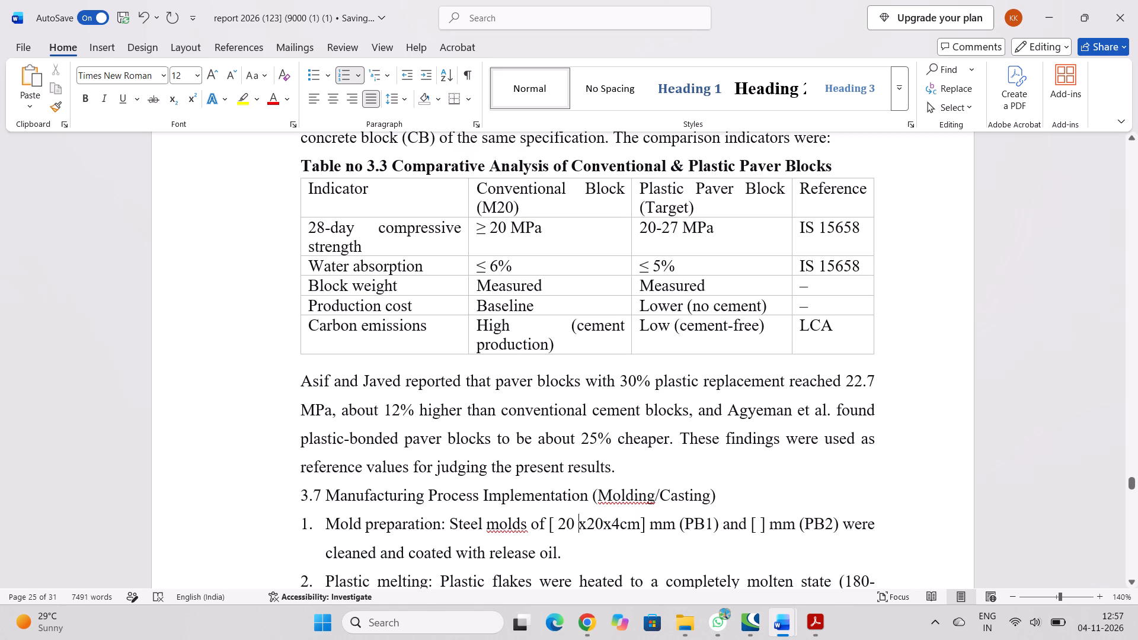
left_click(586, 524)
key("space")
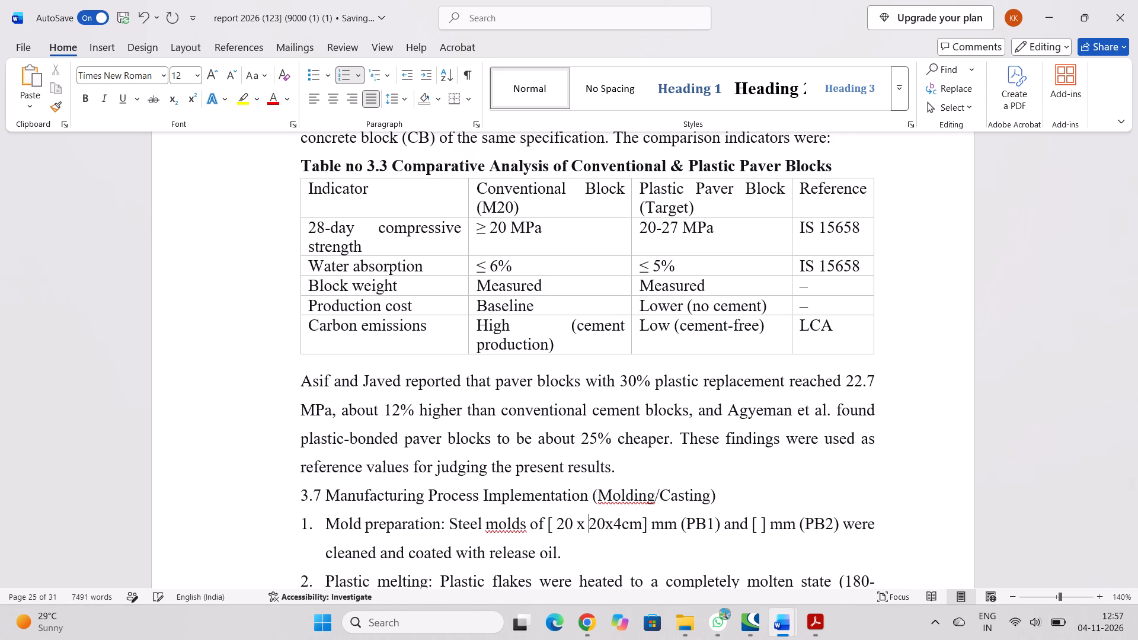
left_click(605, 526)
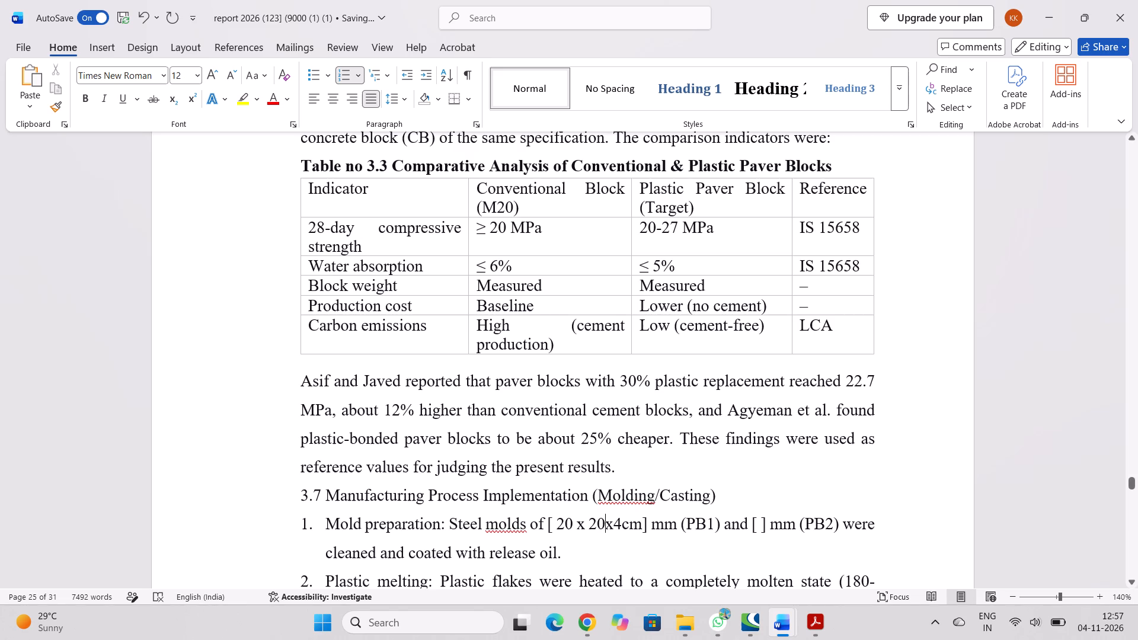
key("space")
left_click(618, 525)
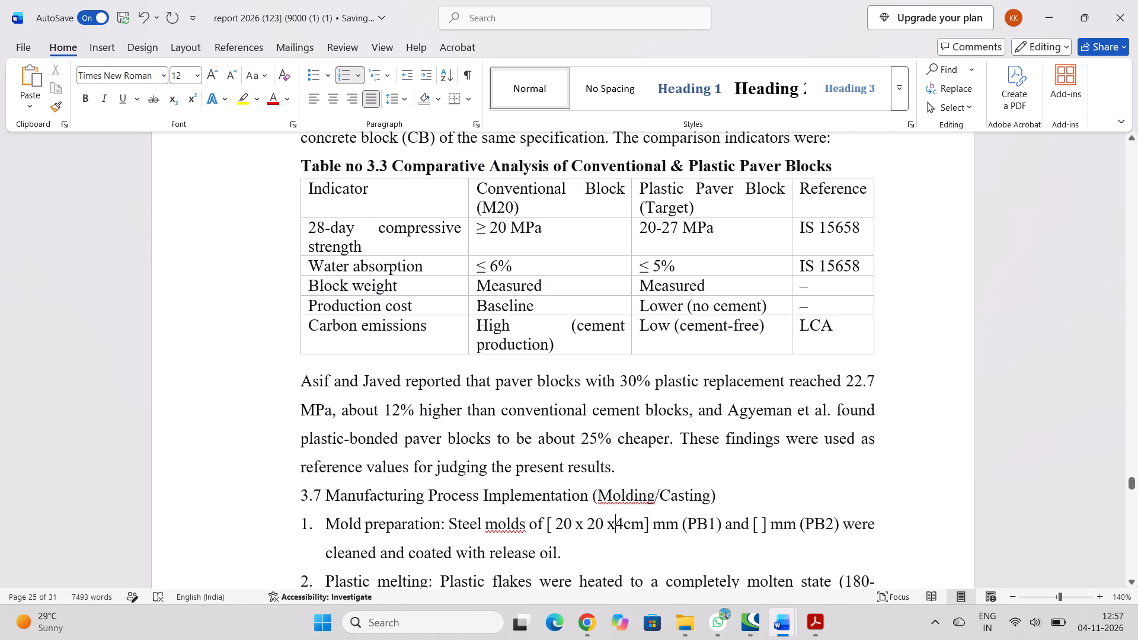
key("space")
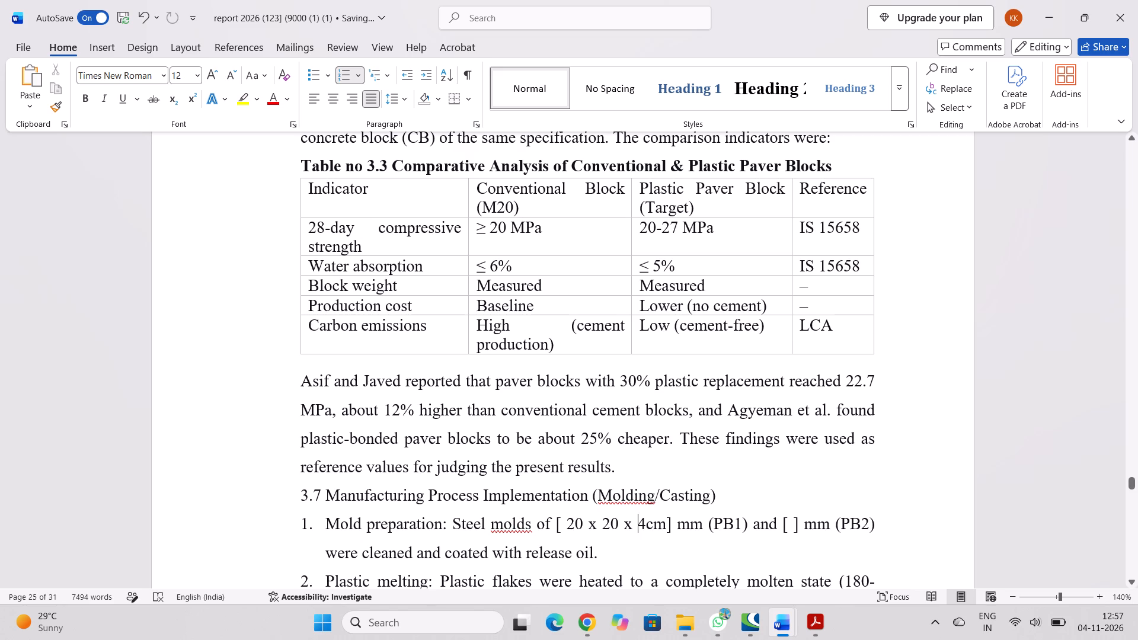
left_click(648, 524)
key("space")
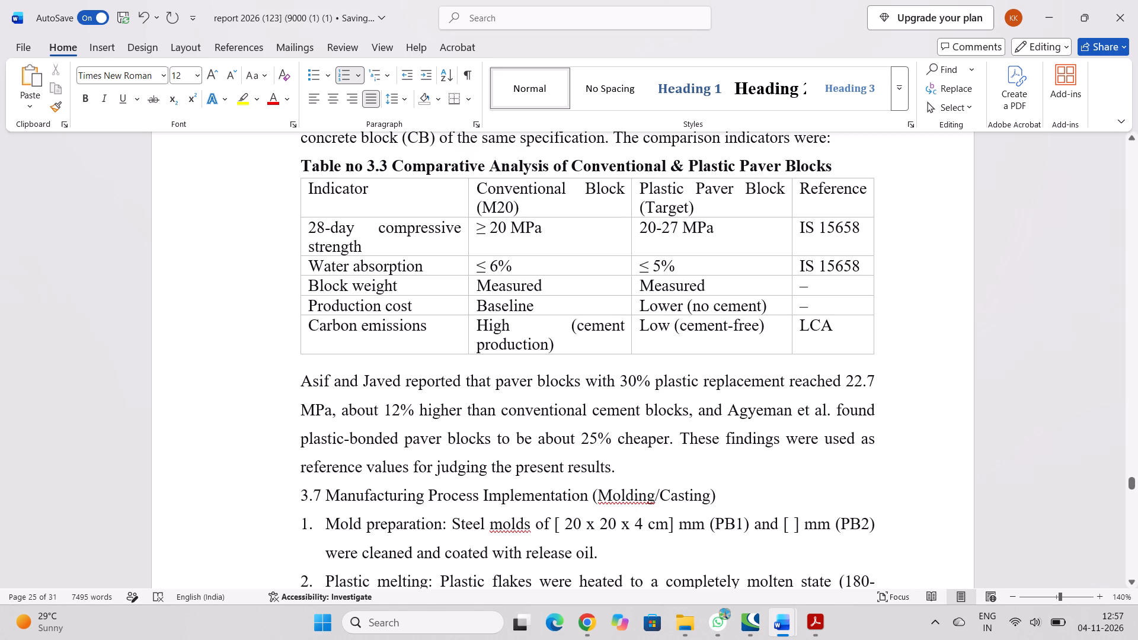
Remove cm from inside the PB1 brackets and change the unit following them to cm.
left_click(701, 524)
key("BackSpace")
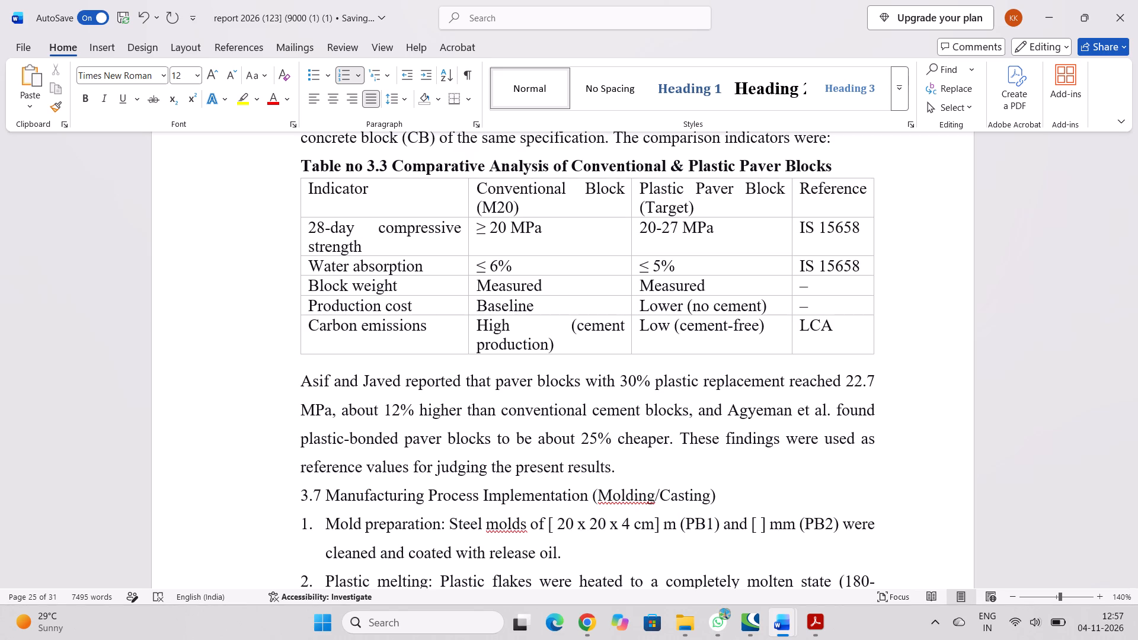
left_click(654, 527)
key("BackSpace")
key("BackSpace")
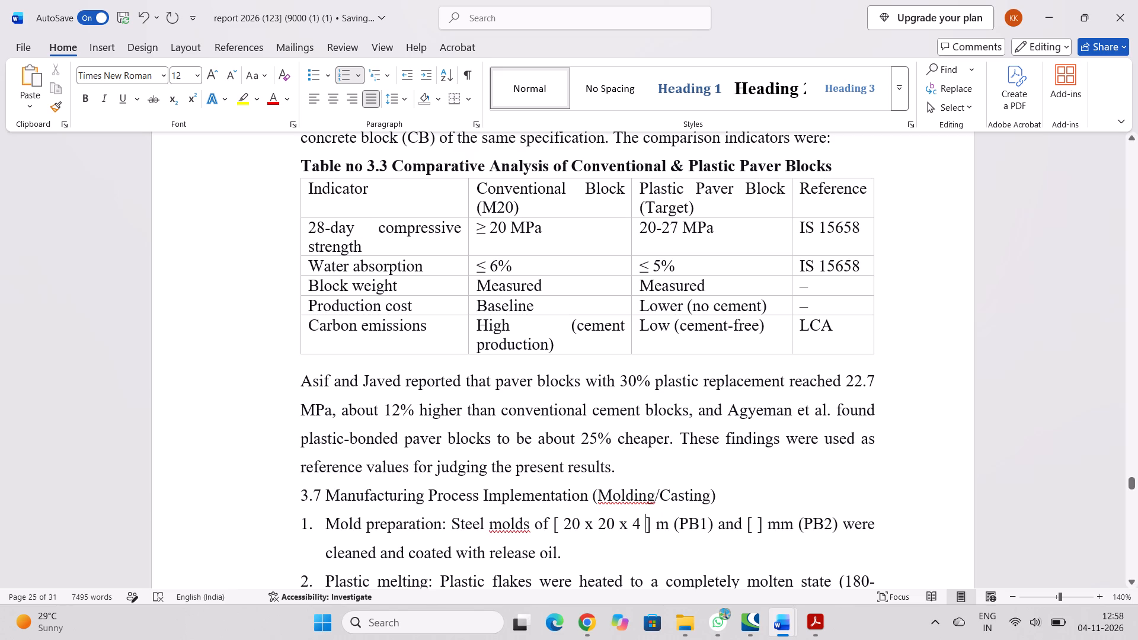
left_click(658, 526)
key("c")
left_click_drag(658, 526, 795, 539)
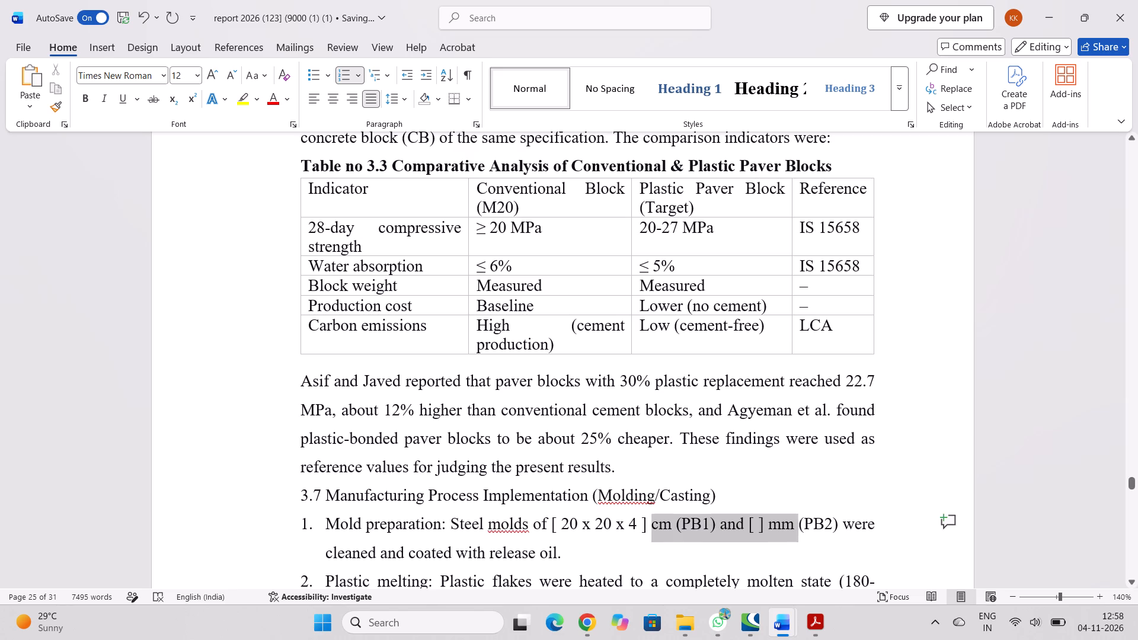
left_click_drag(795, 539, 813, 545)
left_click(766, 496)
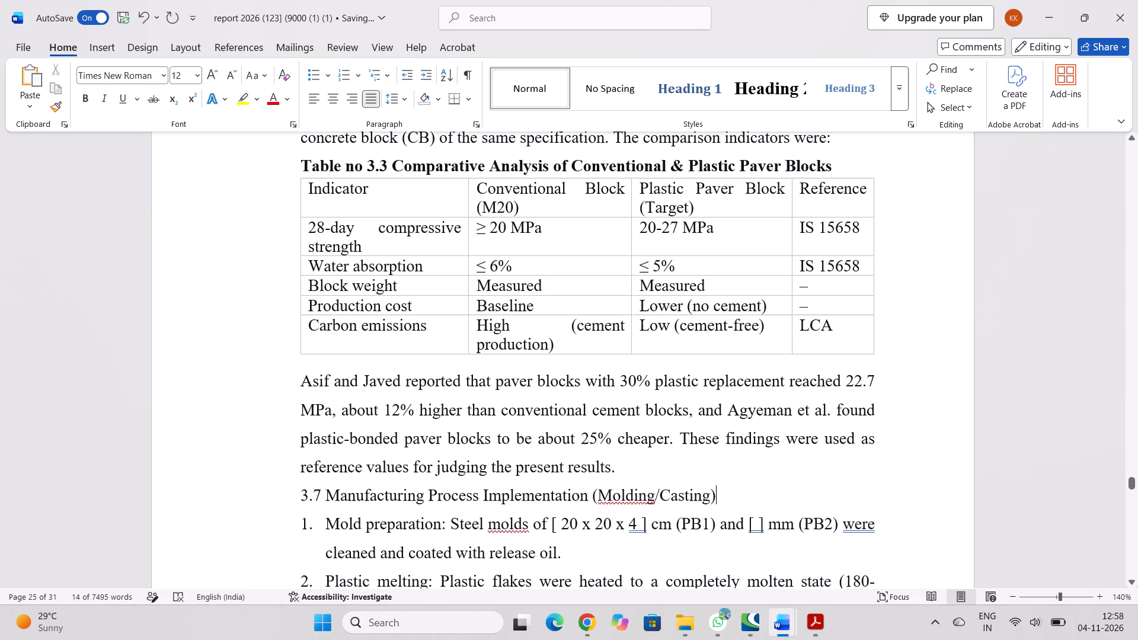
Delete the empty brackets and the mm unit before (PB2) in the mold preparation item.
left_click(792, 528)
key("BackSpace")
key("BackSpace")
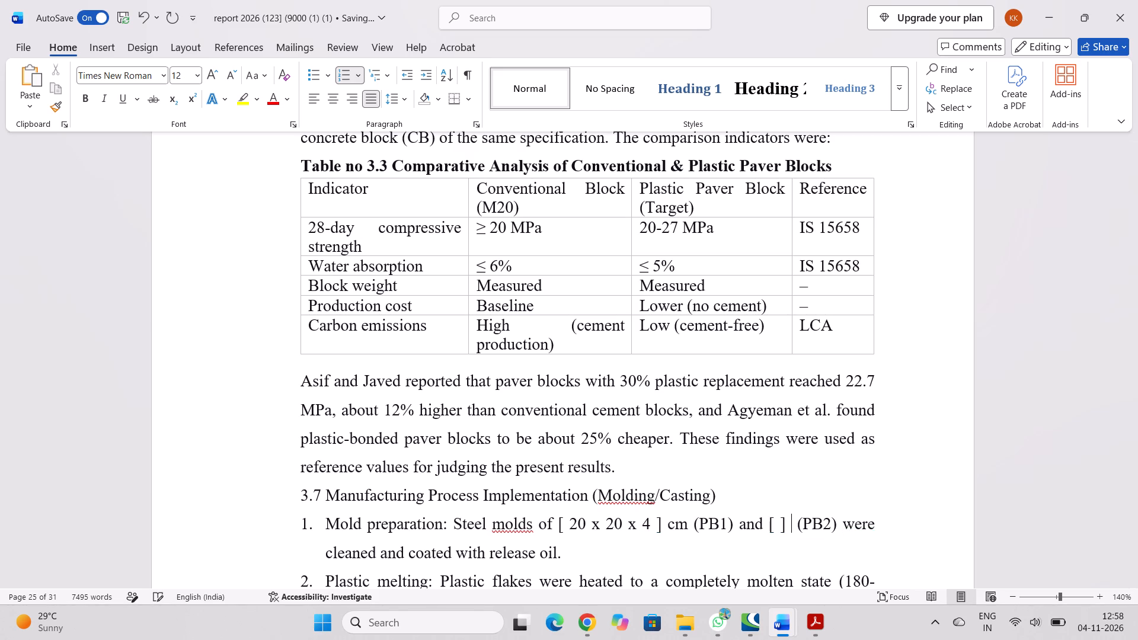
key("BackSpace")
key("BackSpace")
key("BackSpace")
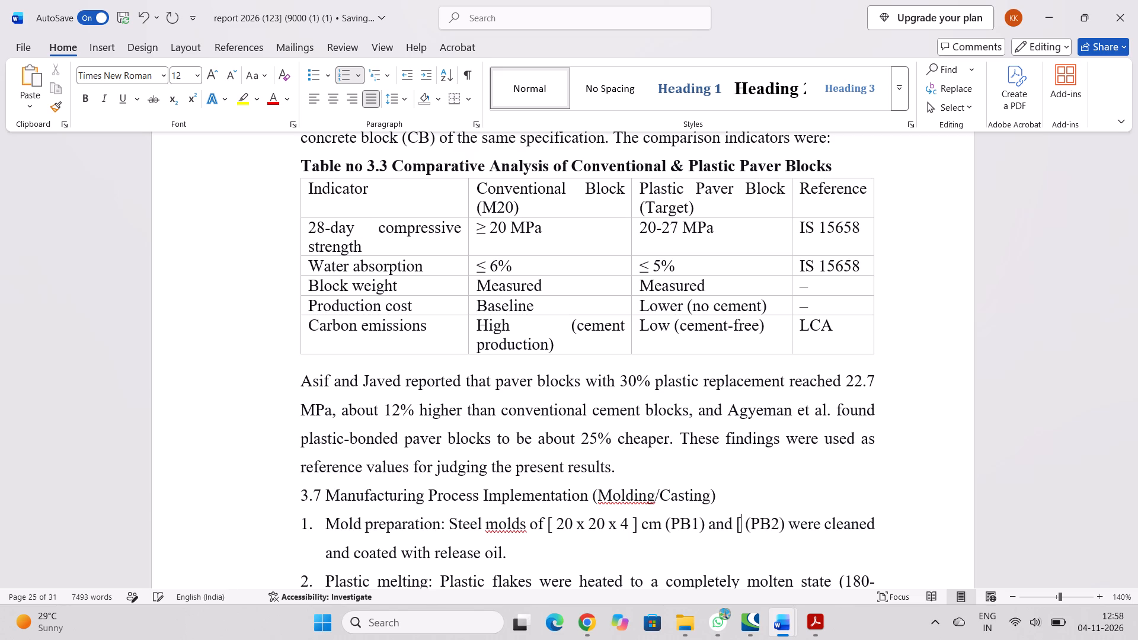
key("BackSpace")
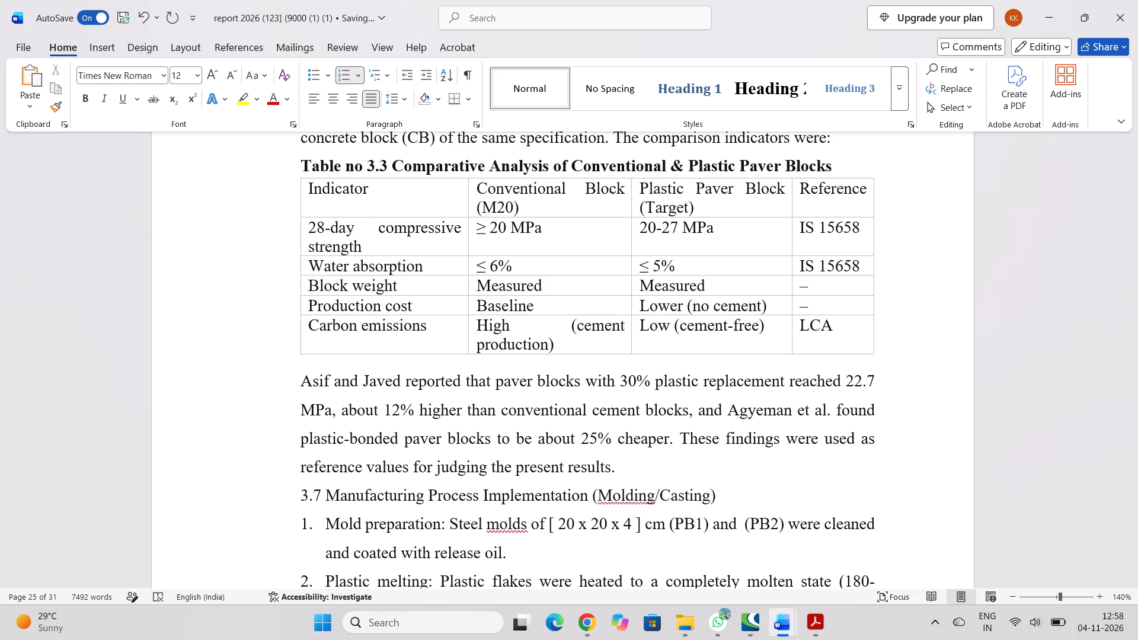
In Table 3.4, pad the P1 compressive strength value with leading spaces so it sits centred under the column heading.
scroll(948, 0, "down", 1)
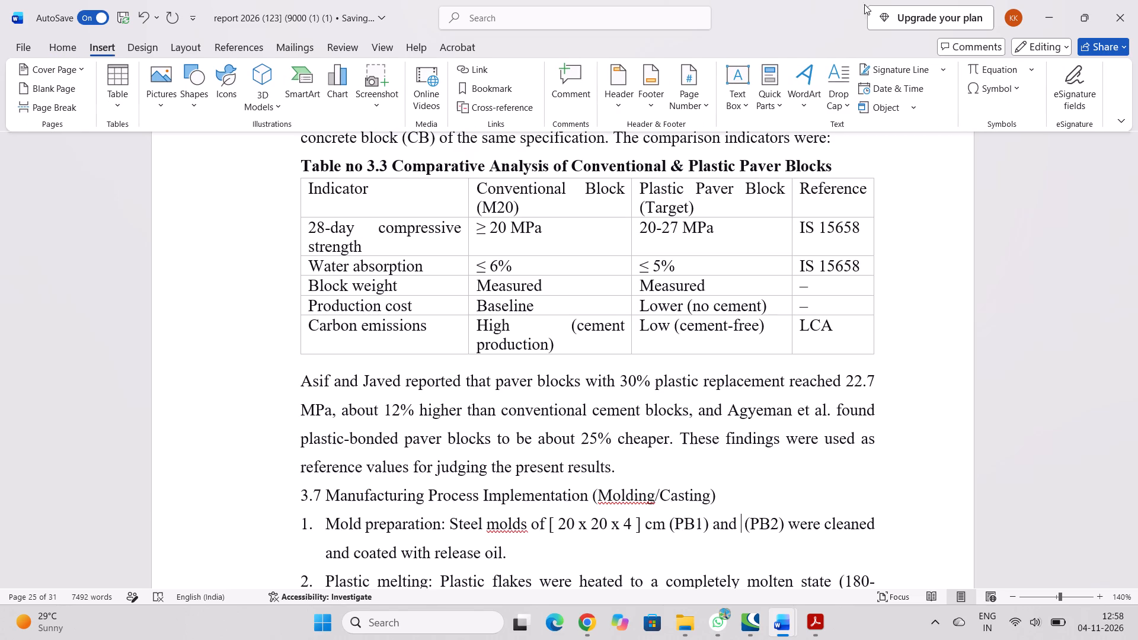
scroll(715, 269, "down", 3)
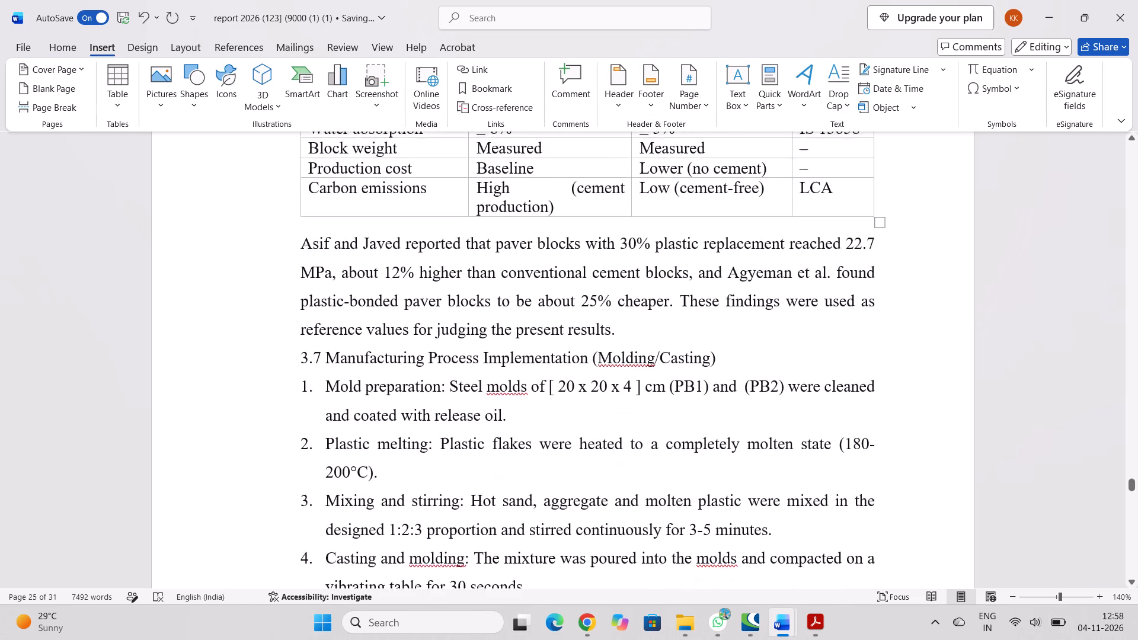
scroll(712, 251, "down", 14)
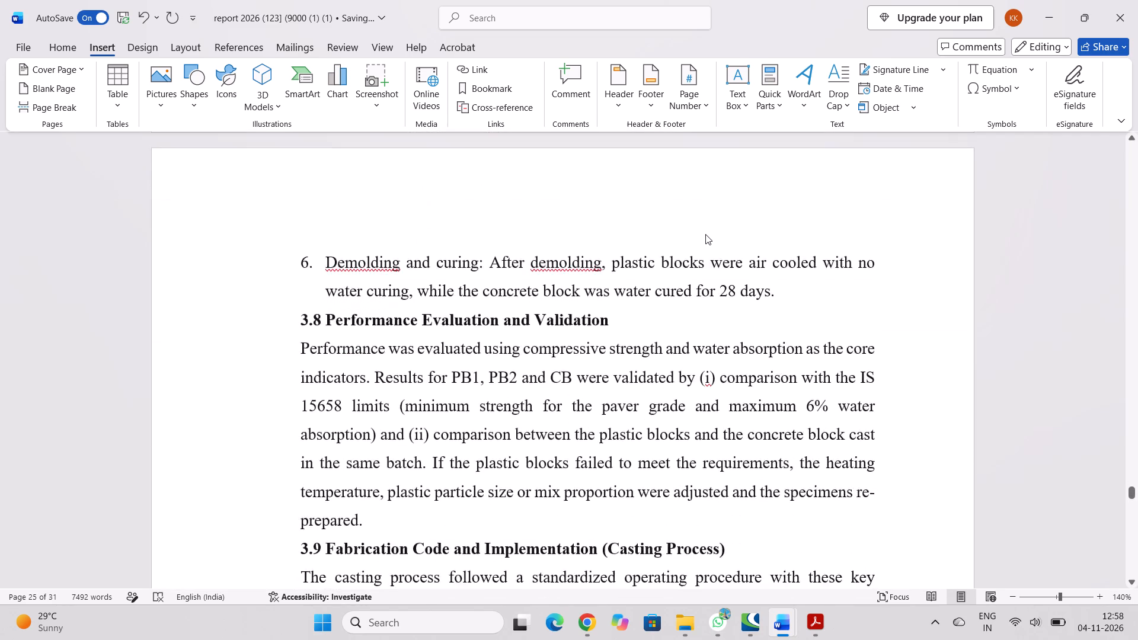
scroll(705, 234, "down", 17)
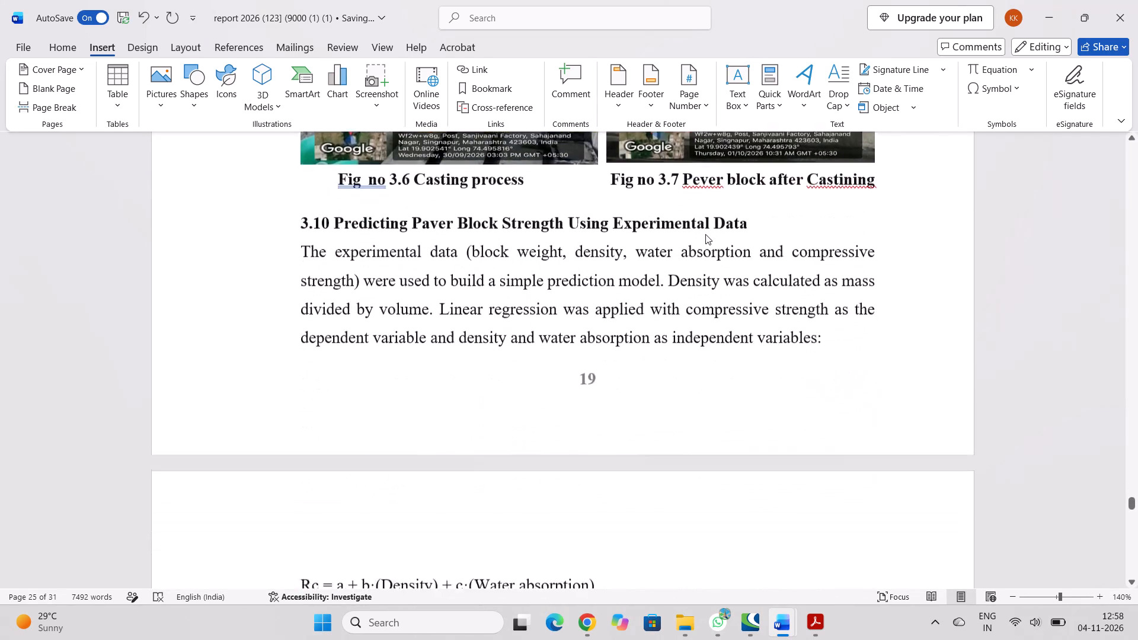
scroll(705, 234, "down", 13)
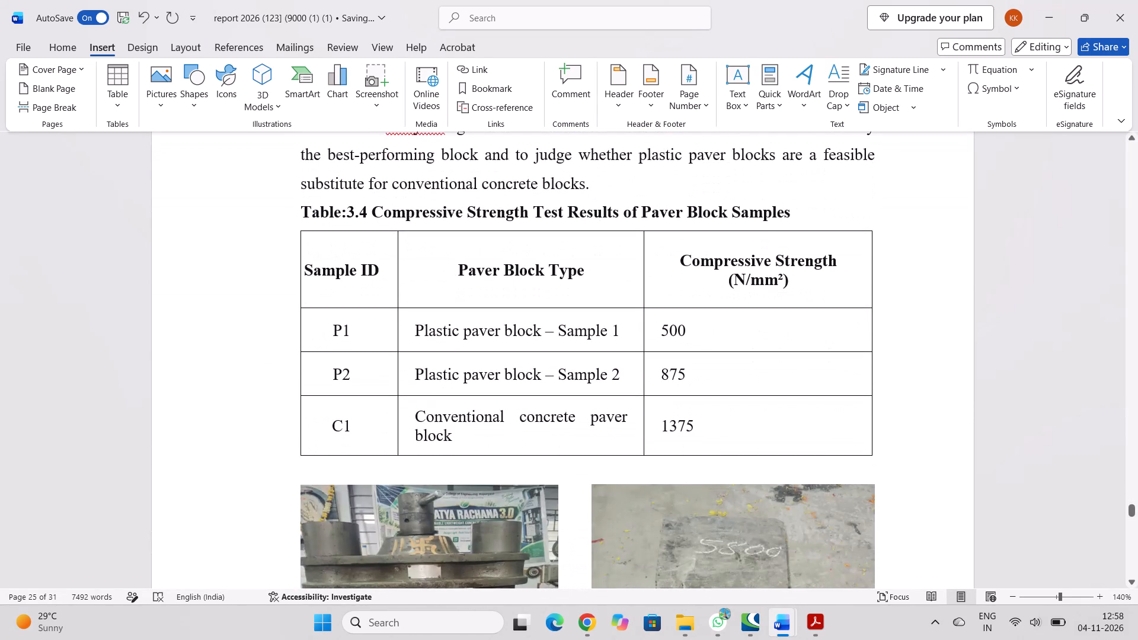
left_click(655, 328)
left_click(669, 327)
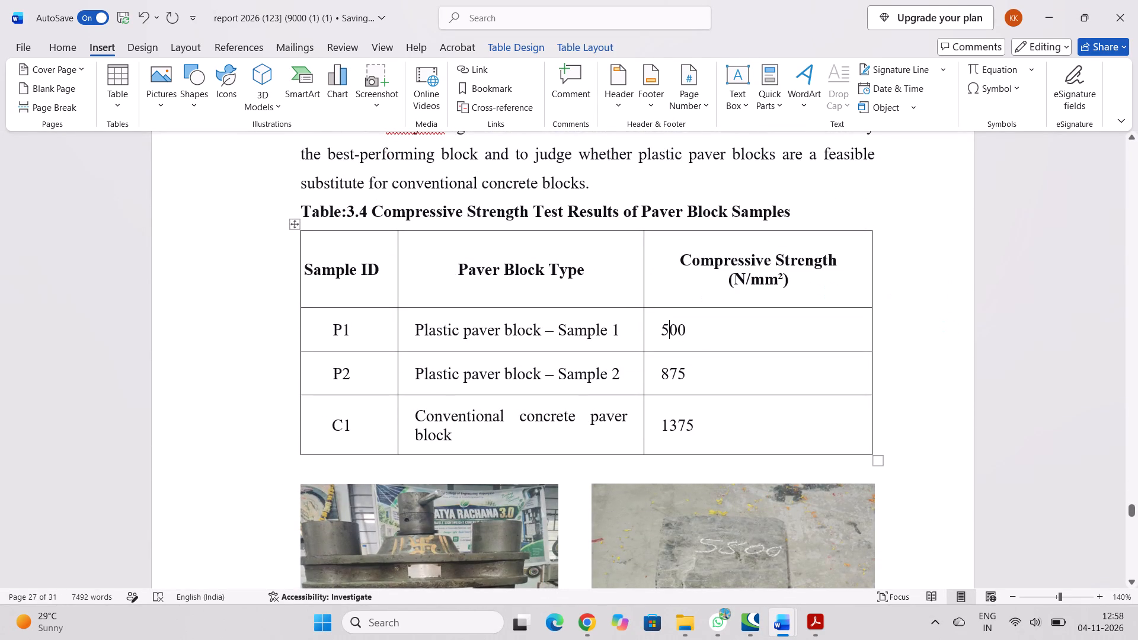
left_click(657, 324)
left_click(659, 326)
left_click(654, 332)
left_click(660, 338)
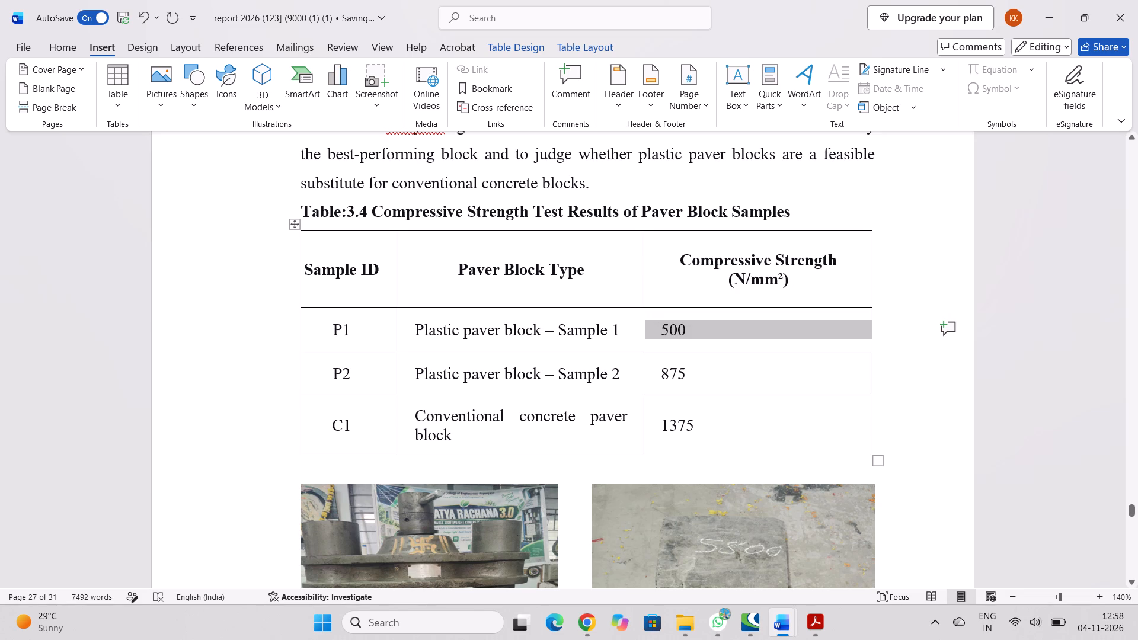
left_click(657, 325)
left_click(691, 325)
key("Left")
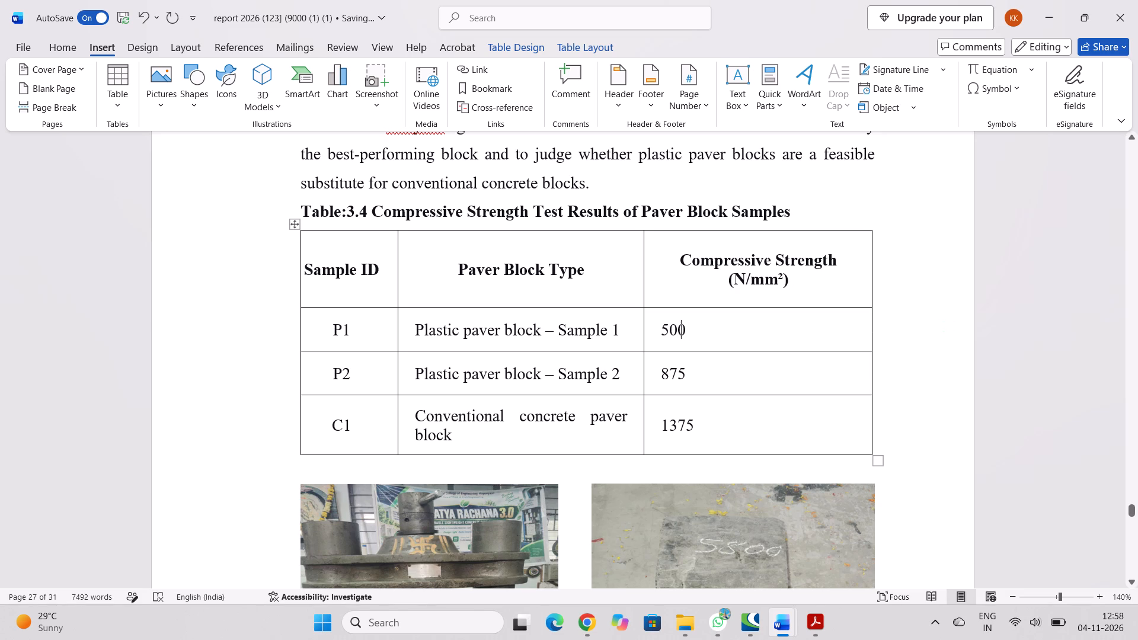
key("Left")
key("Left")
key("space")
key("space")
key("space")
key("space")
key("space")
key("space")
key("space")
key("space")
key("space")
key("space")
key("space")
key("space")
key("space")
key("space")
key("space")
key("space")
key("space")
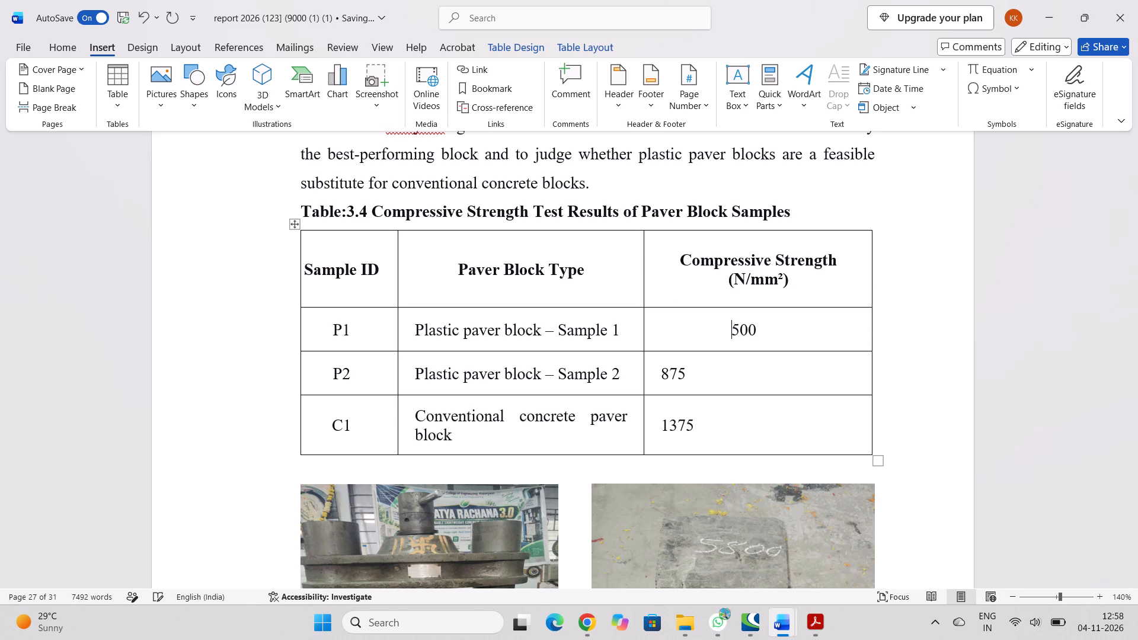
key("space")
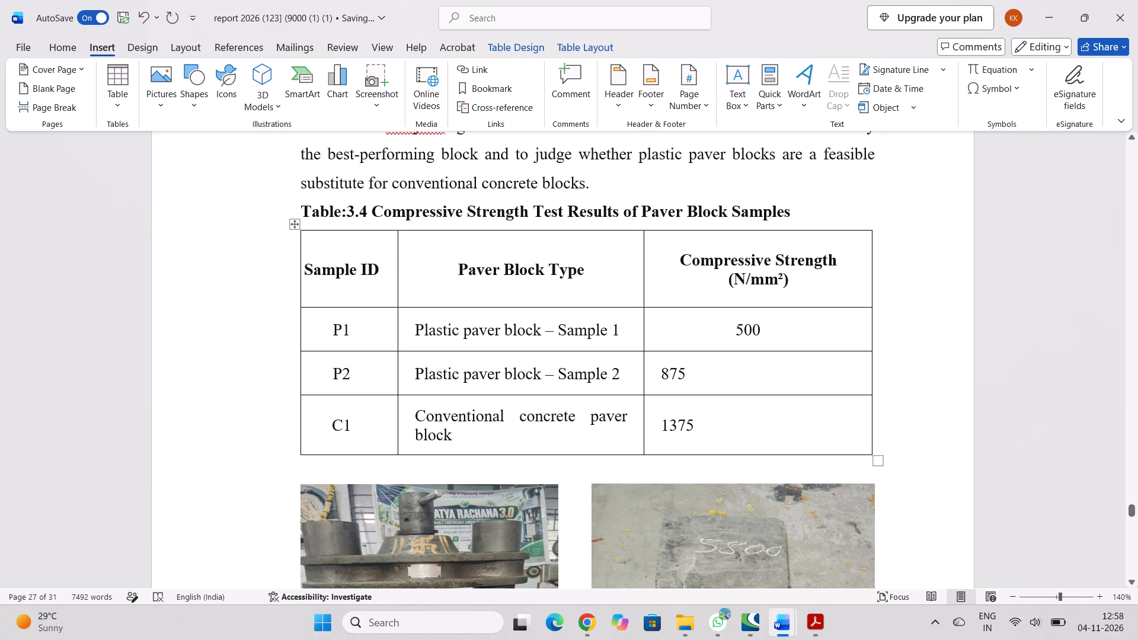
In Table 3.4, pad the P2 compressive strength value with leading spaces so it lines up under the P1 value.
left_click(658, 373)
left_click(658, 373)
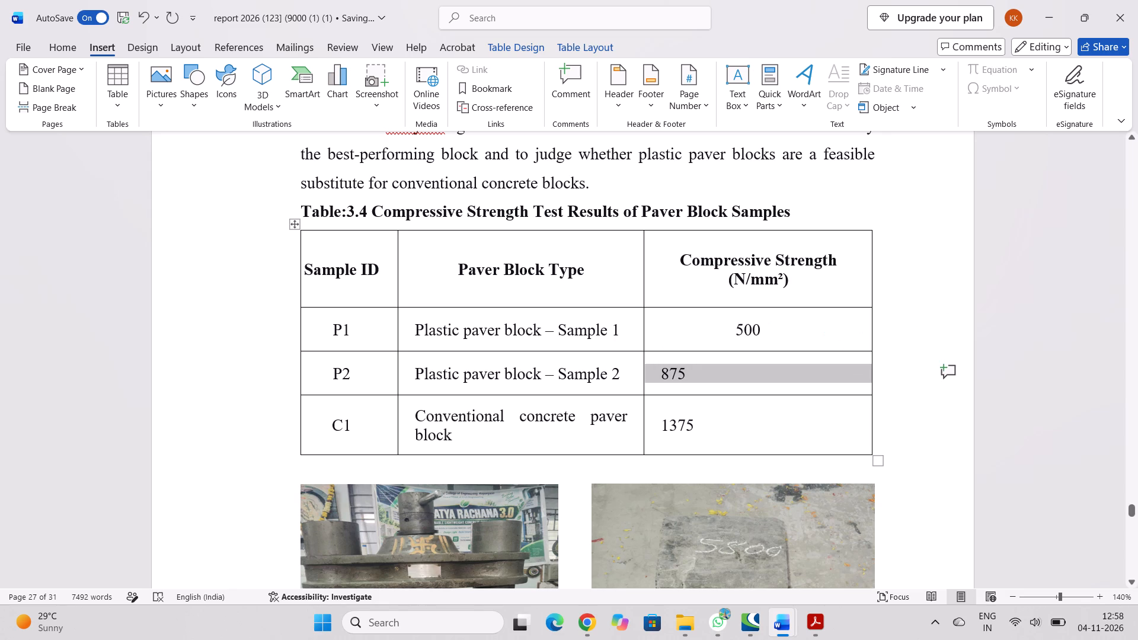
double_click(651, 377)
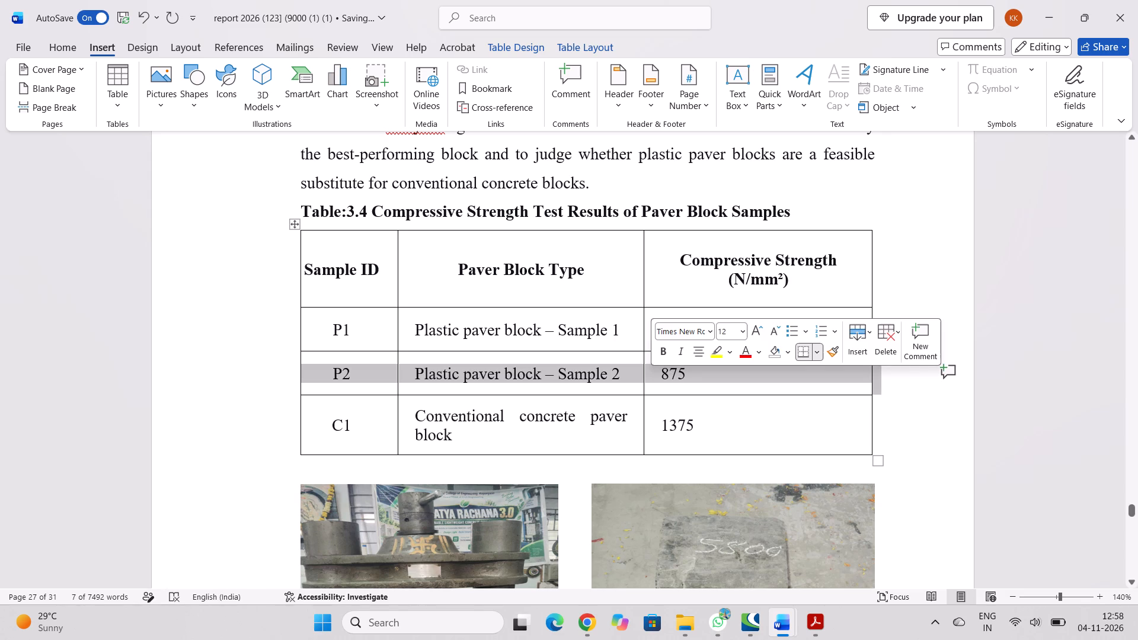
left_click(651, 377)
left_click(706, 377)
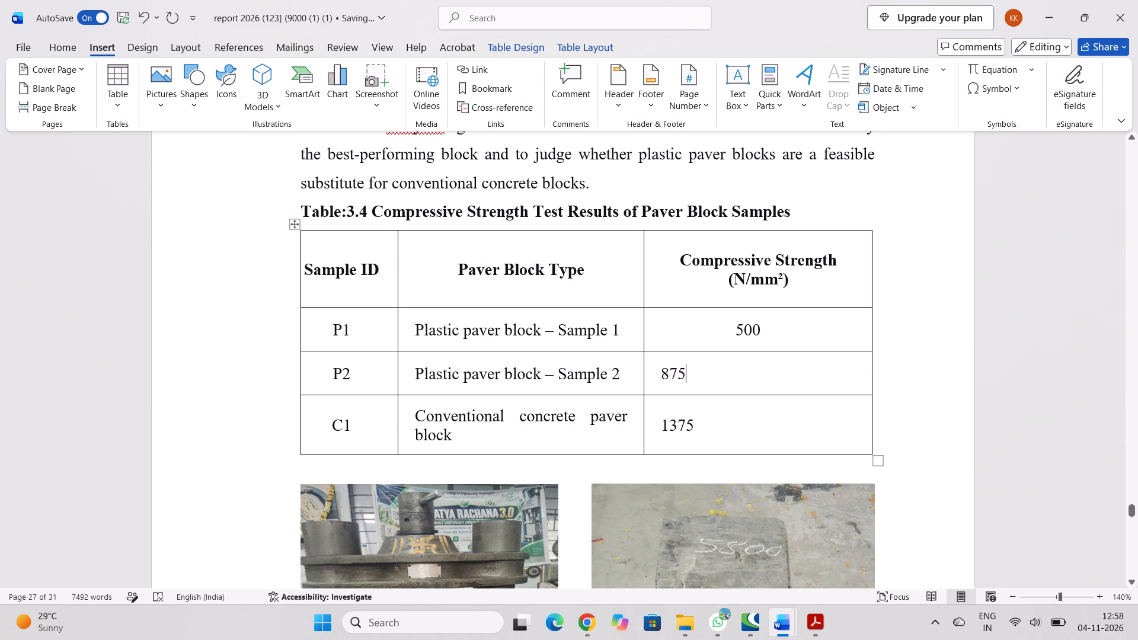
key("Left")
key("Left")
key("Left")
key("space")
key("space")
key("space")
key("space")
key("space")
key("space")
key("space")
key("space")
key("space")
key("space")
key("space")
key("space")
key("space")
key("space")
key("space")
key("space")
key("space")
key("space")
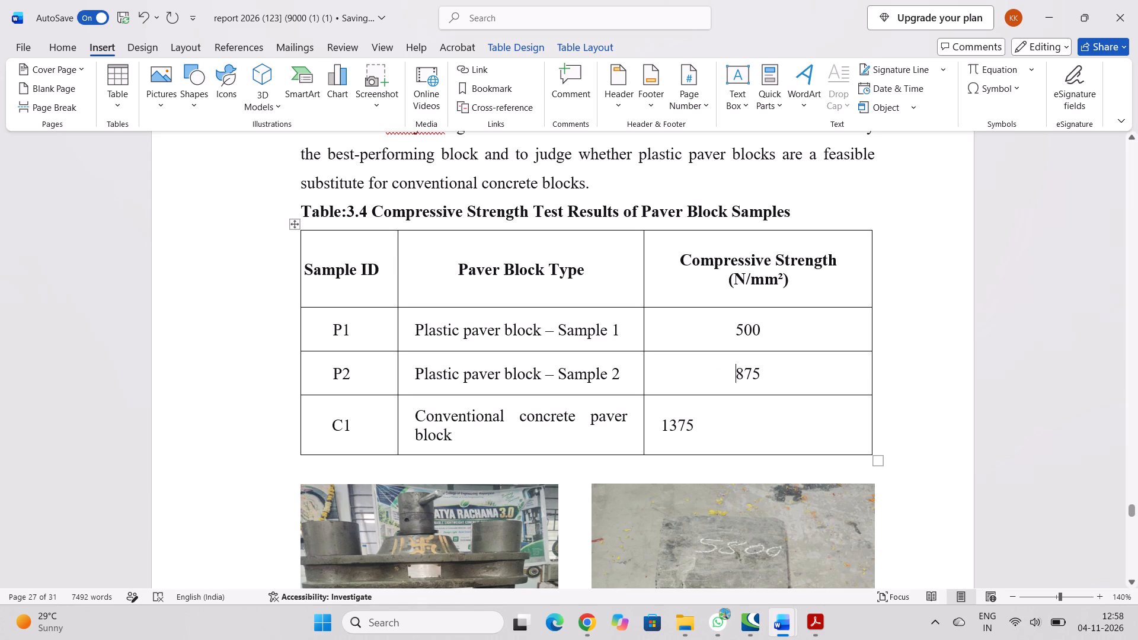
In Table 3.4, pad the C1 compressive strength value with leading spaces so it lines up with the values above.
left_click(660, 423)
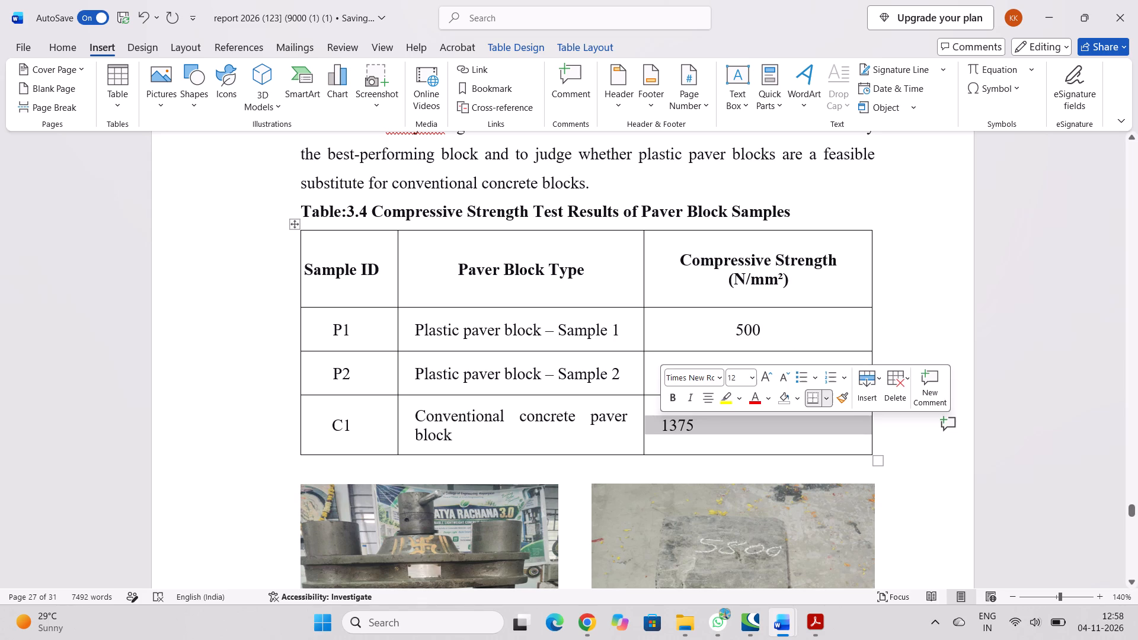
left_click(794, 345)
left_click(709, 424)
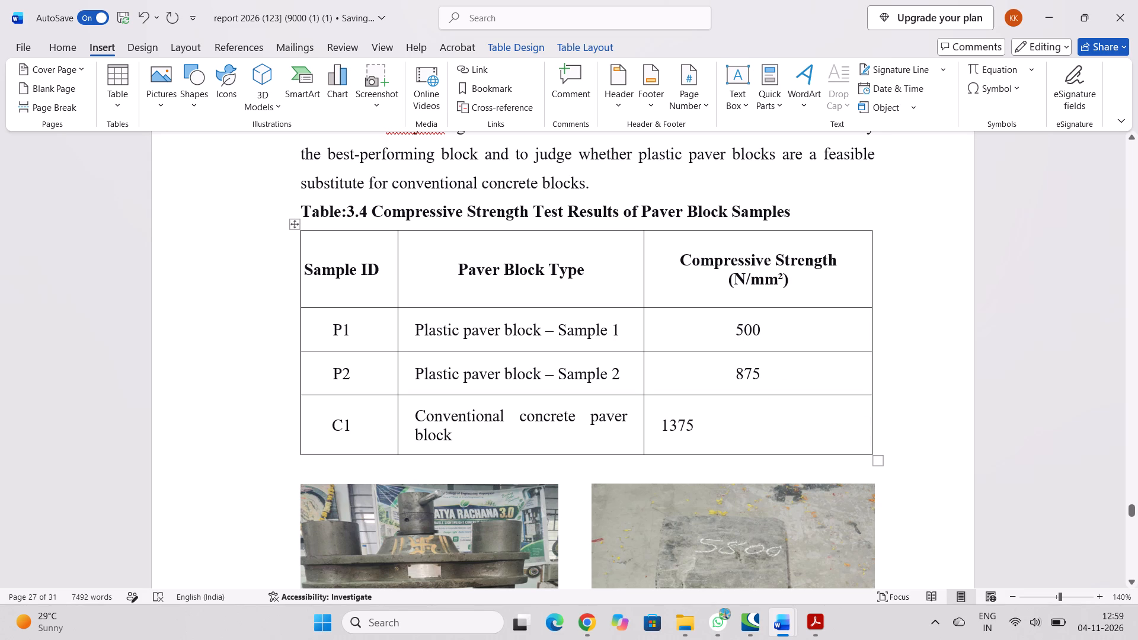
key("Left")
key("Left")
key("Left")
key("Left")
key("space")
key("space")
key("space")
key("space")
key("space")
key("space")
key("space")
key("space")
key("space")
key("space")
key("space")
key("space")
key("space")
key("space")
key("space")
key("space")
key("space")
key("space")
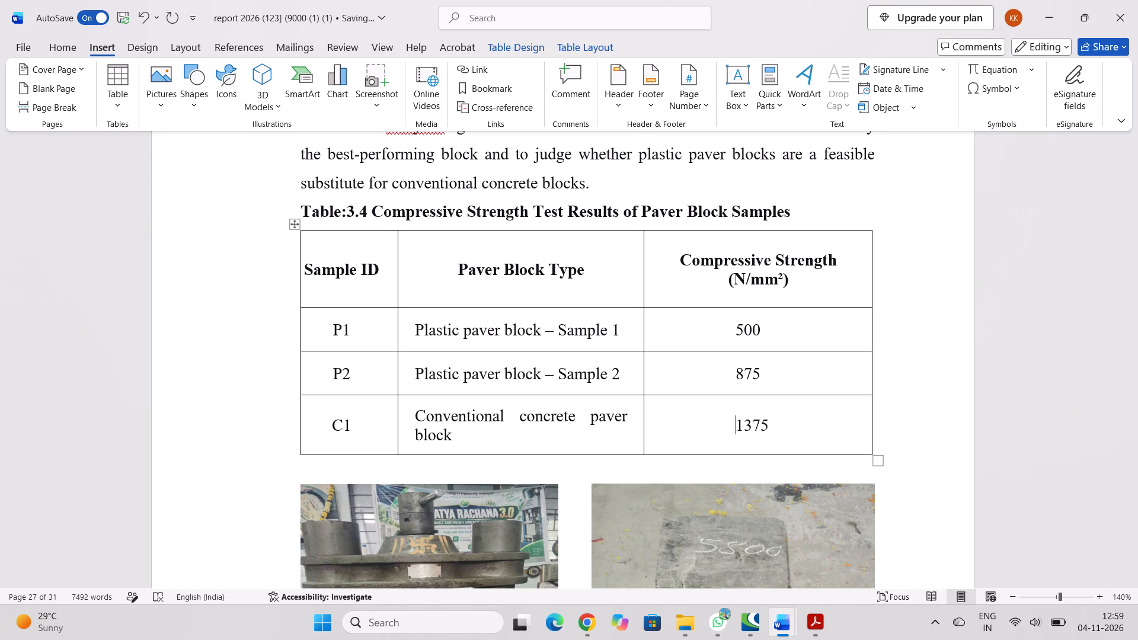
Review the layout from Table 3.4 through the Fig 3.8 compression testing photos to the Fig 3.9 compressive strength chart.
scroll(709, 424, "down", 3)
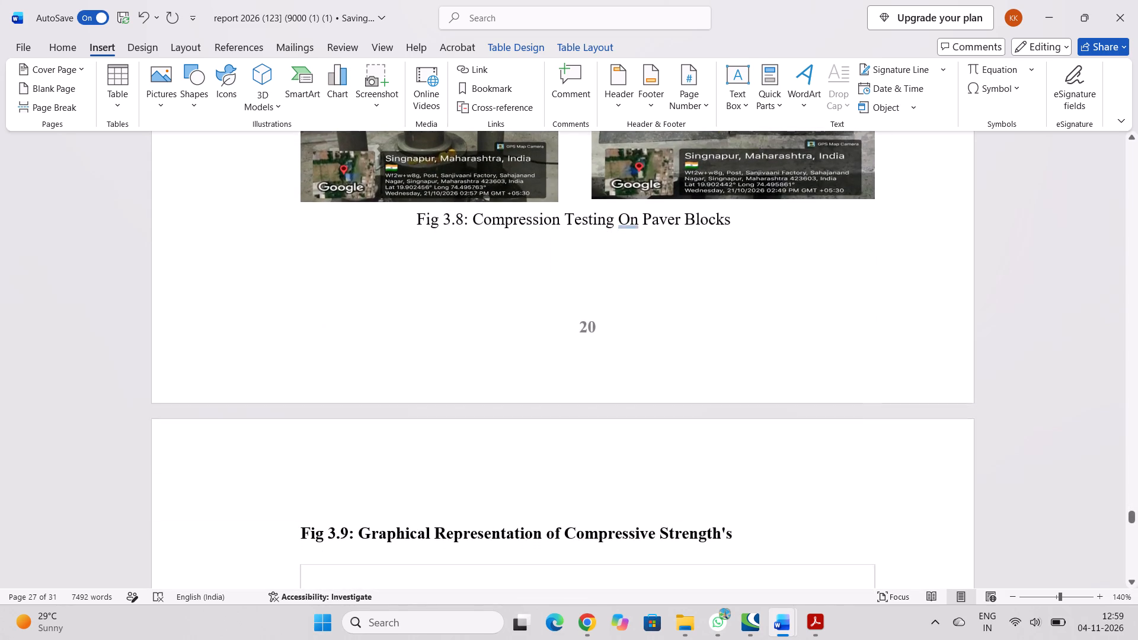
scroll(709, 424, "down", 2)
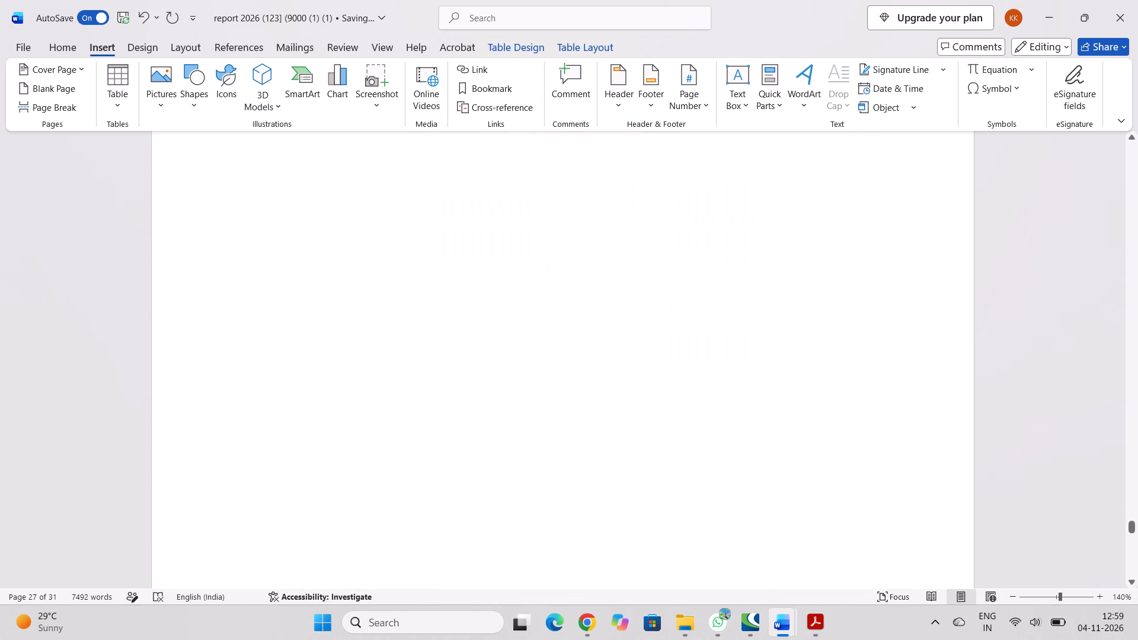
scroll(709, 424, "up", 2)
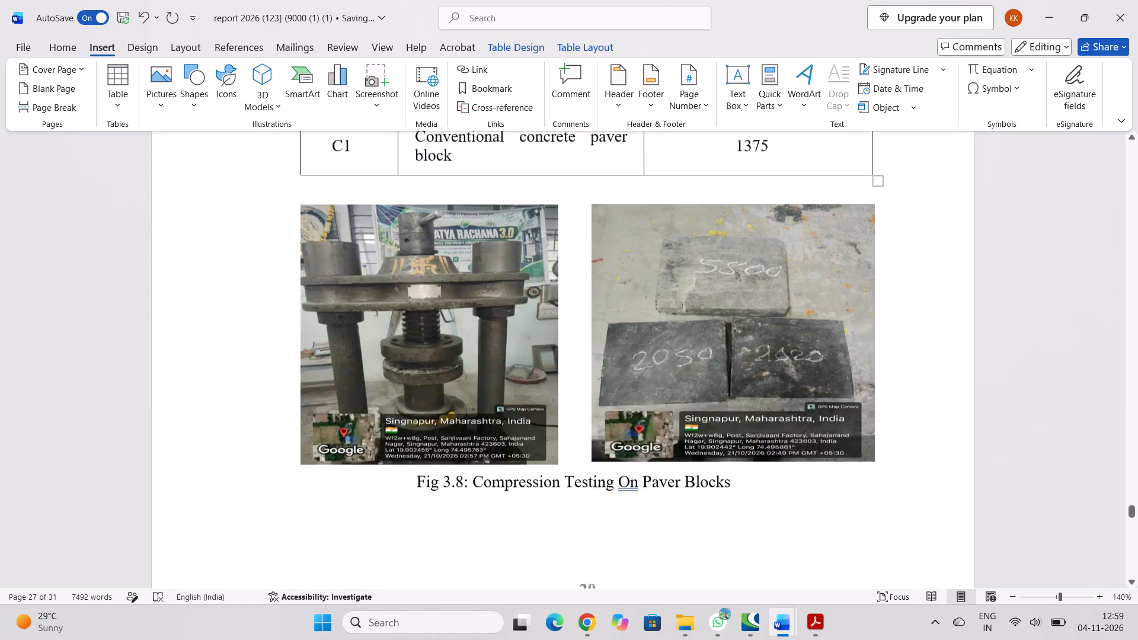
scroll(709, 424, "up", 1)
scroll(709, 424, "down", 2)
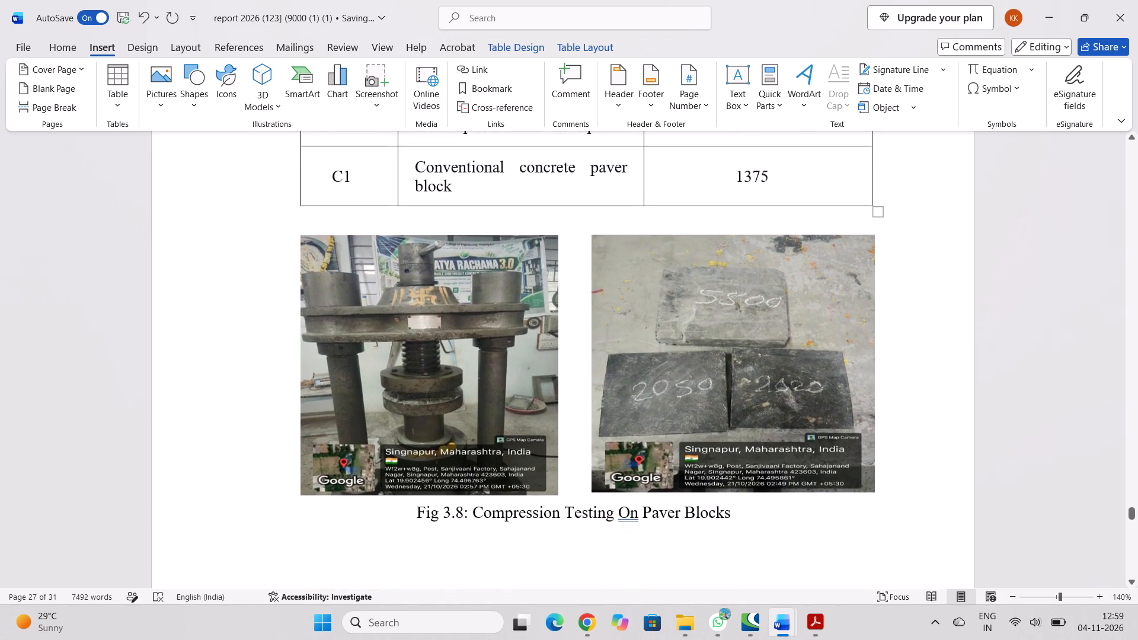
scroll(709, 424, "down", 2)
scroll(709, 424, "up", 1)
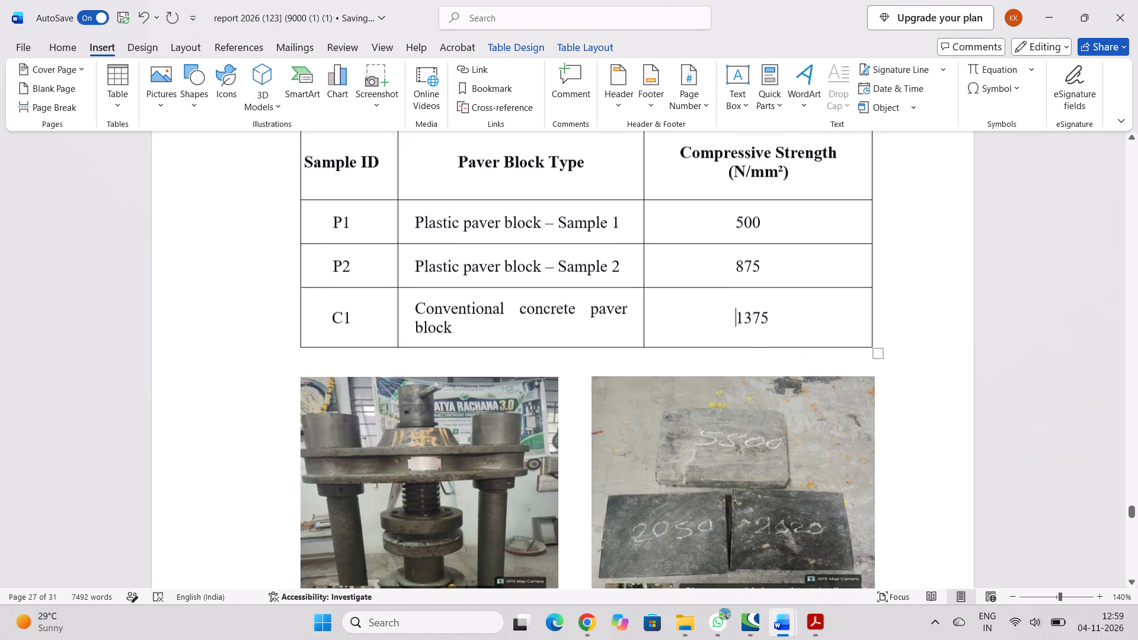
scroll(709, 424, "down", 1)
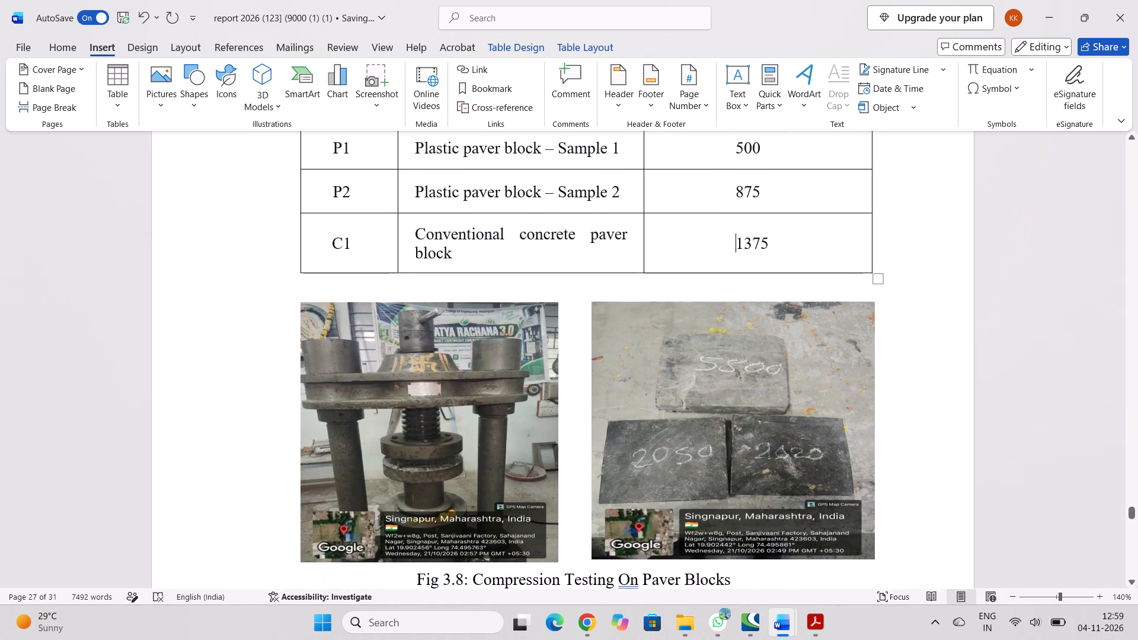
scroll(709, 424, "down", 1)
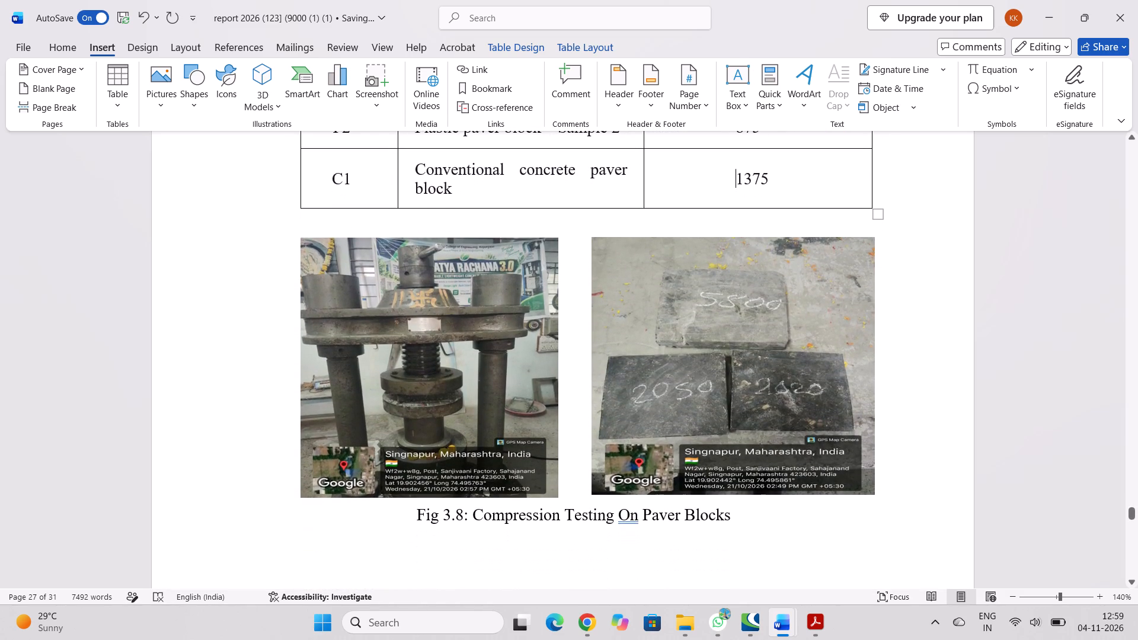
scroll(709, 424, "up", 1)
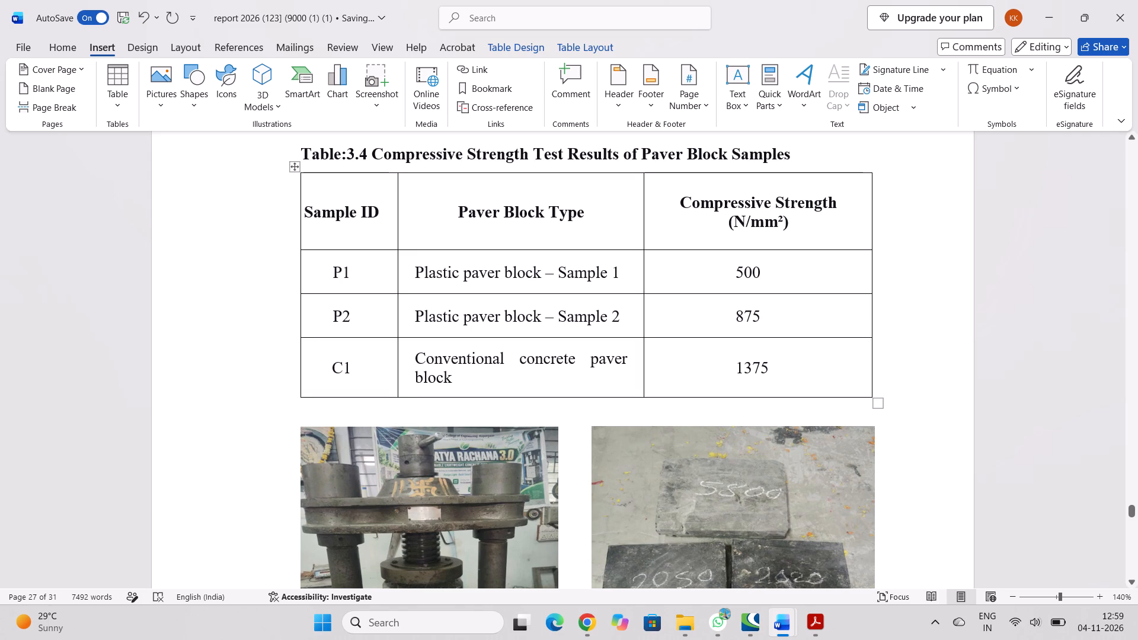
scroll(709, 424, "down", 1)
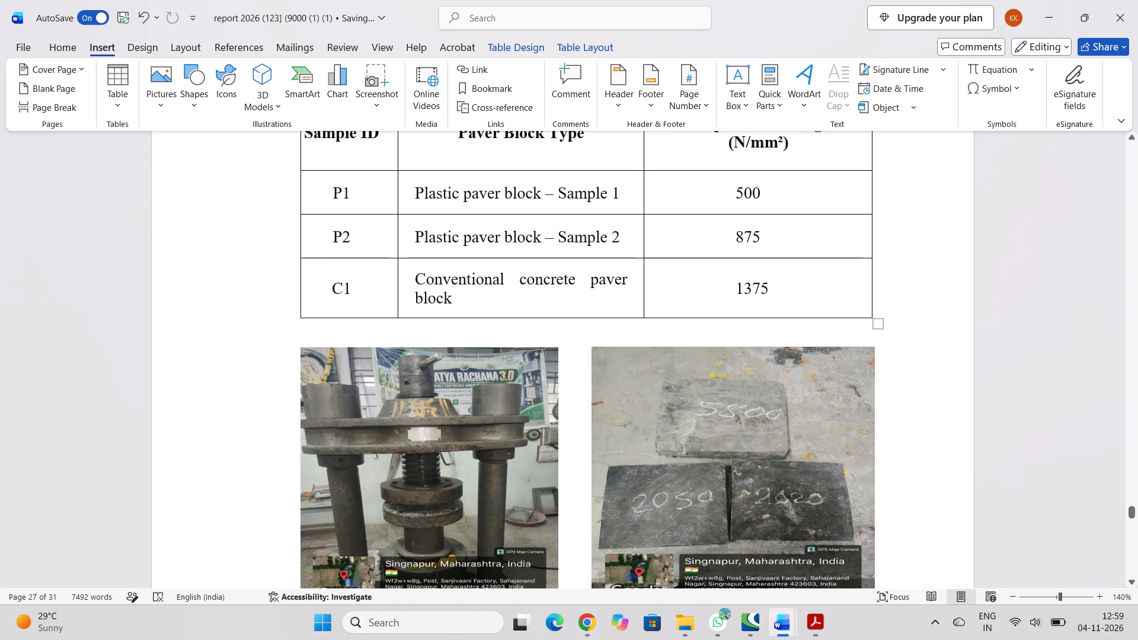
scroll(709, 424, "down", 2)
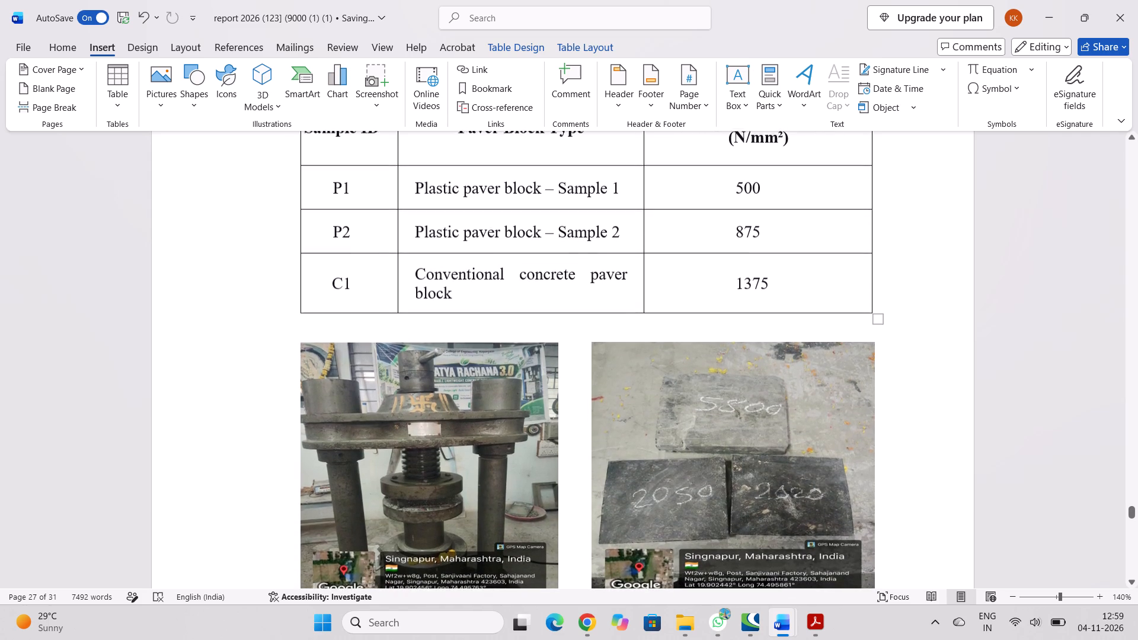
scroll(709, 424, "down", 2)
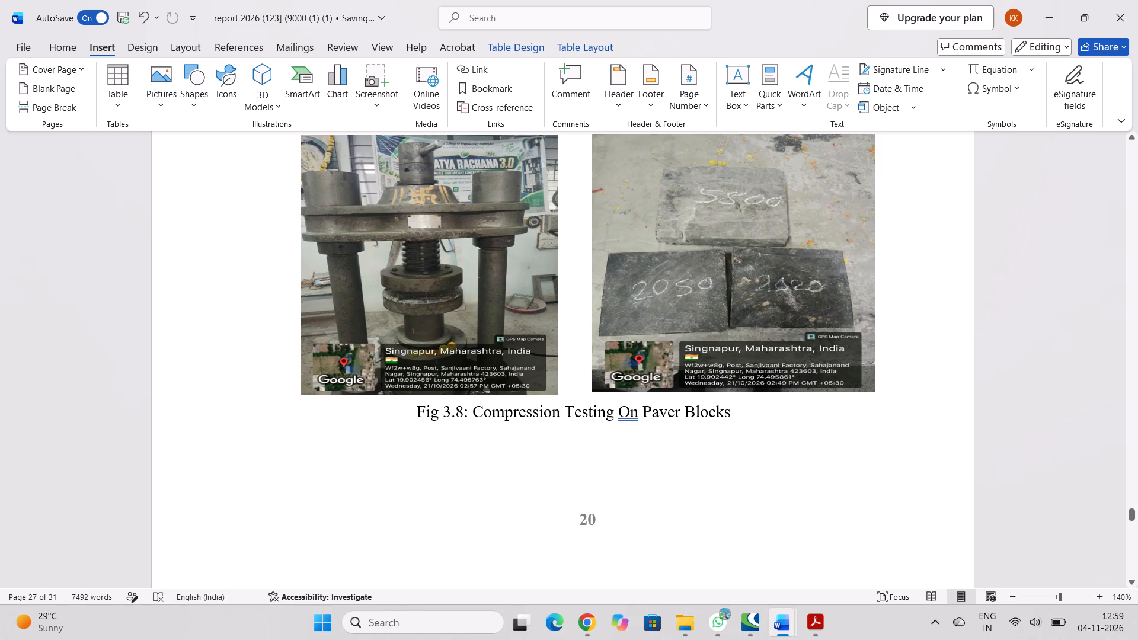
scroll(635, 424, "down", 11)
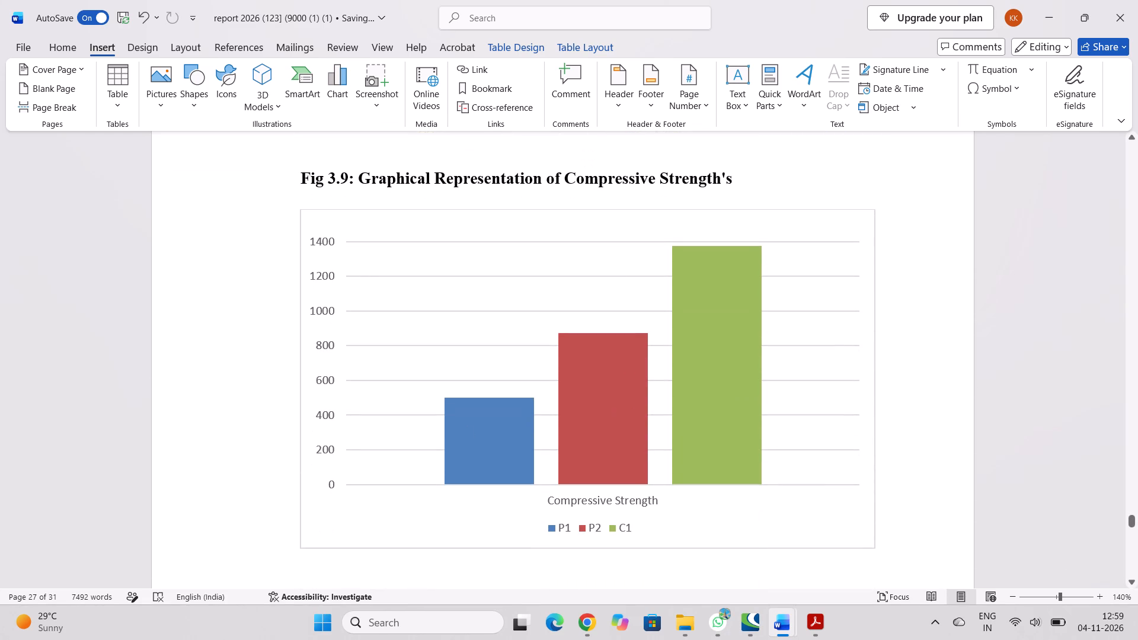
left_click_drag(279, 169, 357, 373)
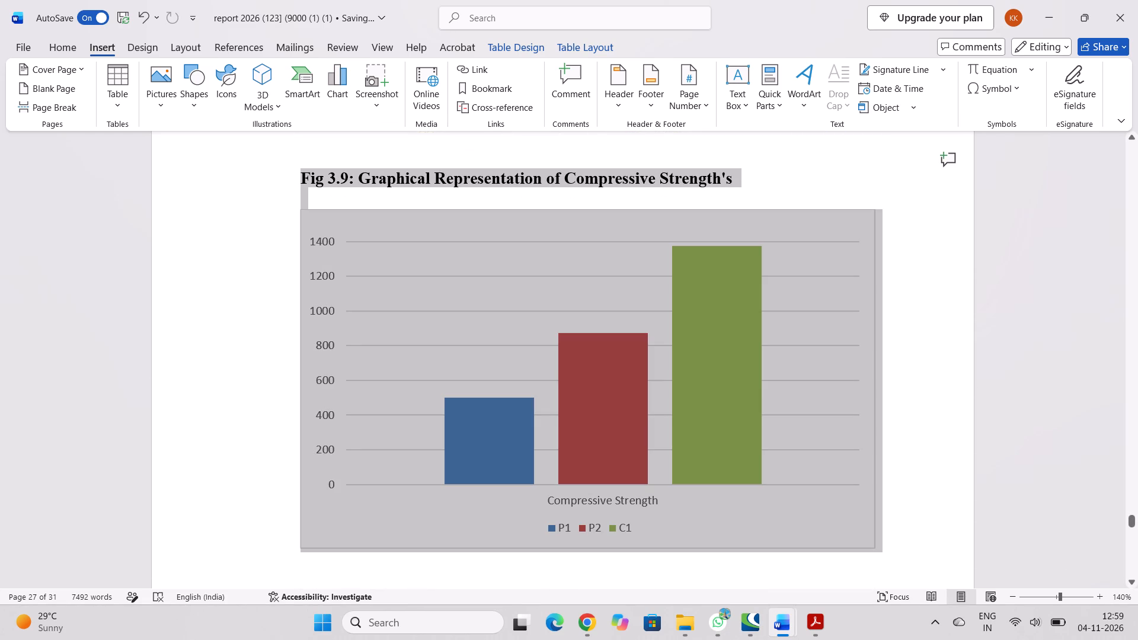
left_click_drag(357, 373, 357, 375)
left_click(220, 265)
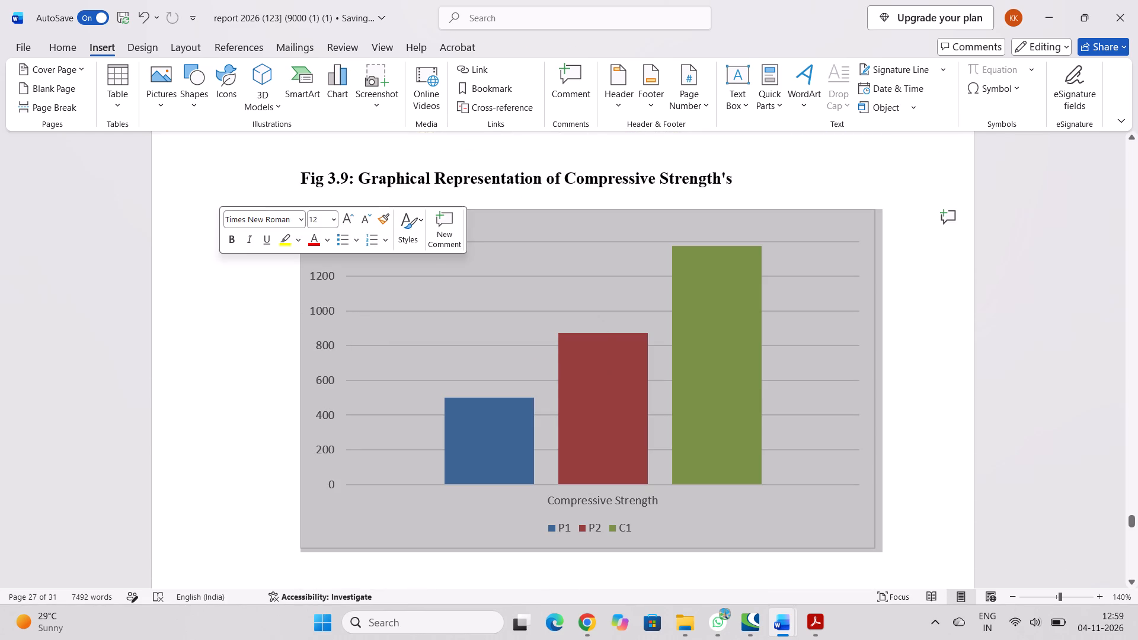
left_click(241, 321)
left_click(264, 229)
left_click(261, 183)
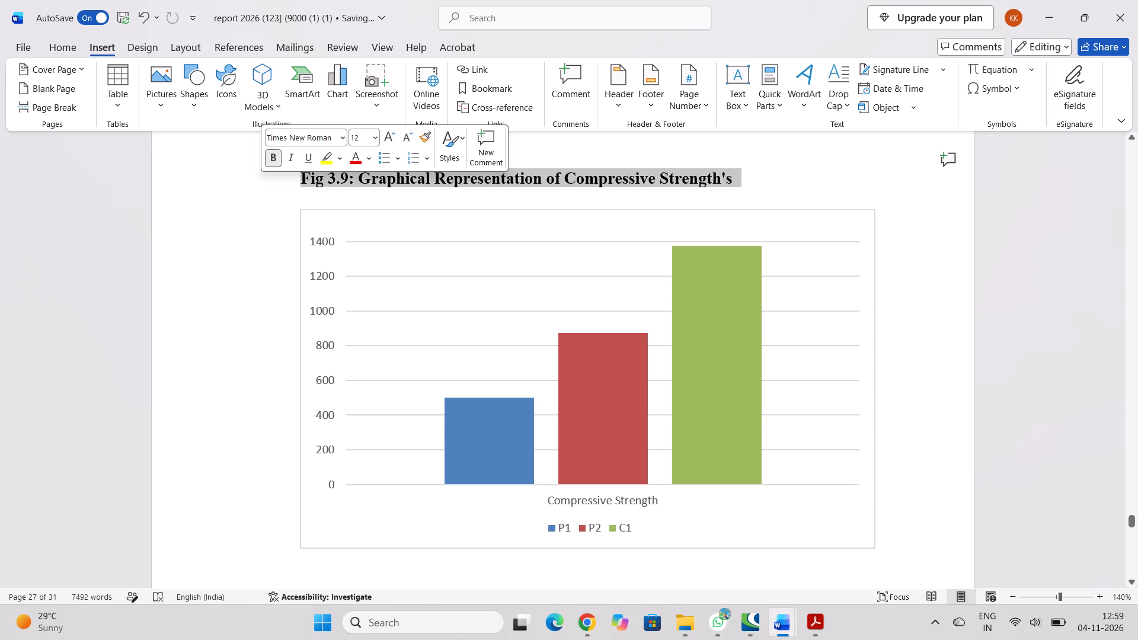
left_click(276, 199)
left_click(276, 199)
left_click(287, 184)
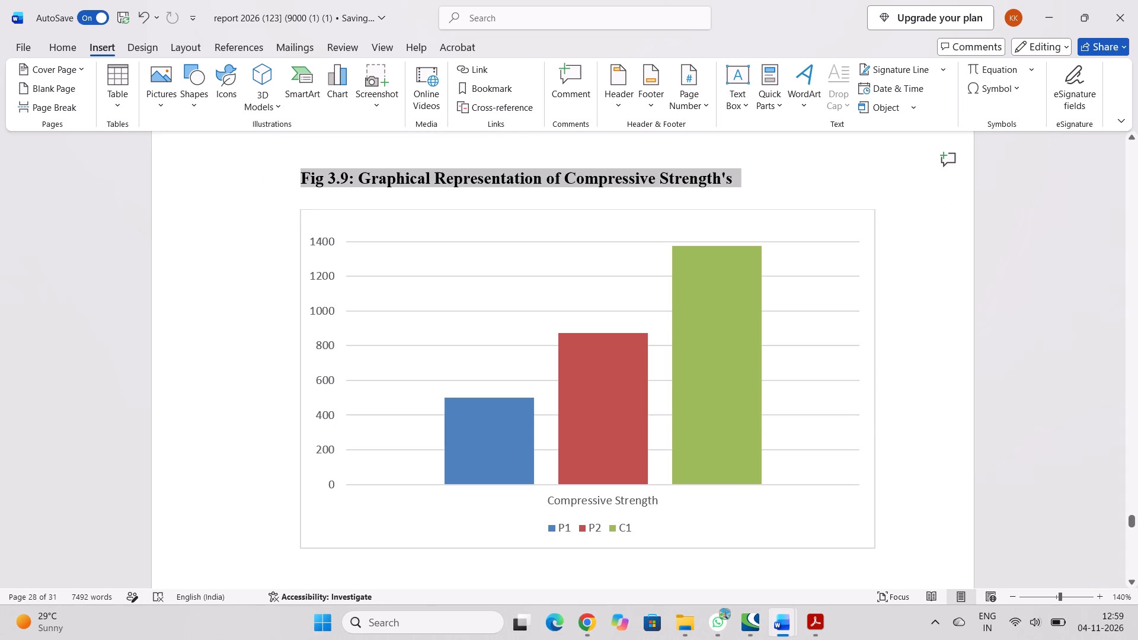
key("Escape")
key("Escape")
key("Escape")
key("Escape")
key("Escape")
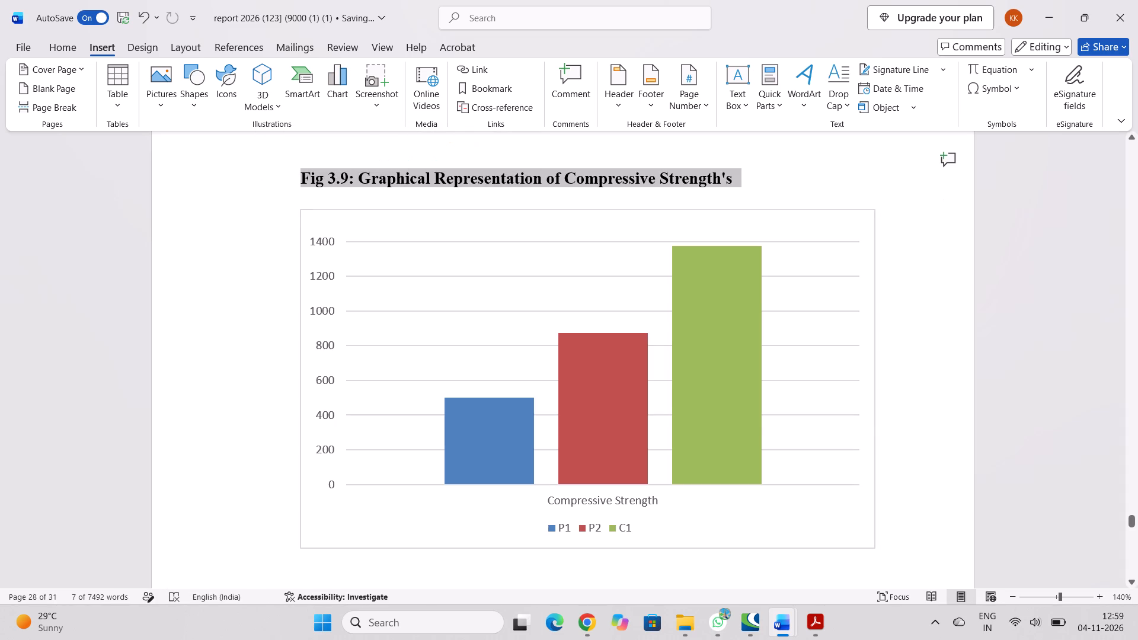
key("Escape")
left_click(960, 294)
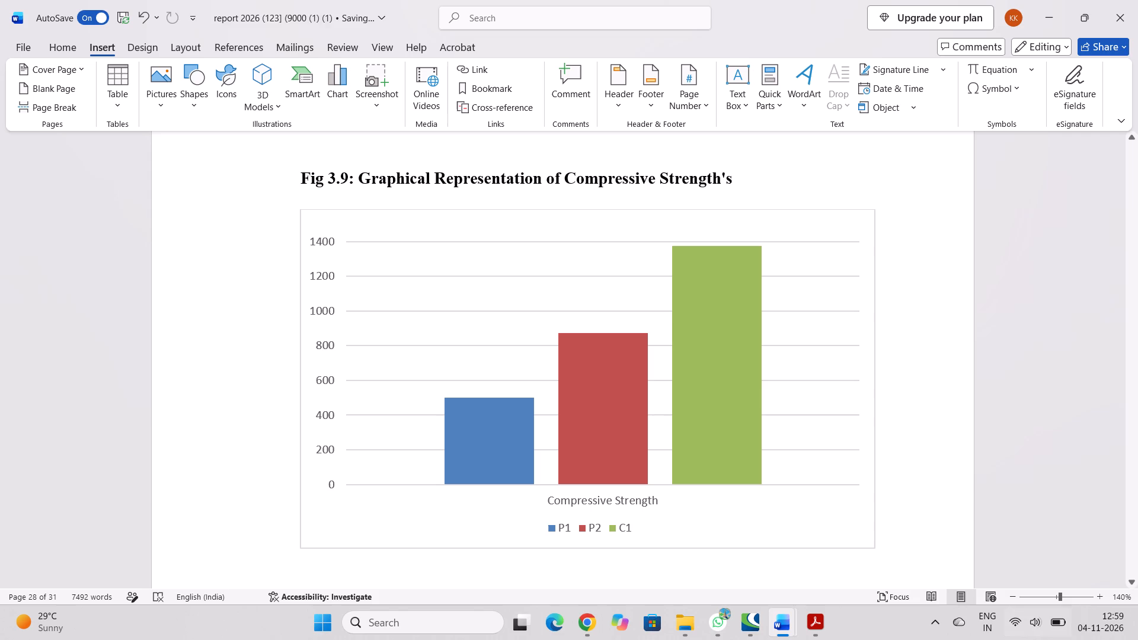
Copy the Fig 3.9 caption together with its bar chart and paste the copy below the original chart.
left_click_drag(277, 177, 322, 321)
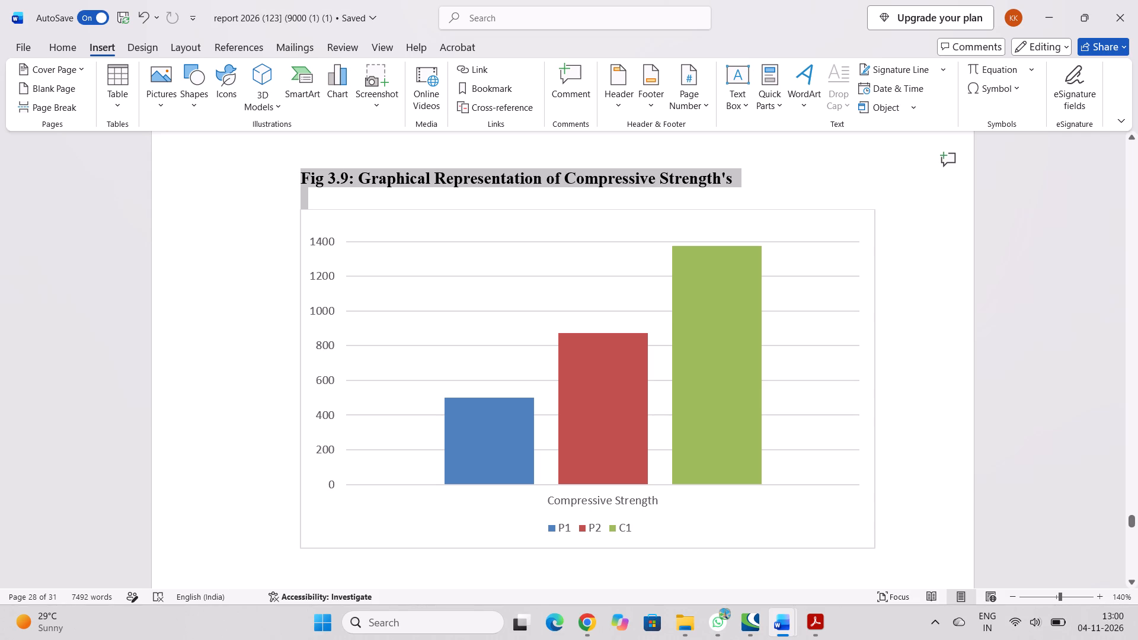
left_click_drag(322, 321, 648, 561)
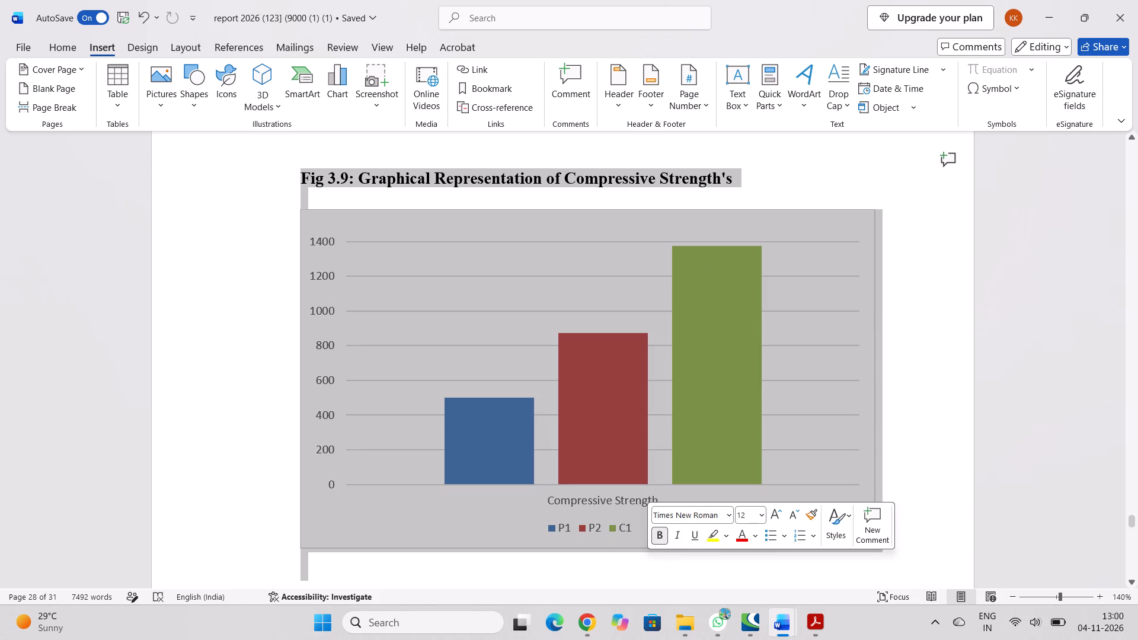
key("ctrl+c")
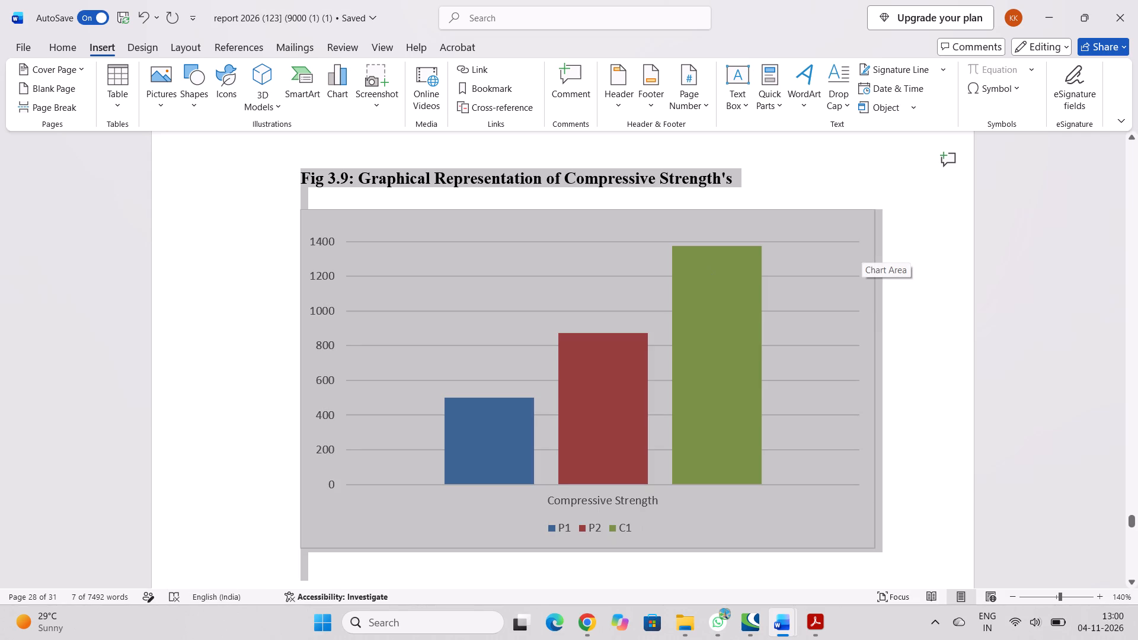
scroll(652, 425, "down", 9)
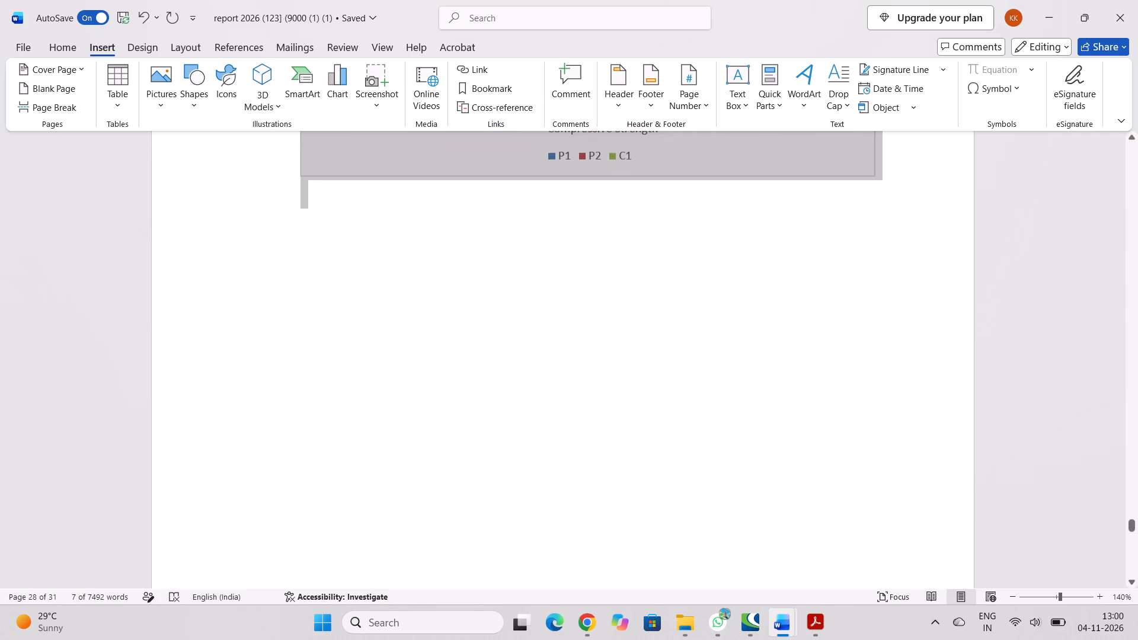
scroll(616, 398, "down", 3)
left_click(507, 412)
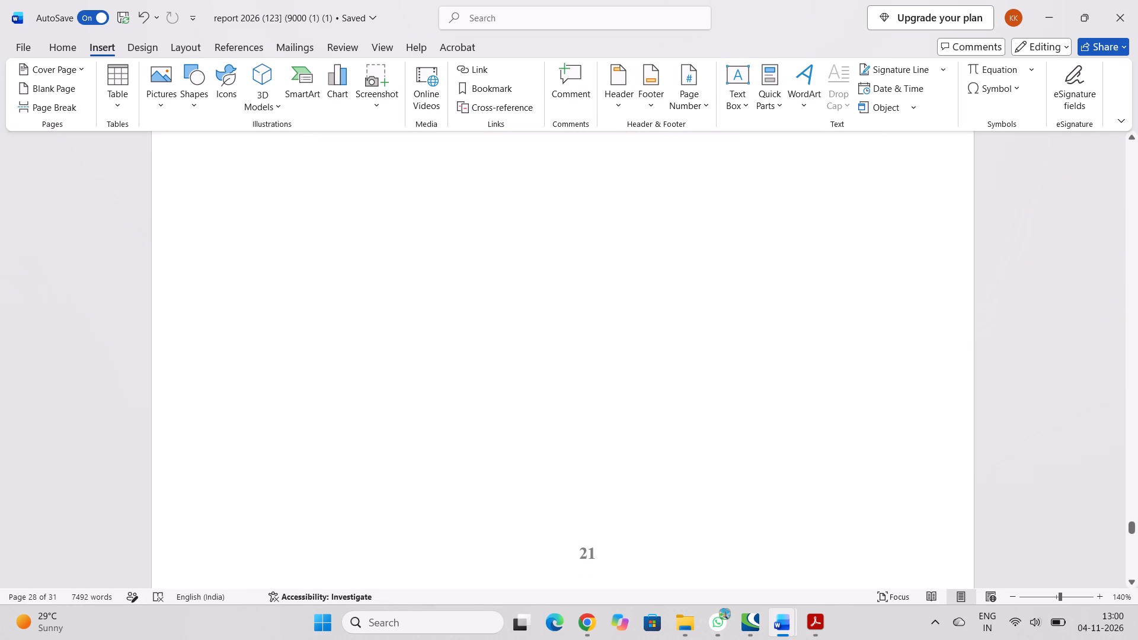
key("ctrl+v")
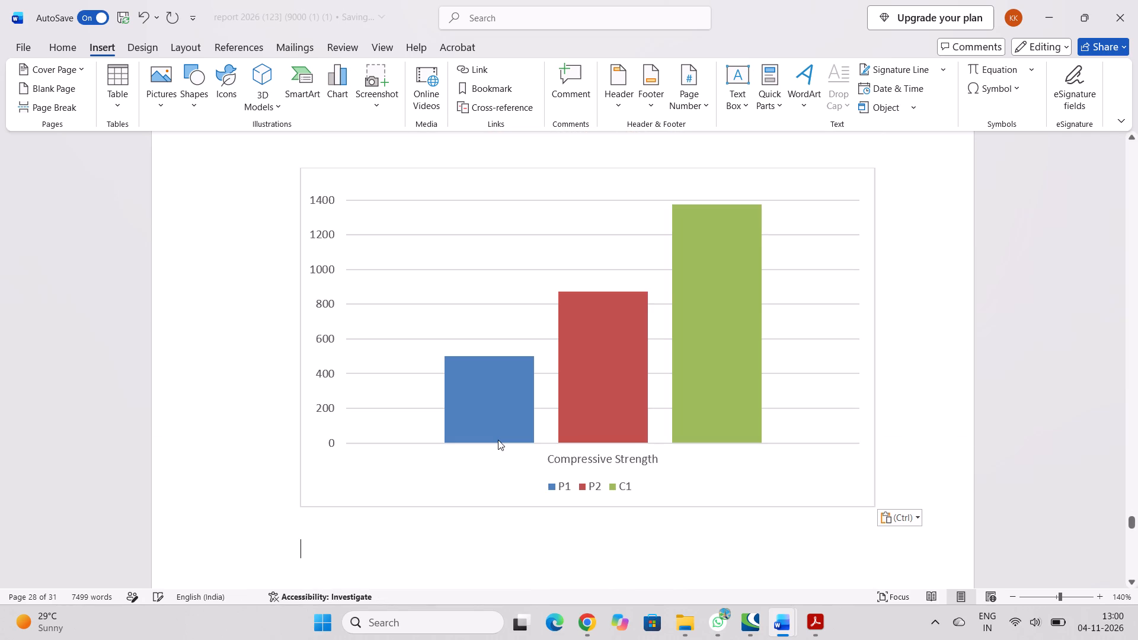
scroll(498, 440, "up", 4)
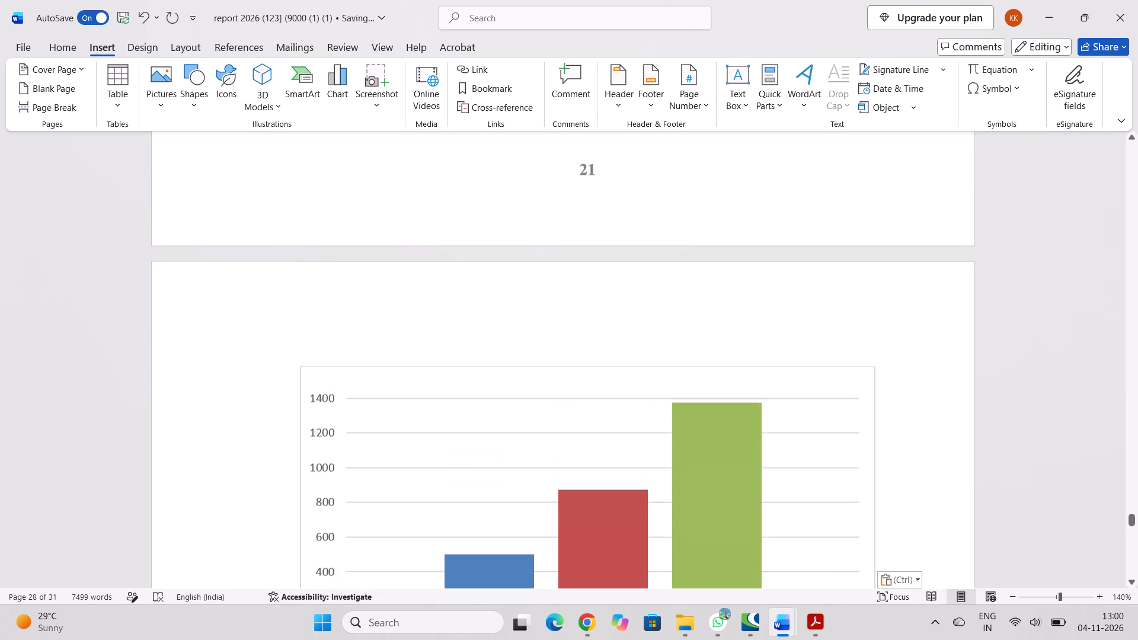
Review the pages from the pasted compressive strength chart back through the original Fig 3.9 and Fig 3.8 to Table 3.4.
scroll(498, 440, "up", 12)
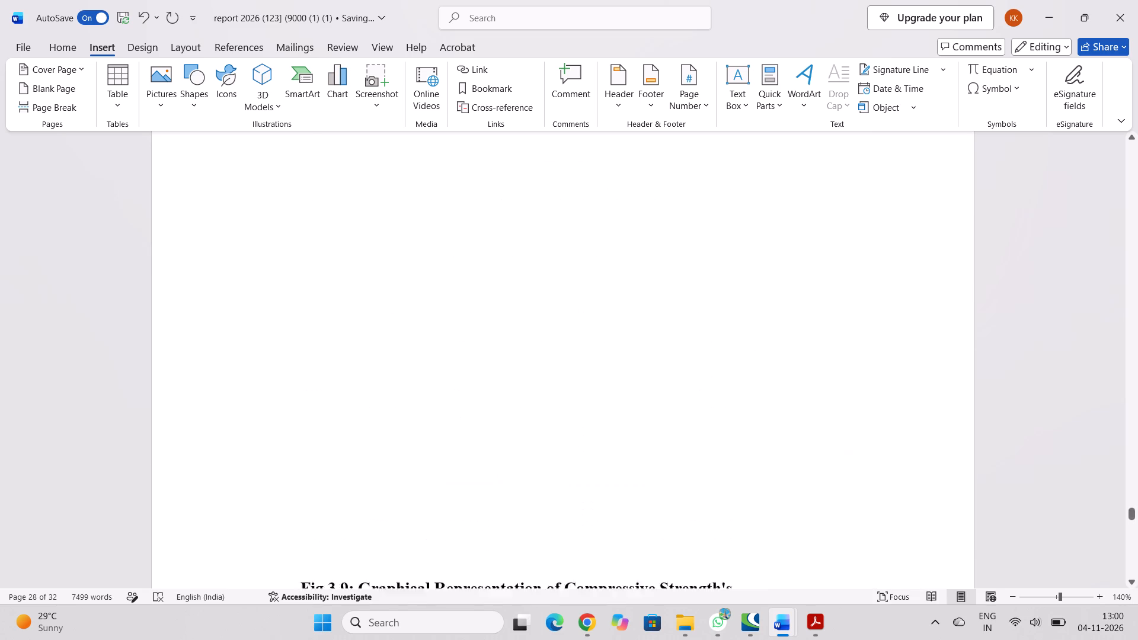
scroll(498, 440, "up", 11)
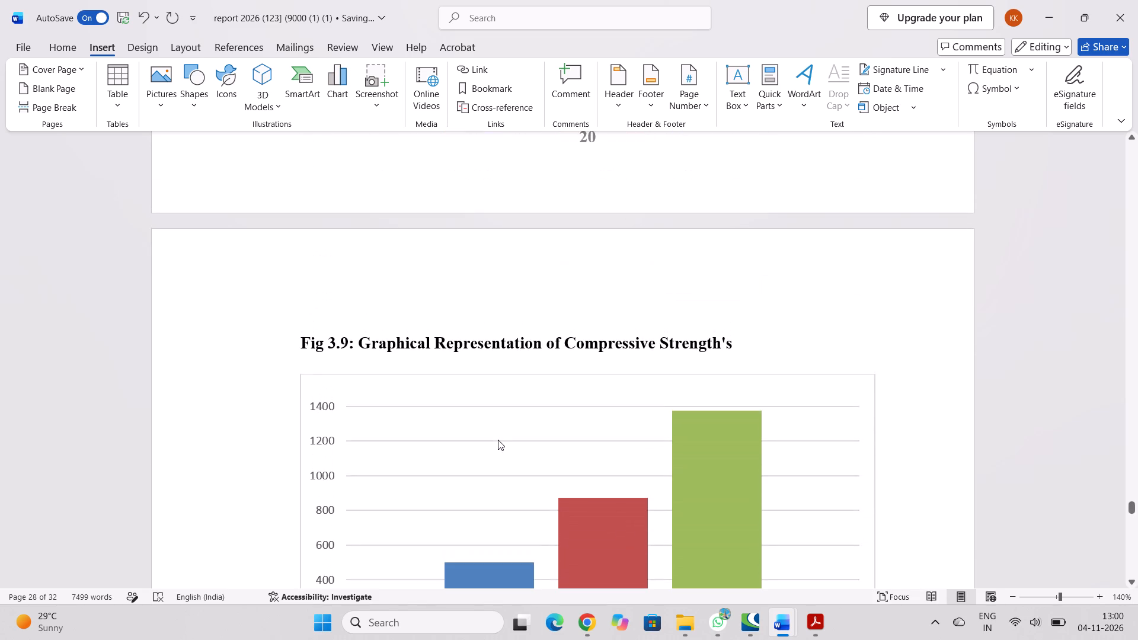
scroll(498, 440, "down", 2)
scroll(498, 440, "up", 13)
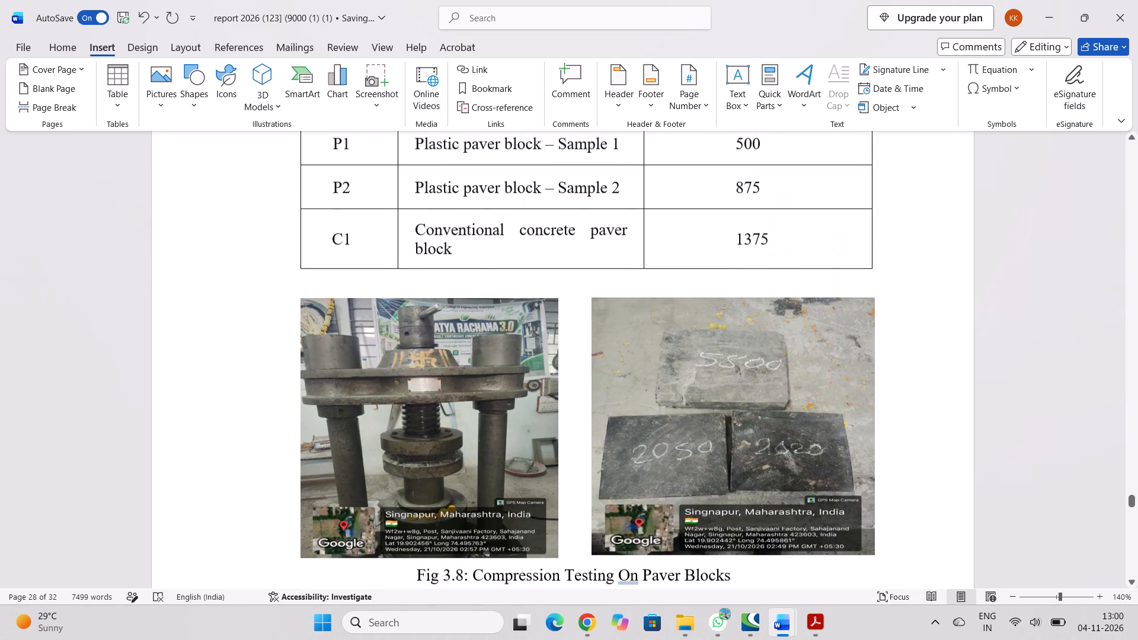
scroll(498, 440, "up", 4)
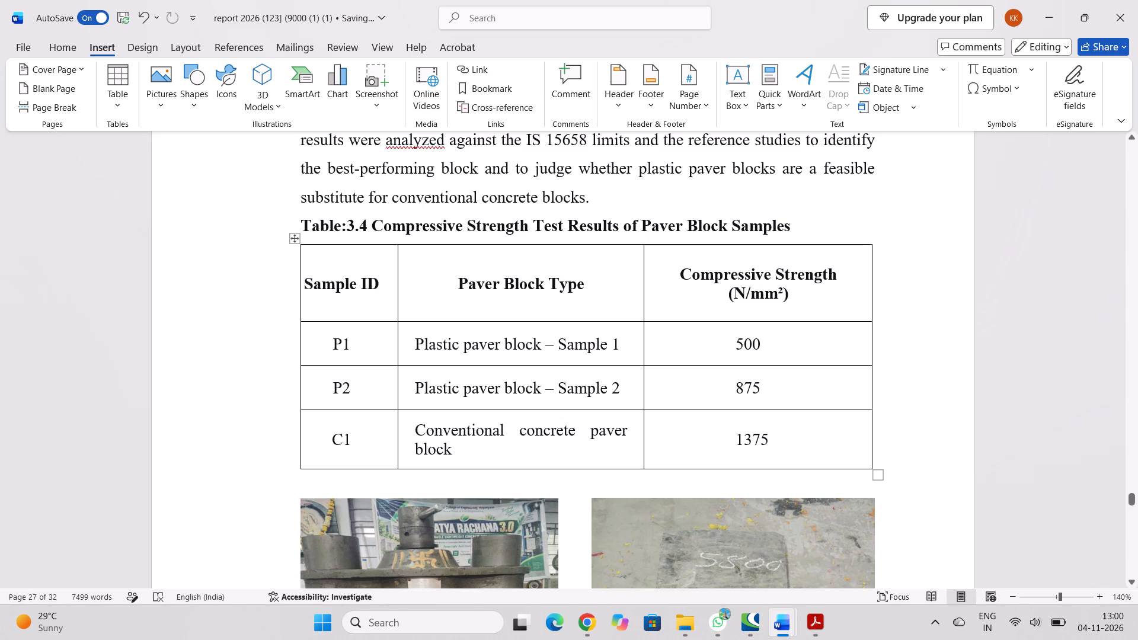
Compare the layout of the original Fig 3.9 caption and chart with the duplicated caption and chart across the following pages.
scroll(523, 322, "down", 10)
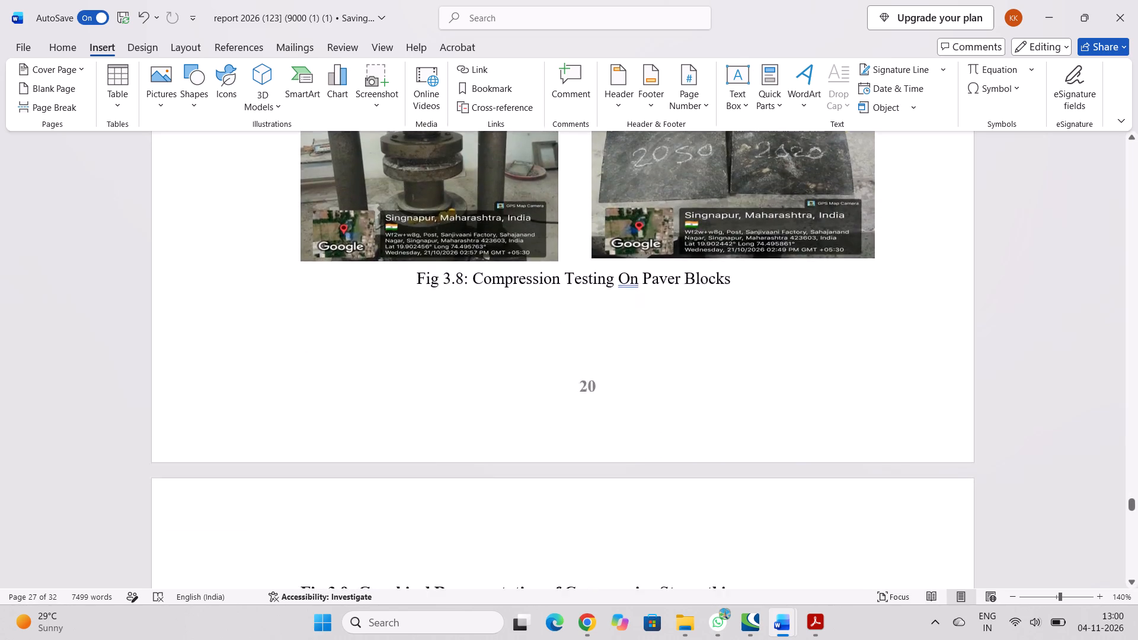
scroll(523, 322, "down", 16)
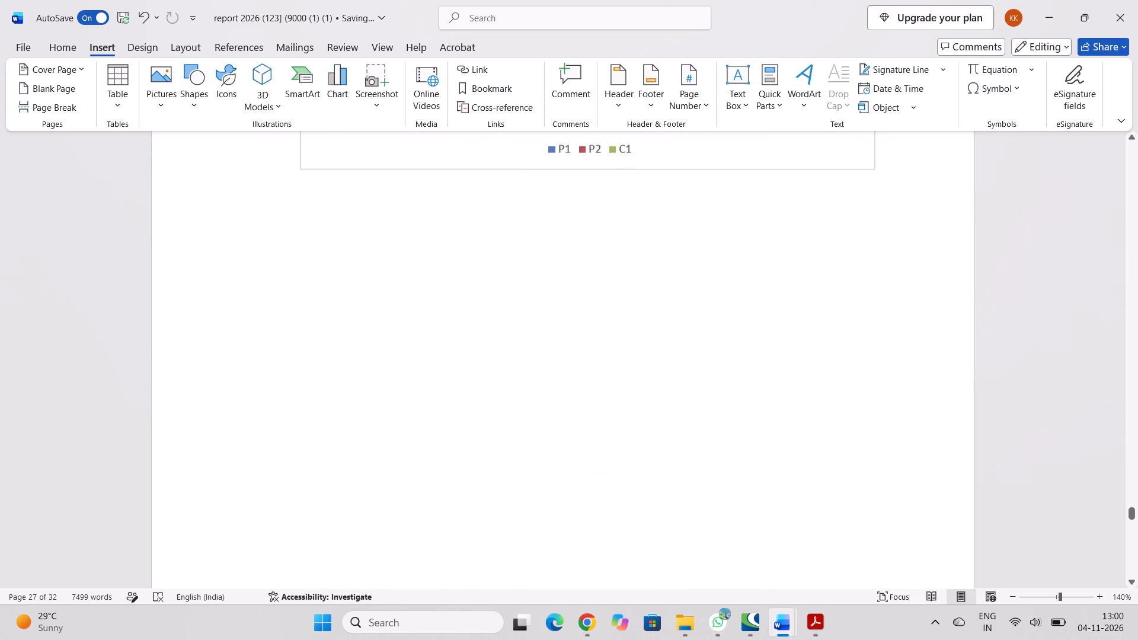
scroll(510, 305, "down", 2)
scroll(510, 305, "up", 6)
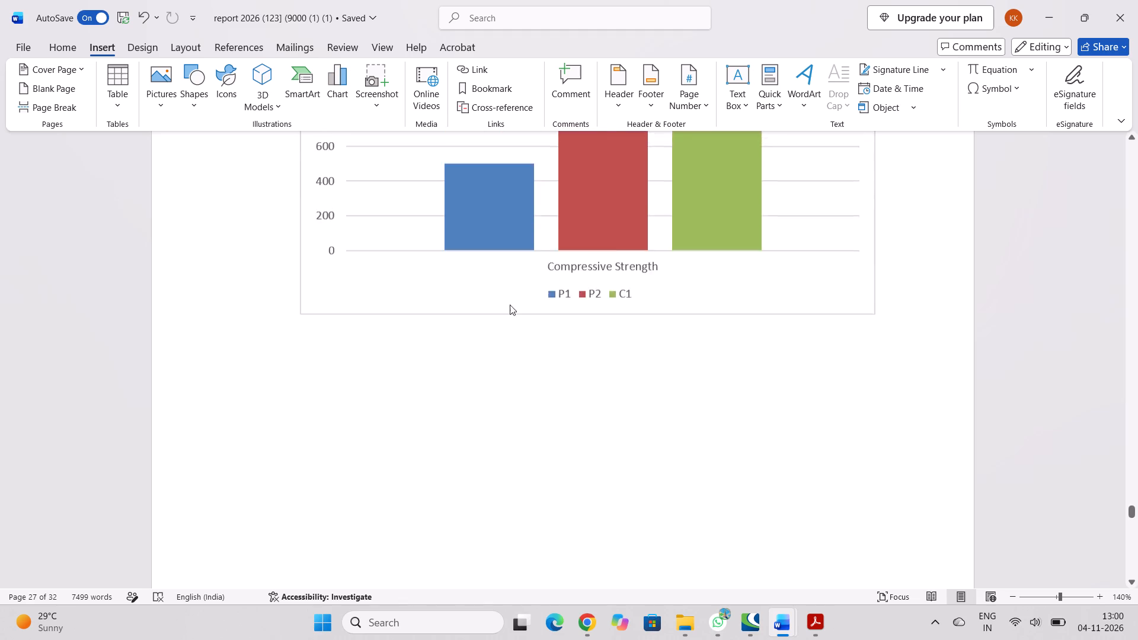
scroll(510, 305, "up", 8)
scroll(510, 305, "down", 4)
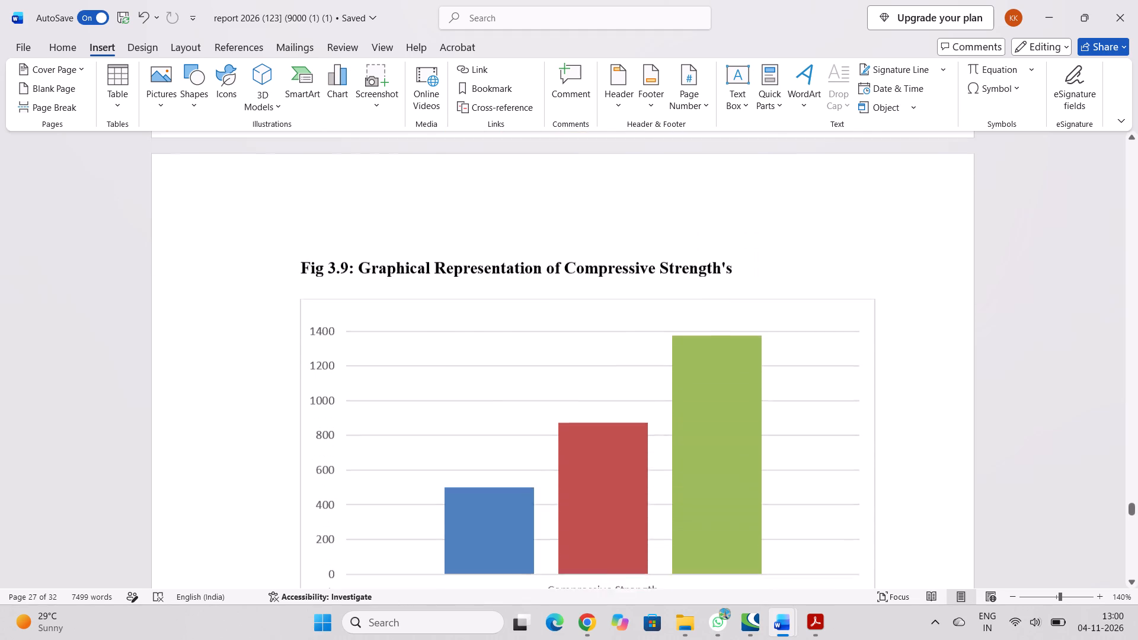
scroll(510, 305, "down", 20)
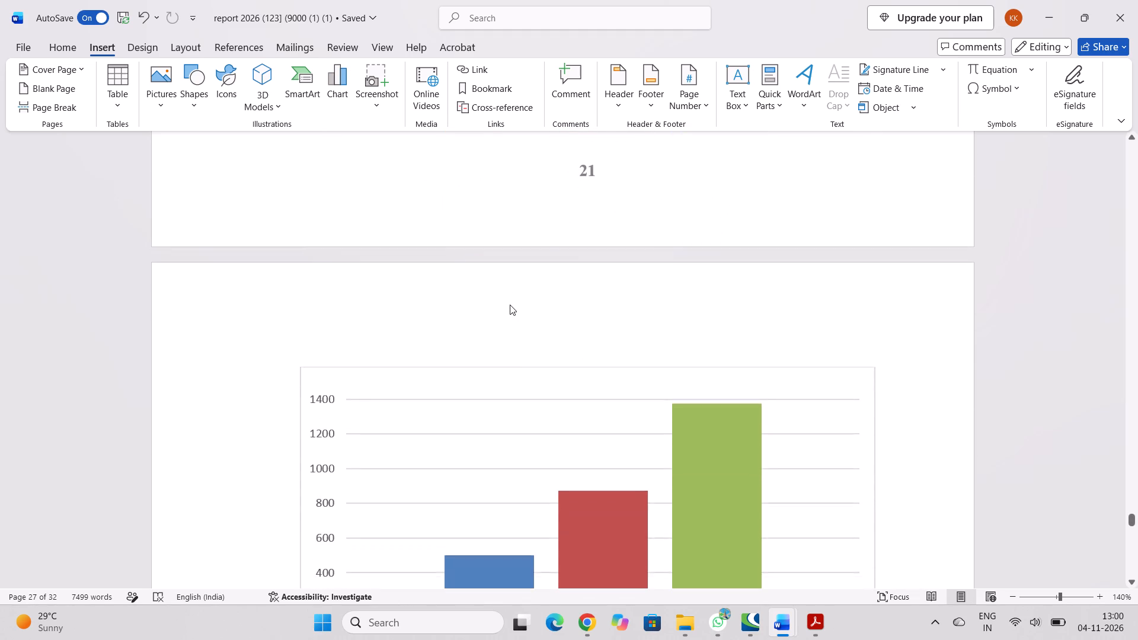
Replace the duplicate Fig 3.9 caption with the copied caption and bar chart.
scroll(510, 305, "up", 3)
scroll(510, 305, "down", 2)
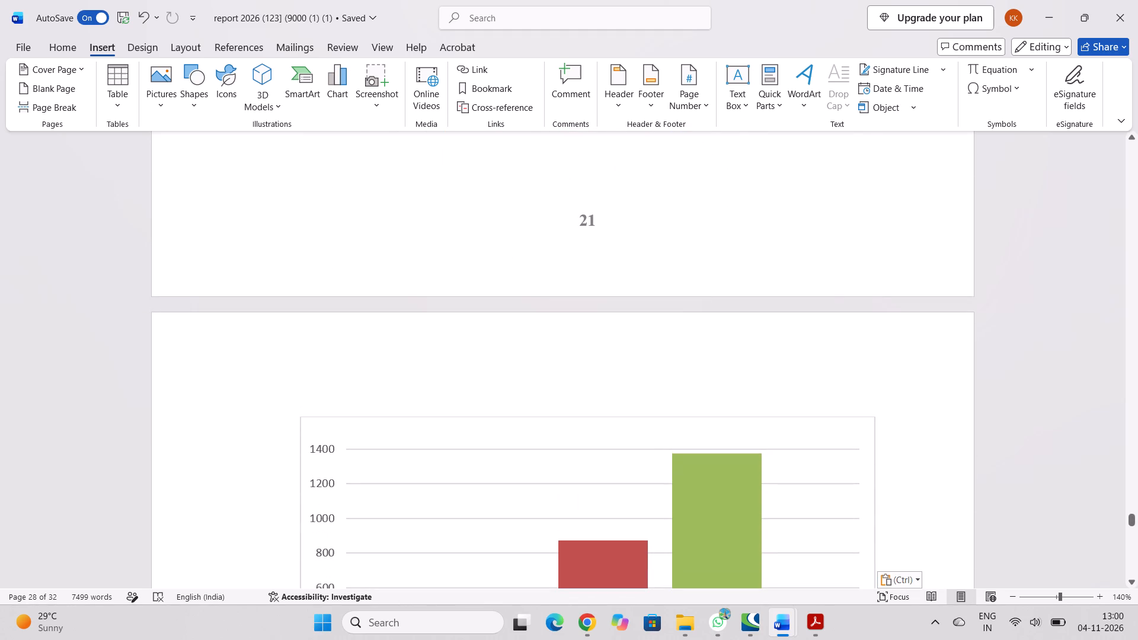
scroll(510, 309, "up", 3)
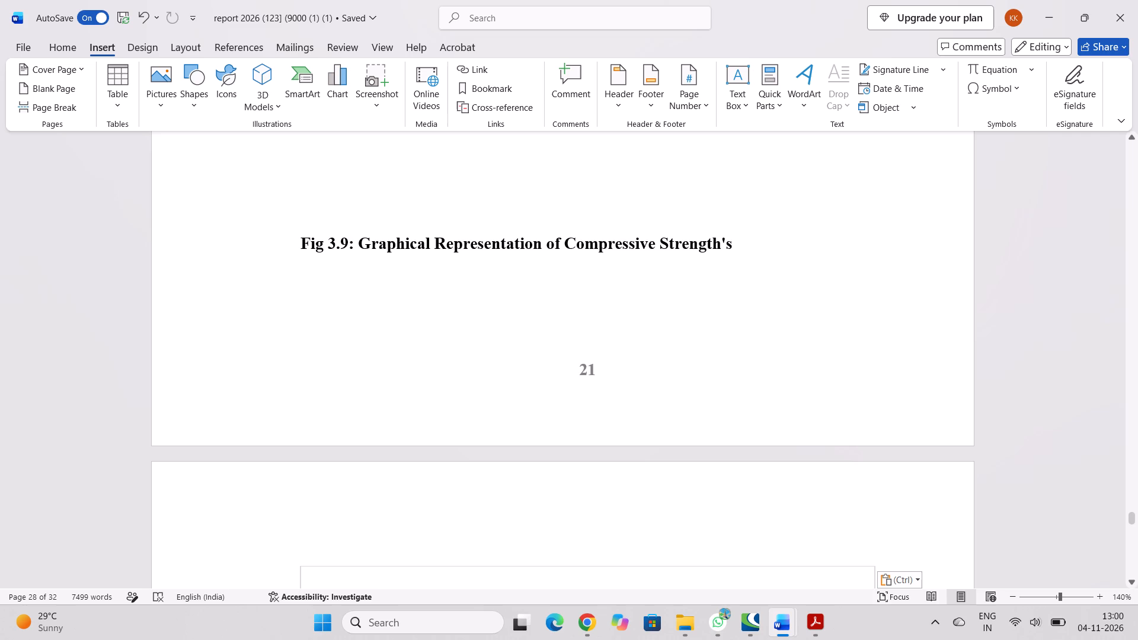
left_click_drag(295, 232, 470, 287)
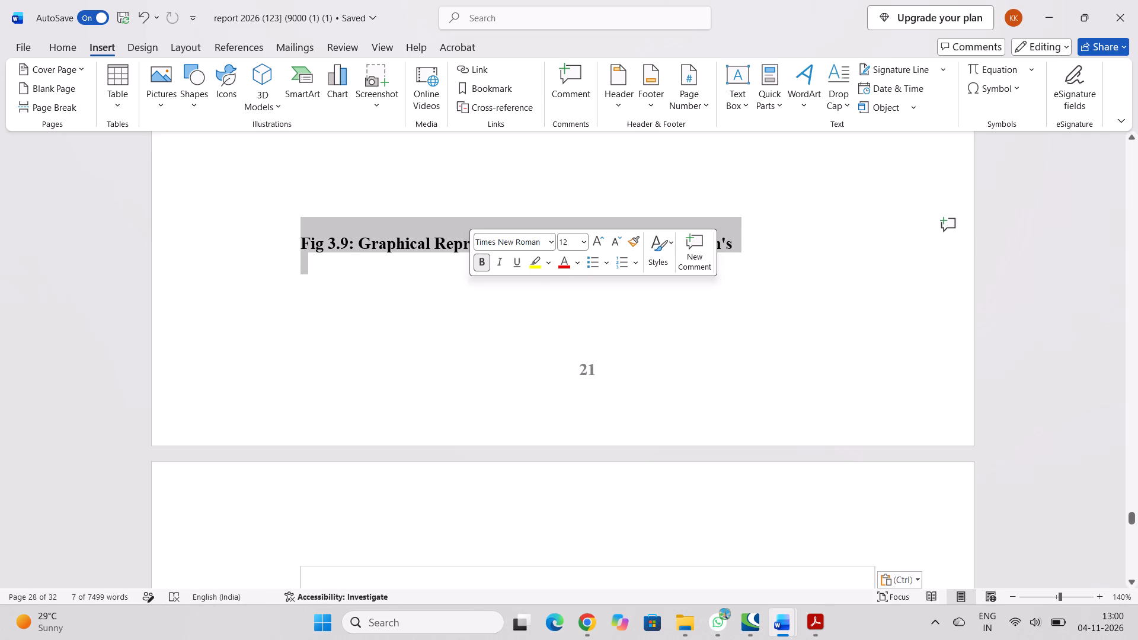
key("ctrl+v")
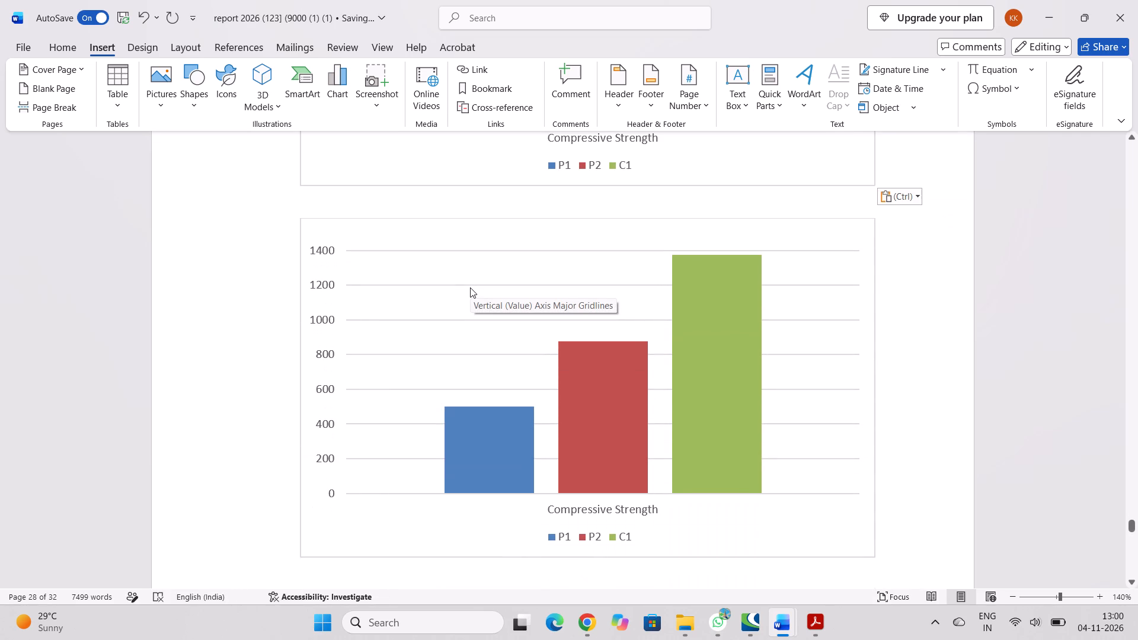
Examine the layout of the stacked duplicate compressive strength charts between the duplicate Fig 3.9 caption and the Chapter 4 heading.
scroll(470, 287, "down", 6)
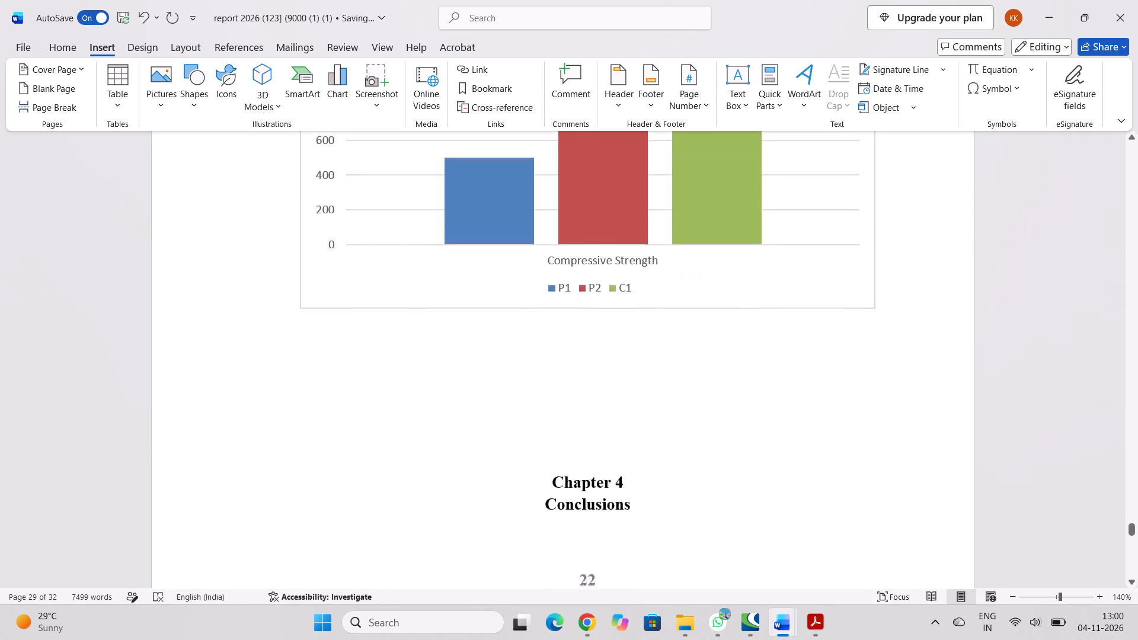
scroll(470, 287, "up", 17)
scroll(470, 287, "up", 9)
scroll(470, 287, "down", 20)
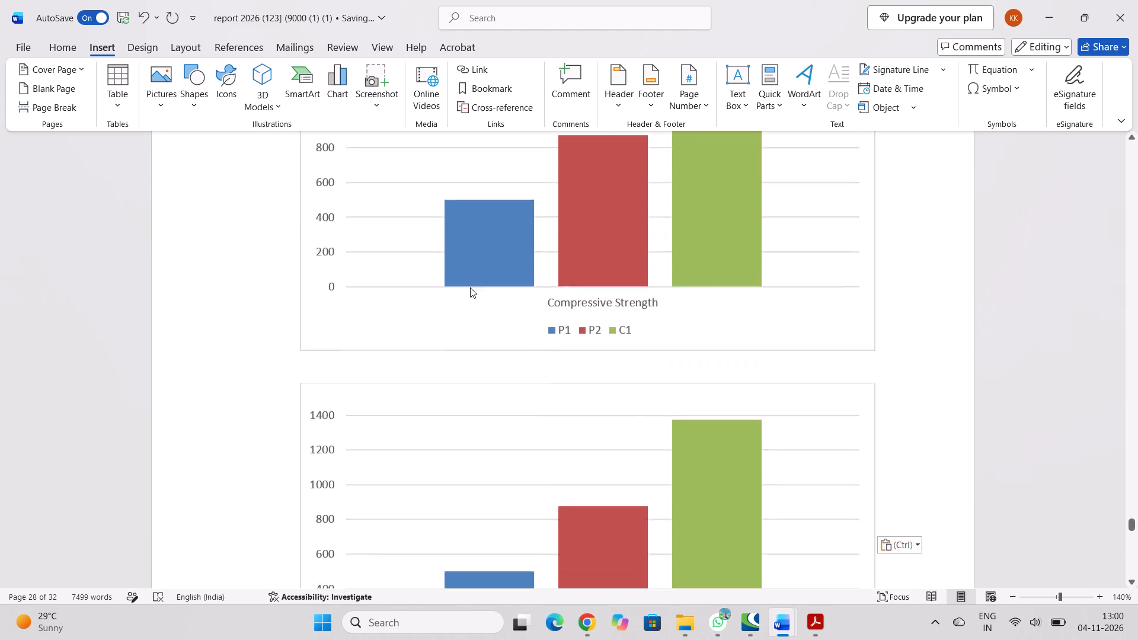
scroll(470, 287, "down", 16)
scroll(470, 290, "up", 16)
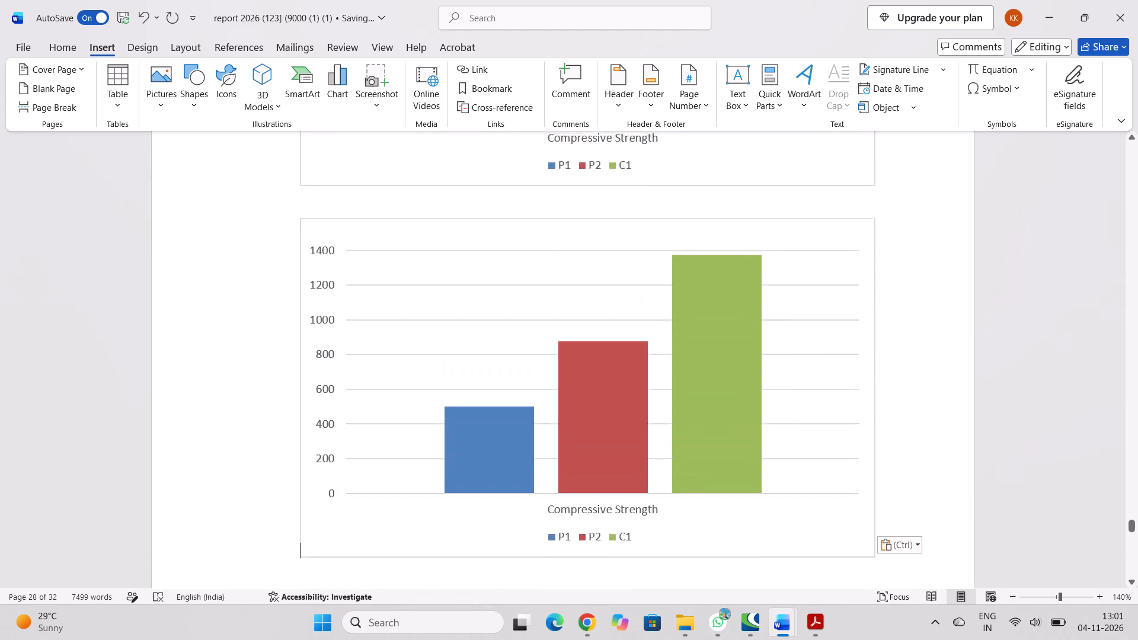
scroll(470, 290, "up", 2)
scroll(431, 250, "up", 9)
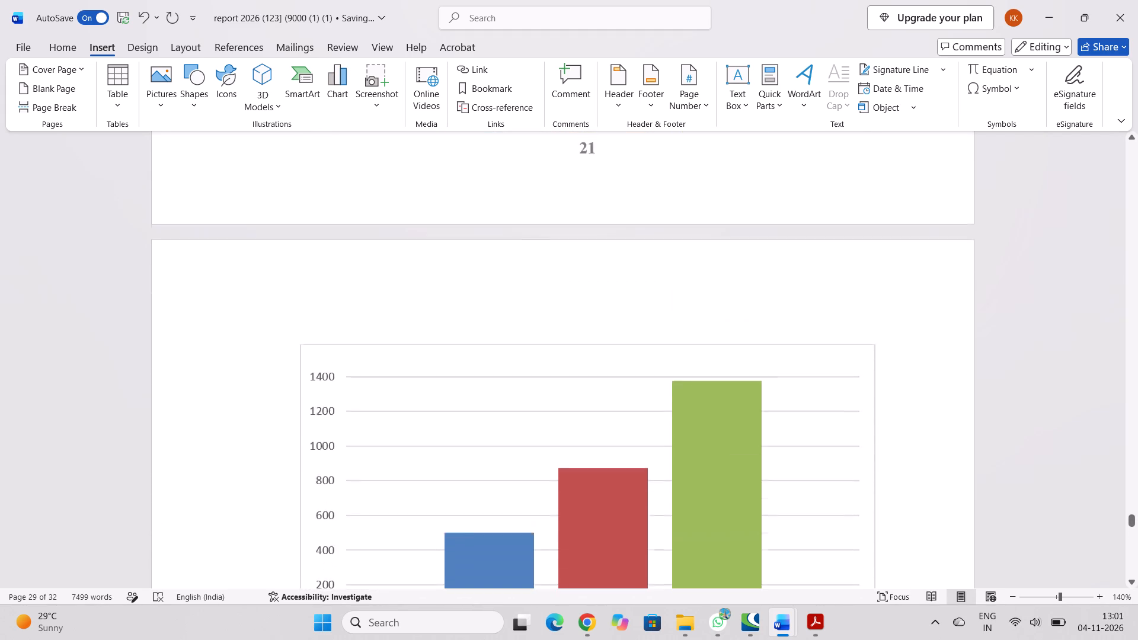
scroll(433, 250, "up", 16)
Cut the first of the two duplicate compressive strength charts following the duplicate Fig 3.9 caption.
scroll(433, 250, "down", 2)
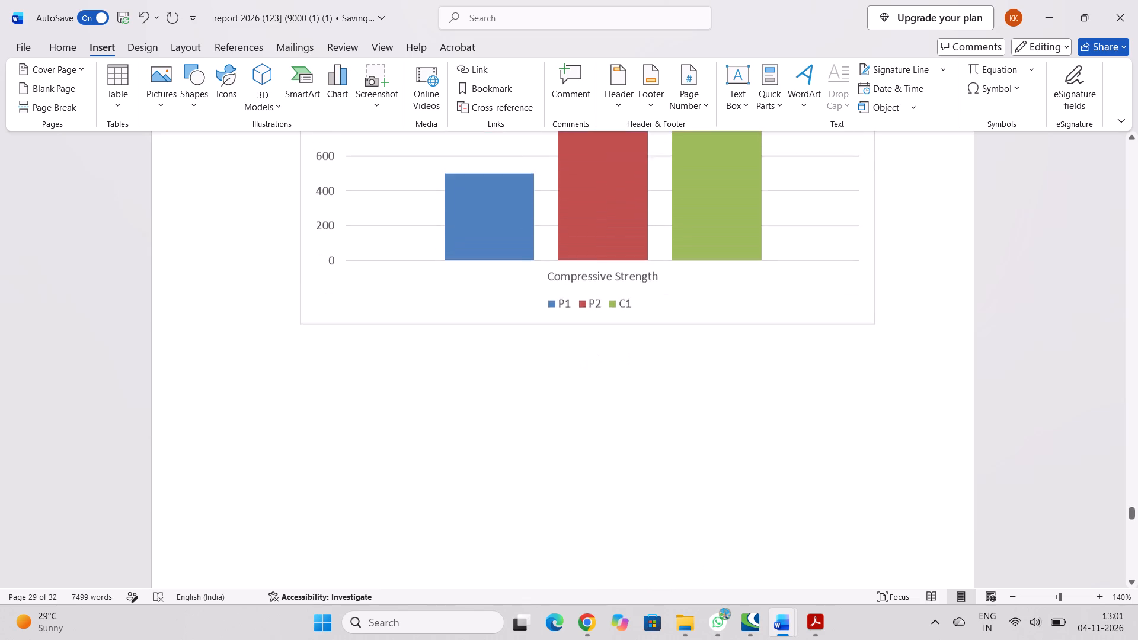
scroll(439, 260, "down", 10)
left_click(441, 269)
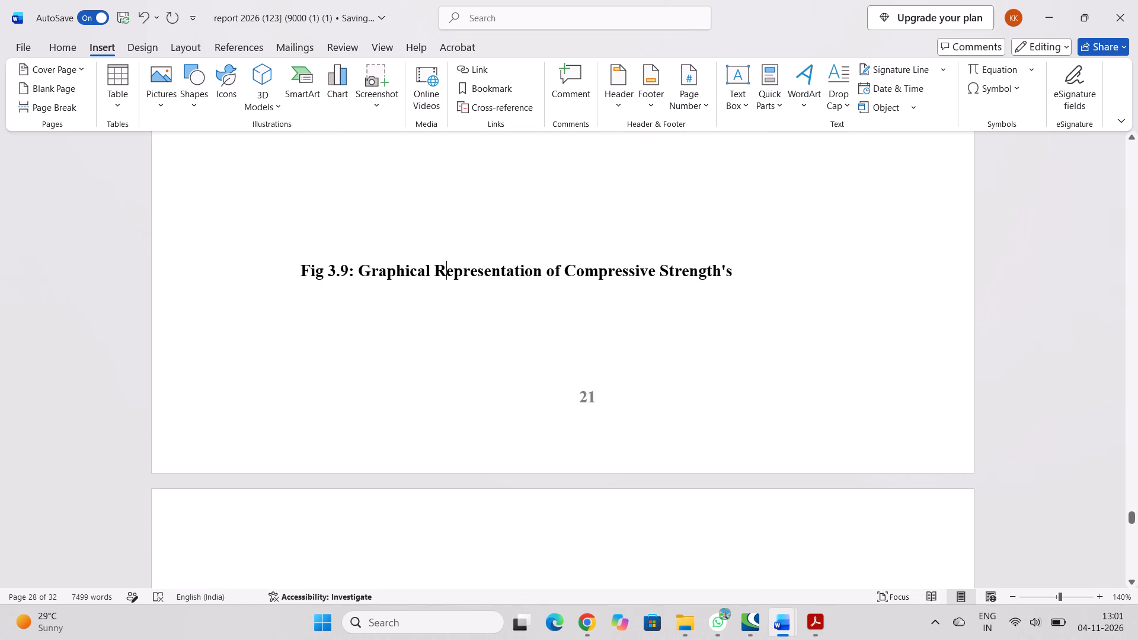
scroll(565, 300, "down", 7)
left_click(325, 258)
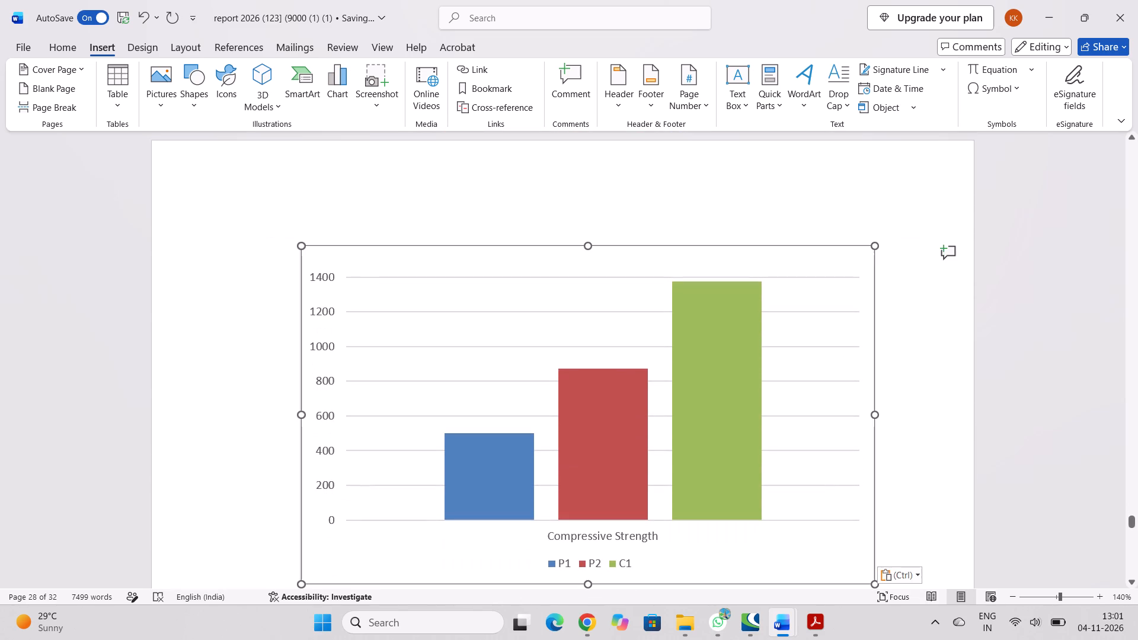
right_click(301, 256)
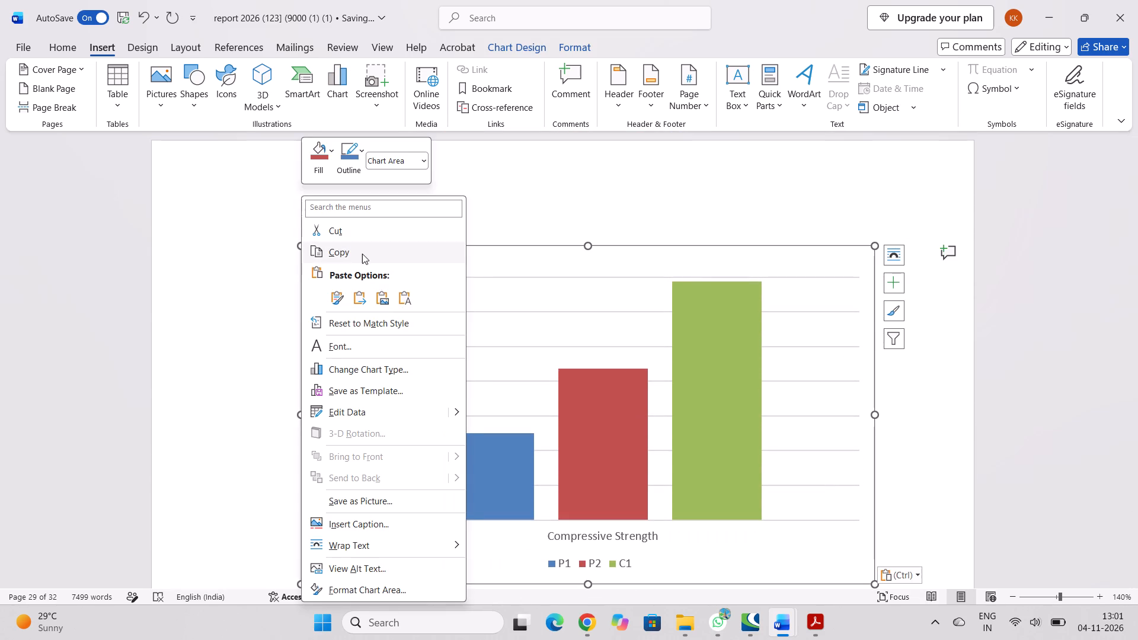
left_click(353, 233)
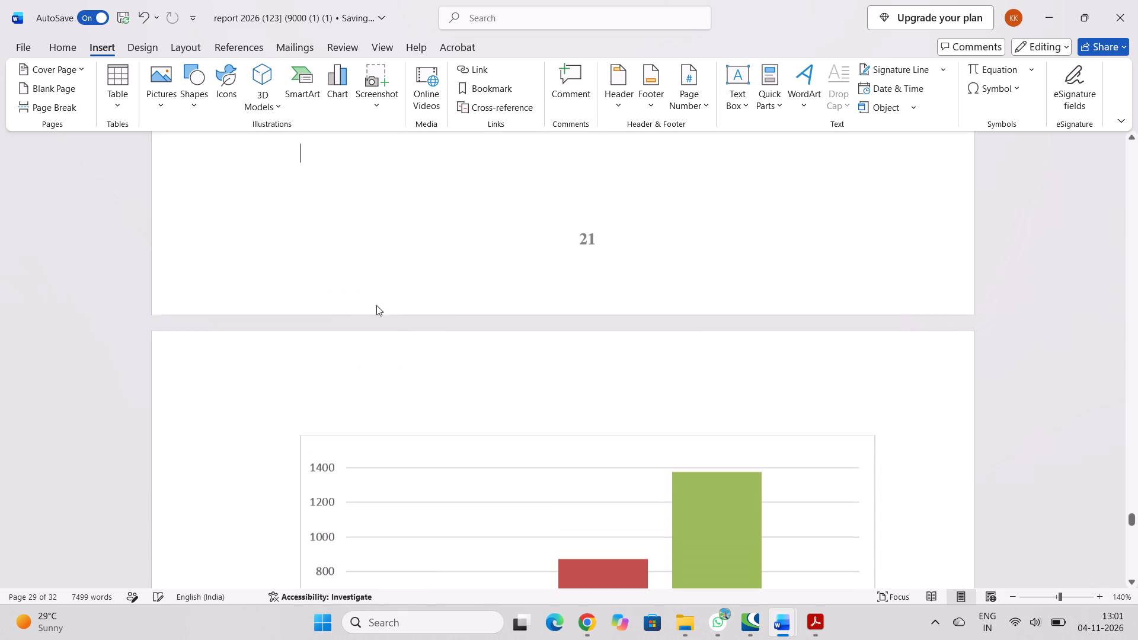
Cut the remaining duplicate compressive strength chart from the page before Chapter 4.
scroll(389, 320, "down", 4)
left_click(389, 319)
right_click(389, 318)
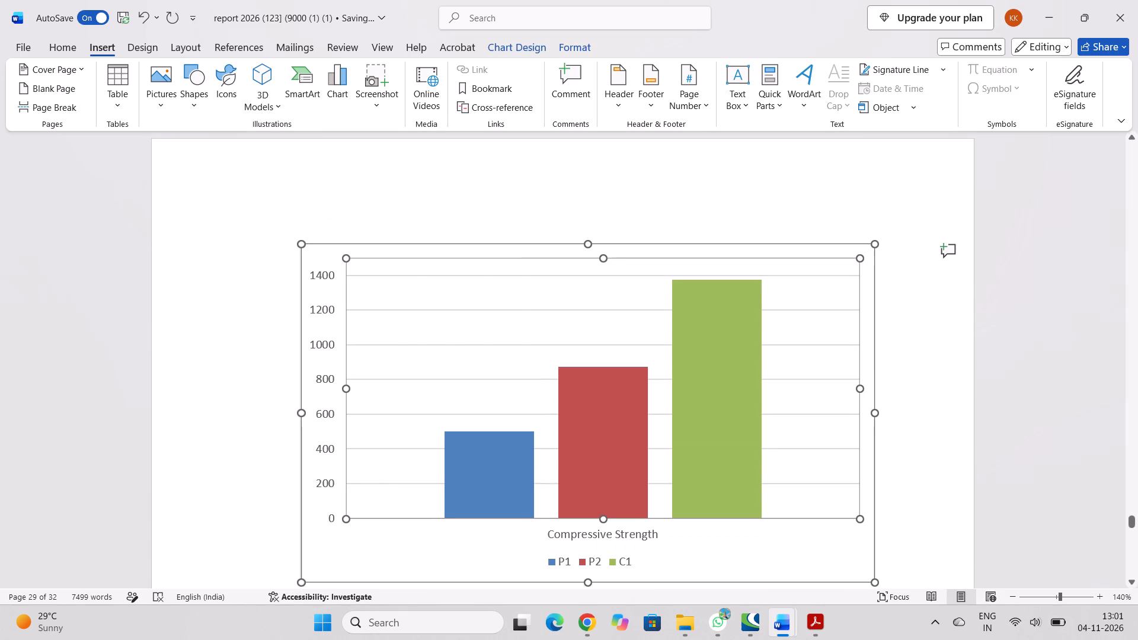
left_click(439, 331)
right_click(439, 331)
left_click(346, 239)
left_click(342, 266)
right_click(305, 260)
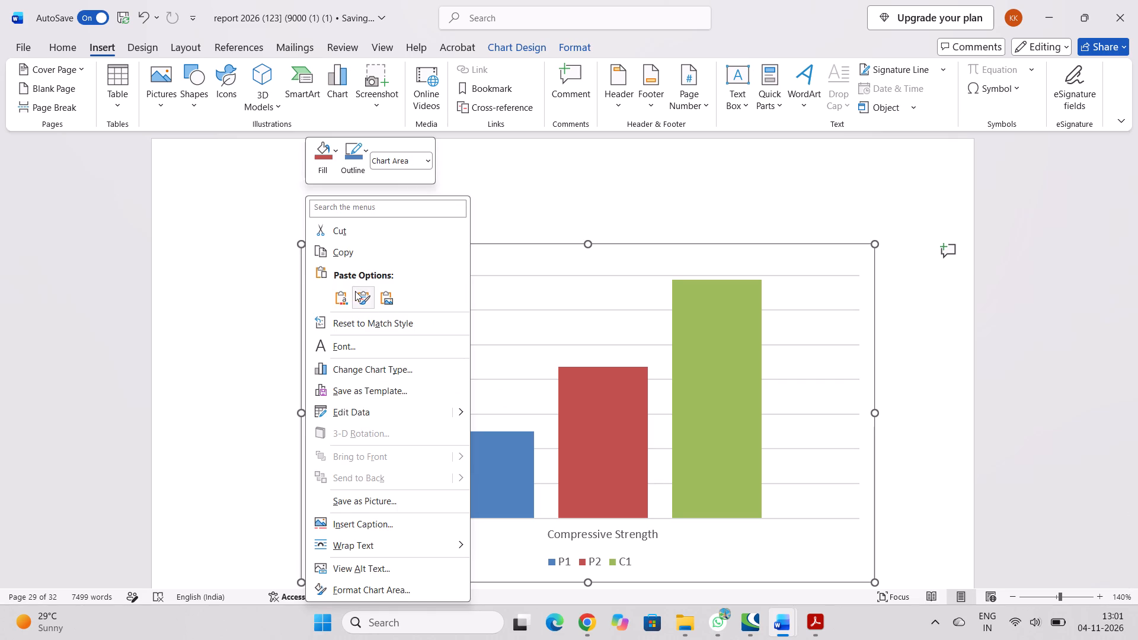
left_click(341, 236)
Cut the duplicate Fig 3.9 caption line together with the empty line below it.
scroll(378, 328, "up", 2)
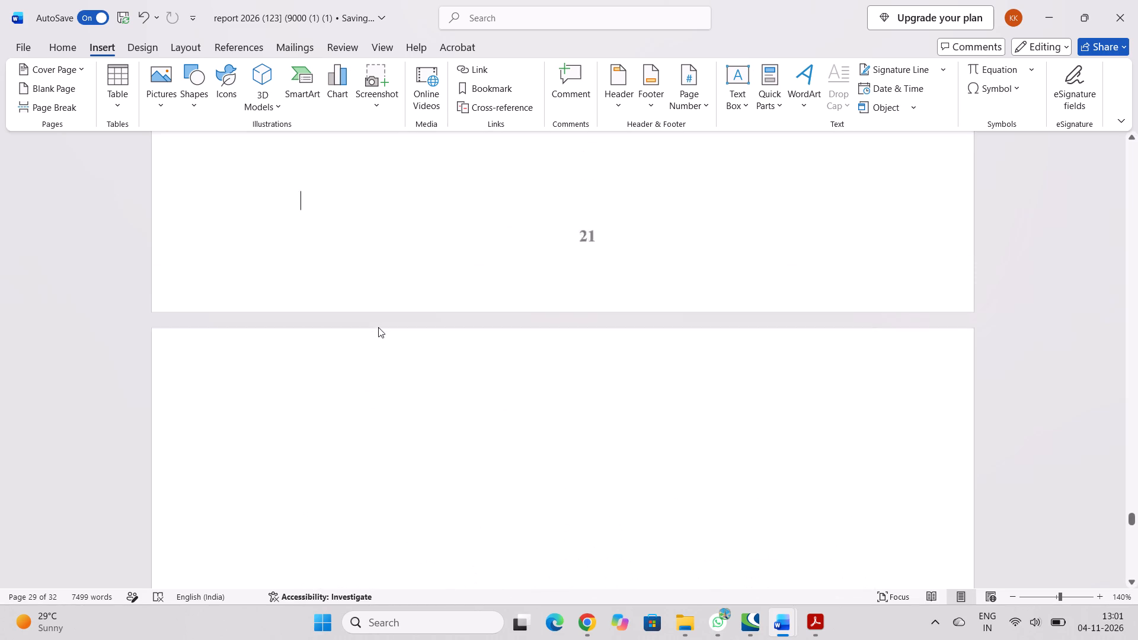
scroll(378, 327, "up", 6)
left_click(378, 488)
left_click(382, 469)
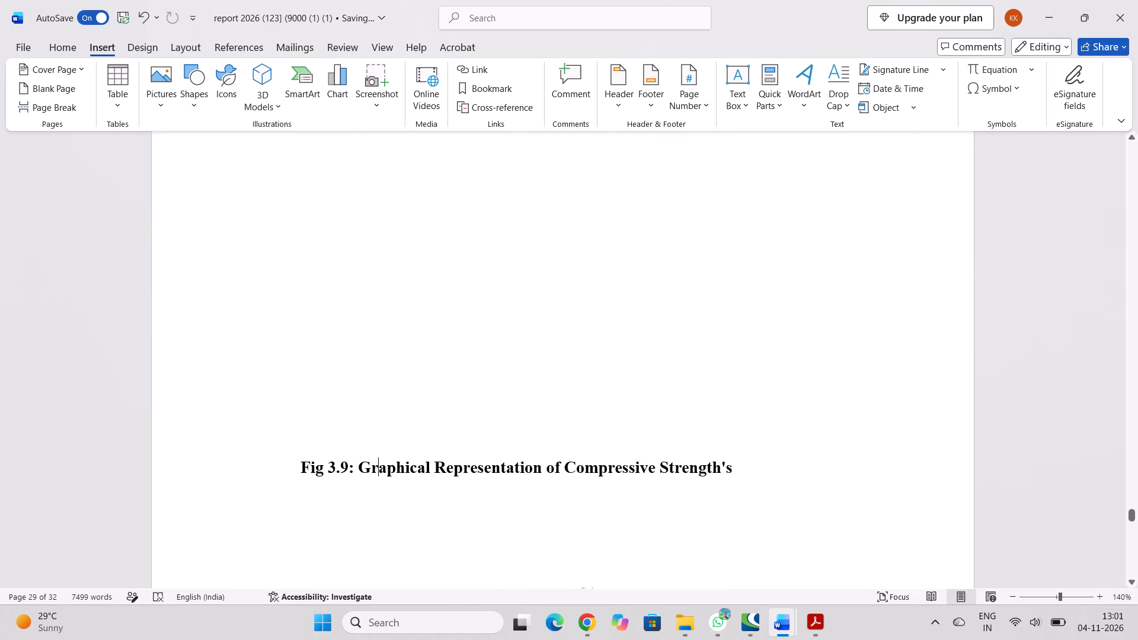
right_click(382, 469)
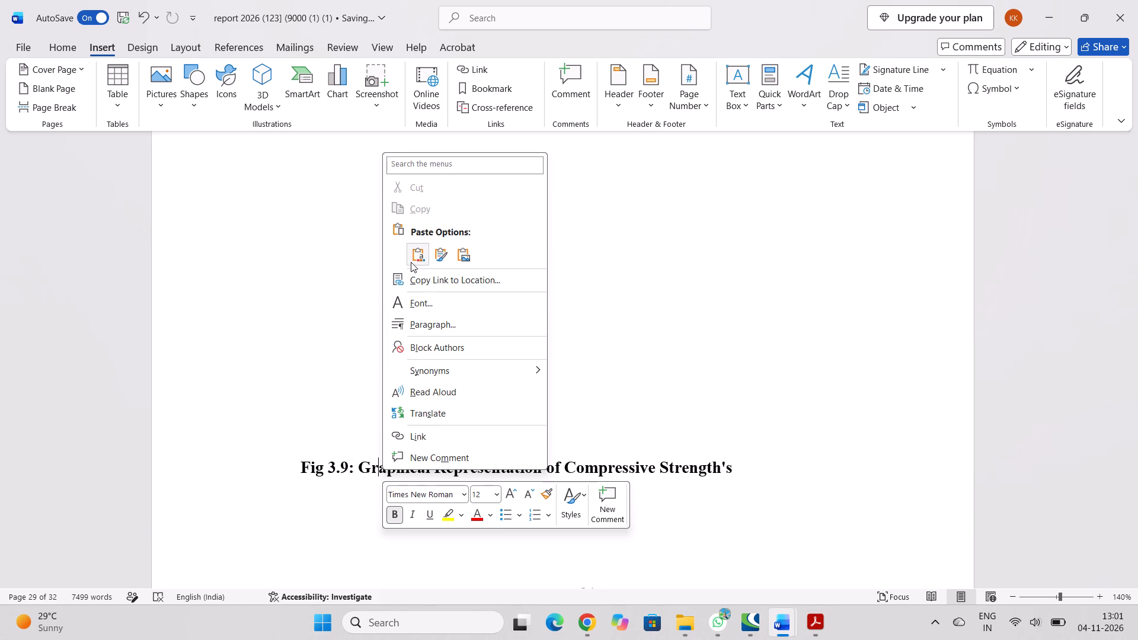
left_click(288, 446)
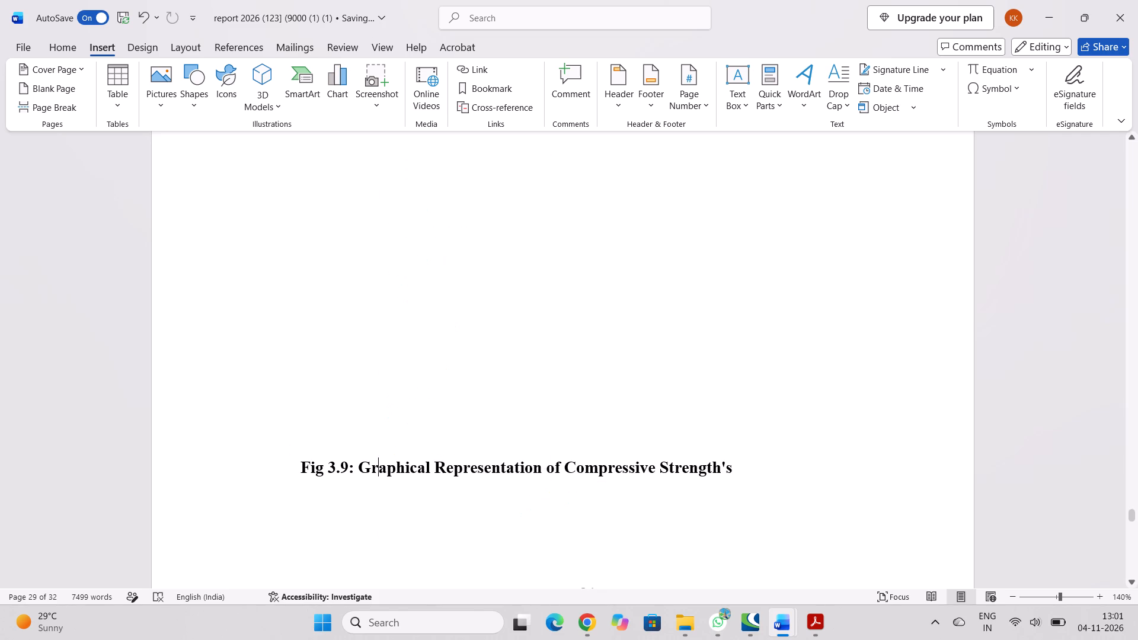
left_click_drag(289, 465, 508, 487)
right_click(430, 470)
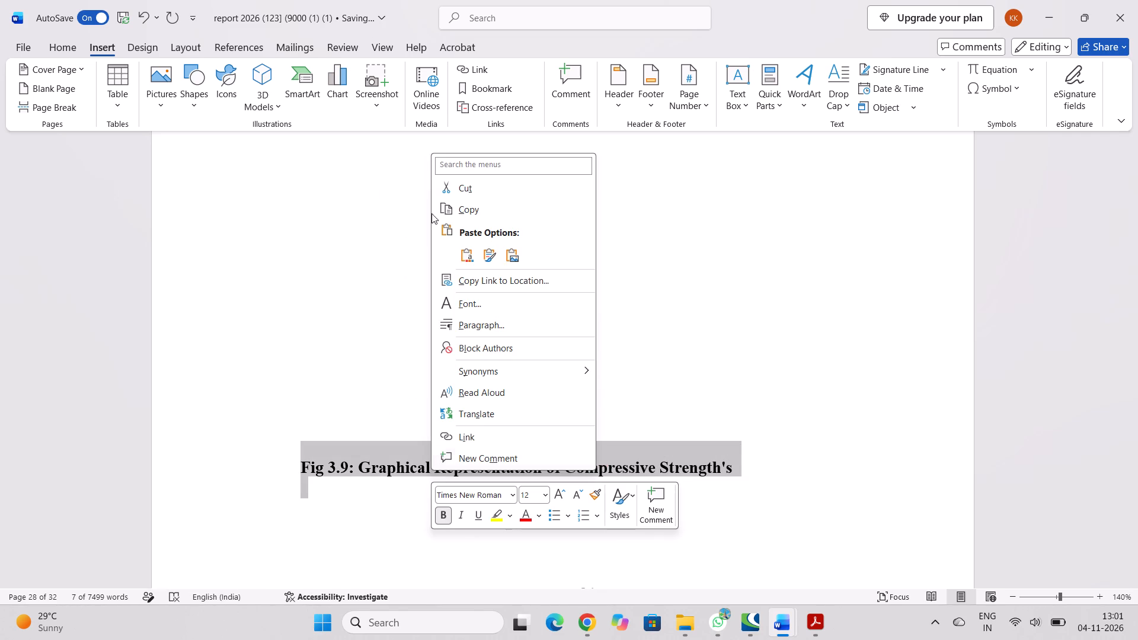
left_click(460, 193)
Review the layout of Table 3.4, the Fig 3.8 photos and the area following the original Fig 3.9 chart.
scroll(439, 348, "up", 7)
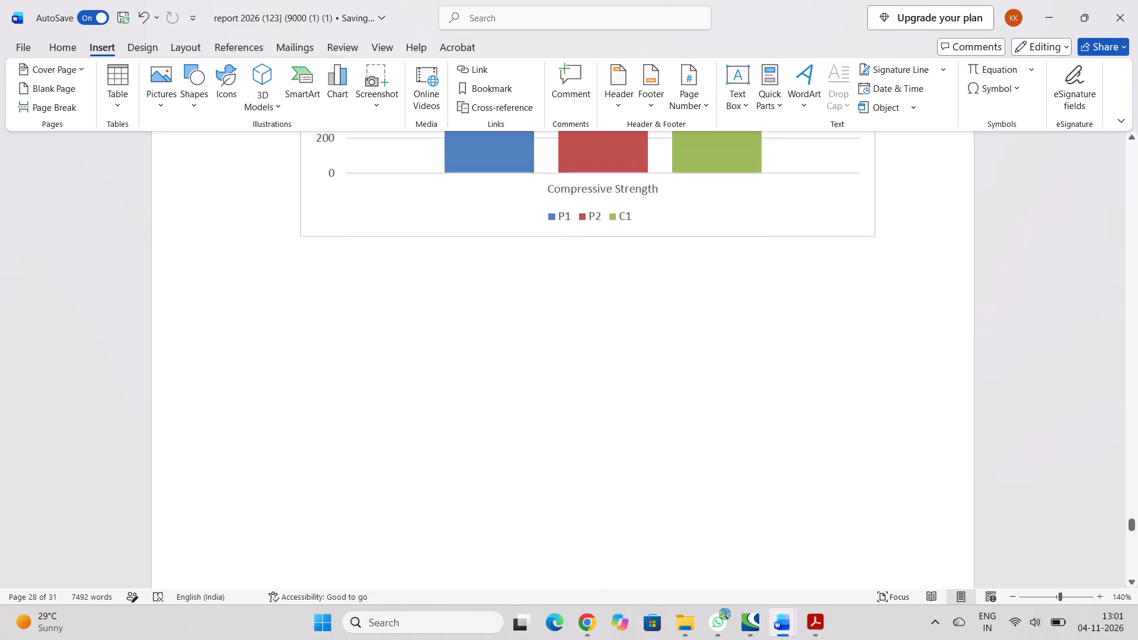
scroll(458, 321, "up", 20)
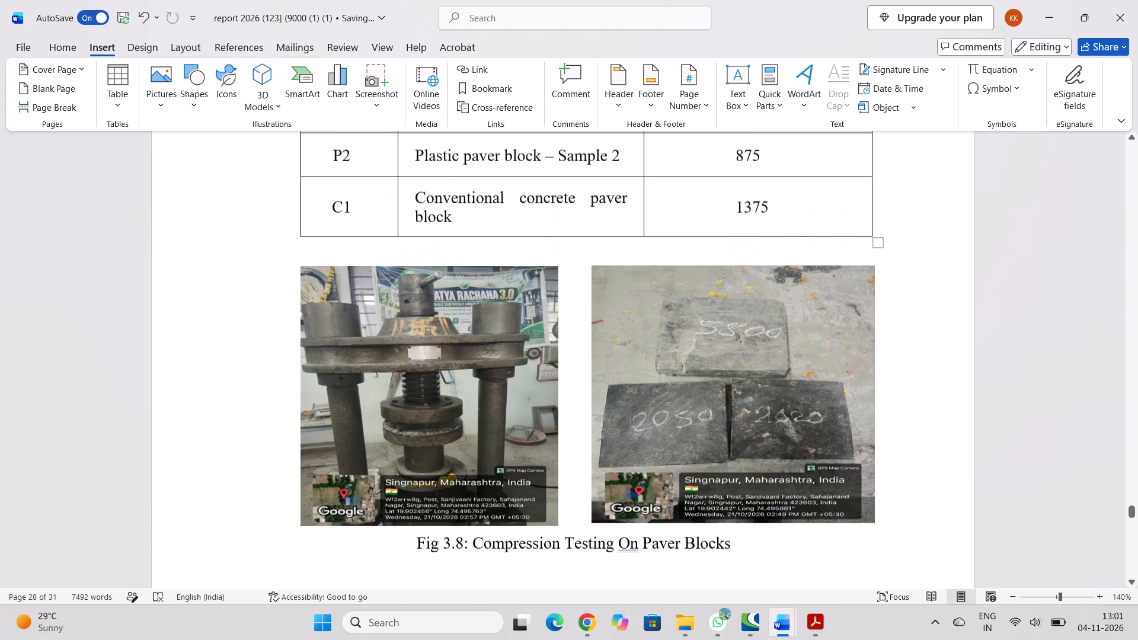
scroll(456, 309, "up", 6)
scroll(456, 309, "down", 7)
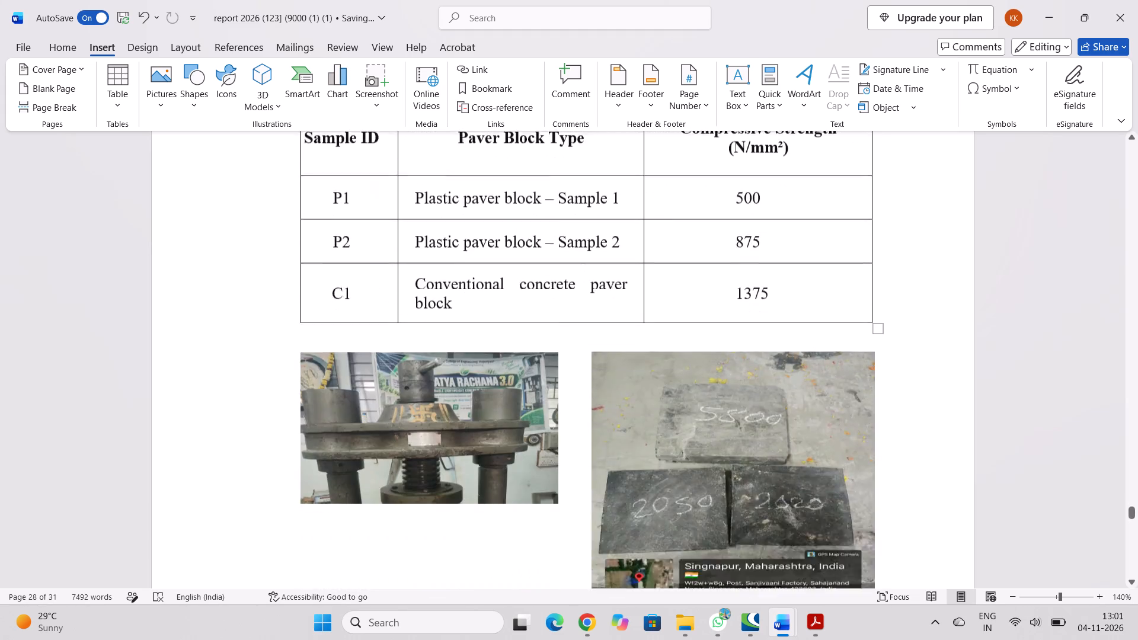
scroll(456, 309, "down", 20)
scroll(456, 309, "down", 6)
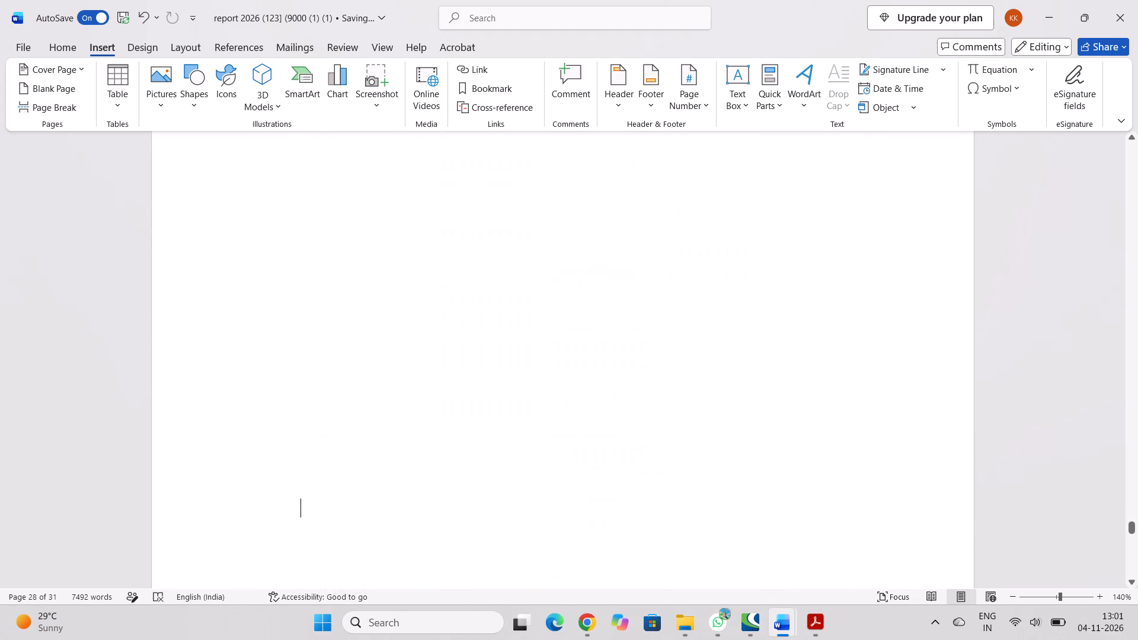
Review the pages from the end of Chapter 3 through the Chapter 4 Conclusions to the References.
scroll(456, 309, "down", 12)
scroll(456, 309, "up", 4)
scroll(456, 309, "down", 3)
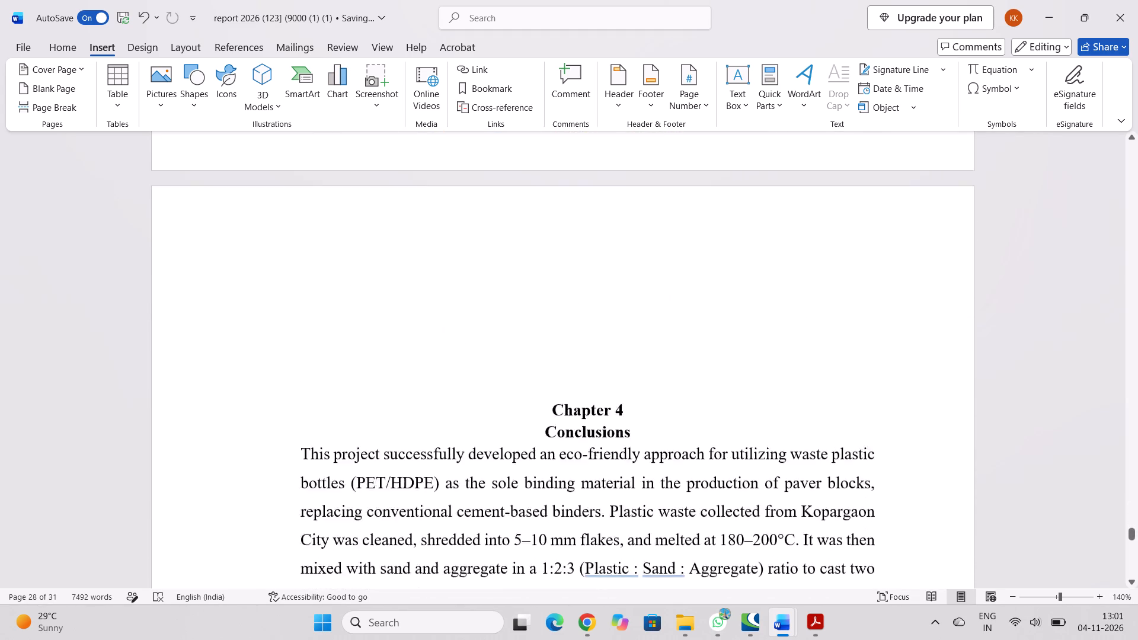
scroll(456, 309, "down", 18)
scroll(456, 309, "down", 6)
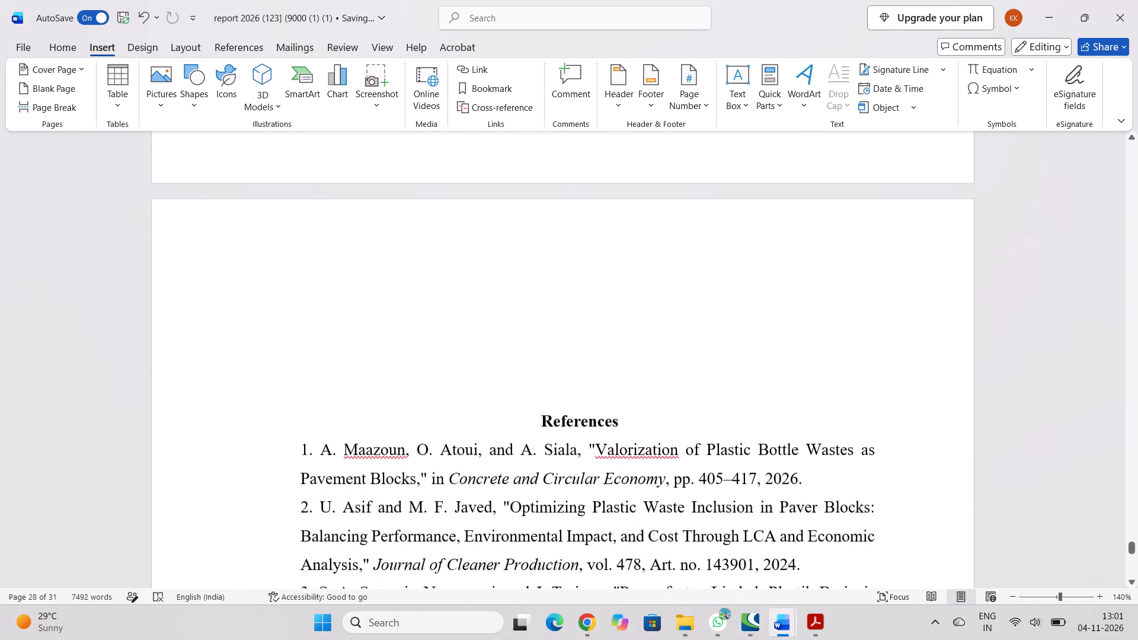
scroll(456, 309, "down", 5)
scroll(456, 309, "up", 14)
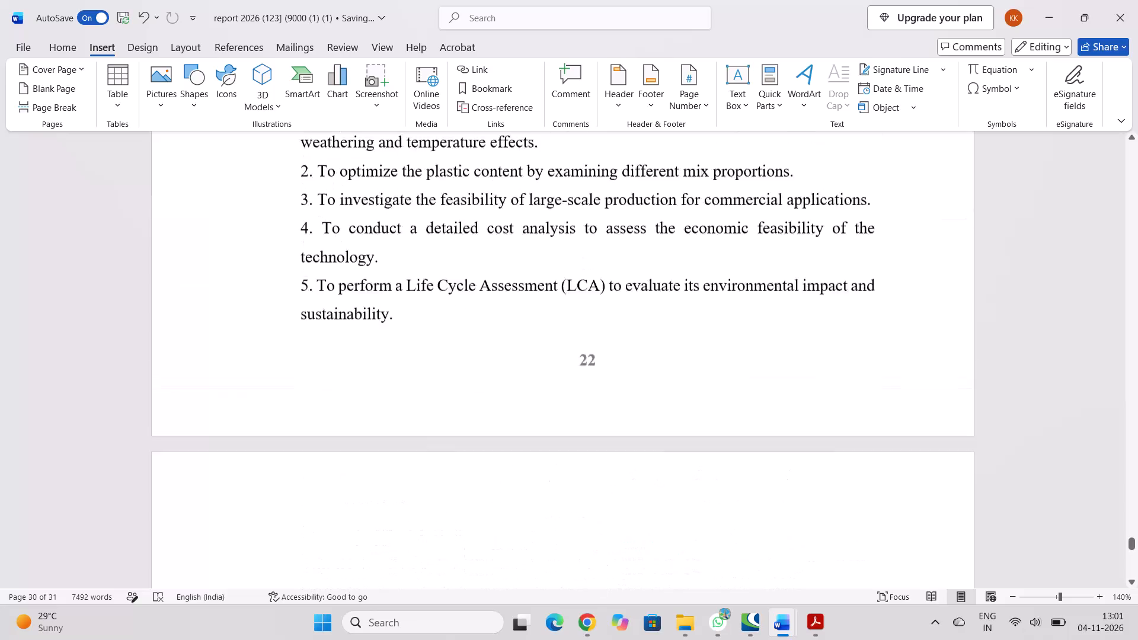
scroll(456, 309, "up", 20)
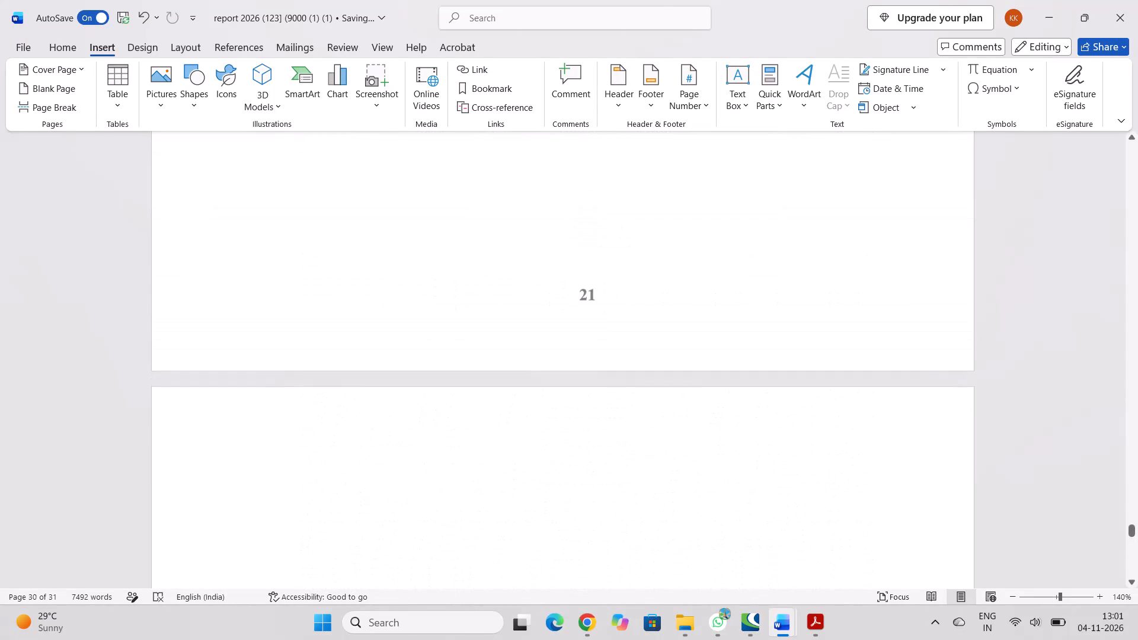
Save the report.
key("ctrl+s")
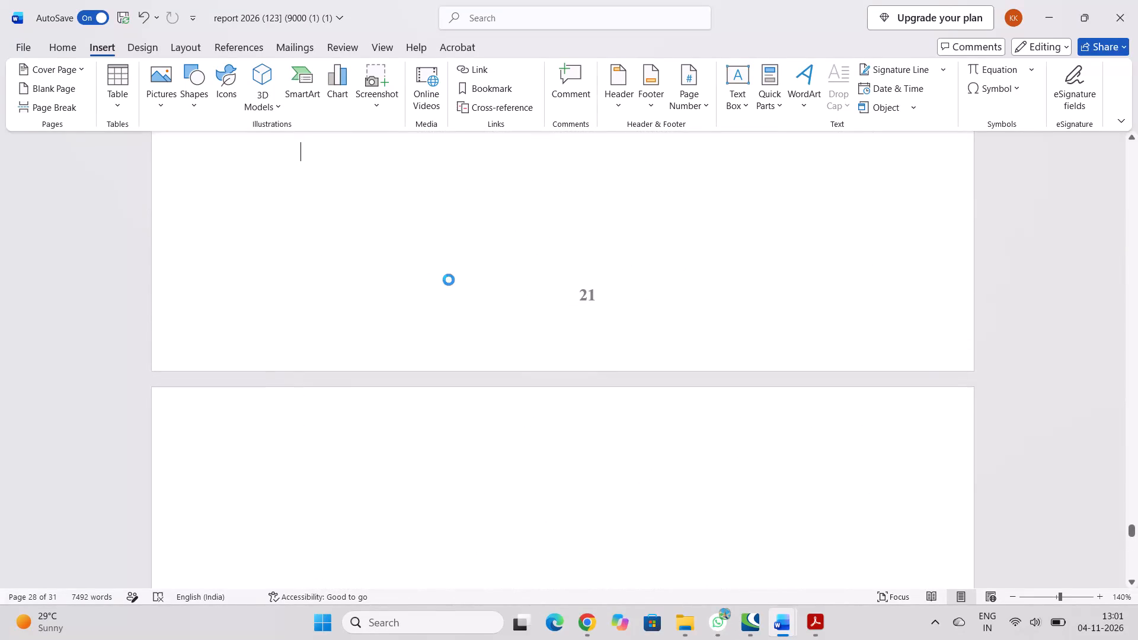
Save a copy of the report in the OneDrive - Personal folder as "report 2026 (123] (9000 (1) (1111)".
left_click_drag(3, 110, 18, 109)
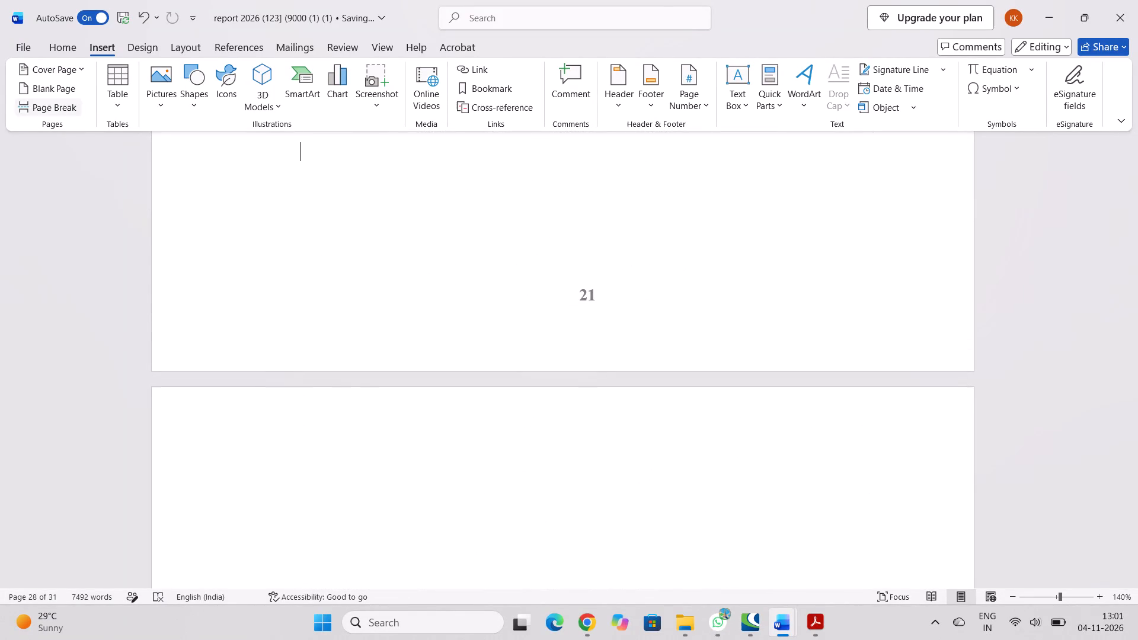
left_click(21, 46)
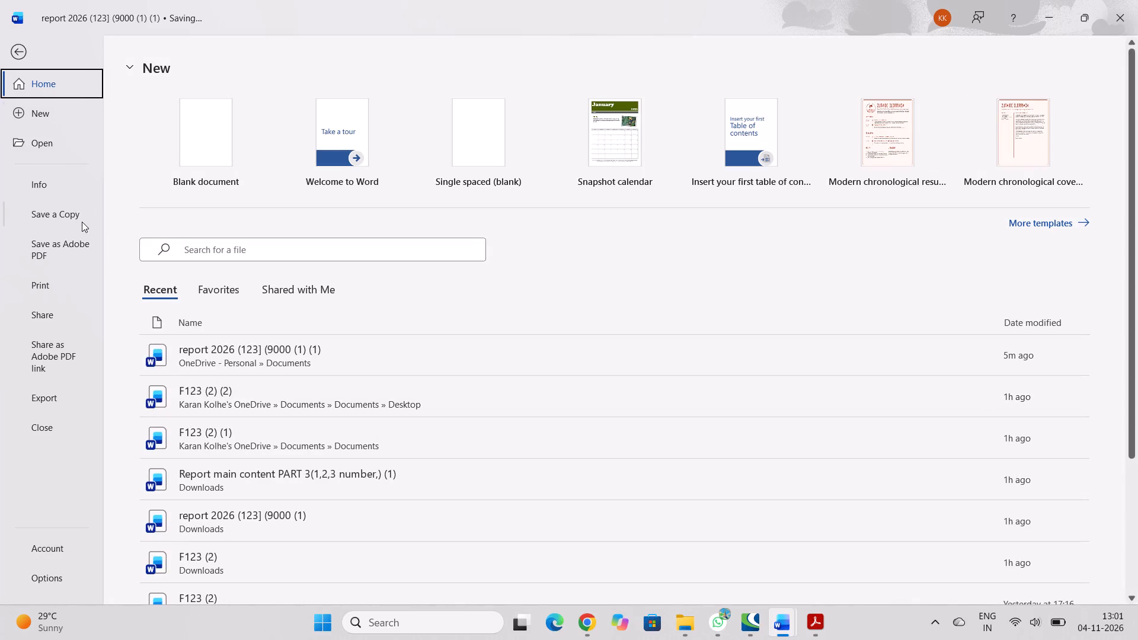
left_click(76, 217)
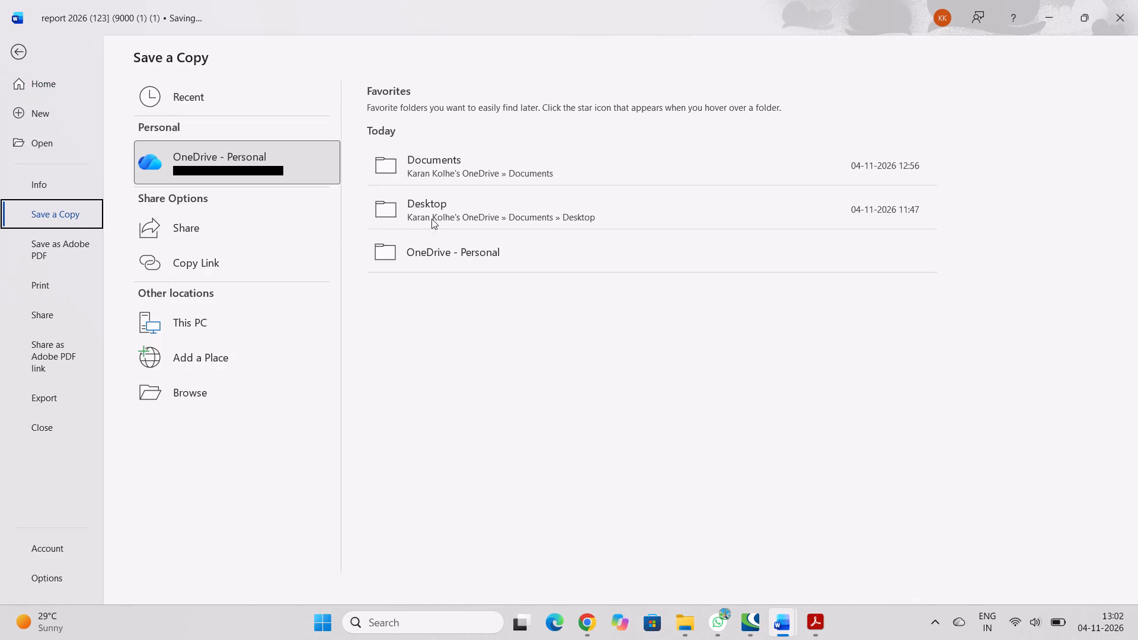
left_click(432, 218)
left_click(442, 246)
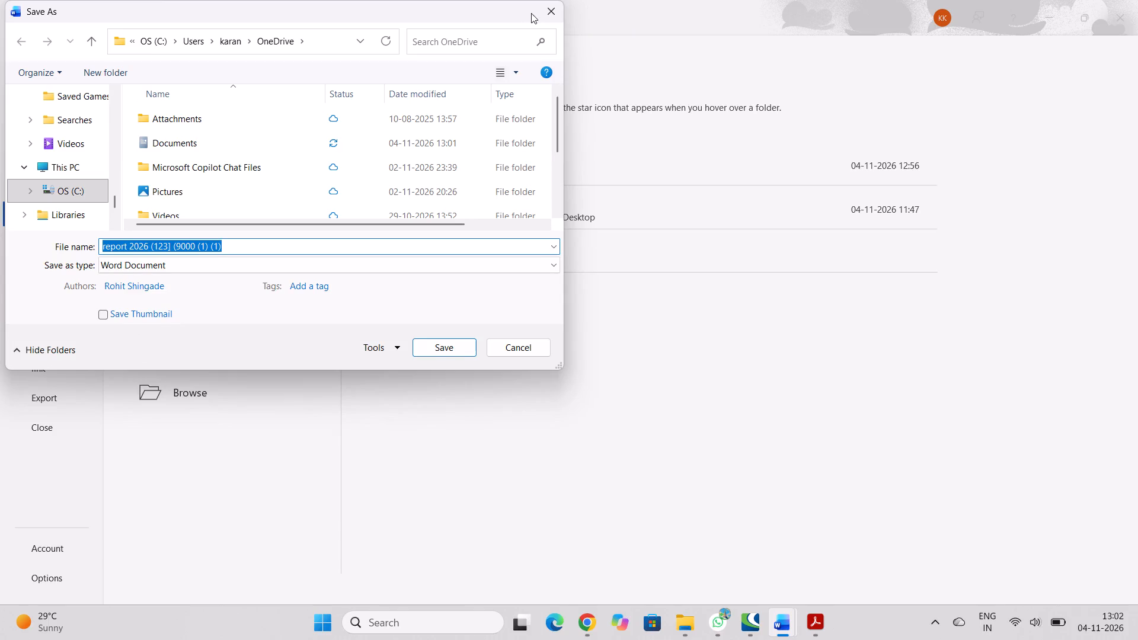
left_click(544, 5)
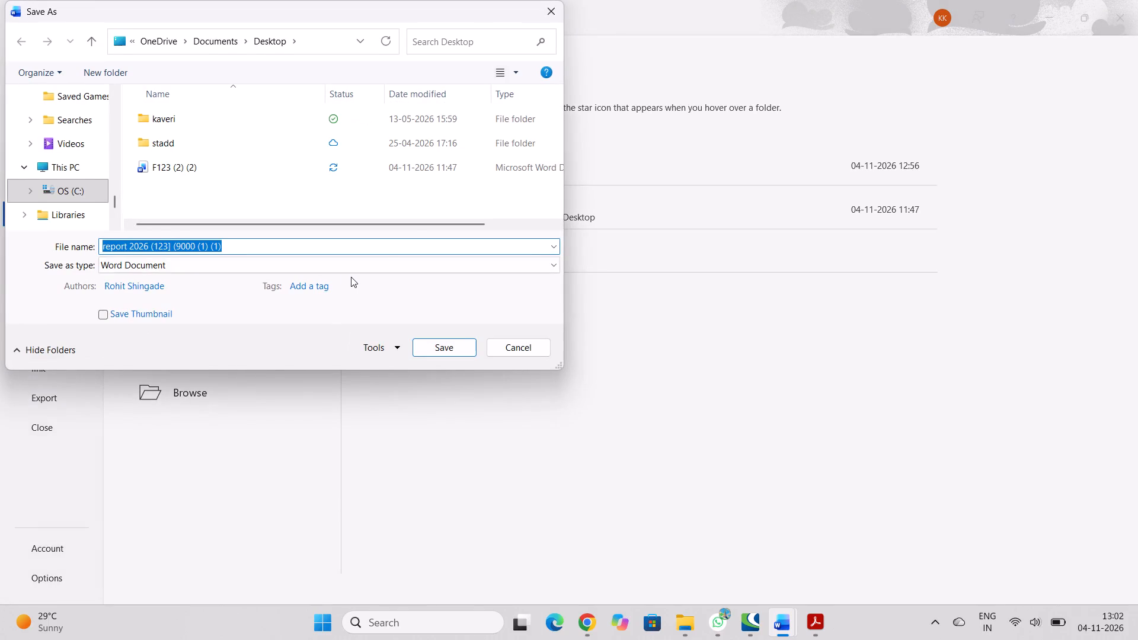
left_click(546, 9)
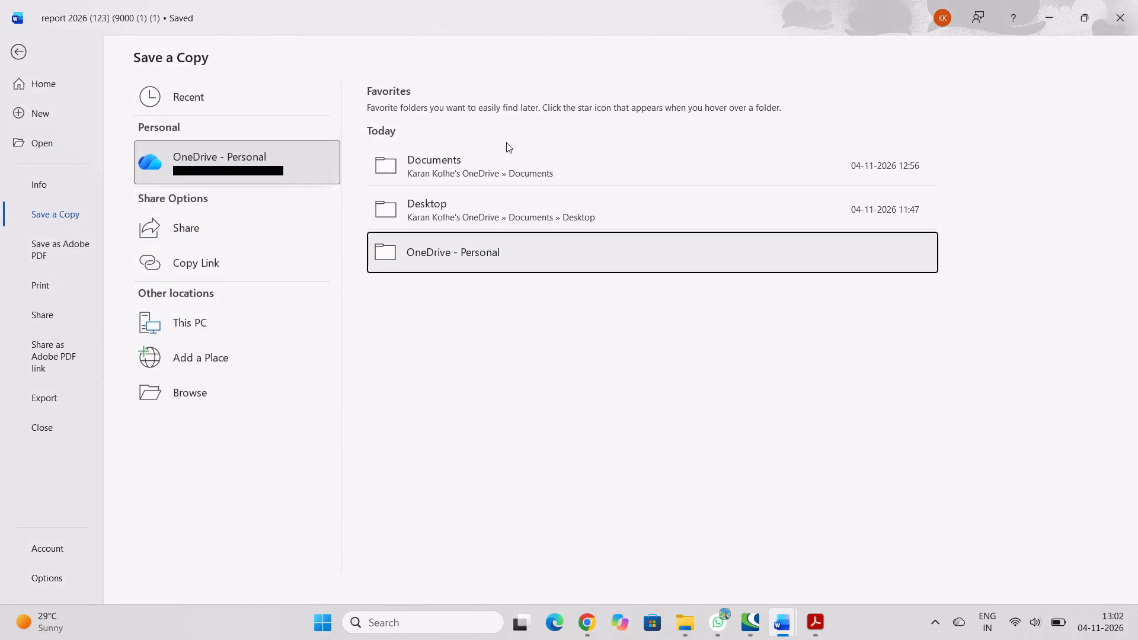
left_click(483, 254)
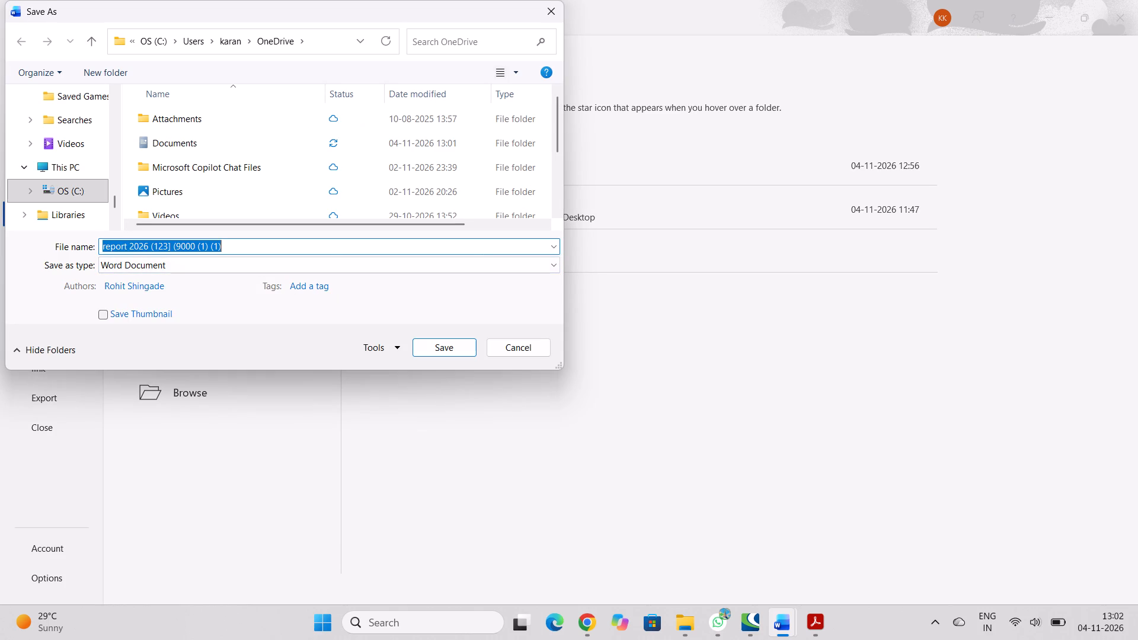
left_click(268, 250)
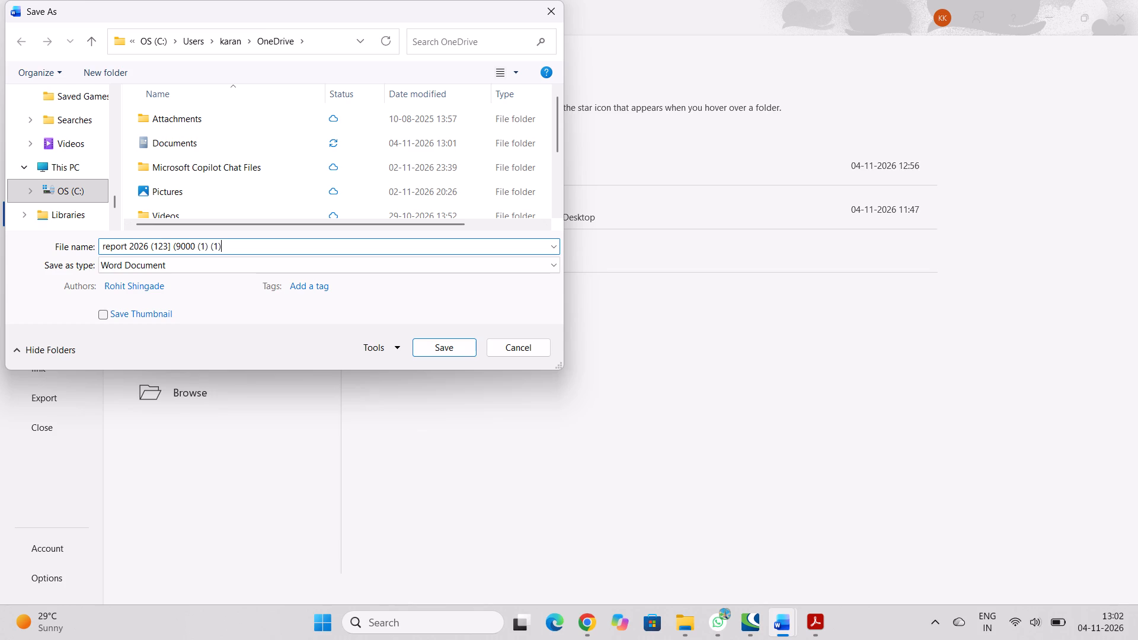
key("BackSpace")
type("111")
key("shift+parenright")
left_click(443, 350)
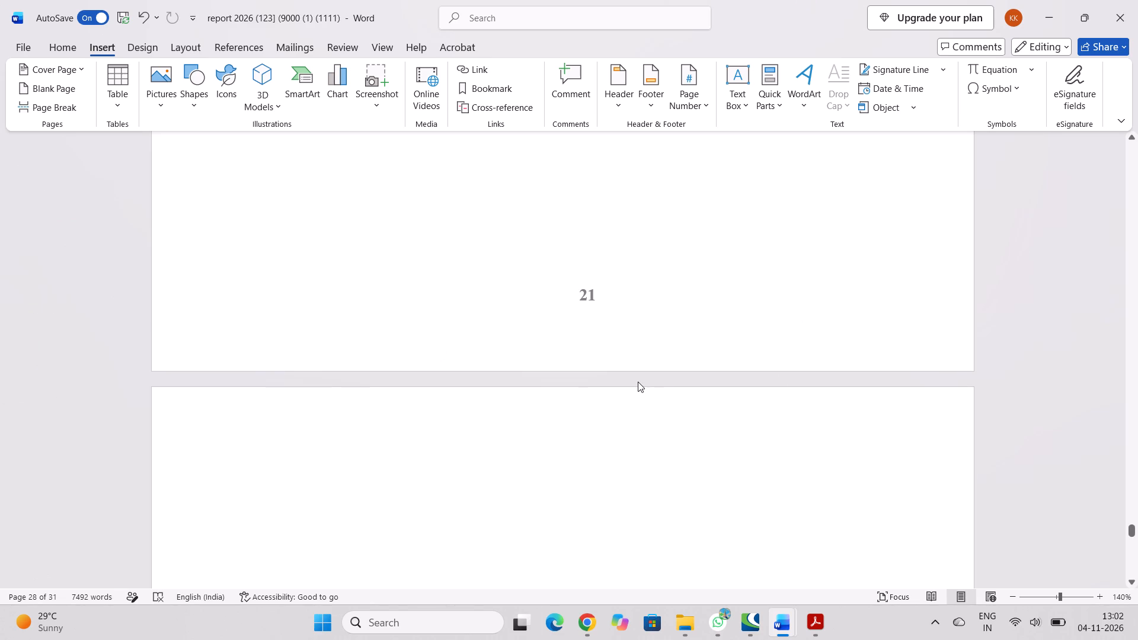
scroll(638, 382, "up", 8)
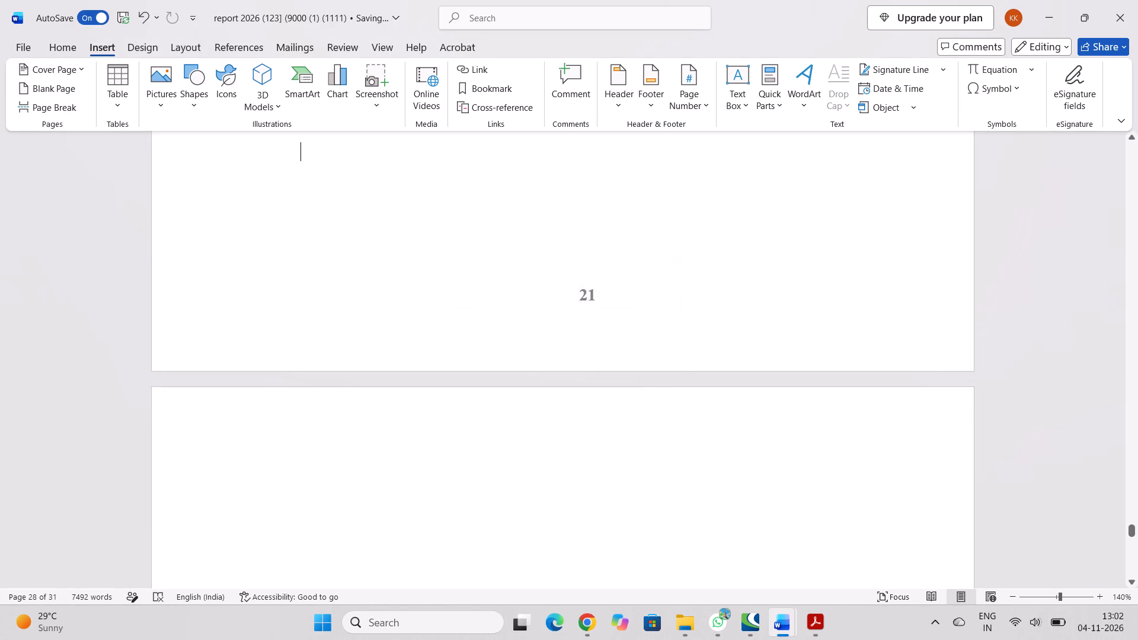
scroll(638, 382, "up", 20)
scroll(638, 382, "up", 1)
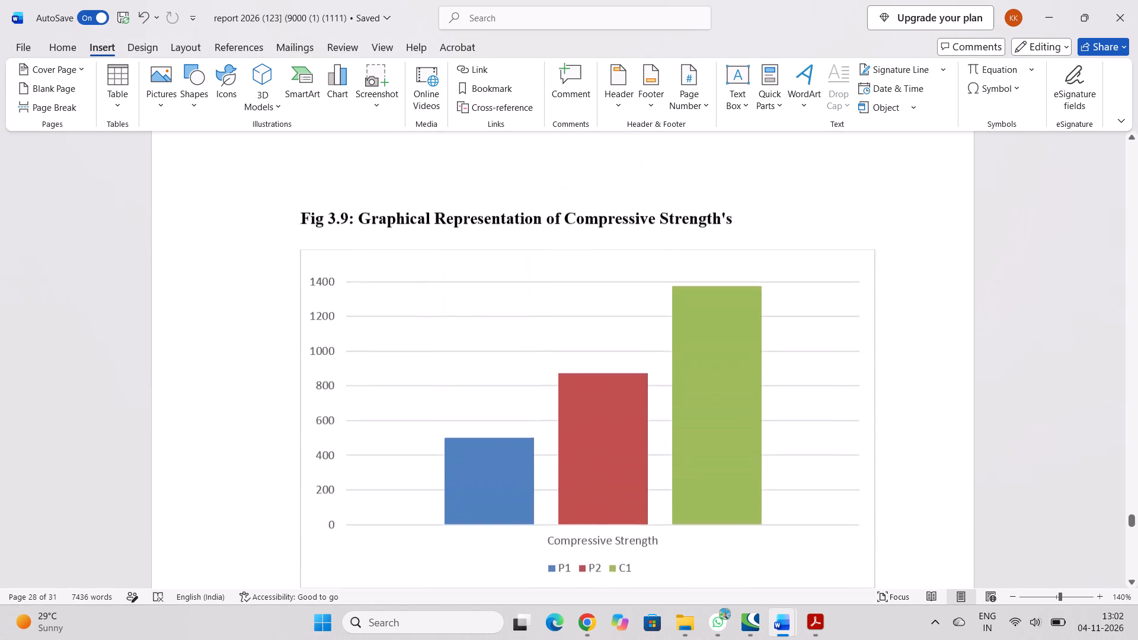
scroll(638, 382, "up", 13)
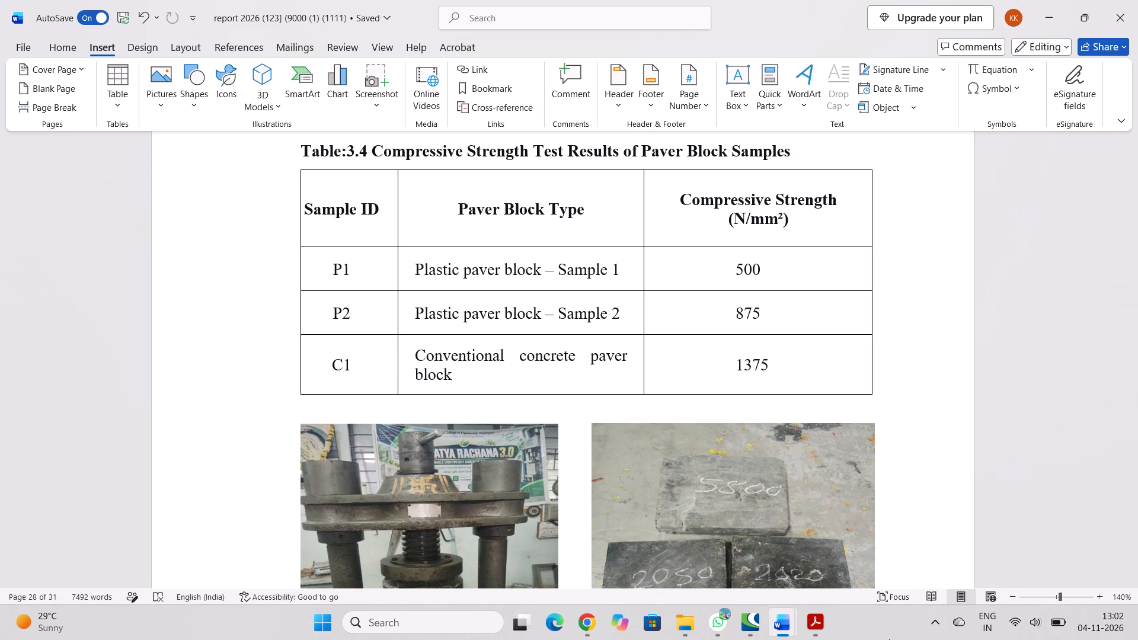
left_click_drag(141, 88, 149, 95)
Minimize Word and the browser, and open the personal OneDrive folder in File Explorer to check for the saved report copy.
left_click(1053, 14)
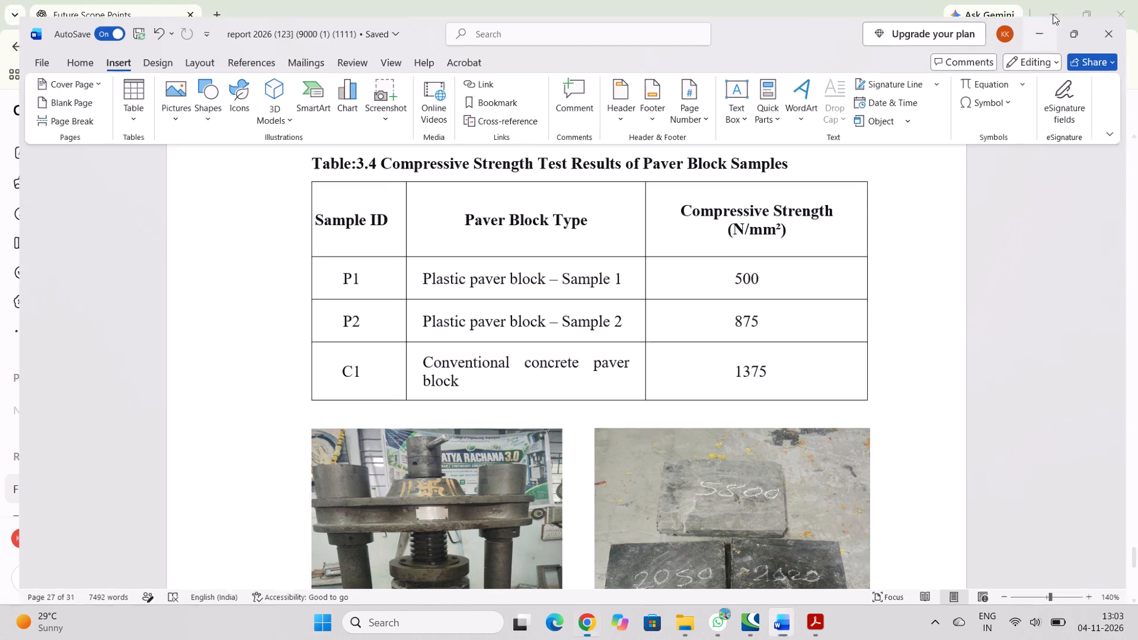
left_click(1049, 27)
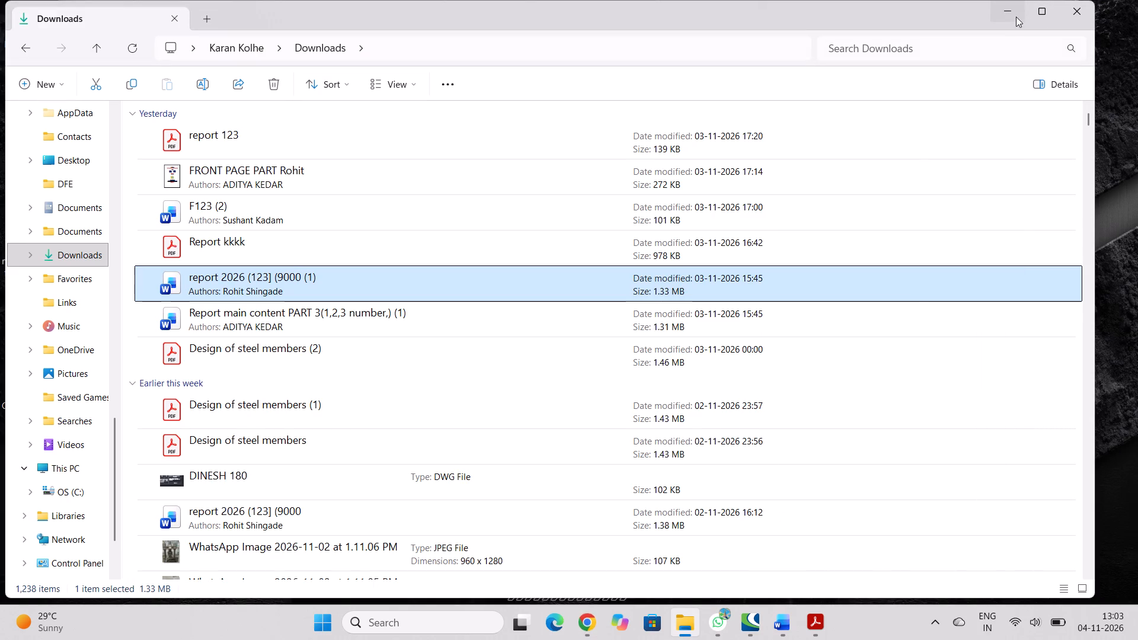
scroll(644, 472, "up", 3)
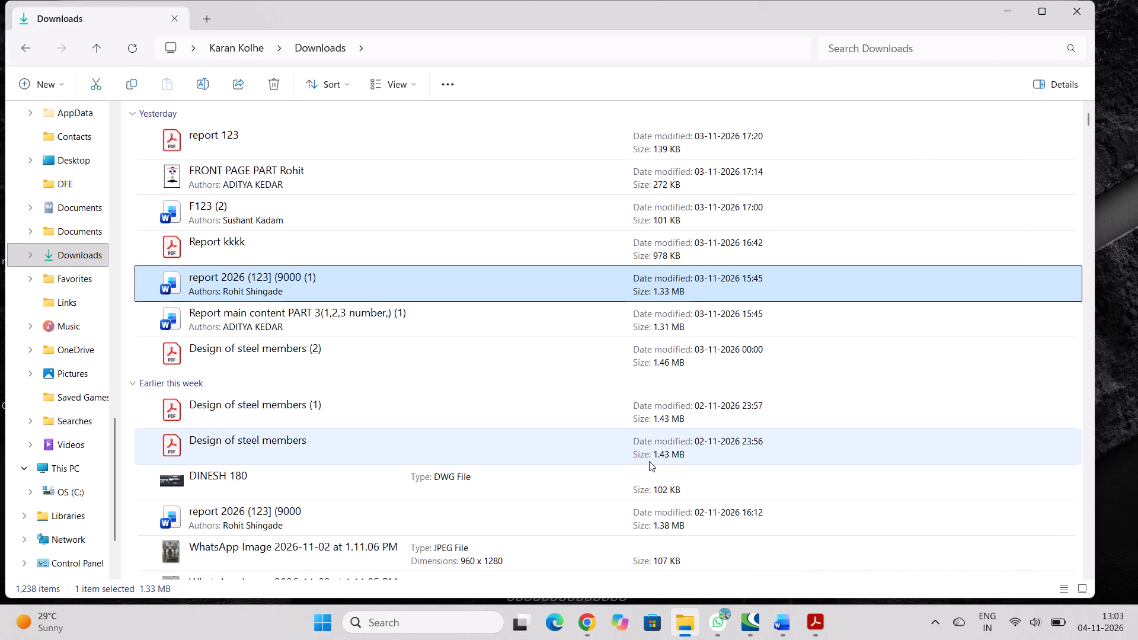
scroll(649, 461, "up", 2)
left_click_drag(605, 474, 666, 441)
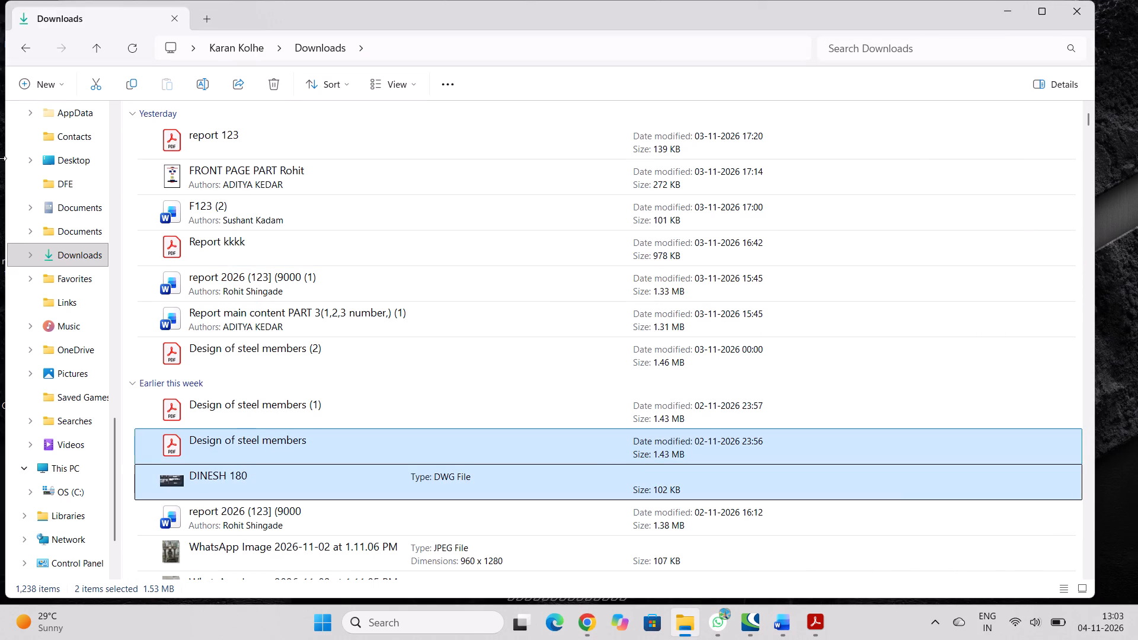
left_click(71, 167)
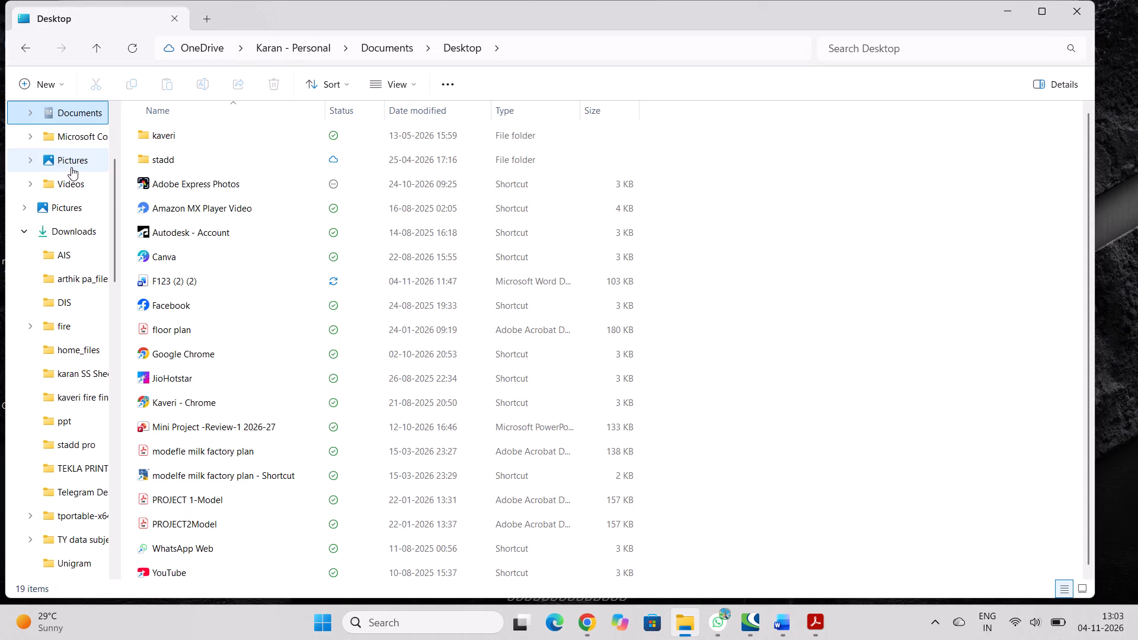
scroll(77, 158, "up", 2)
left_click(78, 164)
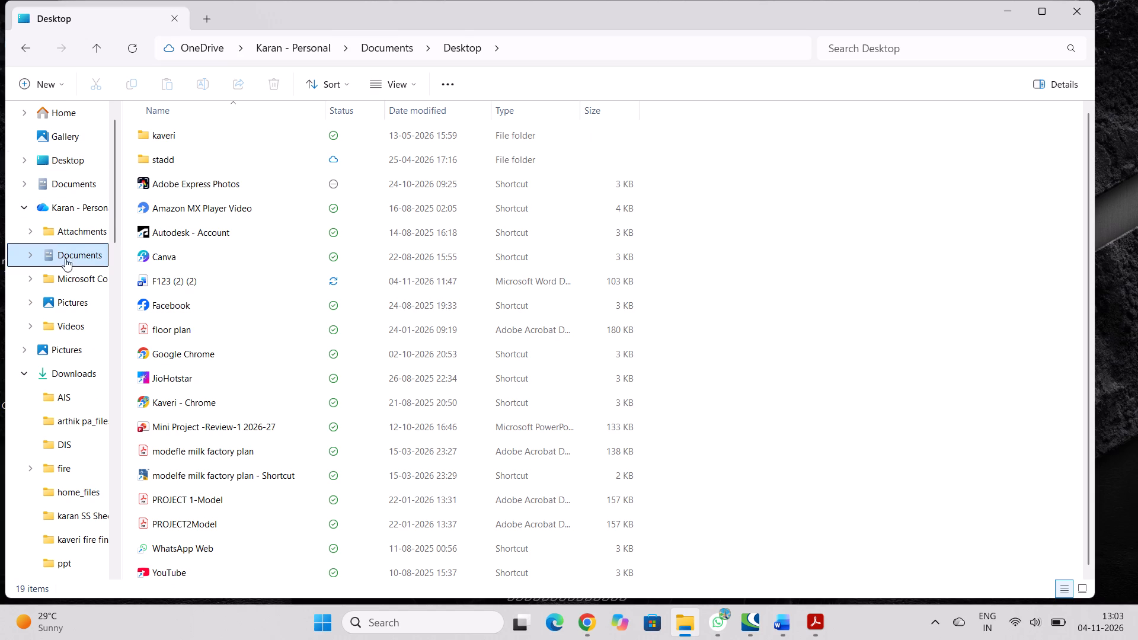
left_click(69, 206)
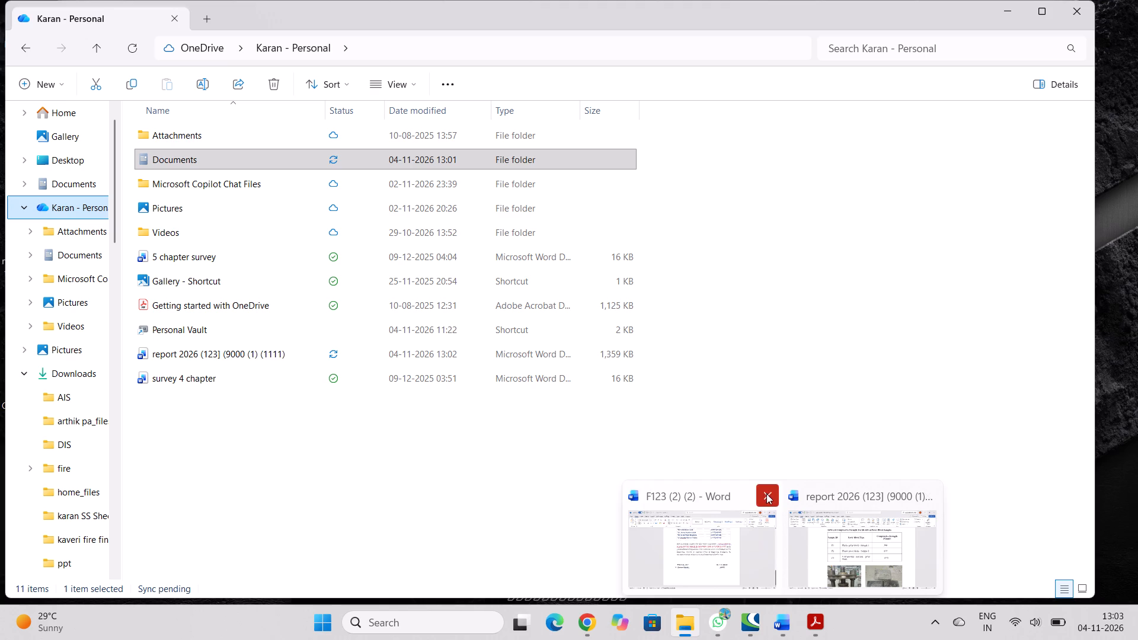
Close both open Word documents, F123 (2) (2) and the saved report copy.
left_click(766, 493)
left_click(855, 495)
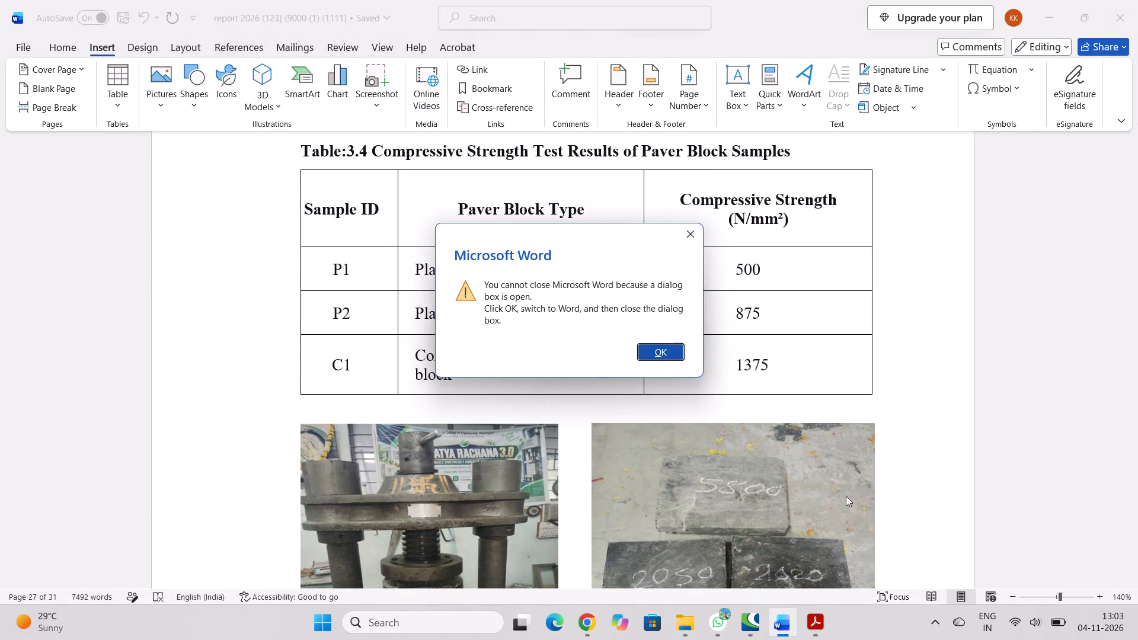
left_click_drag(1137, 0, 1134, 36)
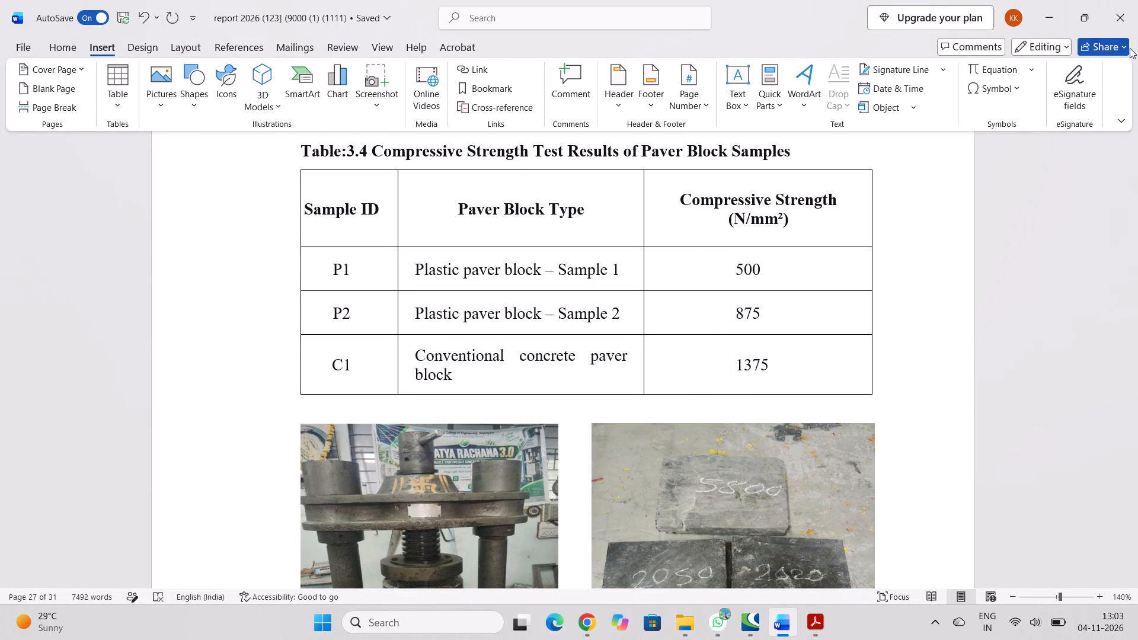
left_click(1137, 0)
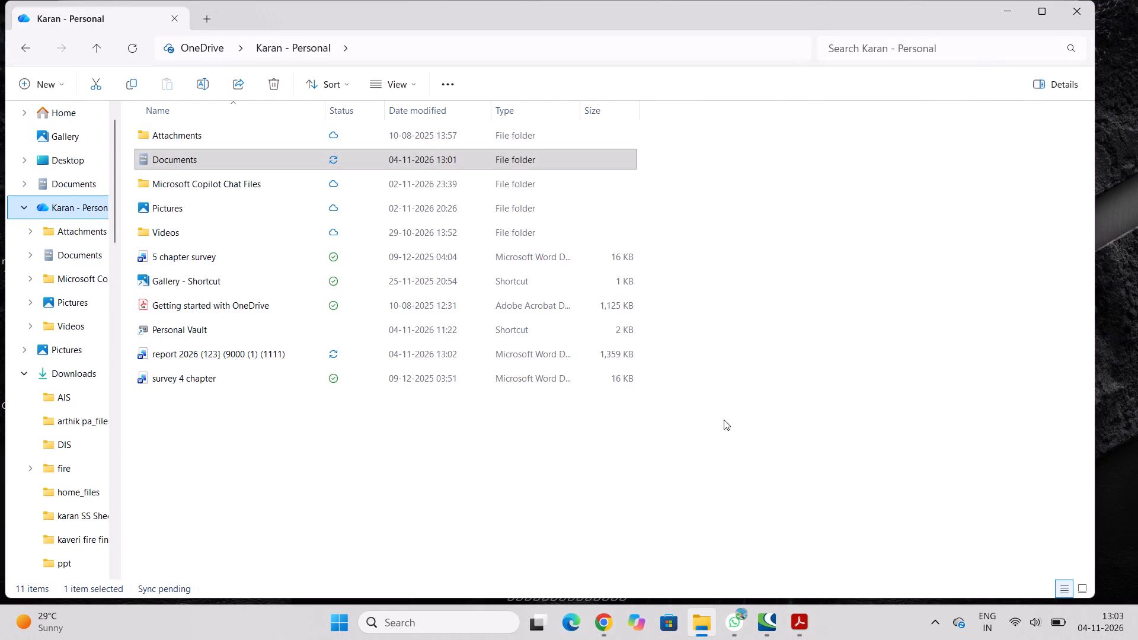
Close the File Explorer window.
left_click(1137, 0)
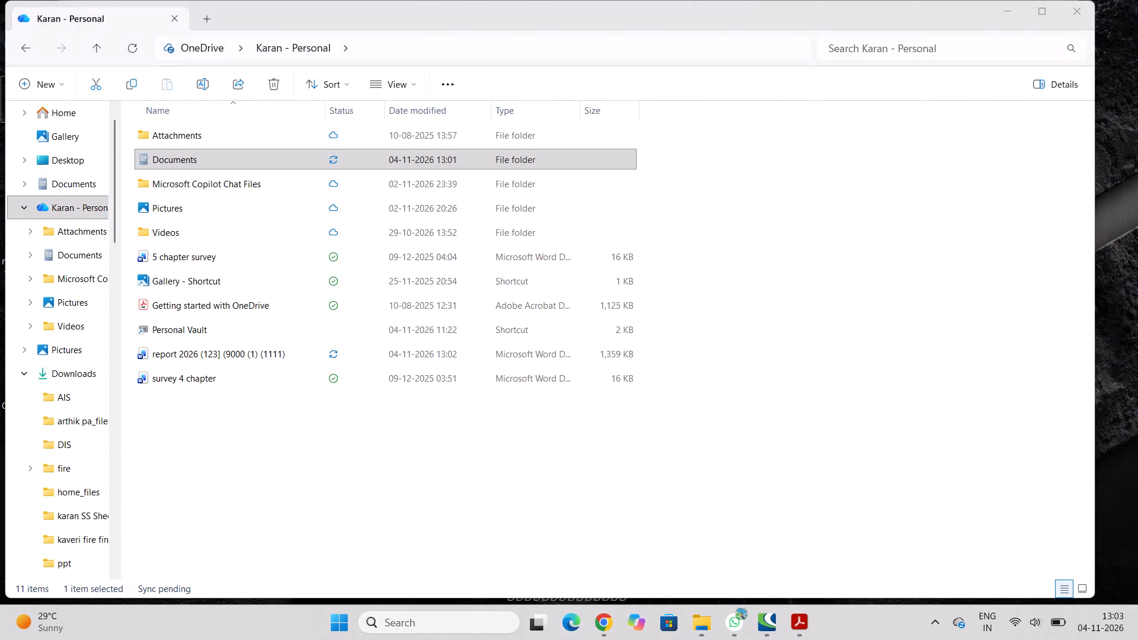
left_click(1094, 2)
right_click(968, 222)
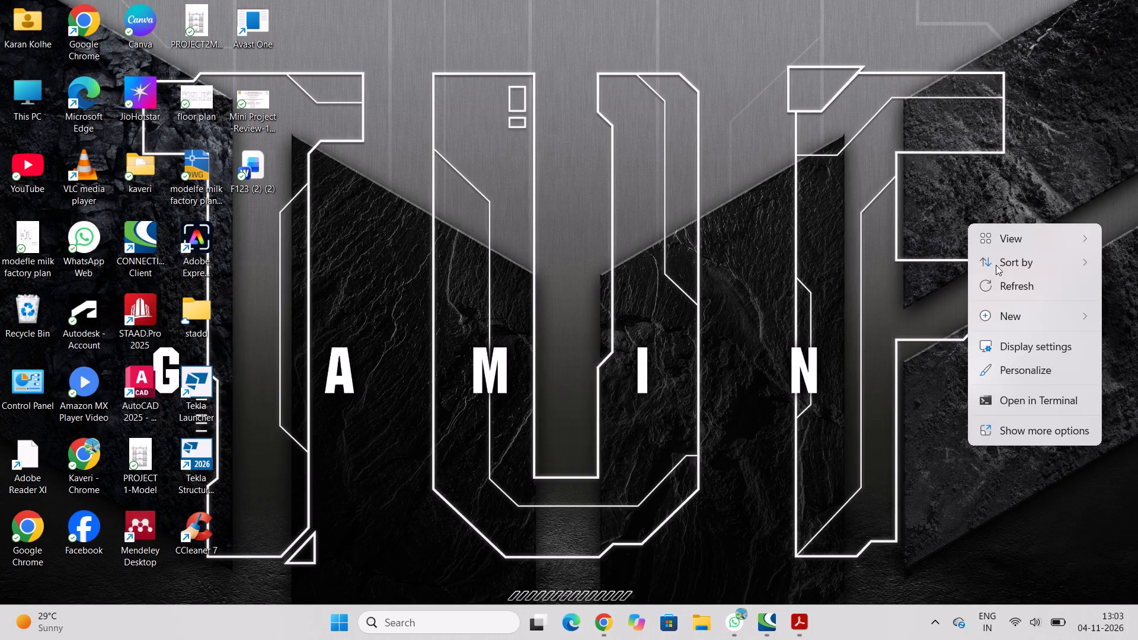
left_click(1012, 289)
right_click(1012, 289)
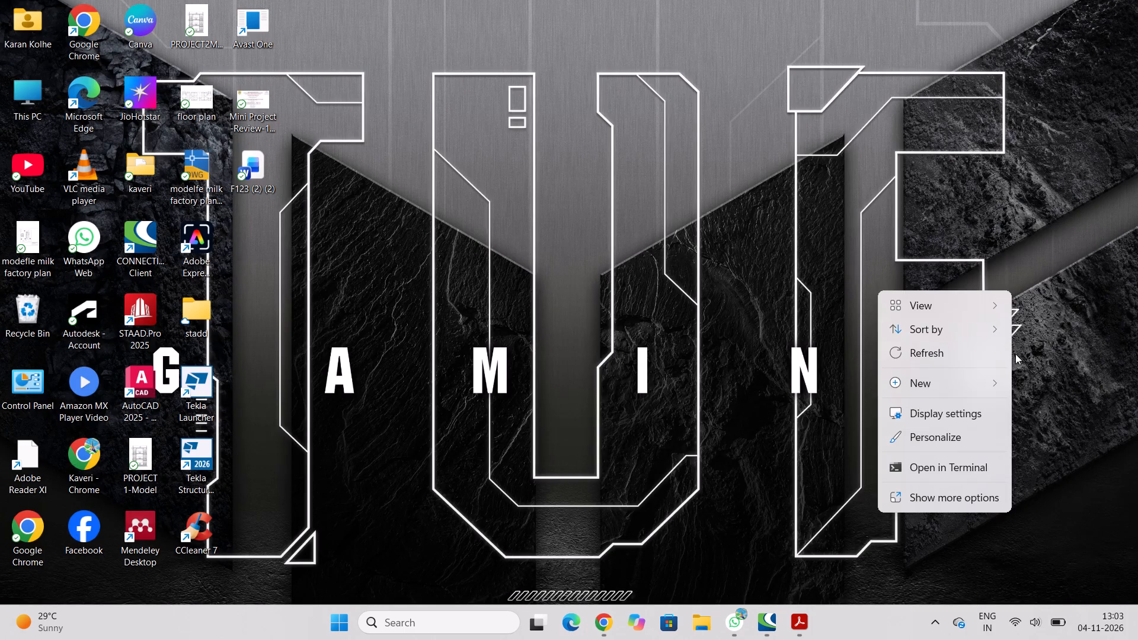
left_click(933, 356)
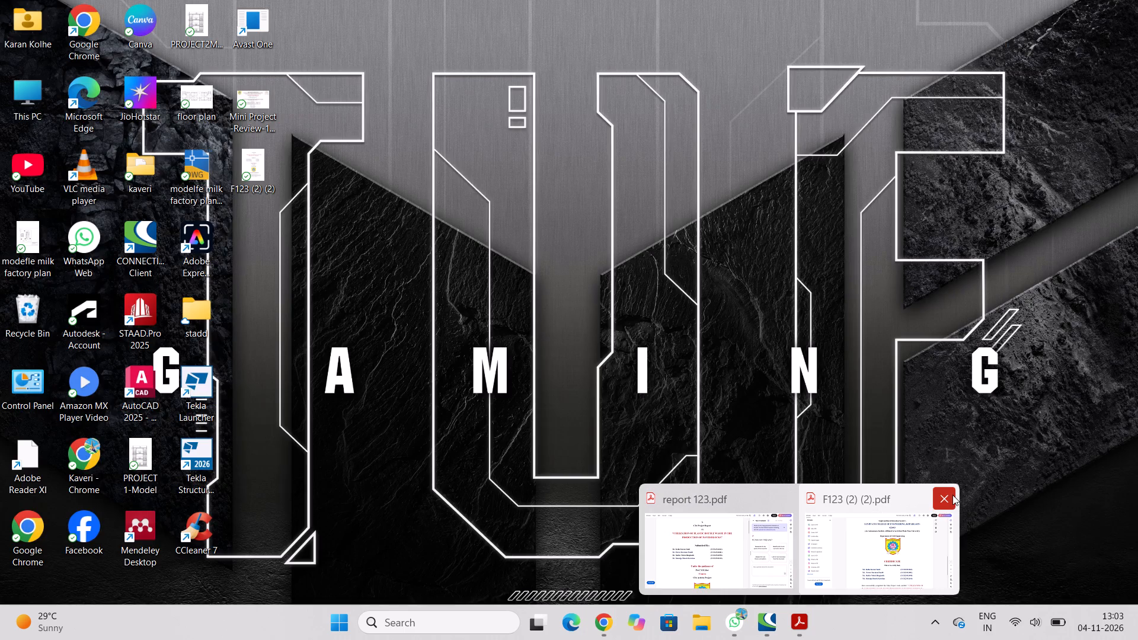
Close both open PDF files, F123 (2) (2).pdf and report 123.pdf.
left_click(952, 495)
left_click(952, 496)
left_click(950, 497)
left_click(942, 498)
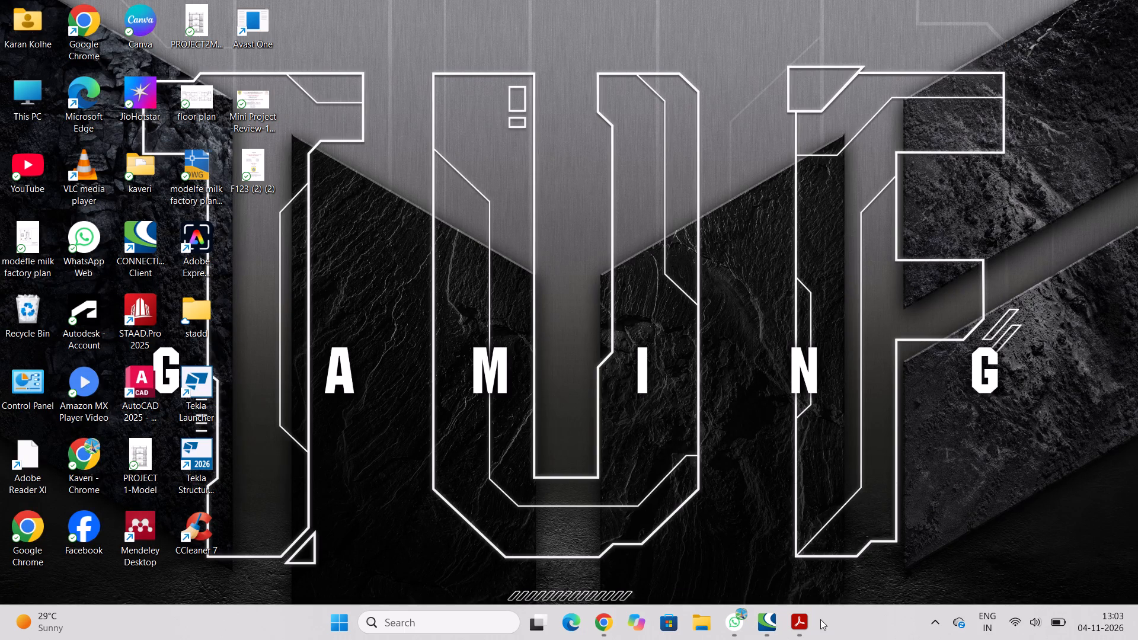
left_click(858, 505)
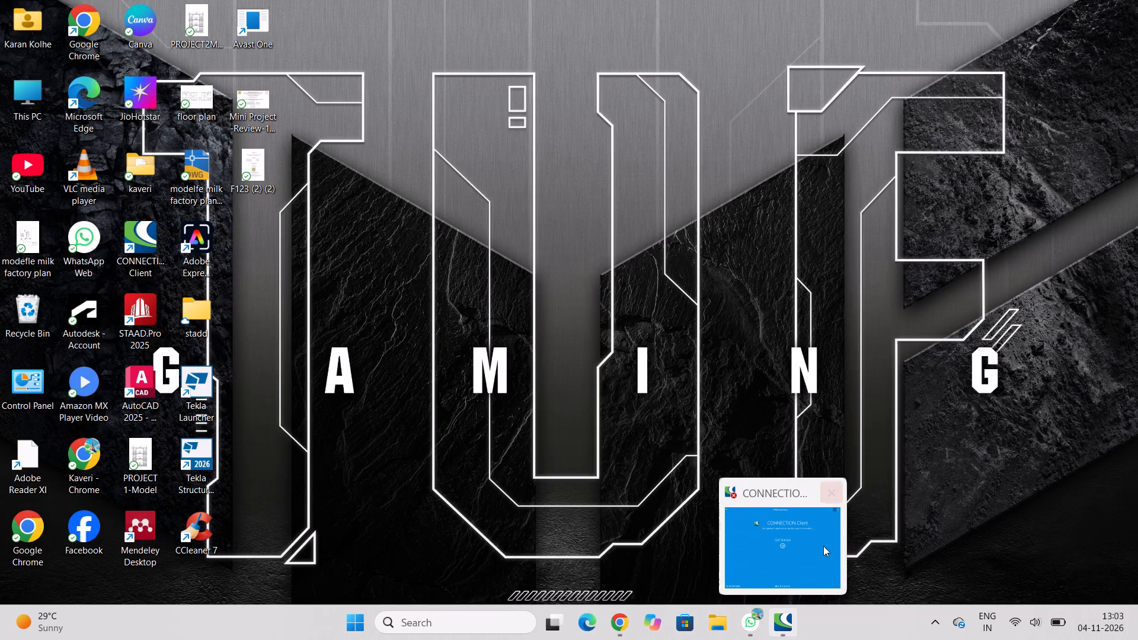
Close the remaining open windows: CONNECTION Client, WhatsApp Web and the Chrome window with the ChatGPT conversation.
left_click(833, 498)
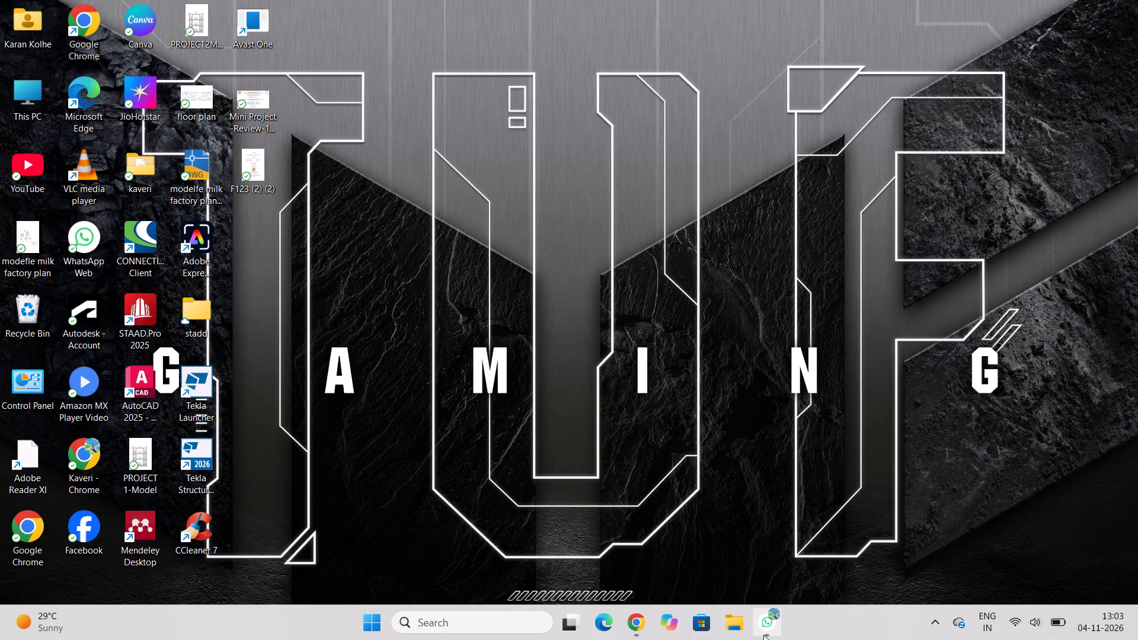
left_click(825, 500)
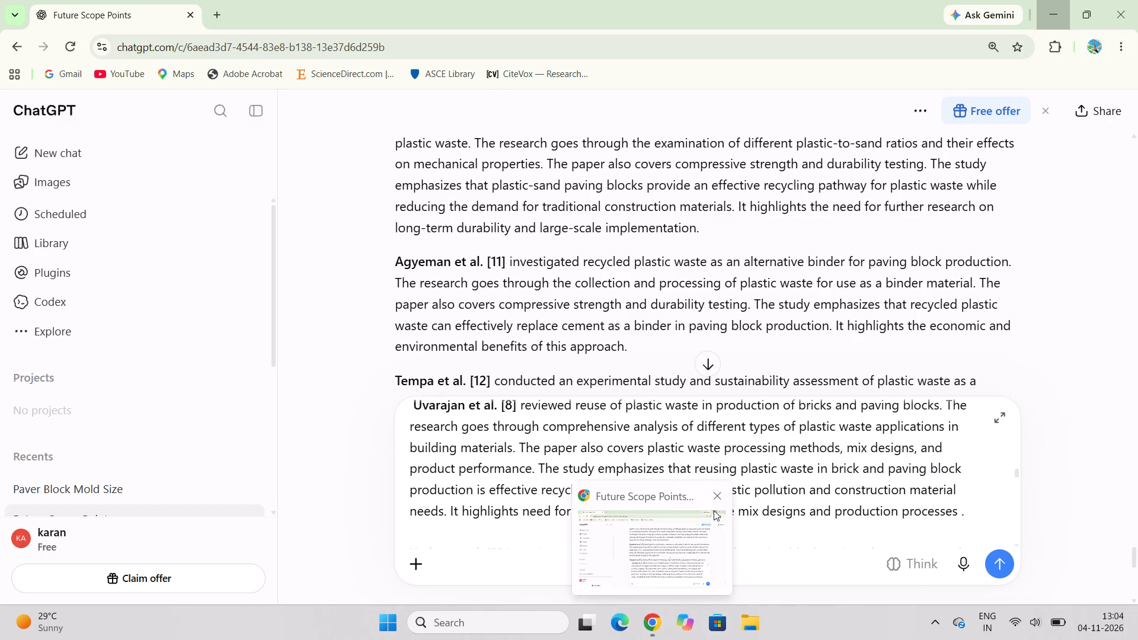
left_click(716, 498)
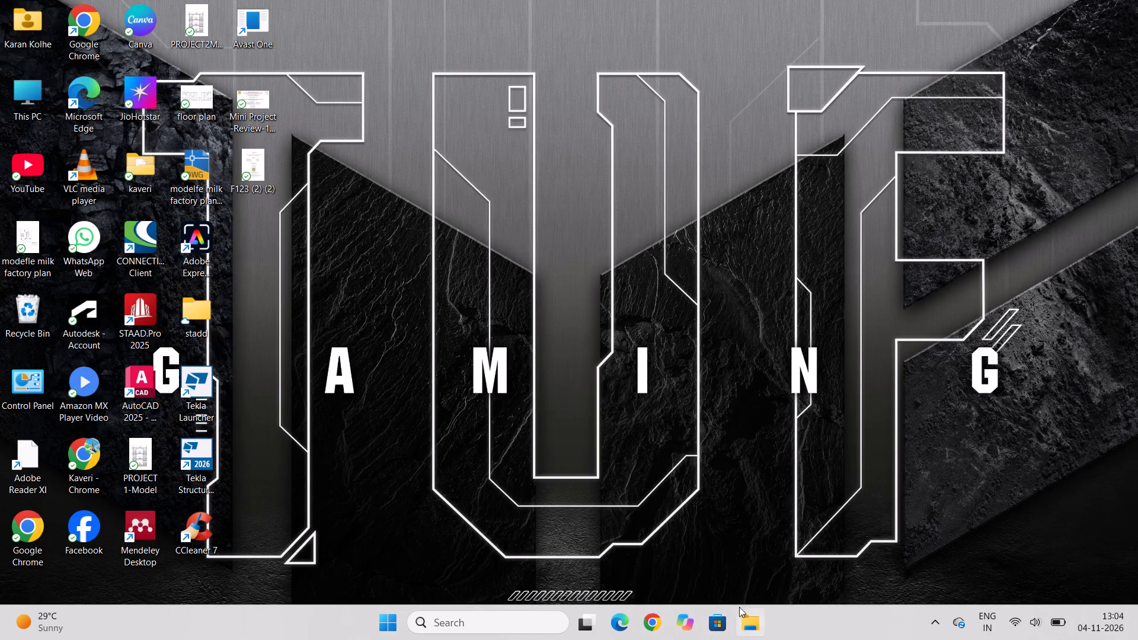
Refresh the desktop.
right_click(620, 425)
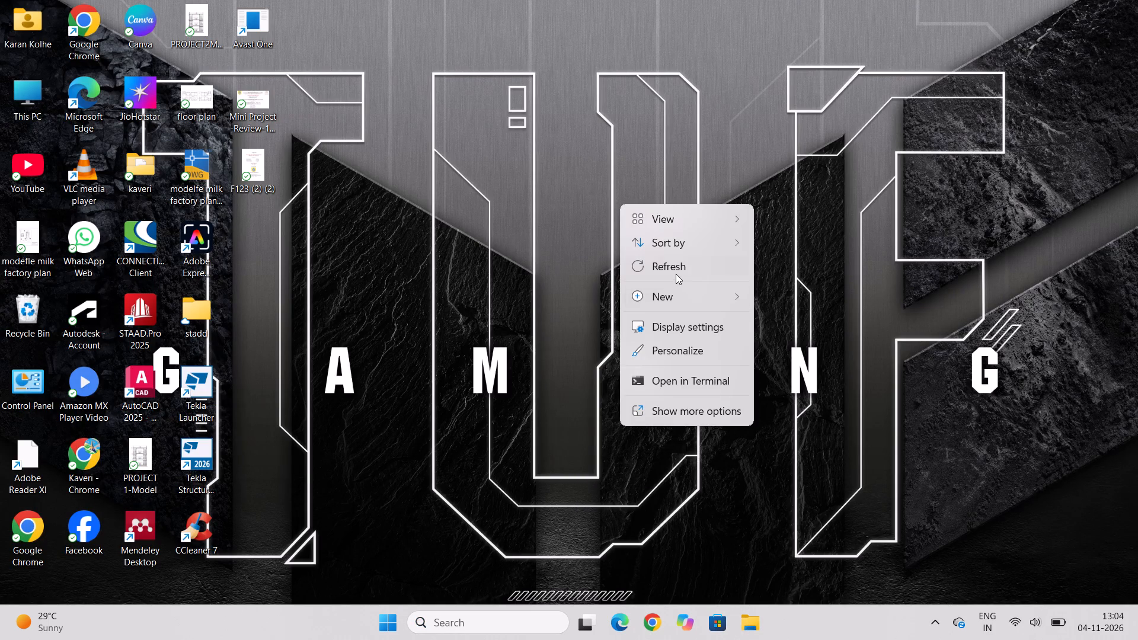
left_click(676, 274)
Open the computer's power options for locking, sleeping, shutting down or restarting.
left_click(401, 621)
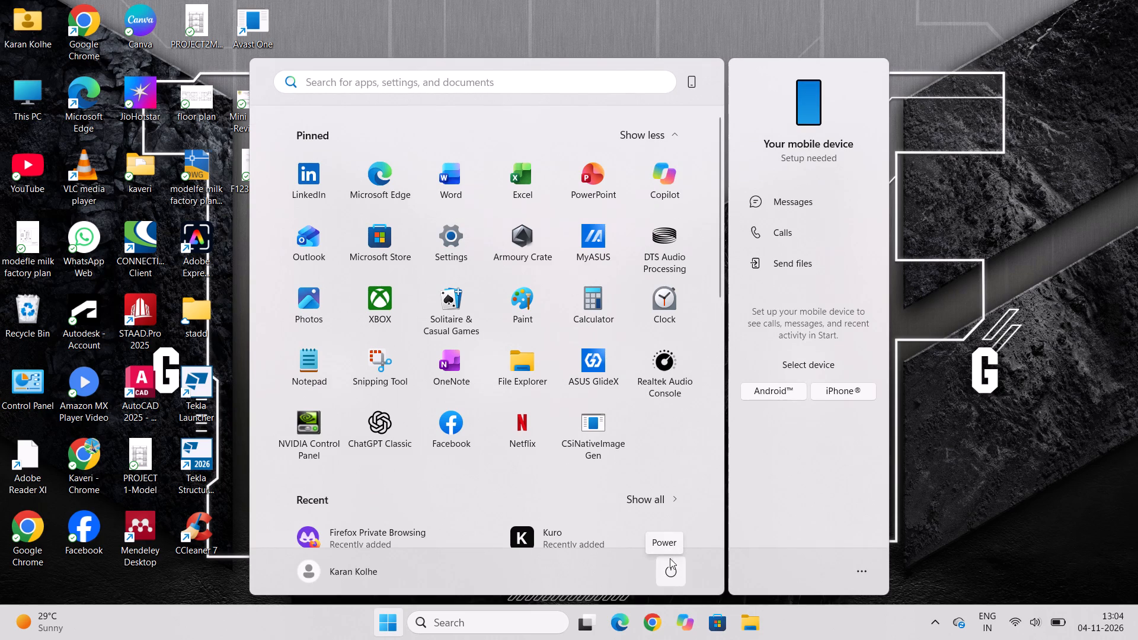
left_click(686, 569)
left_click(673, 569)
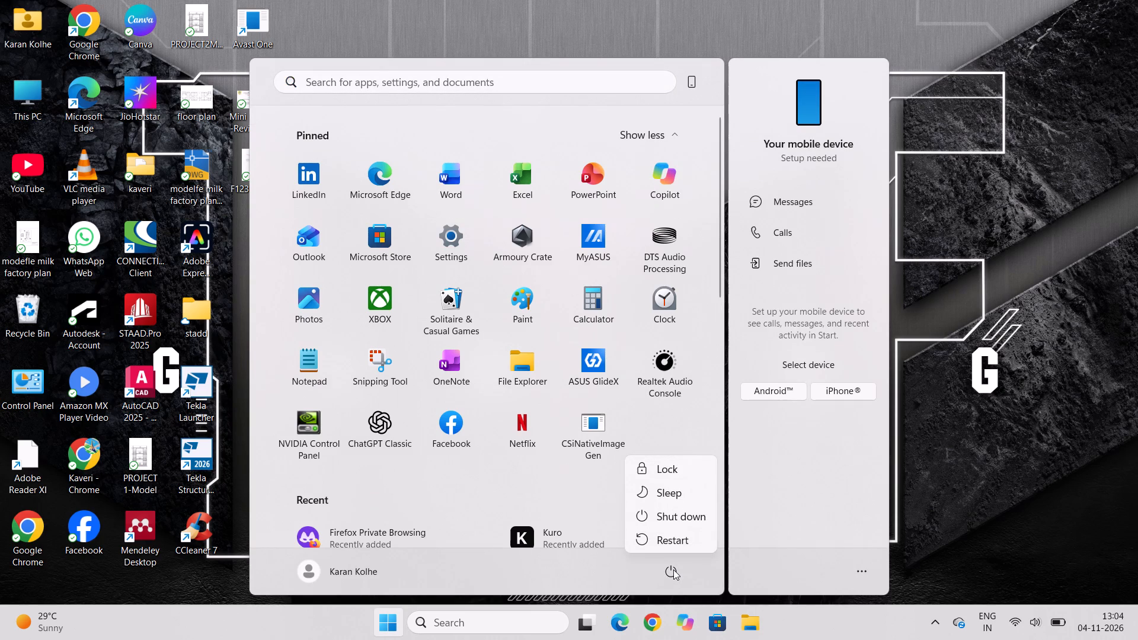